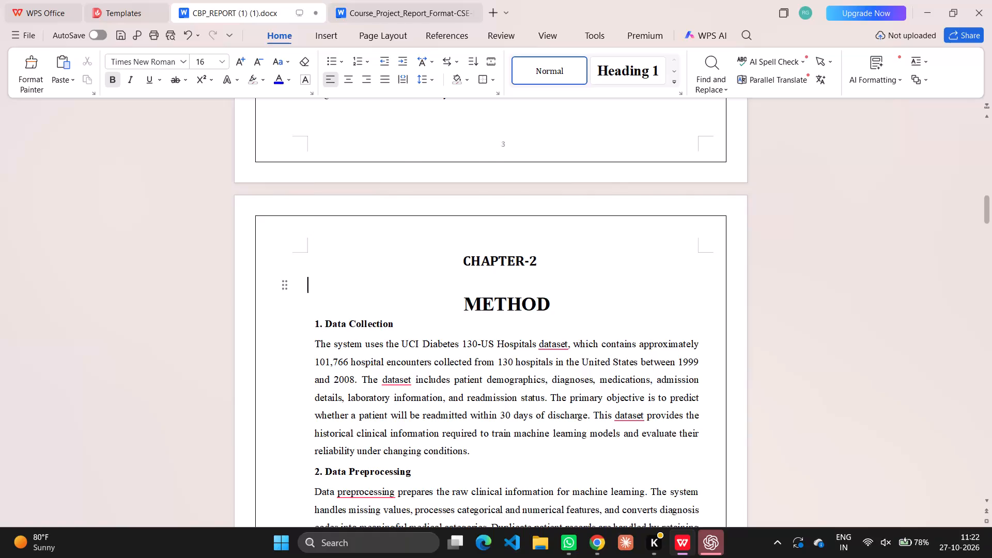
Look through the report from the Chapter 2 Method section to the start of Chapter 3, Test Cases/Output.
{"action": "scroll", "coordinate": [845, 291], "scroll_direction": "down", "scroll_amount": 20}
{"action": "scroll", "coordinate": [845, 291], "scroll_direction": "down", "scroll_amount": 15}
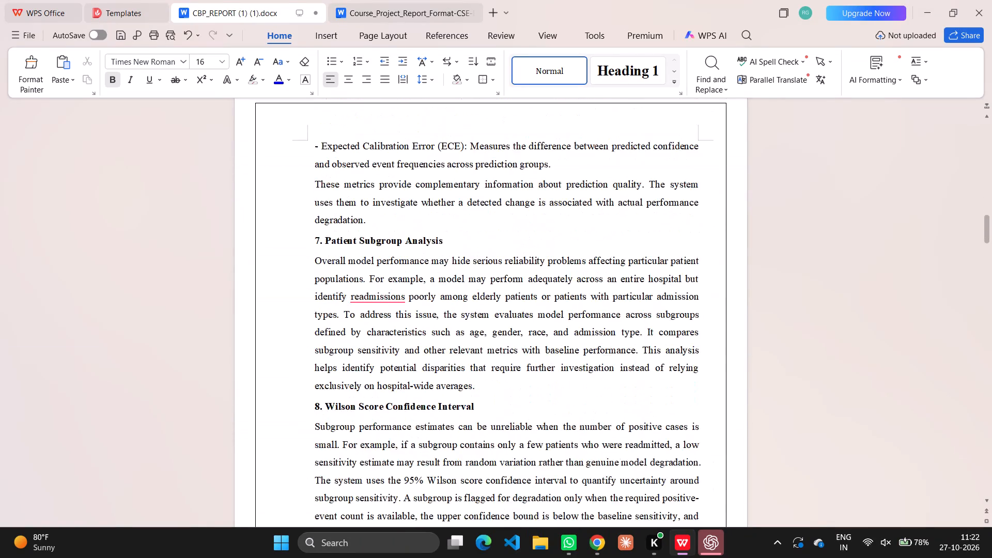
{"action": "scroll", "coordinate": [611, 253], "scroll_direction": "down", "scroll_amount": 20}
{"action": "scroll", "coordinate": [611, 253], "scroll_direction": "down", "scroll_amount": 18}
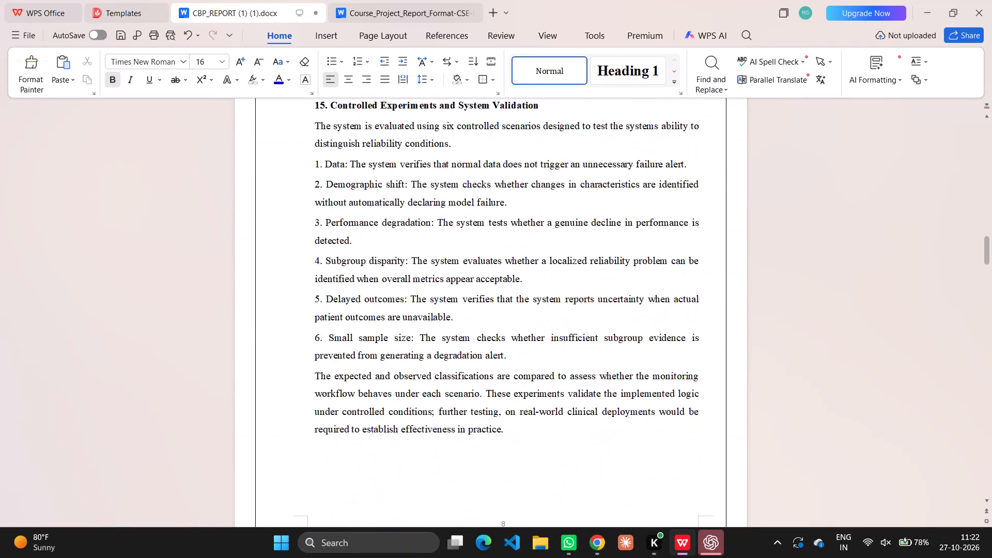
{"action": "scroll", "coordinate": [462, 268], "scroll_direction": "down", "scroll_amount": 14}
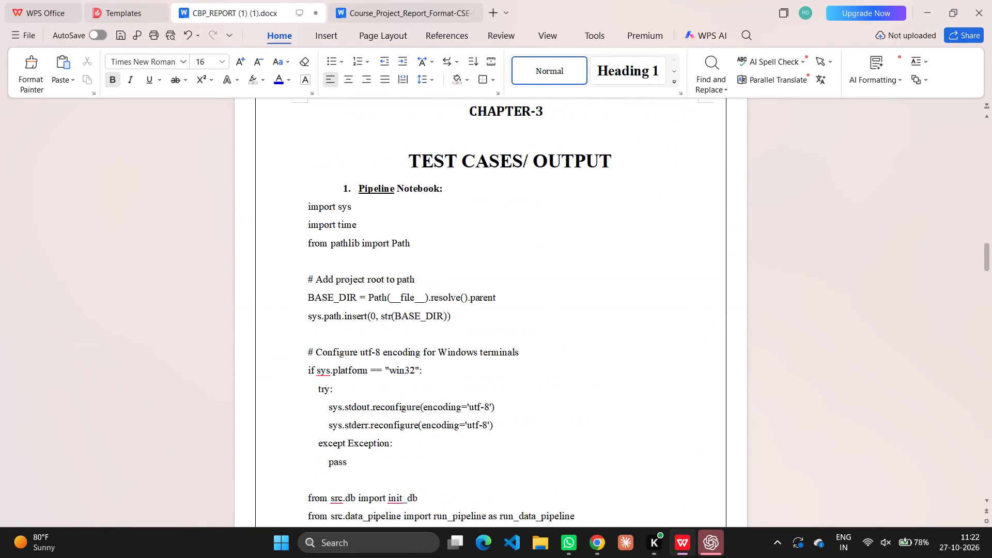
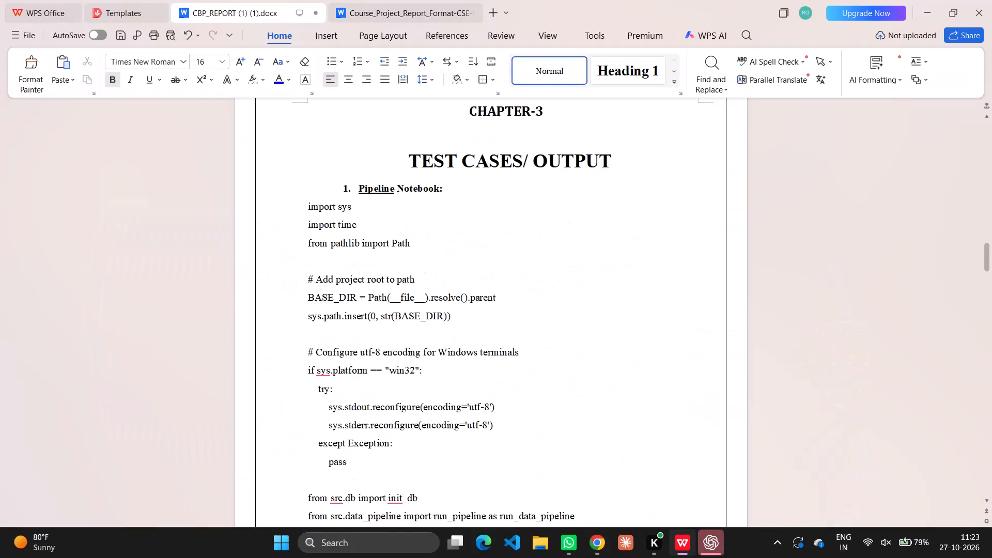
Look through Chapter 3's Pipeline Notebook and Model notebook code listings up to the start of the Web Application Files section.
{"action": "scroll", "coordinate": [358, 282], "scroll_direction": "down", "scroll_amount": 9}
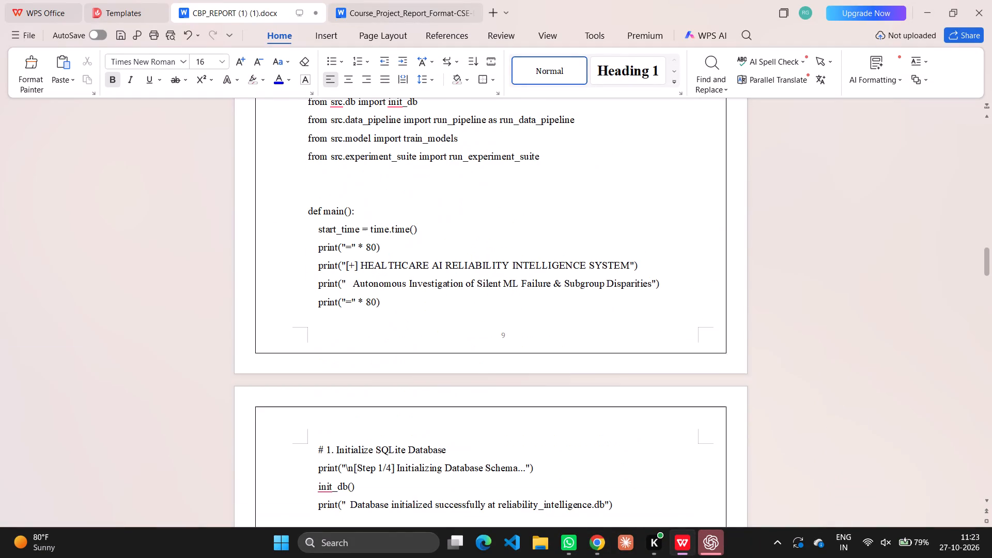
{"action": "scroll", "coordinate": [398, 261], "scroll_direction": "down", "scroll_amount": 16}
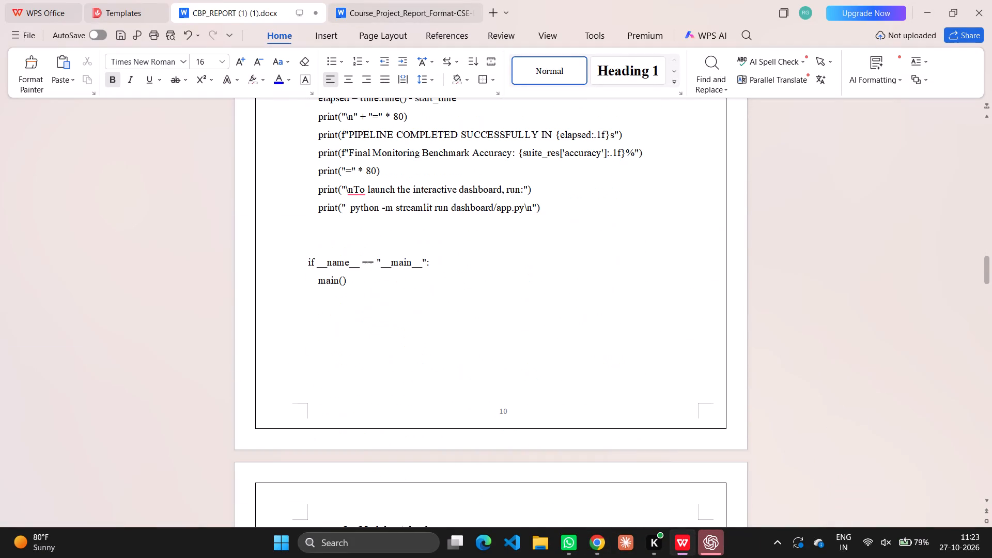
{"action": "scroll", "coordinate": [400, 254], "scroll_direction": "down", "scroll_amount": 6}
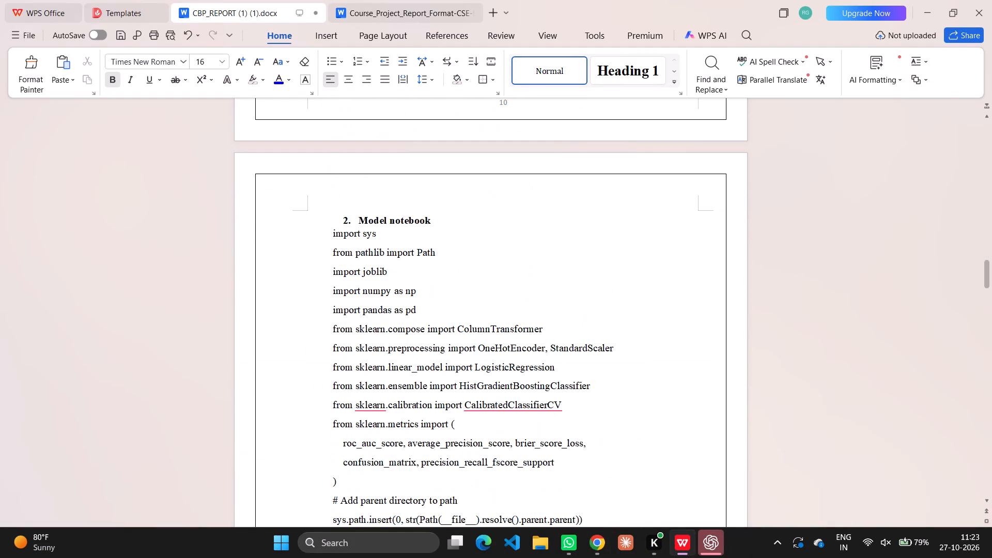
{"action": "scroll", "coordinate": [434, 245], "scroll_direction": "down", "scroll_amount": 17}
{"action": "scroll", "coordinate": [402, 259], "scroll_direction": "down", "scroll_amount": 7}
{"action": "scroll", "coordinate": [404, 260], "scroll_direction": "down", "scroll_amount": 14}
{"action": "scroll", "coordinate": [404, 260], "scroll_direction": "down", "scroll_amount": 7}
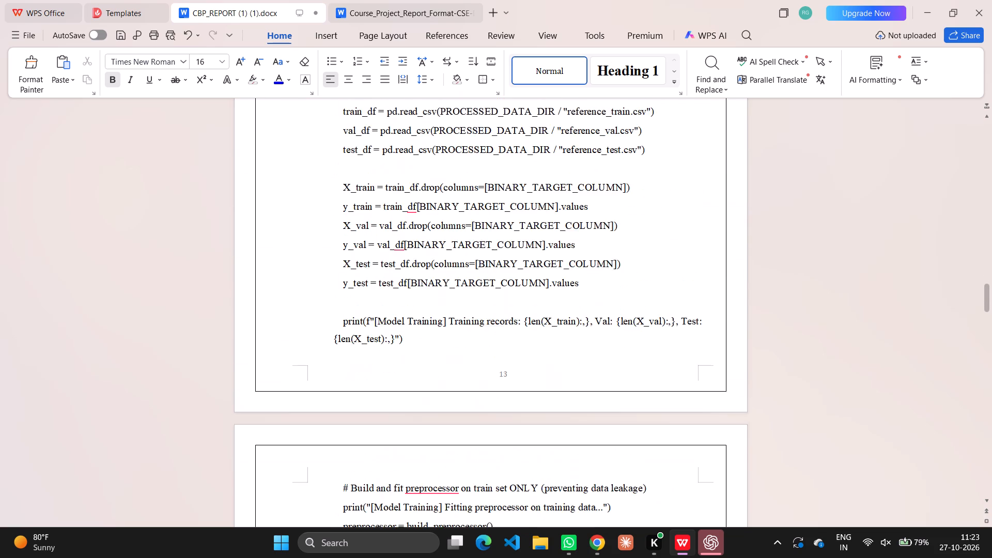
{"action": "scroll", "coordinate": [404, 260], "scroll_direction": "down", "scroll_amount": 20}
{"action": "scroll", "coordinate": [441, 251], "scroll_direction": "down", "scroll_amount": 6}
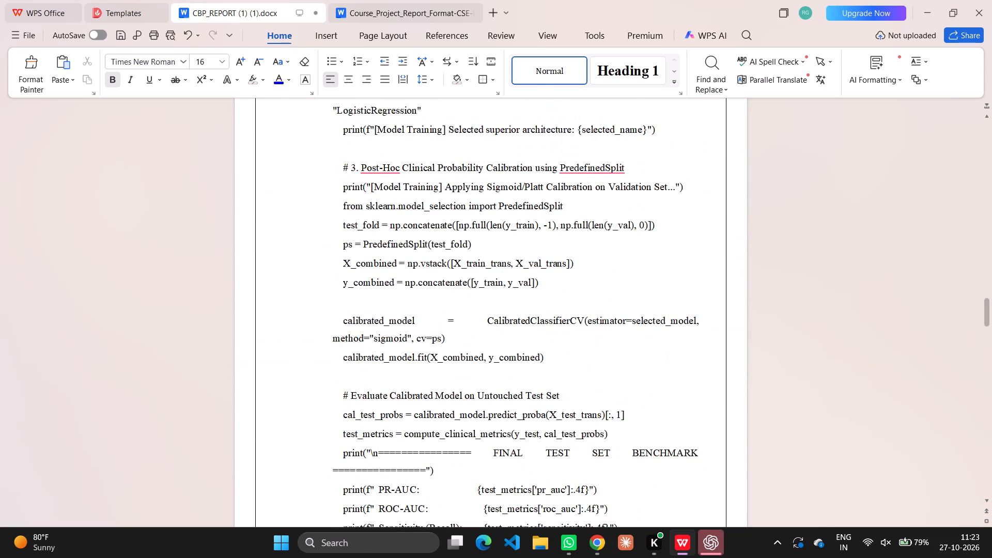
{"action": "scroll", "coordinate": [529, 247], "scroll_direction": "down", "scroll_amount": 12}
{"action": "scroll", "coordinate": [382, 300], "scroll_direction": "down", "scroll_amount": 9}
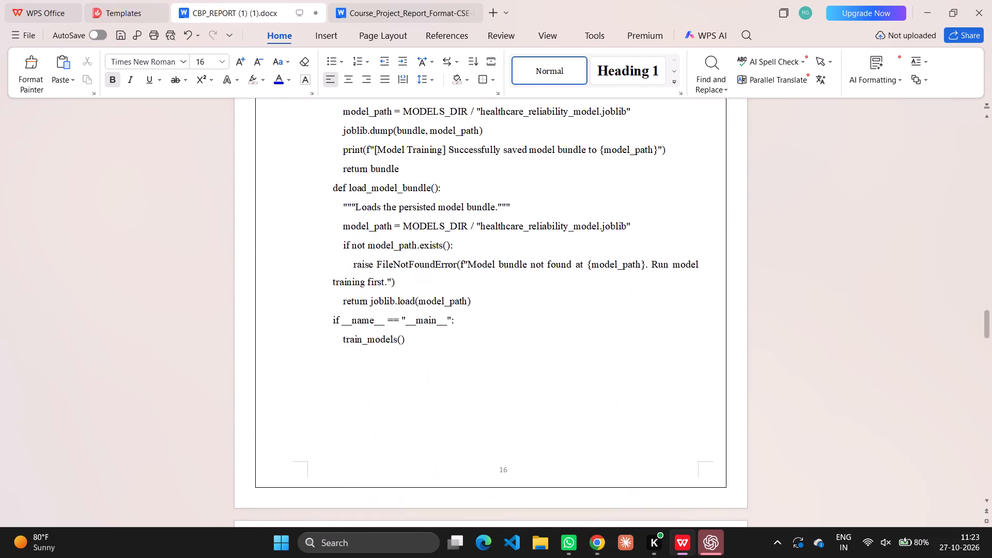
{"action": "scroll", "coordinate": [395, 294], "scroll_direction": "down", "scroll_amount": 7}
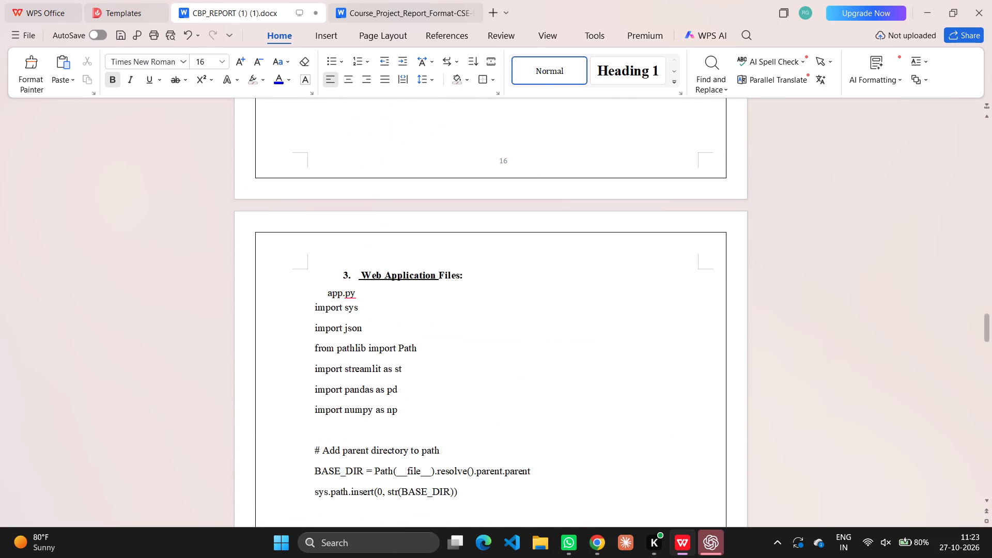
{"action": "left_click_drag", "start_coordinate": [337, 270], "coordinate": [378, 286]}
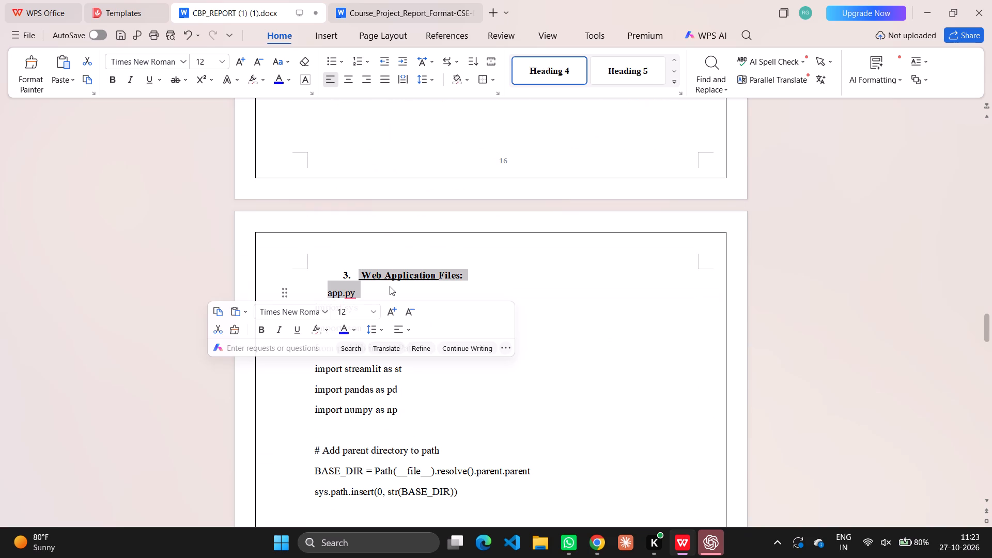
{"action": "left_click", "coordinate": [412, 256]}
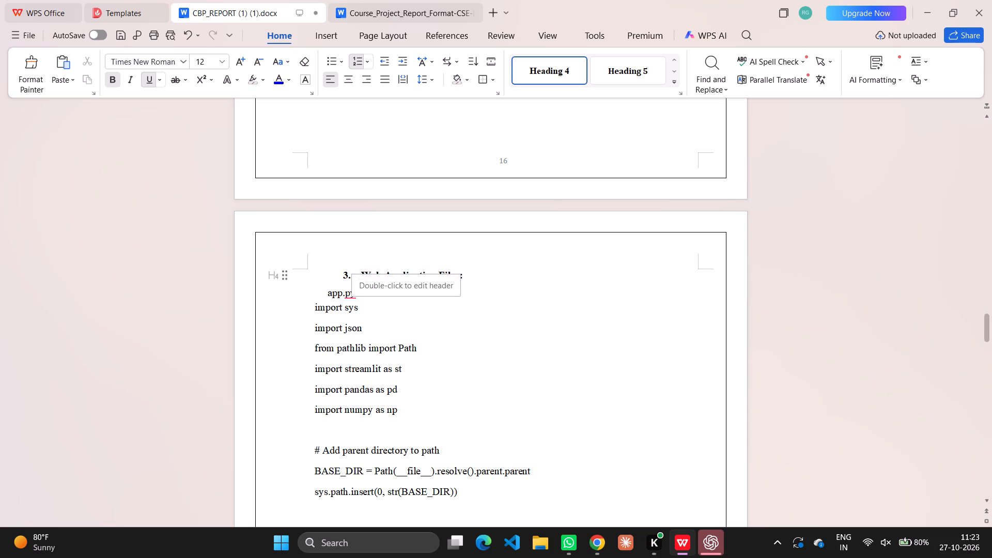
Look through the app.py code listing under the "Web Application Files" heading in the CBP report.
{"action": "left_click", "coordinate": [342, 271]}
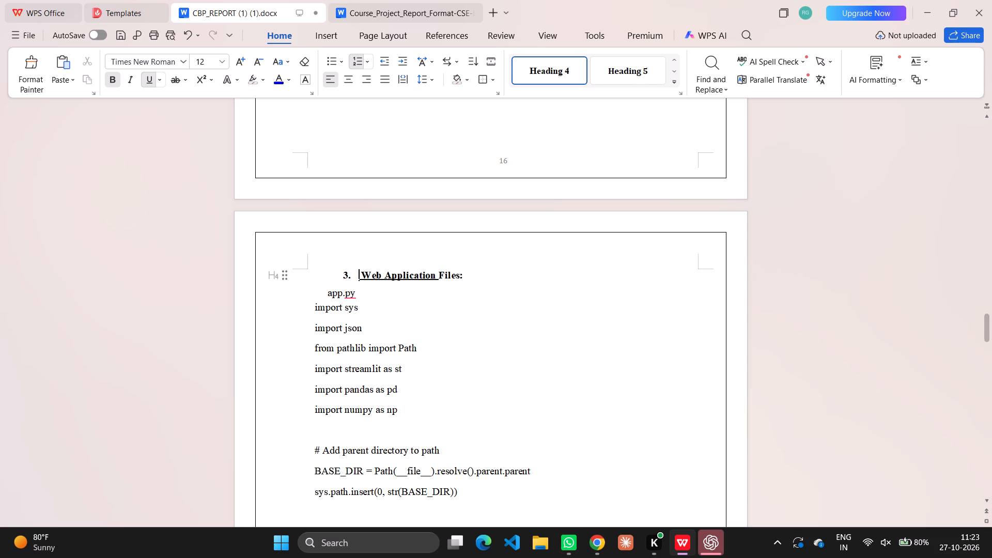
{"action": "scroll", "coordinate": [416, 362], "scroll_direction": "down", "scroll_amount": 20}
{"action": "scroll", "coordinate": [416, 362], "scroll_direction": "down", "scroll_amount": 20}
{"action": "scroll", "coordinate": [416, 362], "scroll_direction": "down", "scroll_amount": 3}
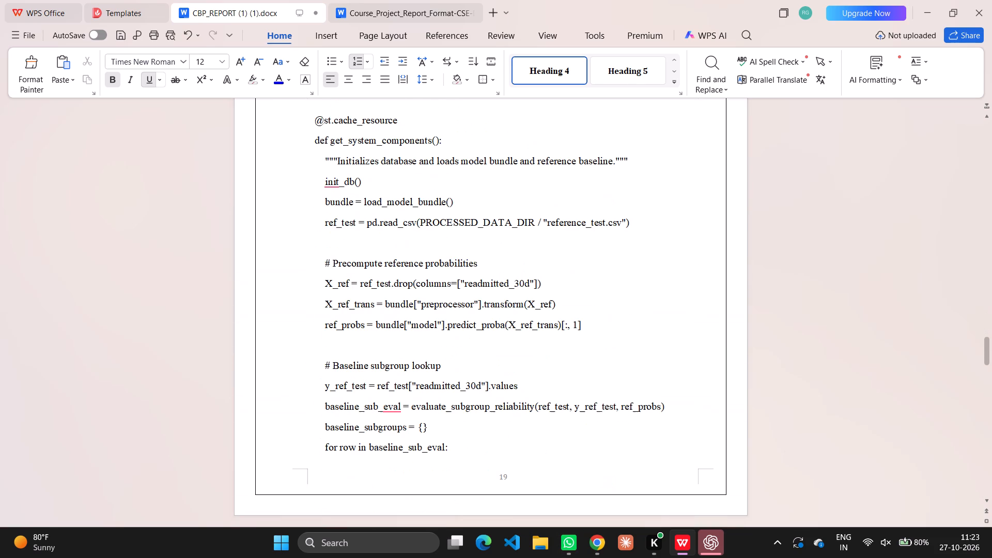
{"action": "scroll", "coordinate": [414, 323], "scroll_direction": "up", "scroll_amount": 3}
{"action": "scroll", "coordinate": [415, 322], "scroll_direction": "down", "scroll_amount": 4}
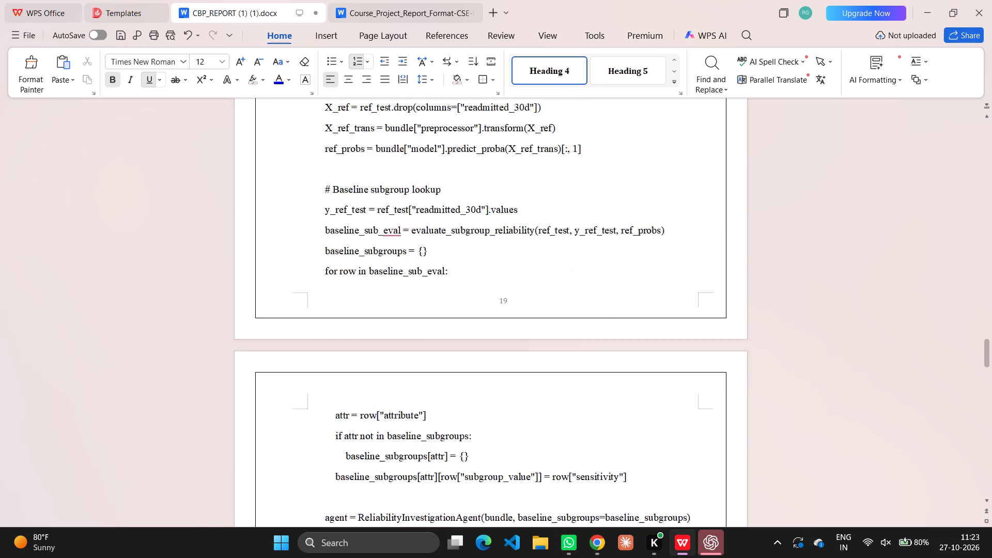
{"action": "scroll", "coordinate": [415, 322], "scroll_direction": "down", "scroll_amount": 20}
{"action": "scroll", "coordinate": [415, 322], "scroll_direction": "down", "scroll_amount": 8}
{"action": "scroll", "coordinate": [404, 362], "scroll_direction": "down", "scroll_amount": 7}
{"action": "scroll", "coordinate": [405, 301], "scroll_direction": "down", "scroll_amount": 4}
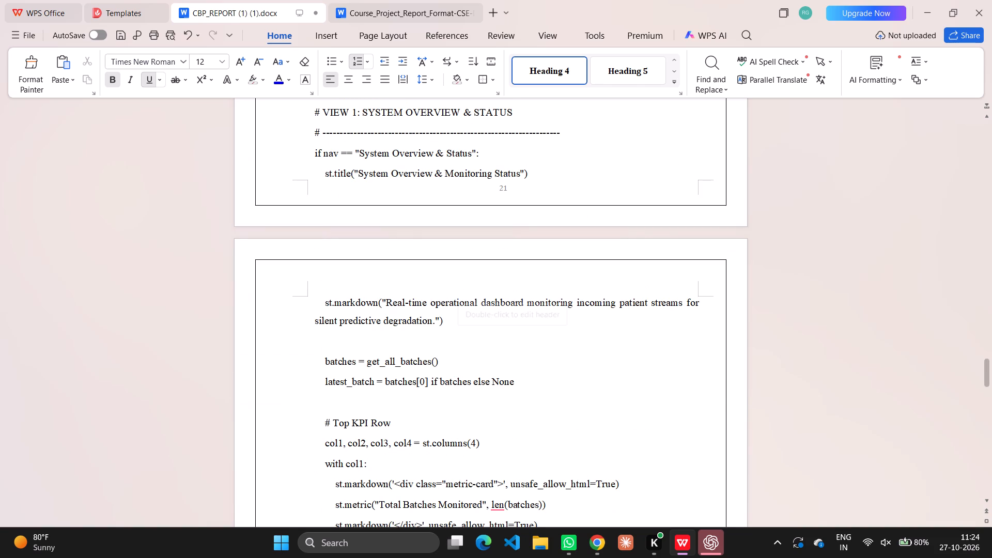
{"action": "scroll", "coordinate": [169, 533], "scroll_direction": "up", "scroll_amount": 5}
{"action": "scroll", "coordinate": [548, 327], "scroll_direction": "up", "scroll_amount": 4}
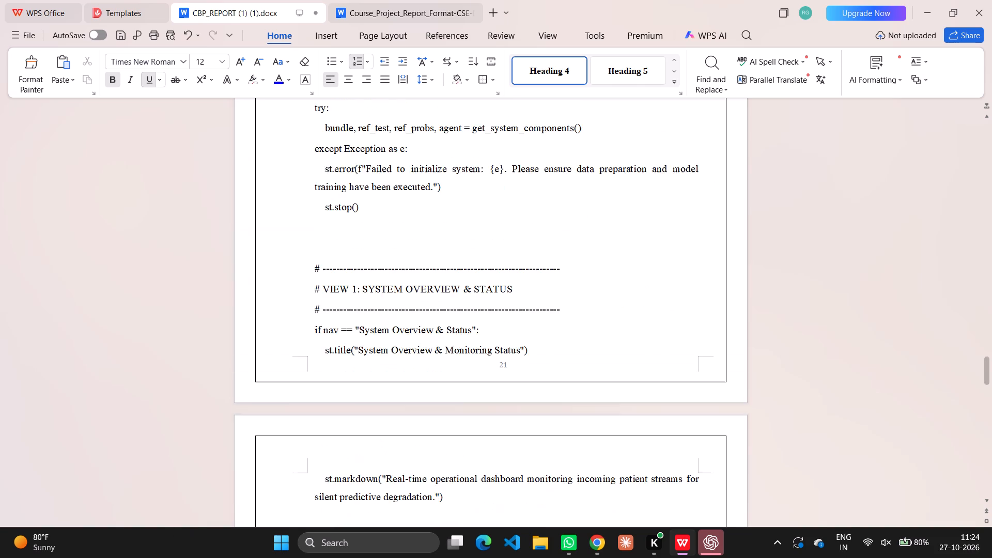
{"action": "scroll", "coordinate": [548, 327], "scroll_direction": "up", "scroll_amount": 13}
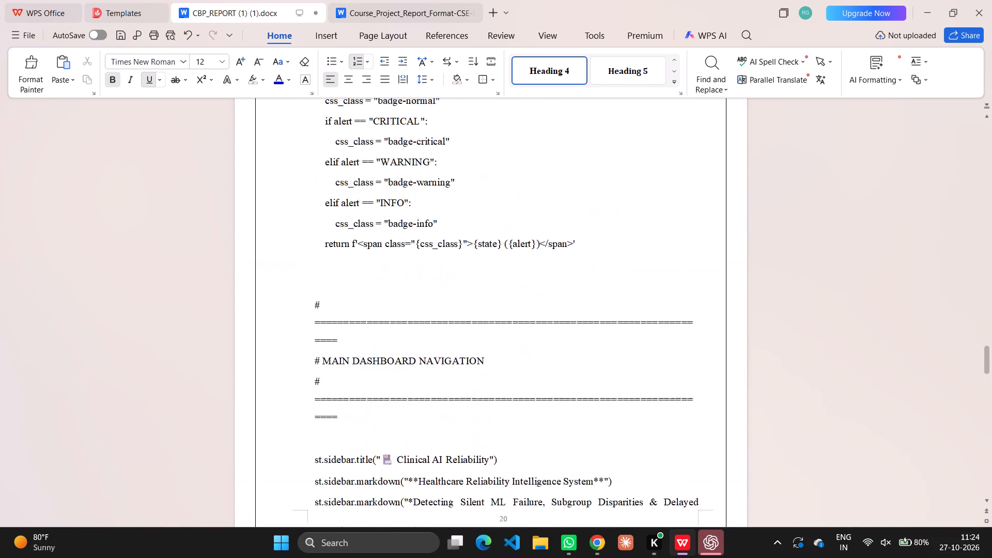
{"action": "scroll", "coordinate": [549, 326], "scroll_direction": "up", "scroll_amount": 6}
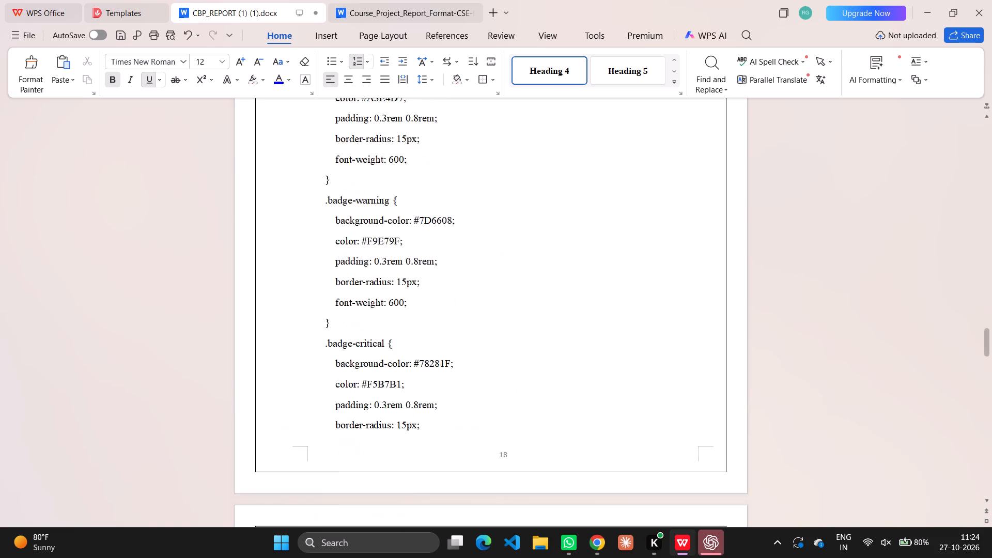
{"action": "scroll", "coordinate": [549, 326], "scroll_direction": "up", "scroll_amount": 5}
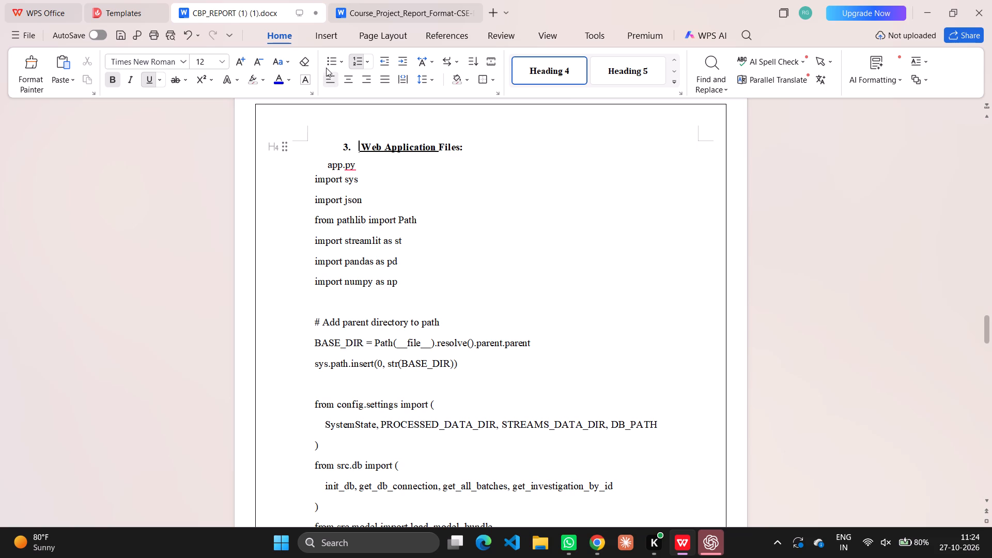
Delete the "Web Application Files" heading and its whole app.py listing, through the line st.info("No feature drift records logged yet.").
{"action": "left_click_drag", "start_coordinate": [341, 145], "coordinate": [370, 153]}
{"action": "left_click_drag", "start_coordinate": [370, 153], "coordinate": [402, 538]}
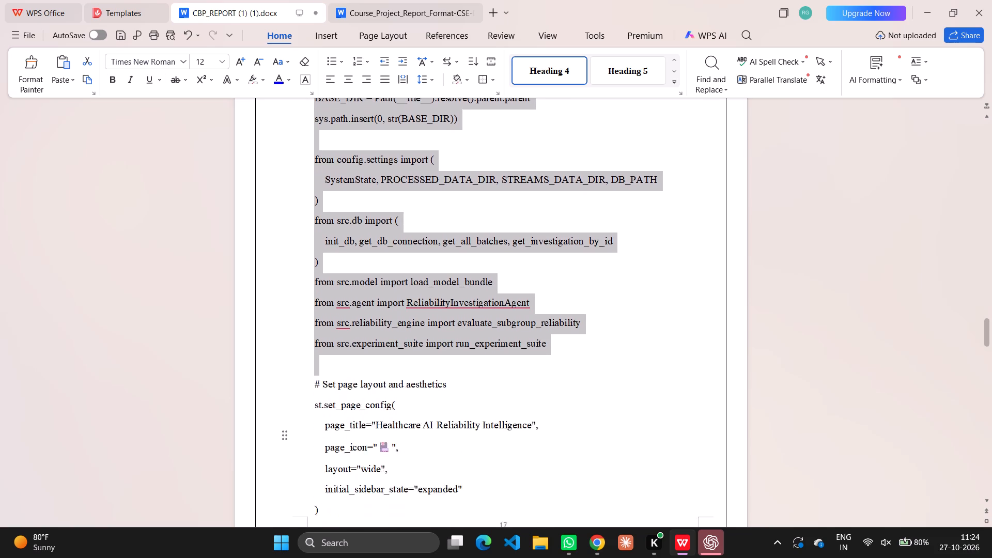
{"action": "left_click_drag", "start_coordinate": [402, 538], "coordinate": [413, 489]}
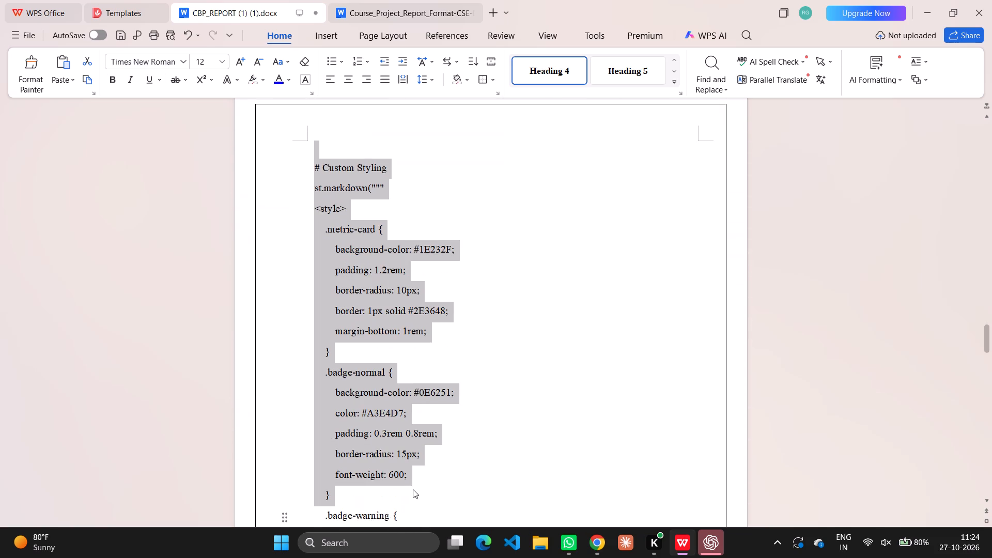
{"action": "left_click_drag", "start_coordinate": [413, 489], "coordinate": [398, 544]}
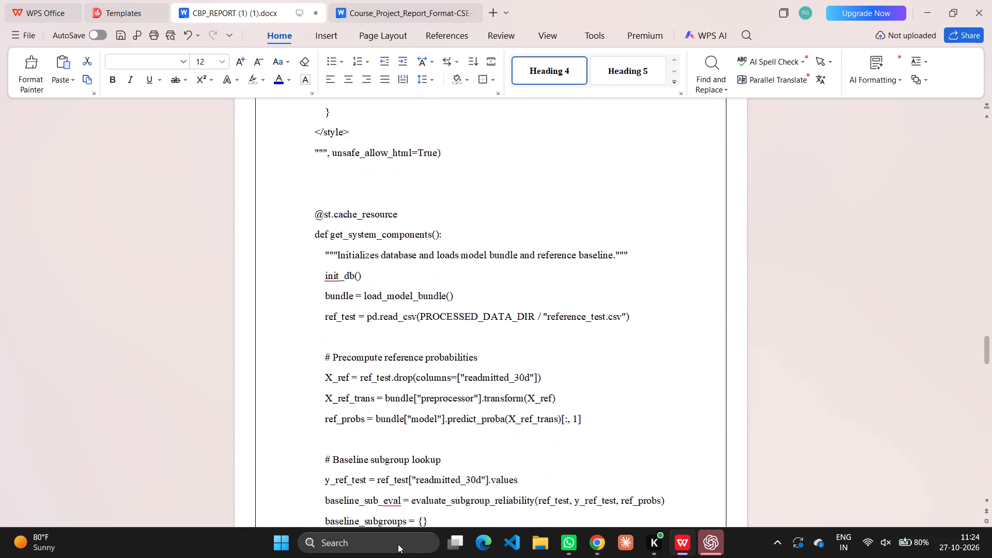
{"action": "left_click_drag", "start_coordinate": [398, 544], "coordinate": [417, 317]}
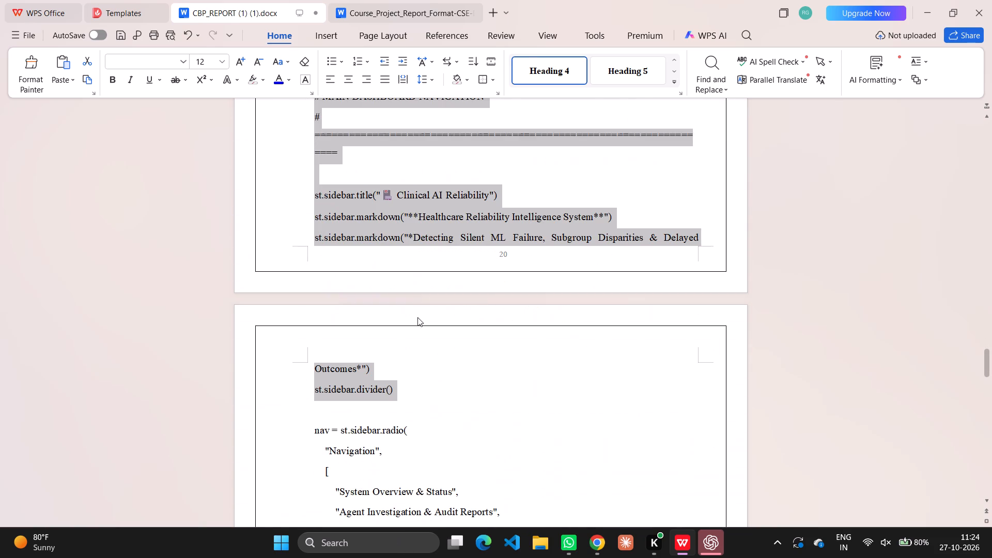
{"action": "left_click_drag", "start_coordinate": [417, 317], "coordinate": [404, 540]}
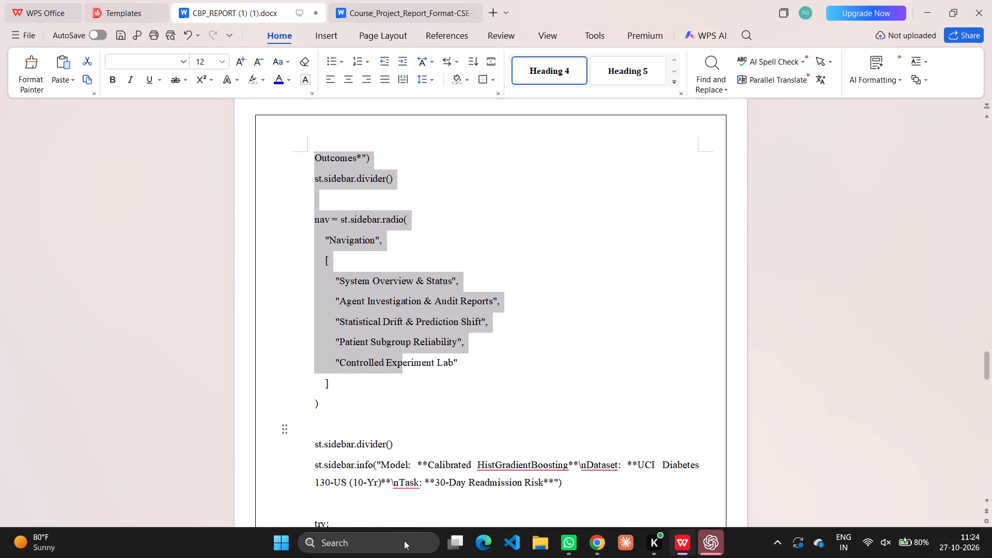
{"action": "left_click_drag", "start_coordinate": [404, 540], "coordinate": [404, 541]}
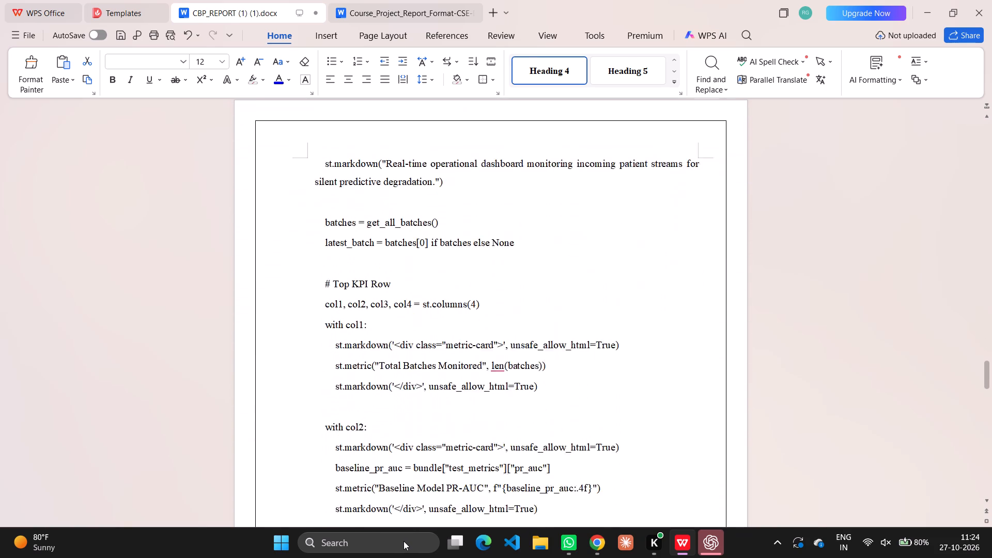
{"action": "left_click_drag", "start_coordinate": [404, 541], "coordinate": [405, 545]}
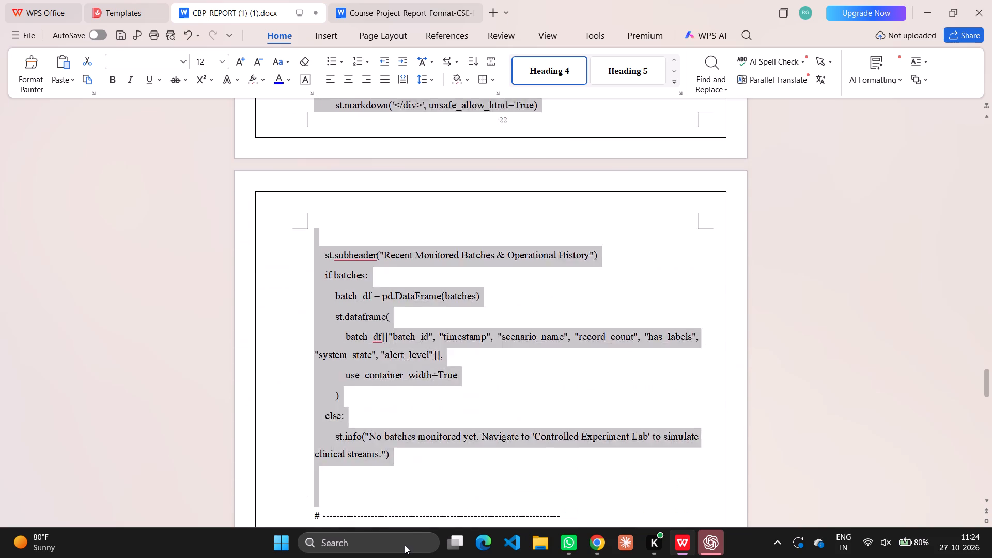
{"action": "left_click_drag", "start_coordinate": [405, 545], "coordinate": [410, 534]}
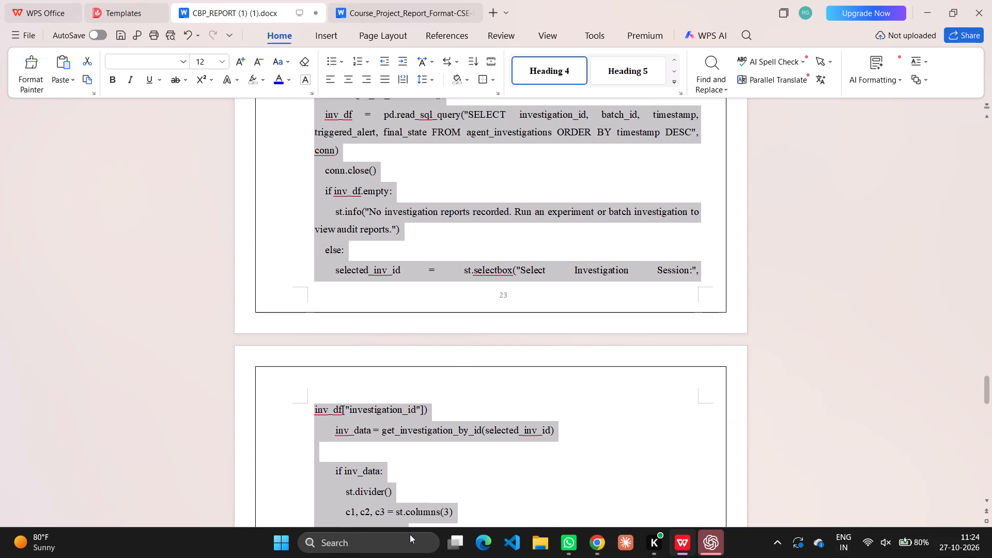
{"action": "left_click_drag", "start_coordinate": [410, 534], "coordinate": [405, 544]}
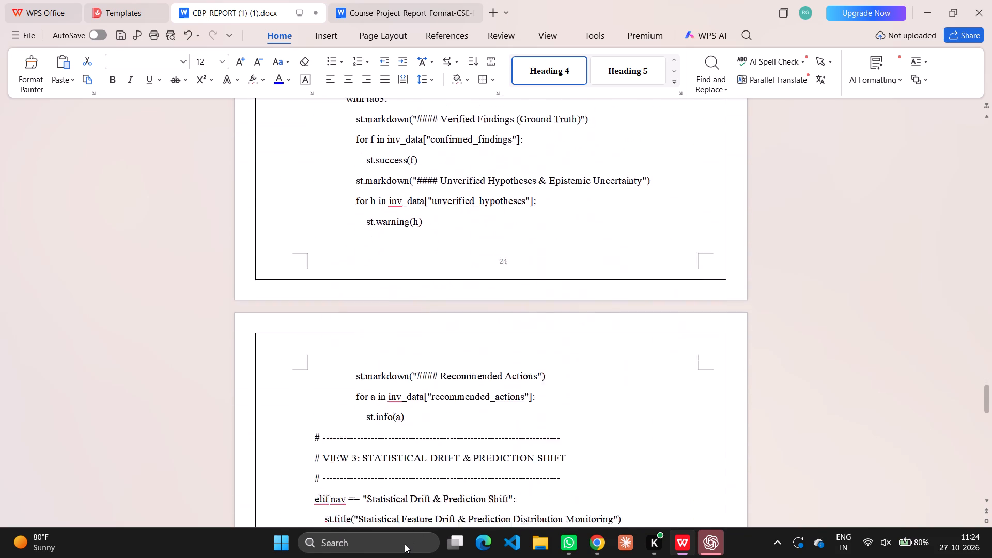
{"action": "left_click_drag", "start_coordinate": [405, 544], "coordinate": [406, 553]}
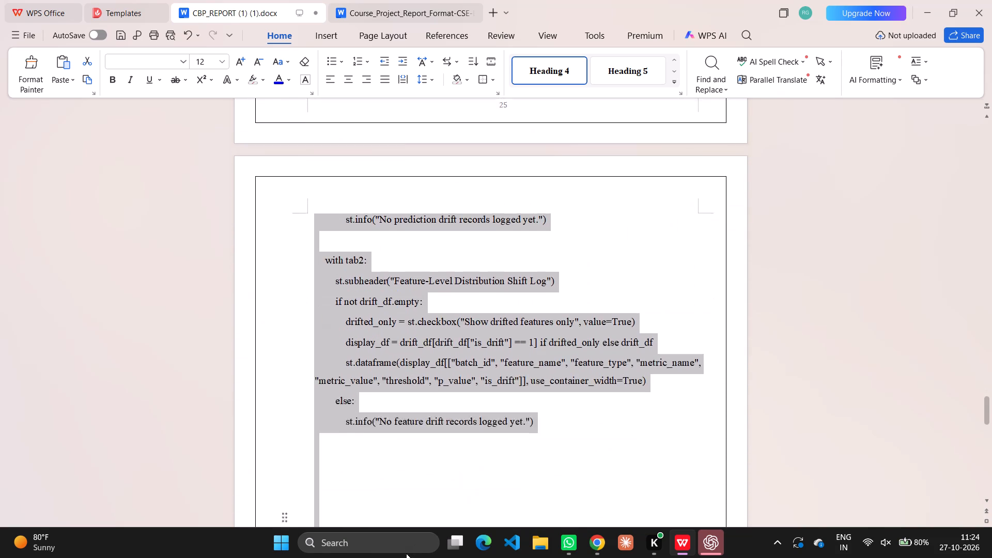
{"action": "left_click_drag", "start_coordinate": [406, 553], "coordinate": [418, 537]}
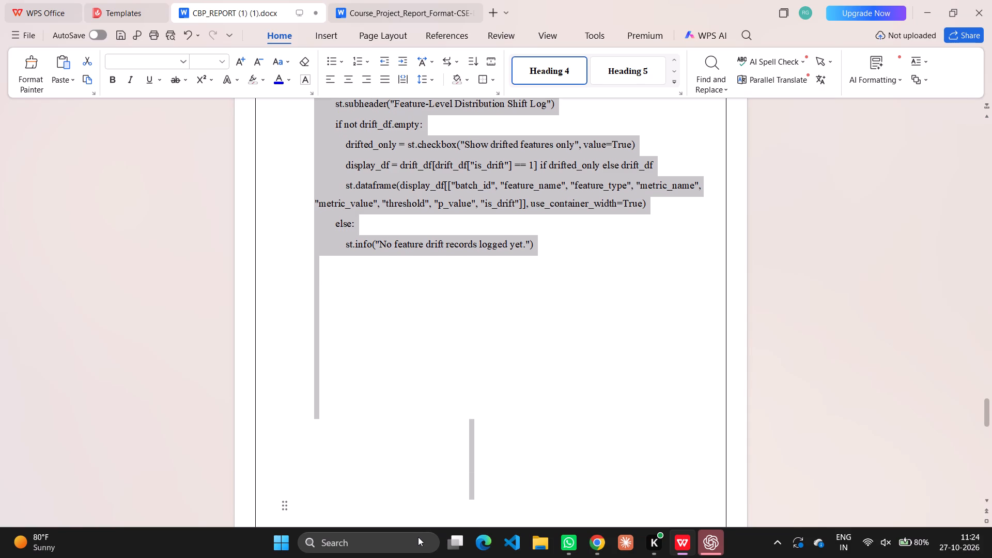
{"action": "left_click_drag", "start_coordinate": [418, 537], "coordinate": [472, 170]}
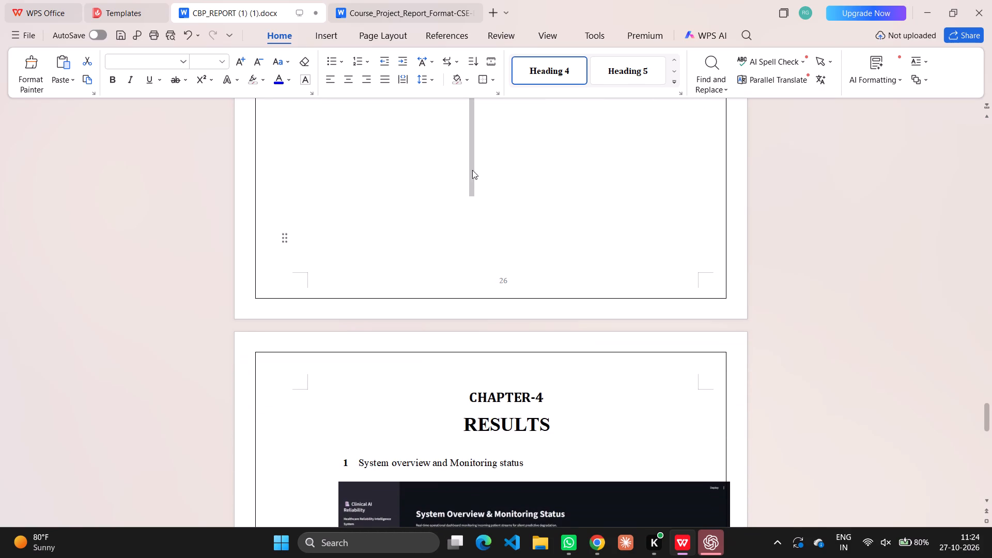
{"action": "left_click_drag", "start_coordinate": [472, 170], "coordinate": [549, 160]}
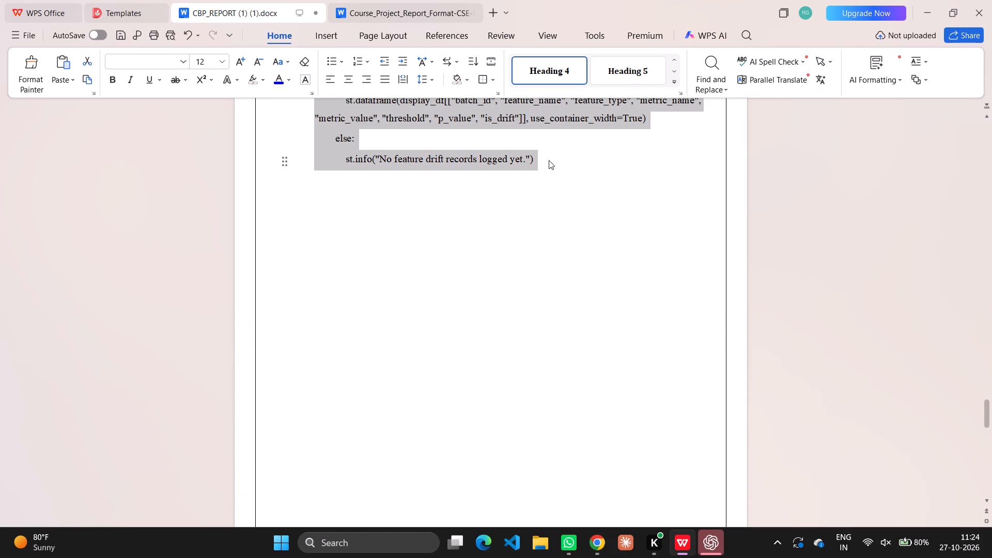
{"action": "left_click_drag", "start_coordinate": [549, 160], "coordinate": [549, 161]}
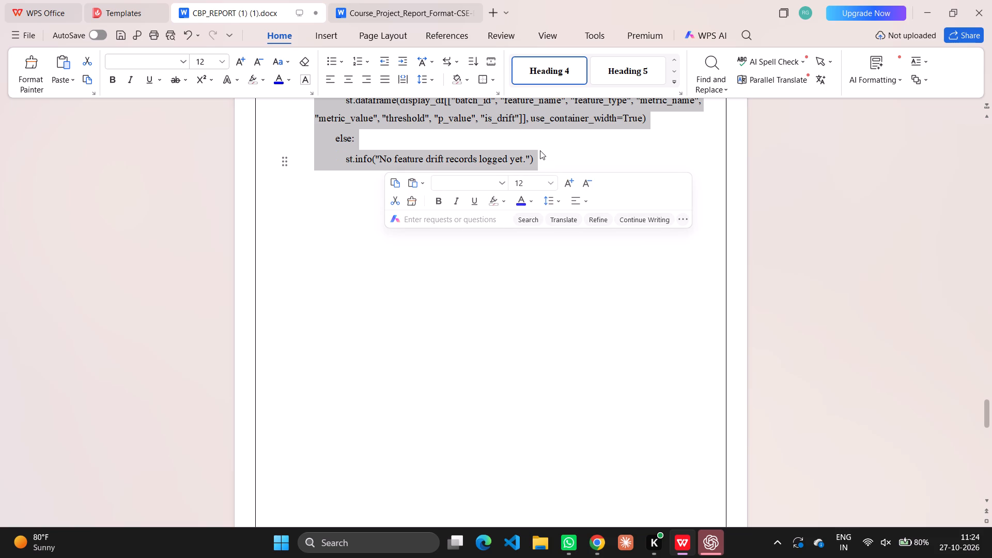
{"action": "key", "text": "BackSpace"}
Minimise the report window and switch to the Duplichecker plagiarism checker page in the browser.
{"action": "scroll", "coordinate": [886, 285], "scroll_direction": "up", "scroll_amount": 4}
{"action": "left_click", "coordinate": [985, 270]}
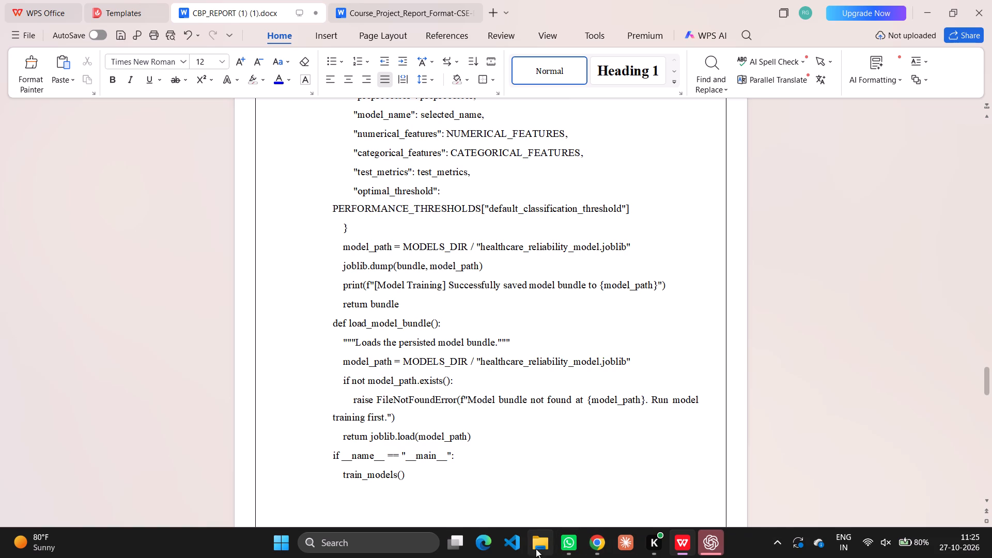
{"action": "left_click", "coordinate": [916, 16]}
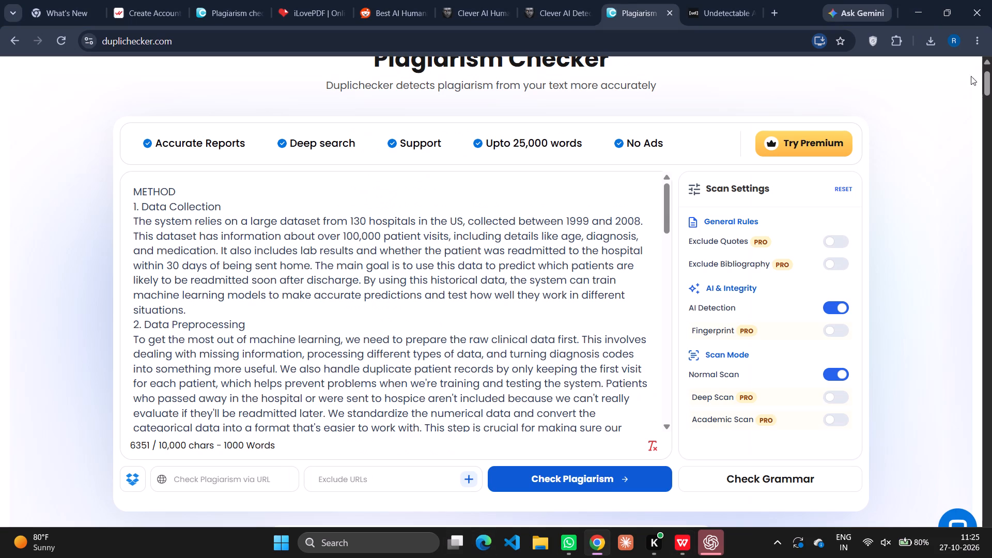
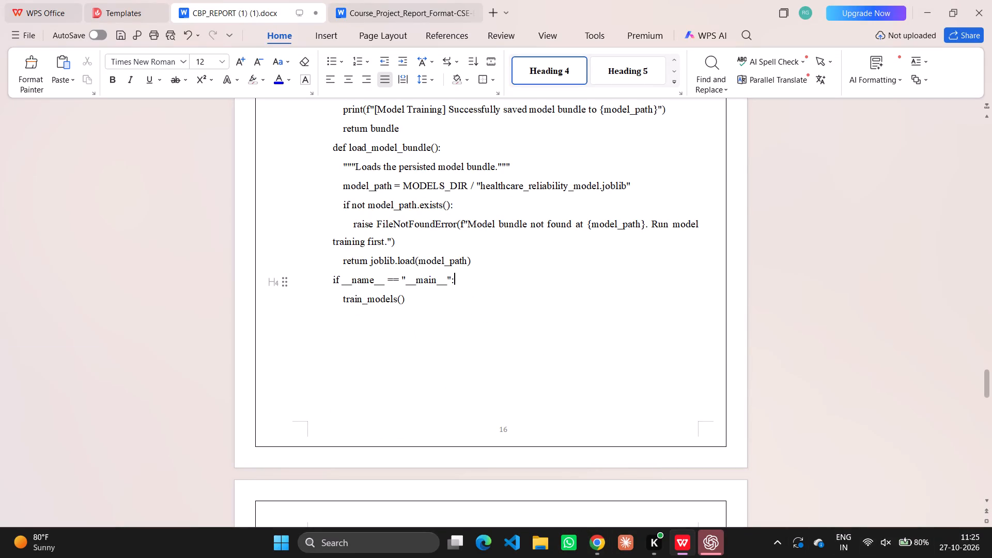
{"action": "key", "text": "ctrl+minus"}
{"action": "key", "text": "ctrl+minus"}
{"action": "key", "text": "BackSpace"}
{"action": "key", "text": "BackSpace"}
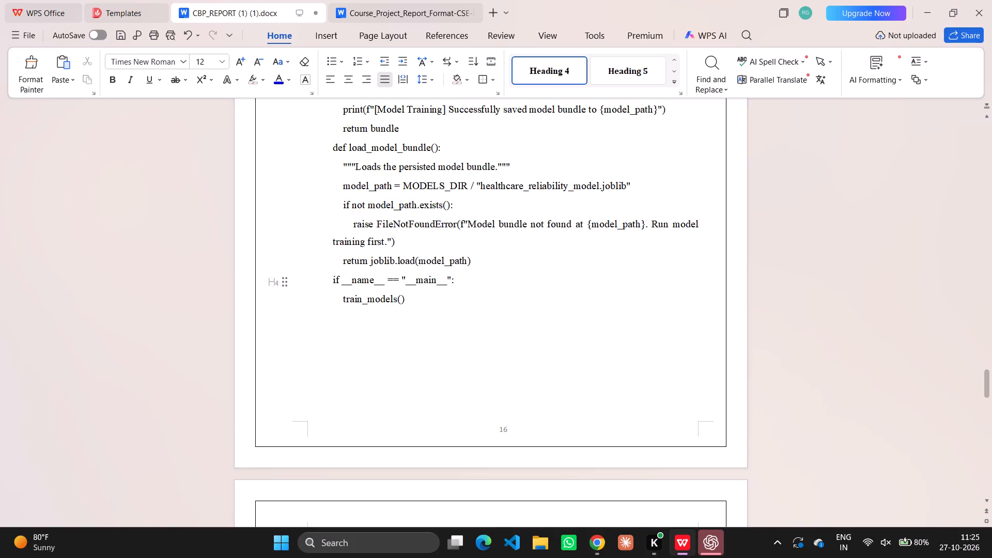
Open the Windows taskbar settings and turn off automatic hiding of the taskbar.
{"action": "right_click", "coordinate": [175, 539]}
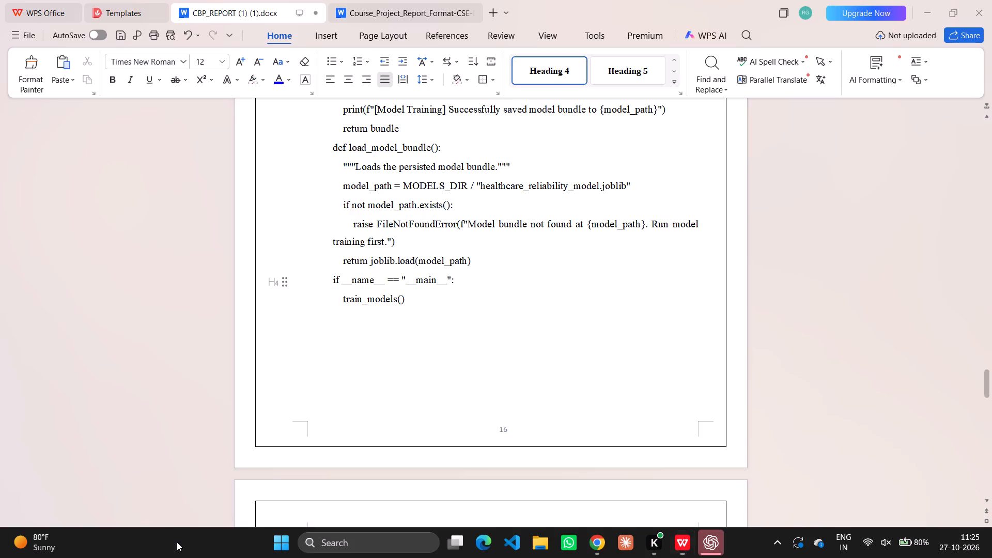
{"action": "right_click", "coordinate": [175, 540]}
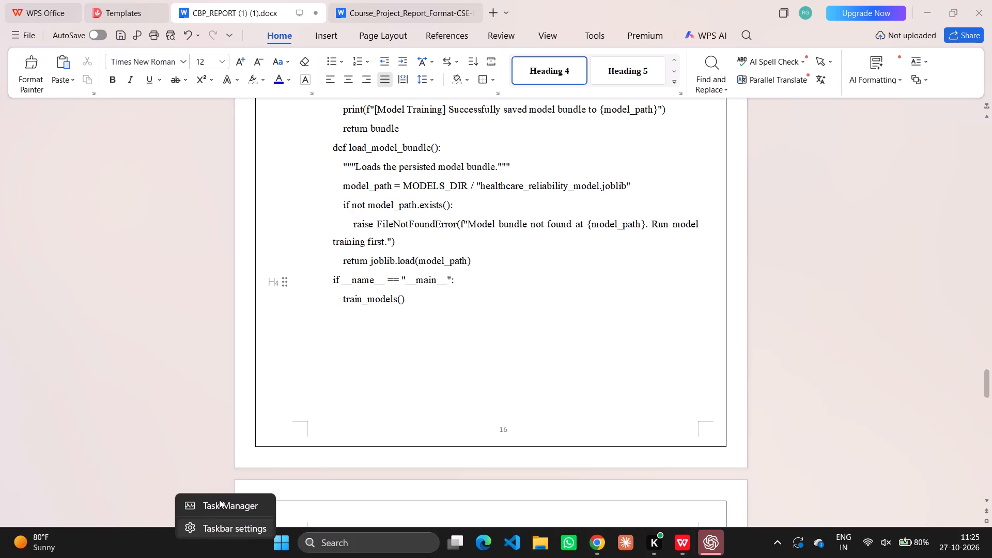
{"action": "left_click", "coordinate": [210, 521]}
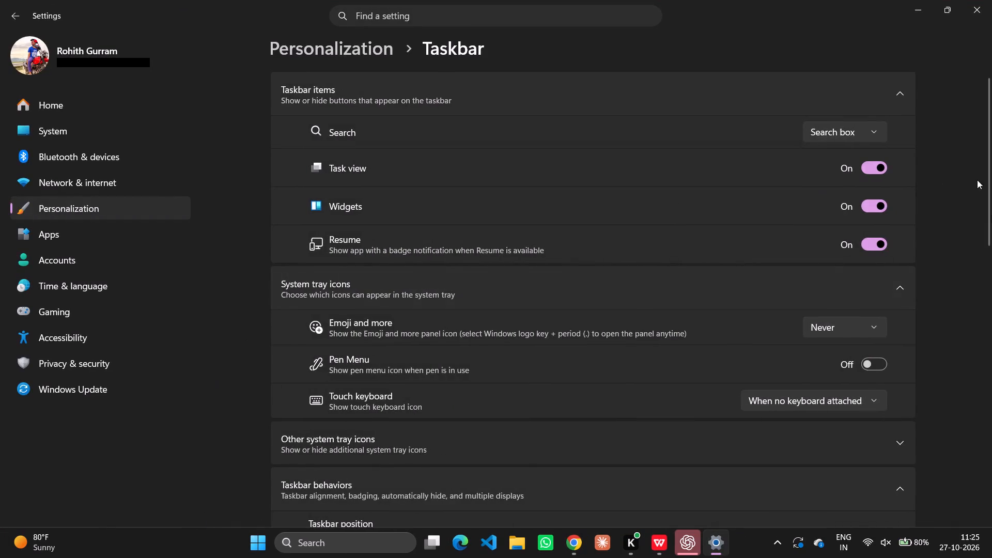
{"action": "scroll", "coordinate": [383, 303], "scroll_direction": "down", "scroll_amount": 2}
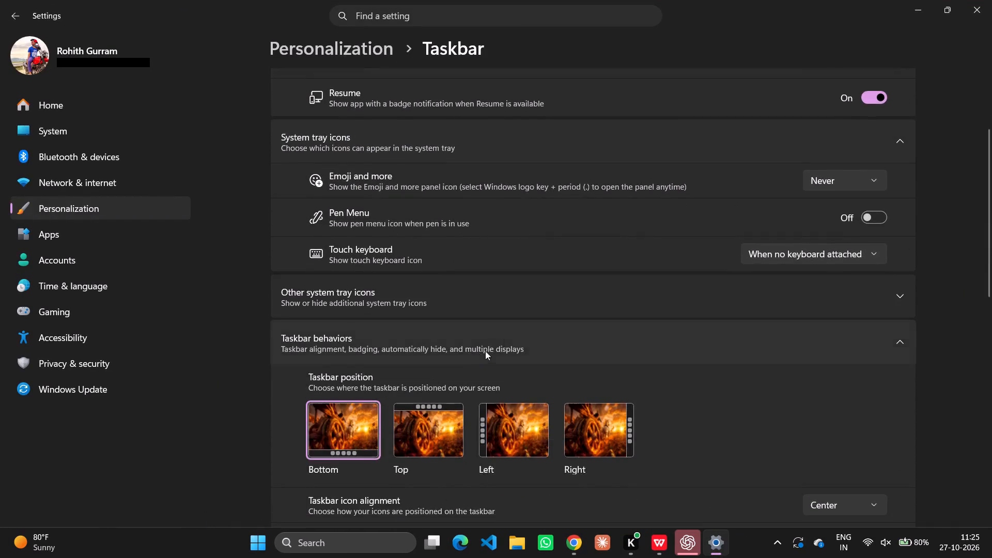
{"action": "left_click", "coordinate": [504, 339]}
{"action": "left_click", "coordinate": [481, 340]}
{"action": "scroll", "coordinate": [438, 349], "scroll_direction": "down", "scroll_amount": 3}
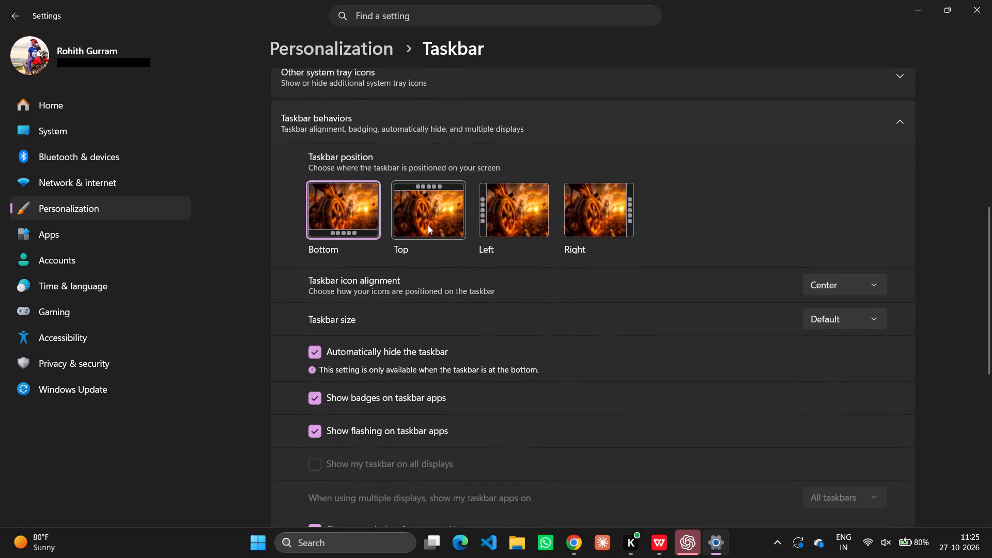
{"action": "scroll", "coordinate": [512, 343], "scroll_direction": "down", "scroll_amount": 1}
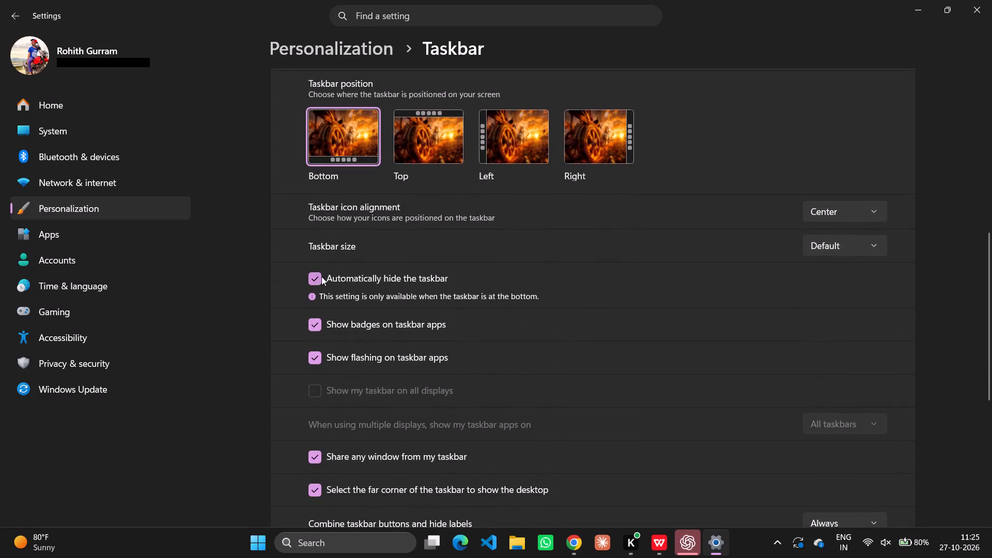
{"action": "left_click", "coordinate": [319, 279]}
{"action": "left_click", "coordinate": [314, 281]}
{"action": "left_click", "coordinate": [319, 283]}
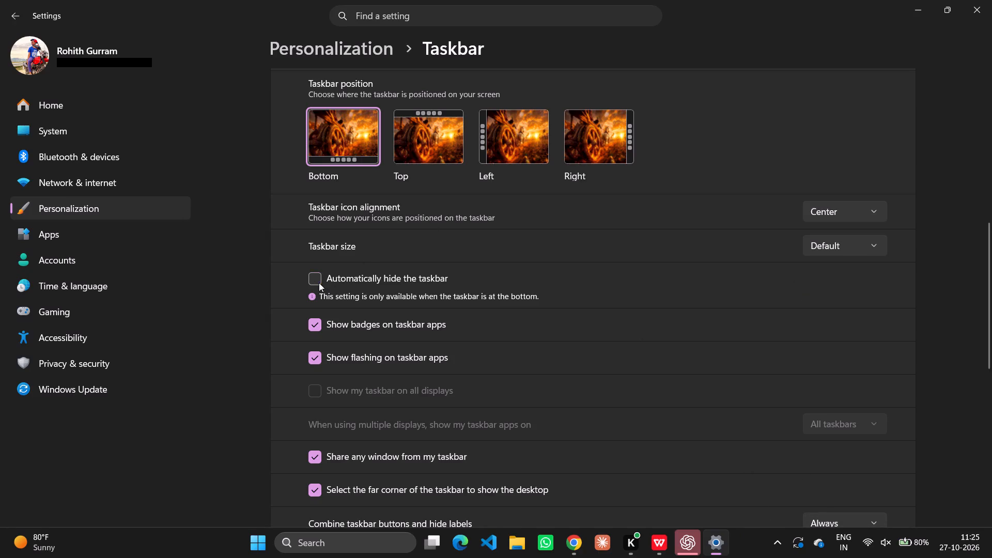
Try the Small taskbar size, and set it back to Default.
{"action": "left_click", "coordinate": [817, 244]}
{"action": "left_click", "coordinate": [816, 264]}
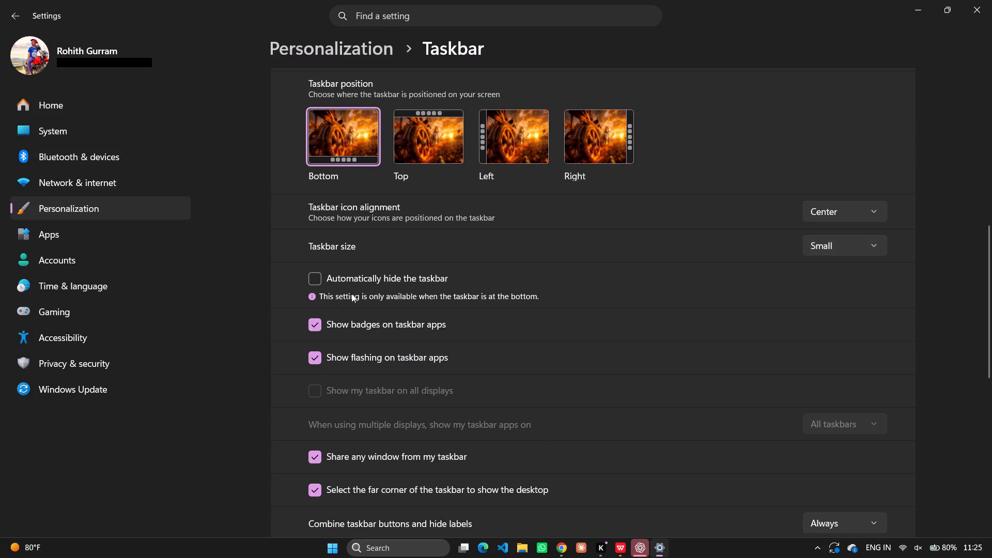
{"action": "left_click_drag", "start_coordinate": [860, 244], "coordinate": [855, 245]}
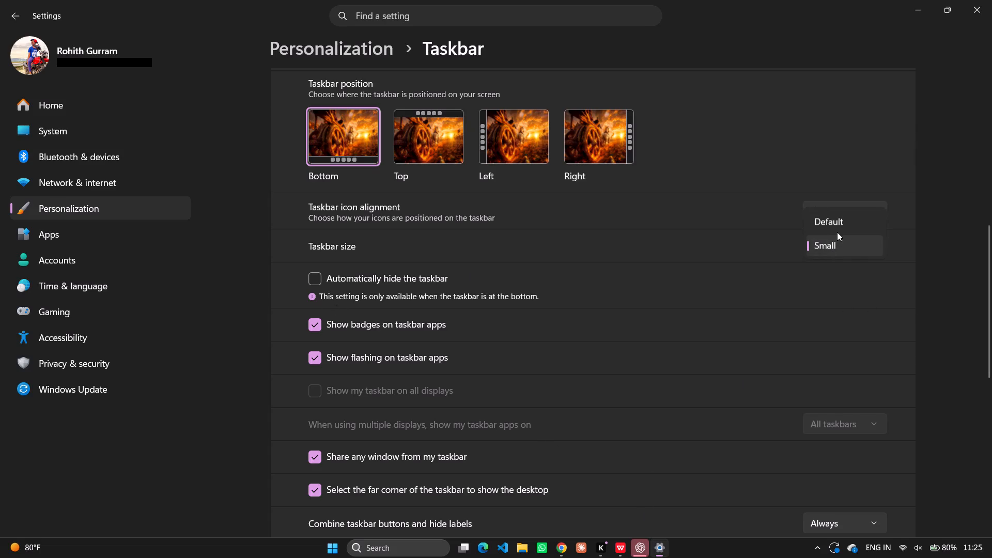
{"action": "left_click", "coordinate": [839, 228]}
Switch back to the CBP report and look through the Chapter 3 Pipeline Notebook and Model notebook code listings.
{"action": "left_click", "coordinate": [656, 544]}
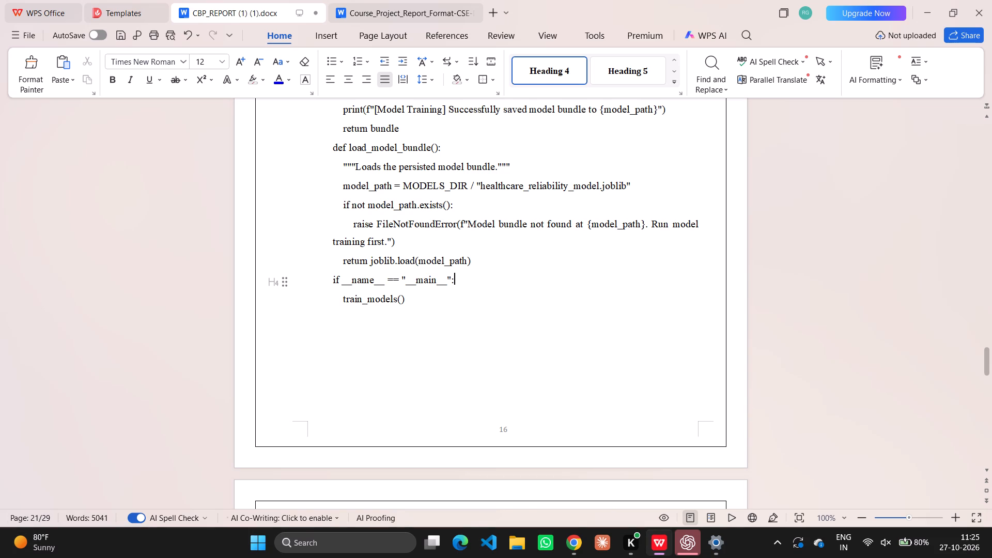
{"action": "left_click", "coordinate": [439, 302]}
{"action": "scroll", "coordinate": [439, 302], "scroll_direction": "up", "scroll_amount": 8}
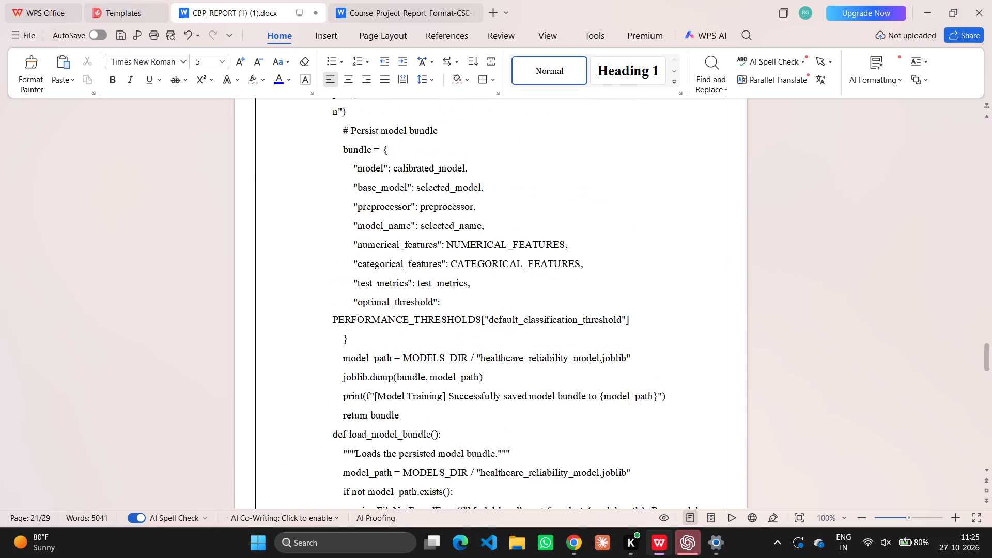
{"action": "scroll", "coordinate": [439, 300], "scroll_direction": "up", "scroll_amount": 20}
{"action": "scroll", "coordinate": [439, 300], "scroll_direction": "up", "scroll_amount": 12}
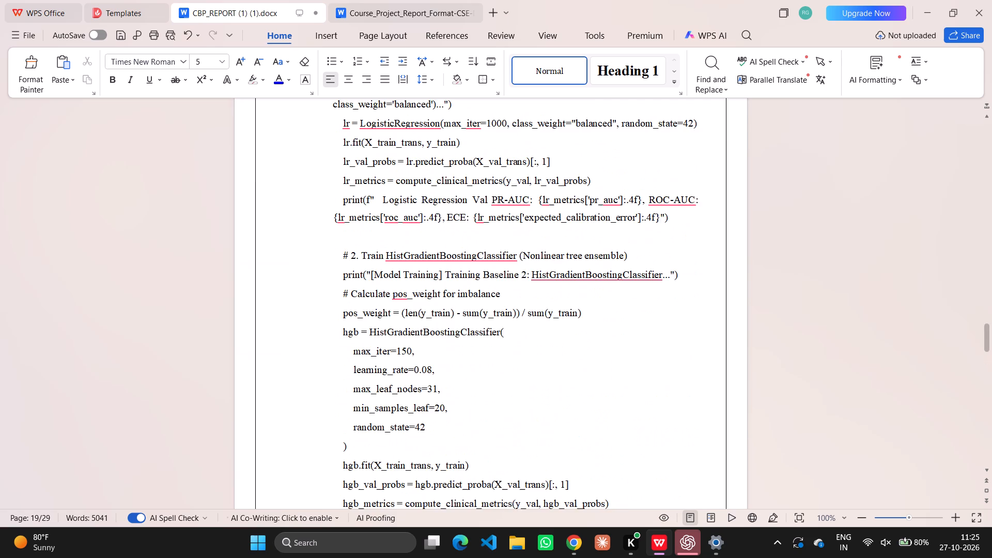
{"action": "scroll", "coordinate": [436, 297], "scroll_direction": "up", "scroll_amount": 20}
{"action": "scroll", "coordinate": [436, 297], "scroll_direction": "up", "scroll_amount": 15}
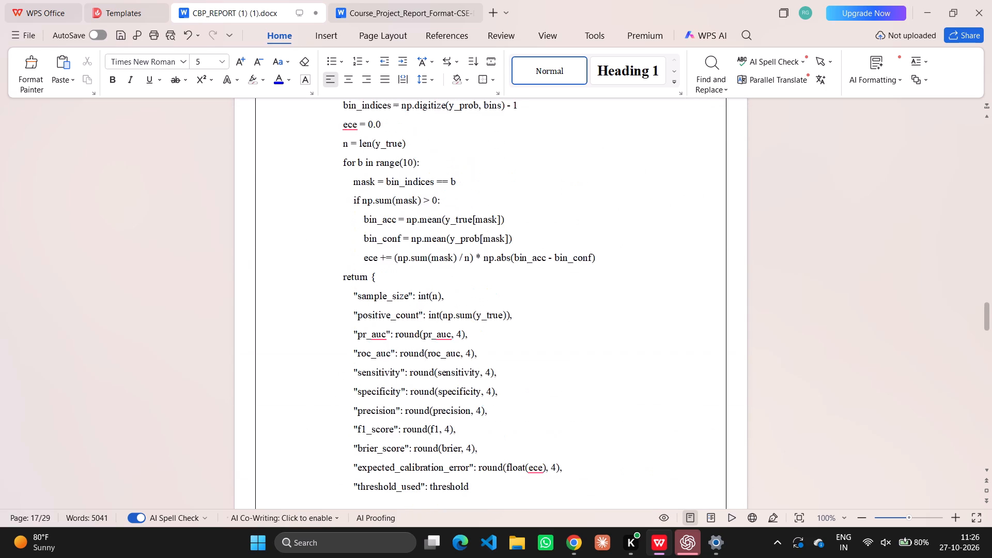
{"action": "scroll", "coordinate": [430, 298], "scroll_direction": "up", "scroll_amount": 20}
{"action": "scroll", "coordinate": [430, 298], "scroll_direction": "up", "scroll_amount": 7}
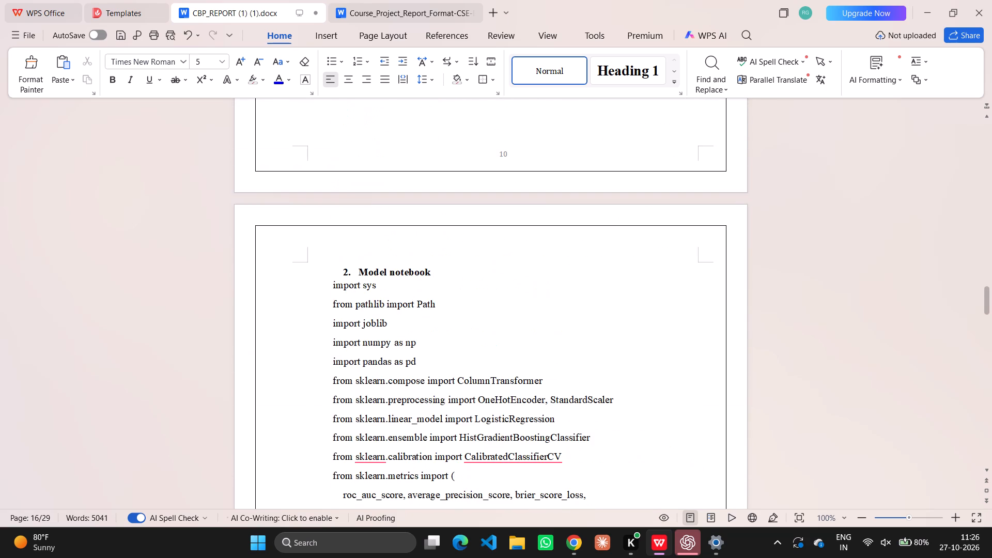
{"action": "scroll", "coordinate": [489, 315], "scroll_direction": "up", "scroll_amount": 1}
{"action": "scroll", "coordinate": [434, 366], "scroll_direction": "down", "scroll_amount": 2}
{"action": "scroll", "coordinate": [363, 279], "scroll_direction": "down", "scroll_amount": 10}
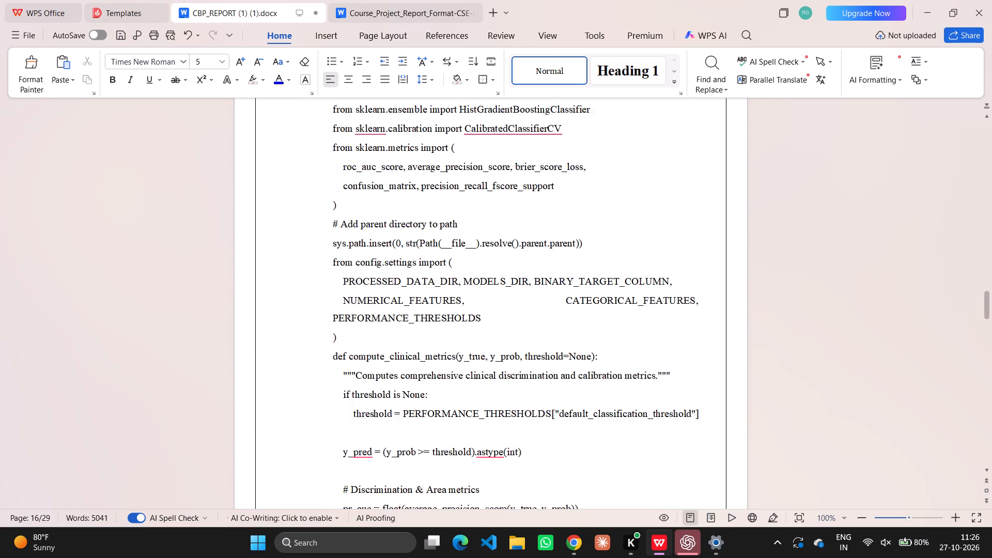
{"action": "scroll", "coordinate": [363, 274], "scroll_direction": "down", "scroll_amount": 20}
{"action": "scroll", "coordinate": [363, 274], "scroll_direction": "down", "scroll_amount": 19}
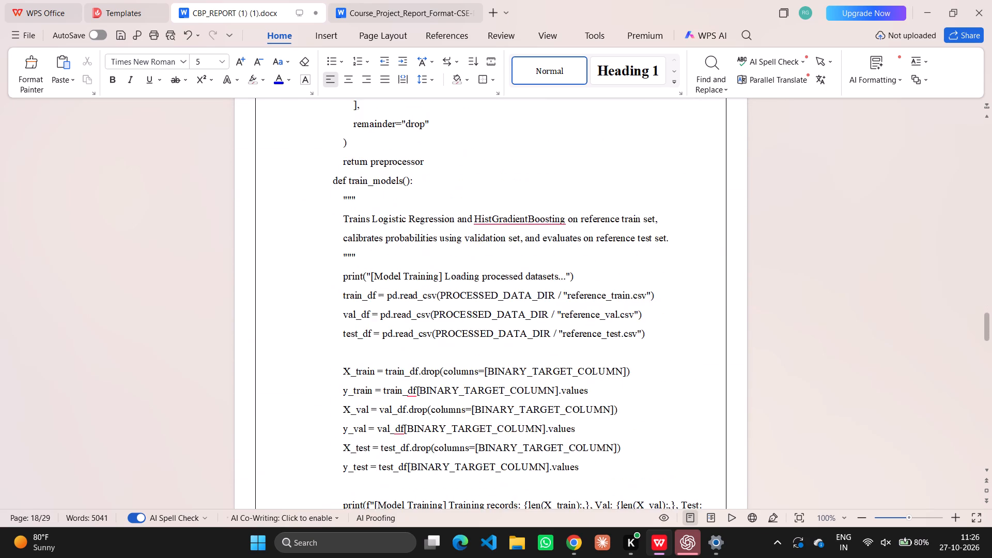
{"action": "scroll", "coordinate": [369, 249], "scroll_direction": "down", "scroll_amount": 20}
{"action": "scroll", "coordinate": [369, 249], "scroll_direction": "down", "scroll_amount": 19}
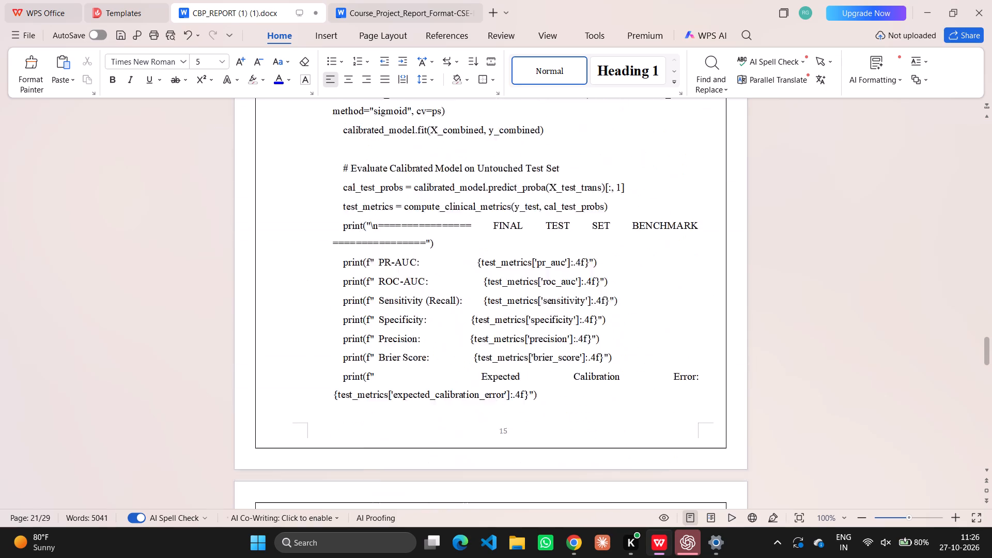
{"action": "scroll", "coordinate": [380, 247], "scroll_direction": "down", "scroll_amount": 20}
{"action": "scroll", "coordinate": [380, 247], "scroll_direction": "down", "scroll_amount": 7}
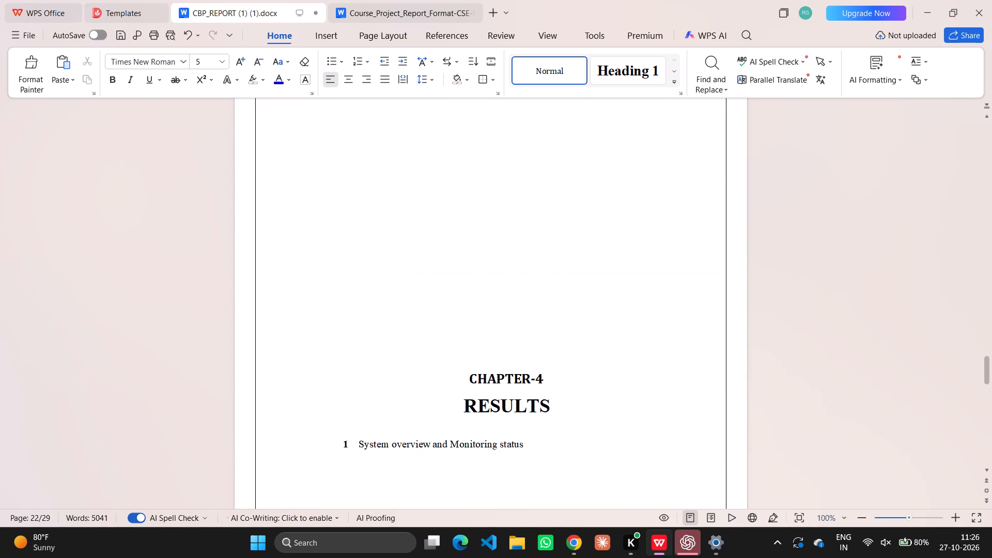
{"action": "scroll", "coordinate": [512, 328], "scroll_direction": "up", "scroll_amount": 18}
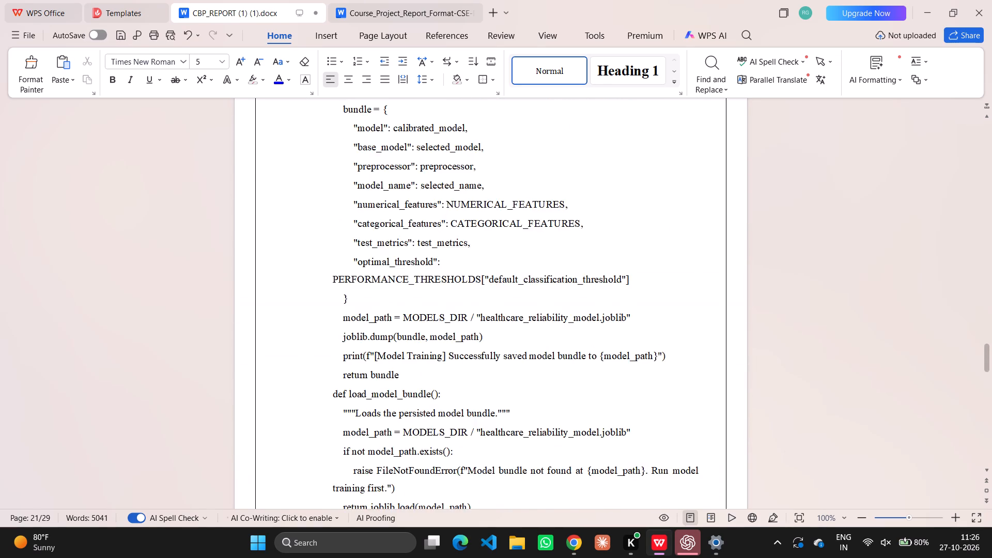
{"action": "scroll", "coordinate": [513, 321], "scroll_direction": "up", "scroll_amount": 20}
{"action": "scroll", "coordinate": [513, 321], "scroll_direction": "up", "scroll_amount": 20}
{"action": "scroll", "coordinate": [513, 321], "scroll_direction": "up", "scroll_amount": 5}
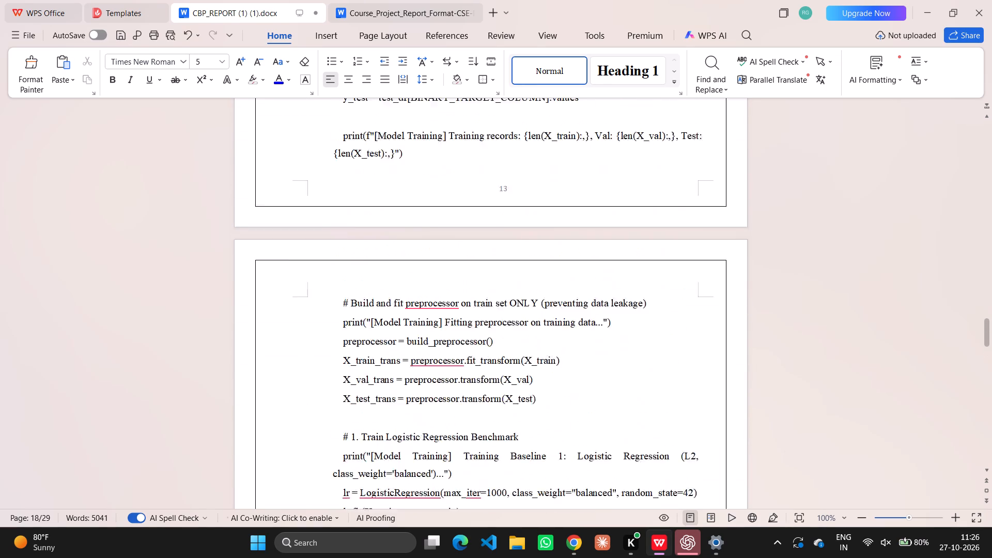
{"action": "scroll", "coordinate": [508, 343], "scroll_direction": "up", "scroll_amount": 20}
{"action": "scroll", "coordinate": [508, 343], "scroll_direction": "up", "scroll_amount": 20}
{"action": "scroll", "coordinate": [508, 343], "scroll_direction": "up", "scroll_amount": 4}
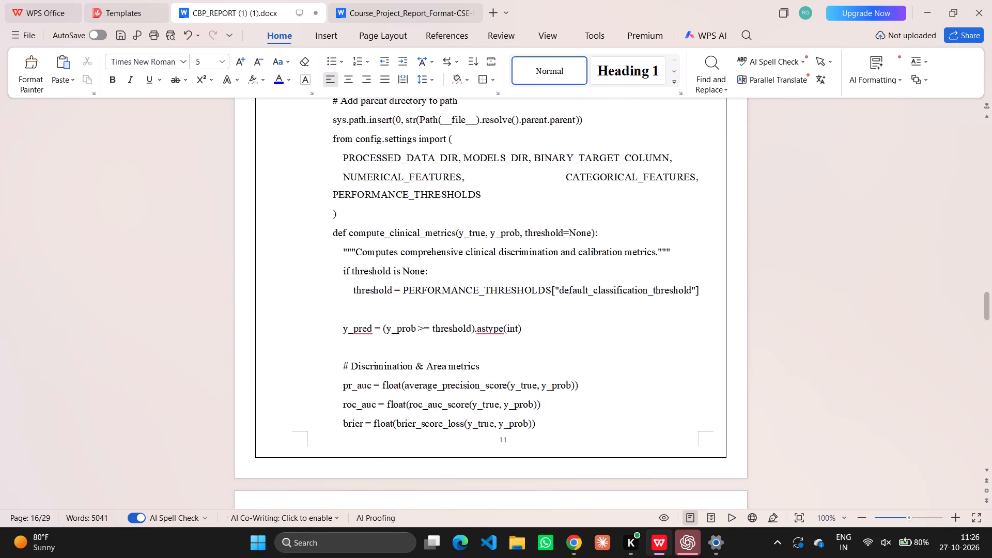
{"action": "scroll", "coordinate": [506, 385], "scroll_direction": "up", "scroll_amount": 3}
{"action": "scroll", "coordinate": [619, 397], "scroll_direction": "up", "scroll_amount": 11}
{"action": "scroll", "coordinate": [660, 344], "scroll_direction": "up", "scroll_amount": 6}
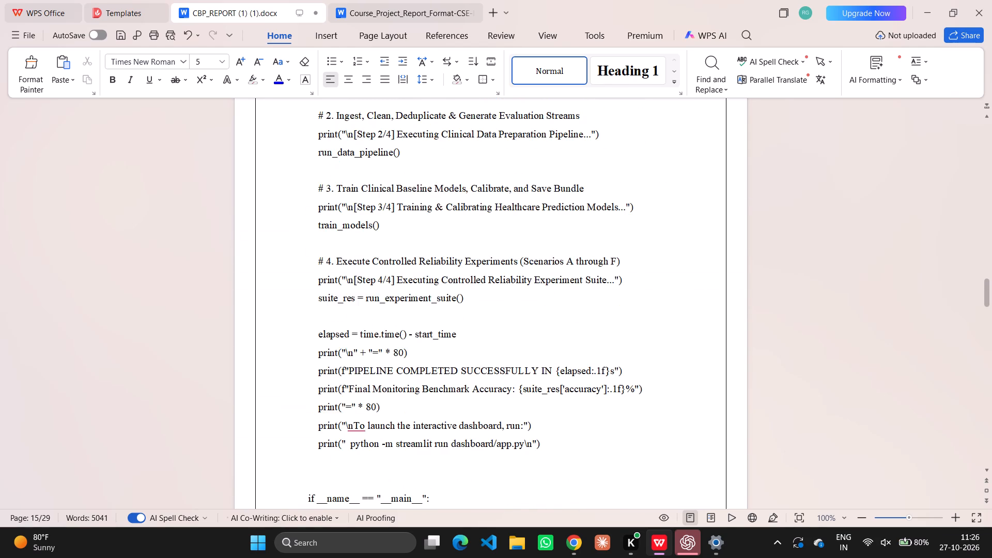
{"action": "scroll", "coordinate": [634, 331], "scroll_direction": "up", "scroll_amount": 20}
{"action": "scroll", "coordinate": [634, 331], "scroll_direction": "up", "scroll_amount": 3}
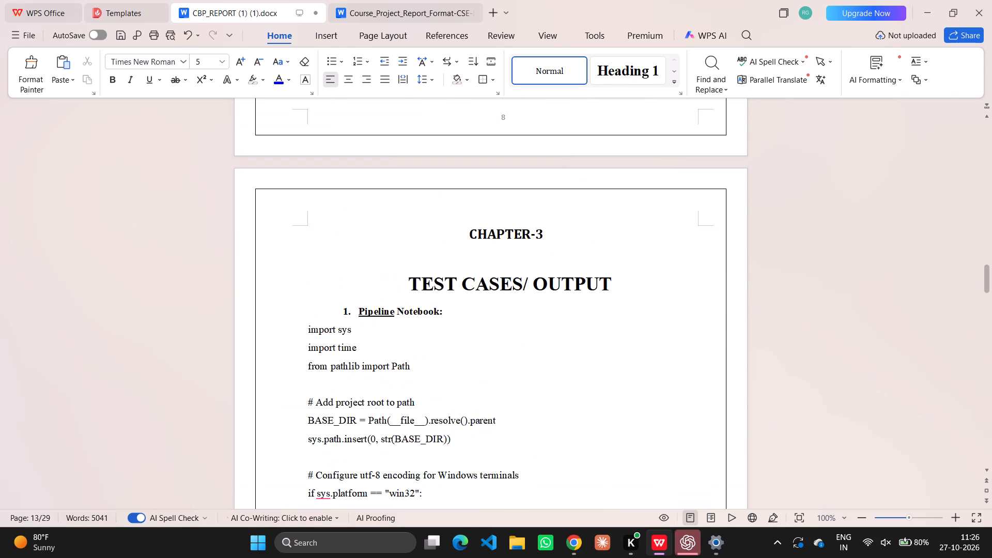
{"action": "scroll", "coordinate": [616, 328], "scroll_direction": "down", "scroll_amount": 14}
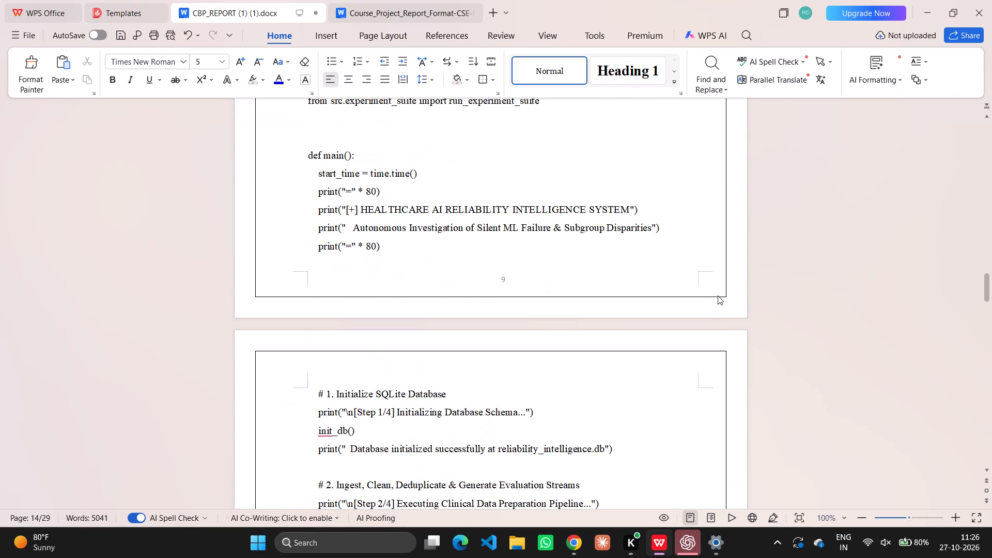
{"action": "scroll", "coordinate": [703, 0], "scroll_direction": "up", "scroll_amount": 3}
{"action": "scroll", "coordinate": [430, 255], "scroll_direction": "up", "scroll_amount": 9}
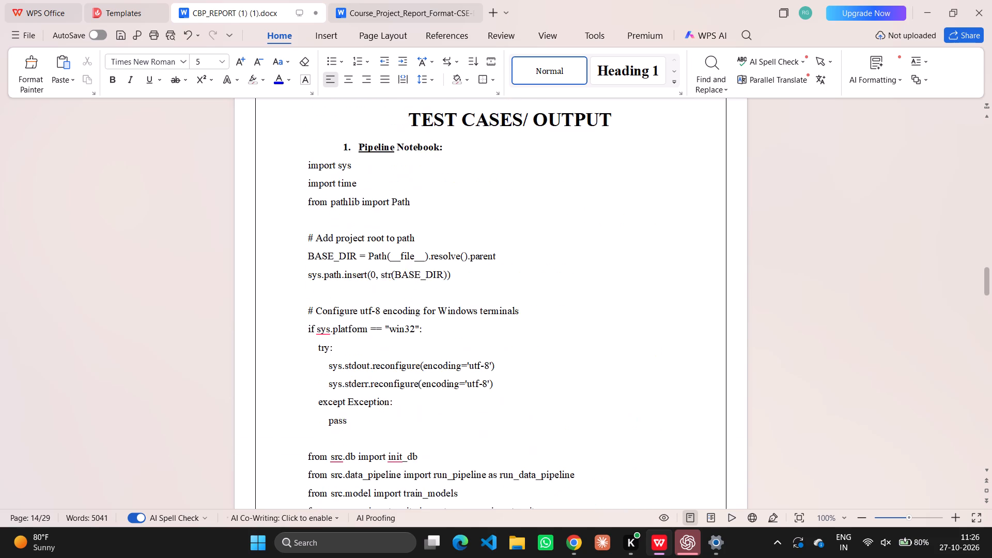
Remove the automatic list number and the indent from the "Pipeline Notebook:" heading in Chapter 3.
{"action": "scroll", "coordinate": [430, 255], "scroll_direction": "up", "scroll_amount": 2}
{"action": "left_click", "coordinate": [343, 186]}
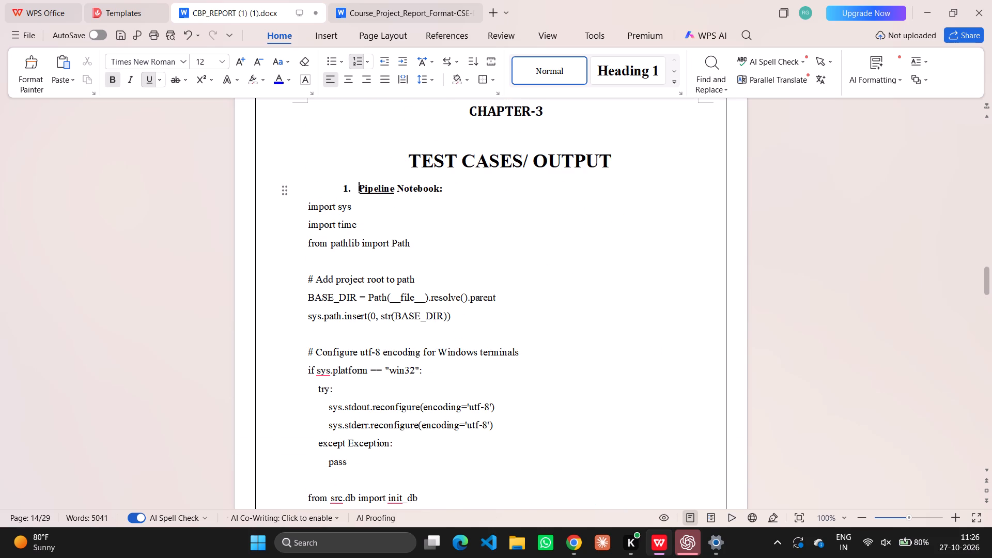
{"action": "key", "text": "Left"}
{"action": "key", "text": "BackSpace"}
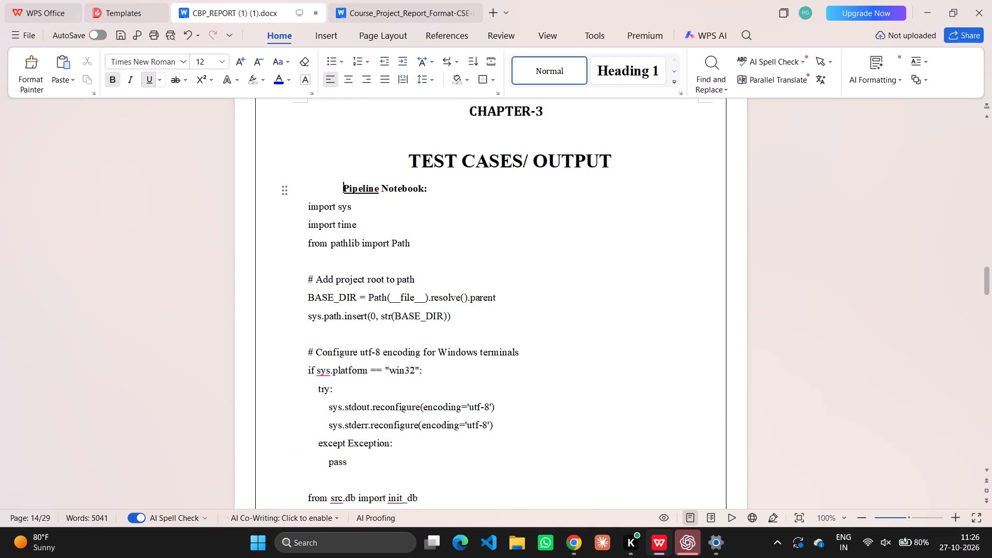
{"action": "key", "text": "BackSpace"}
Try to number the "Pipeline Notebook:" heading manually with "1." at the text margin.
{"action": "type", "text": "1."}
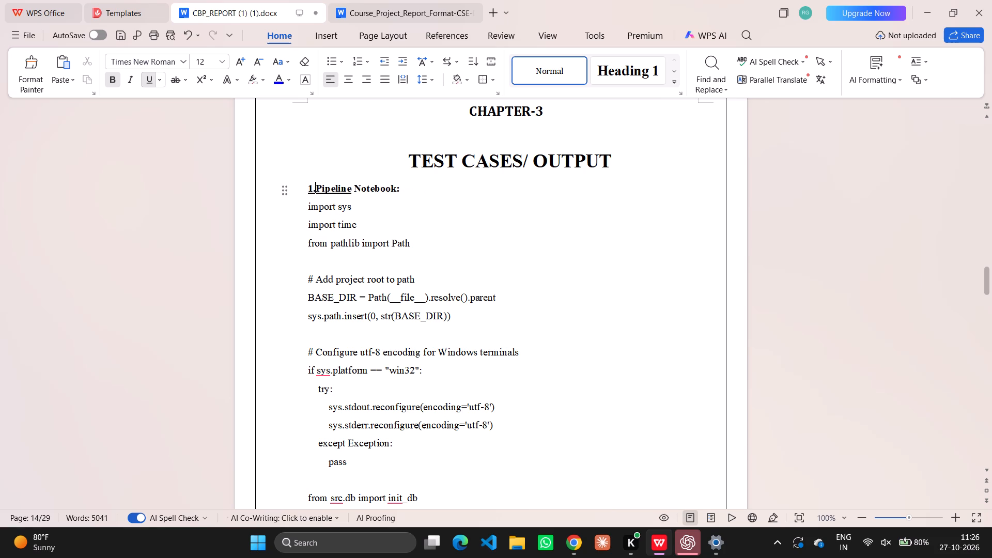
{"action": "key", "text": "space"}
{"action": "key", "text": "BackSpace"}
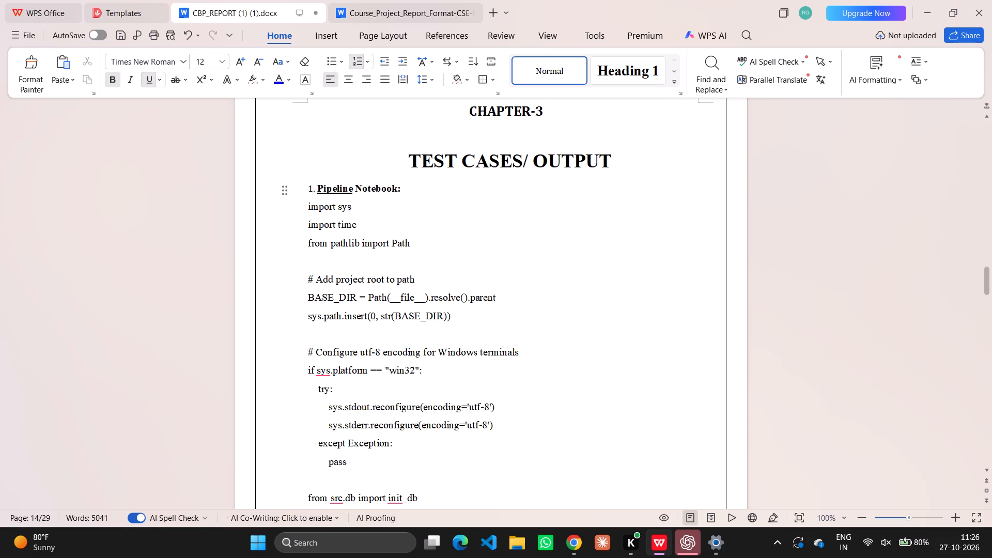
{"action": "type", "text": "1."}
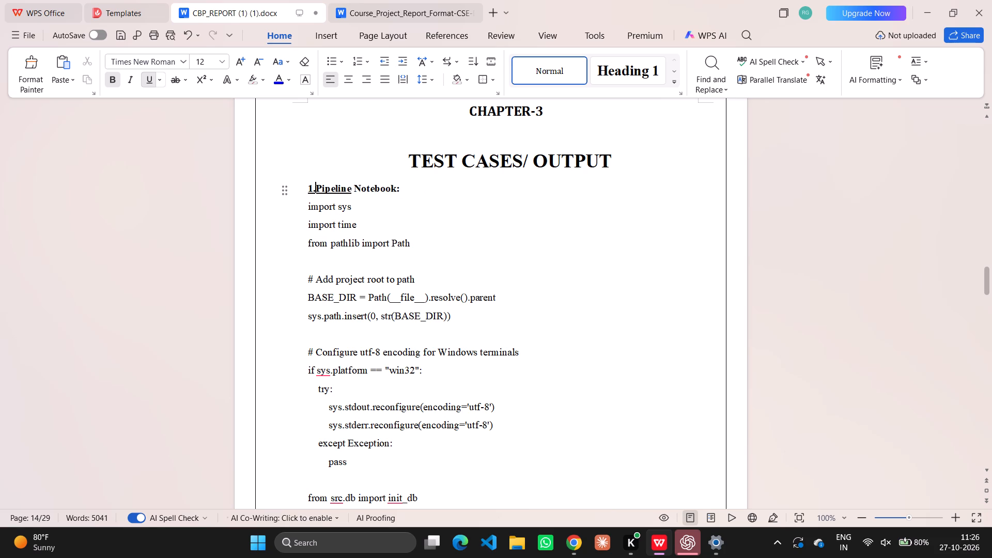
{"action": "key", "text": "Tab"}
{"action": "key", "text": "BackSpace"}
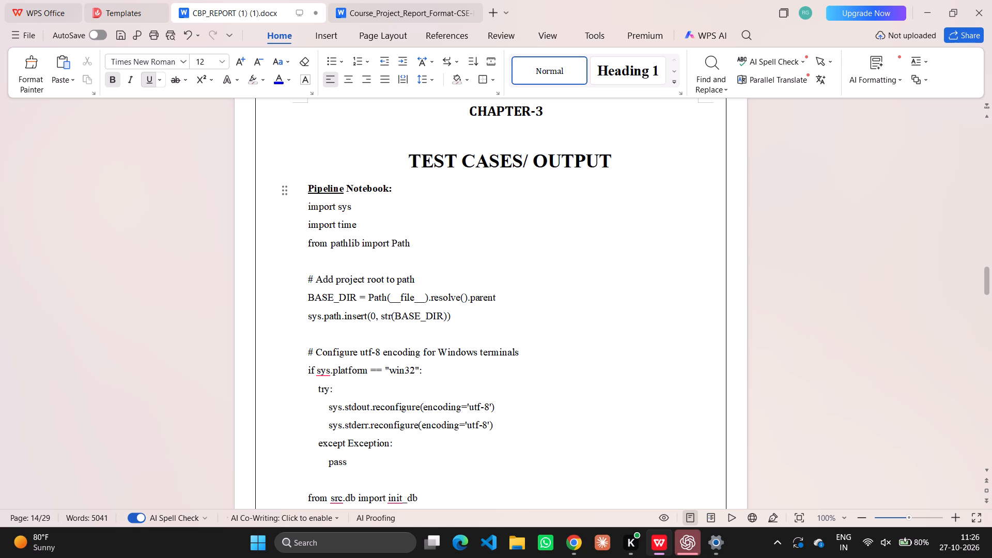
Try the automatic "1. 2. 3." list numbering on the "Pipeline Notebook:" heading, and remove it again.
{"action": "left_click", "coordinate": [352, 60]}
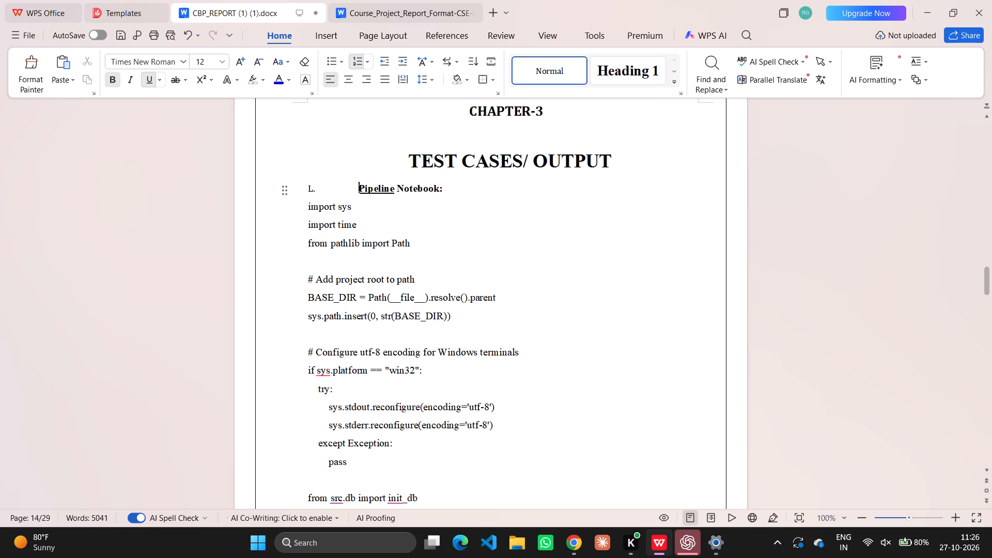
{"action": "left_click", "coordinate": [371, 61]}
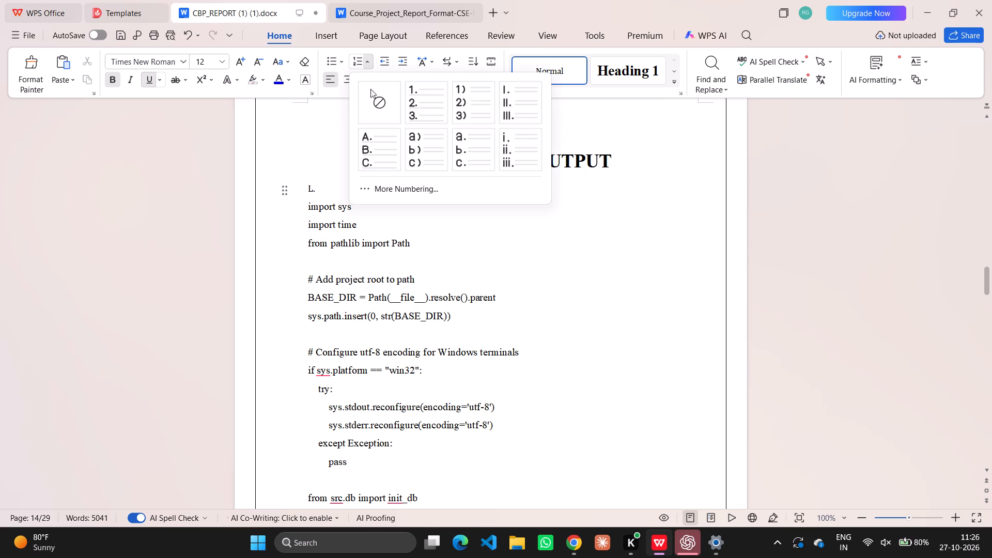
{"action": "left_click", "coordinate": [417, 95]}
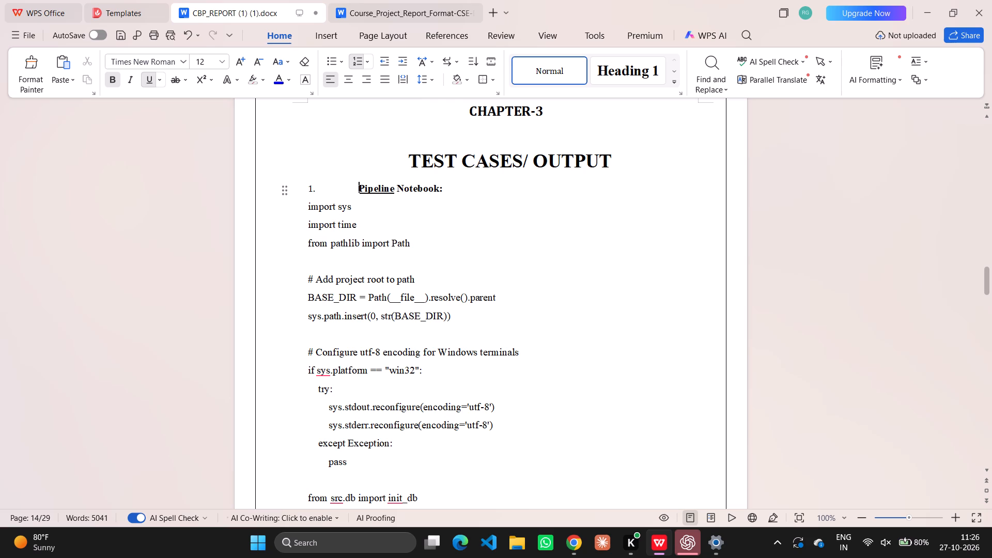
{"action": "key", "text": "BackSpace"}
Number the "Pipeline Notebook:" heading manually with "1." at the text margin.
{"action": "type", "text": "1."}
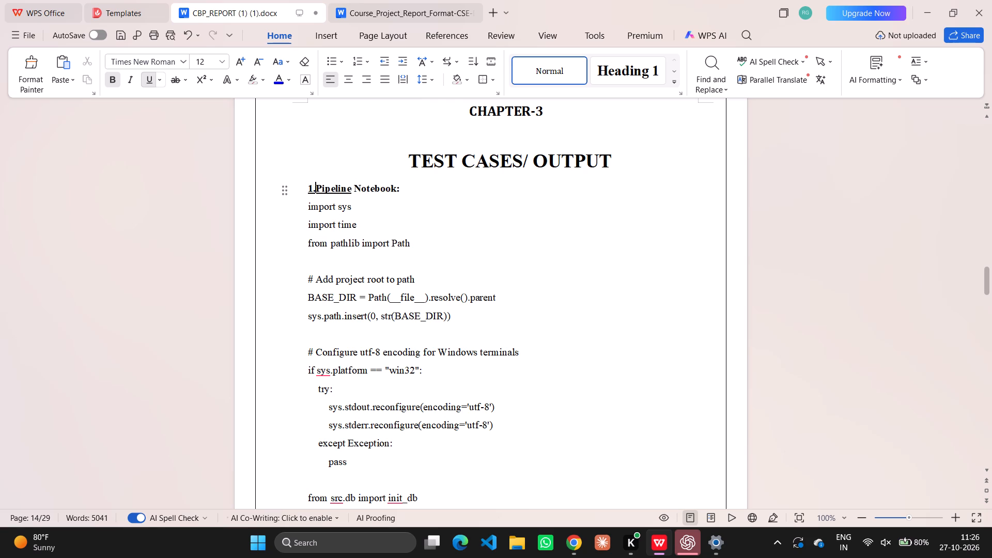
Replace the automatic number and indent of the "Model notebook" heading with a manual "2." at the text margin.
{"action": "scroll", "coordinate": [378, 192], "scroll_direction": "down", "scroll_amount": 20}
{"action": "scroll", "coordinate": [378, 192], "scroll_direction": "down", "scroll_amount": 4}
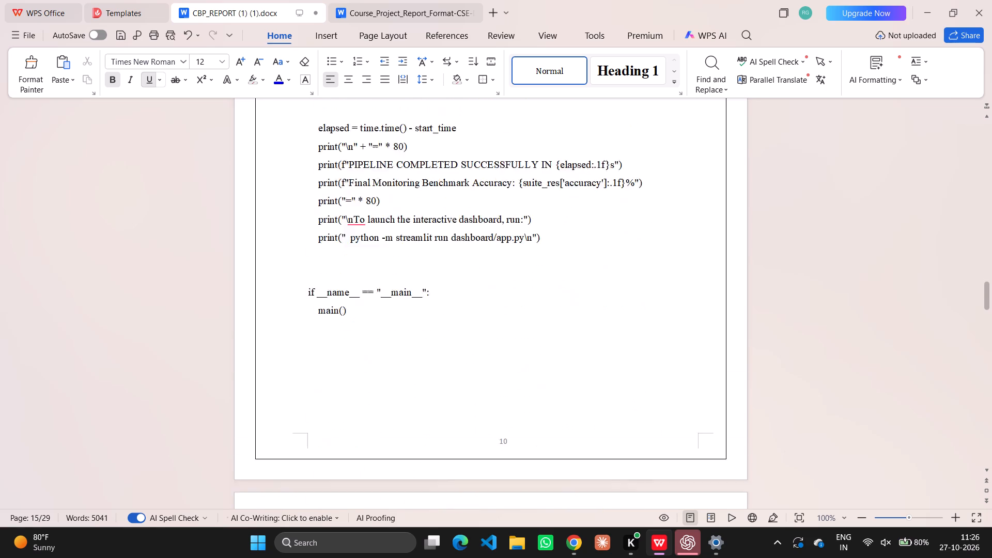
{"action": "scroll", "coordinate": [442, 228], "scroll_direction": "down", "scroll_amount": 8}
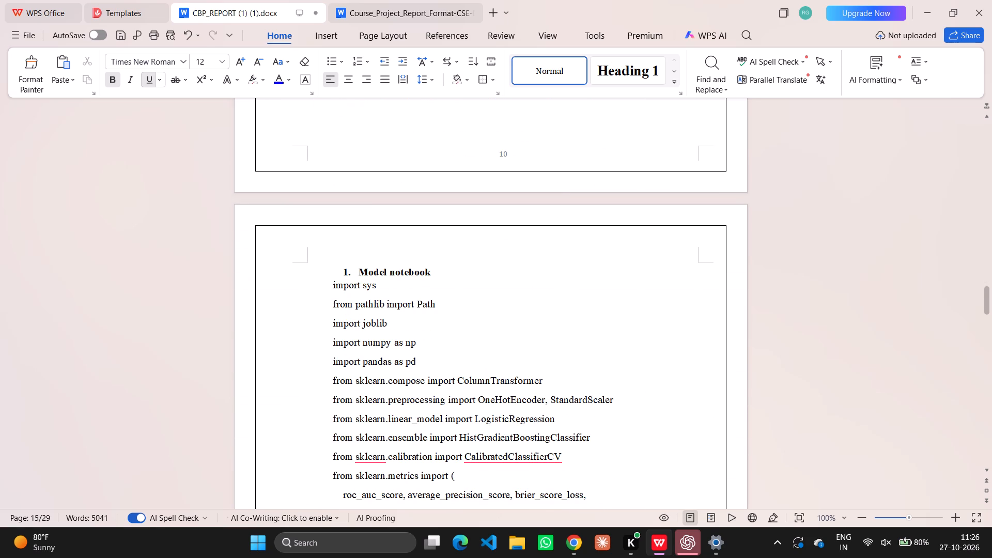
{"action": "left_click", "coordinate": [348, 271]}
{"action": "key", "text": "BackSpace"}
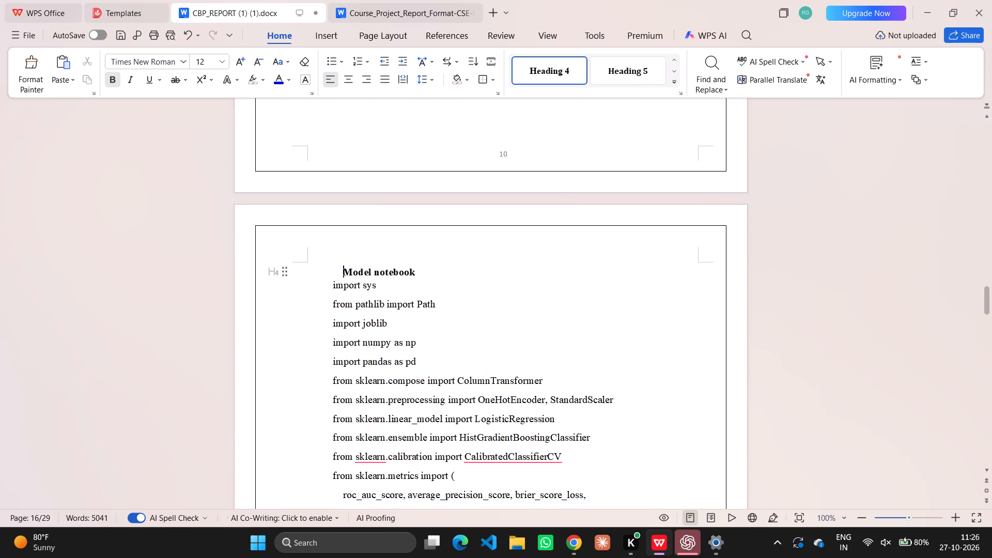
{"action": "key", "text": "BackSpace"}
{"action": "type", "text": "2."}
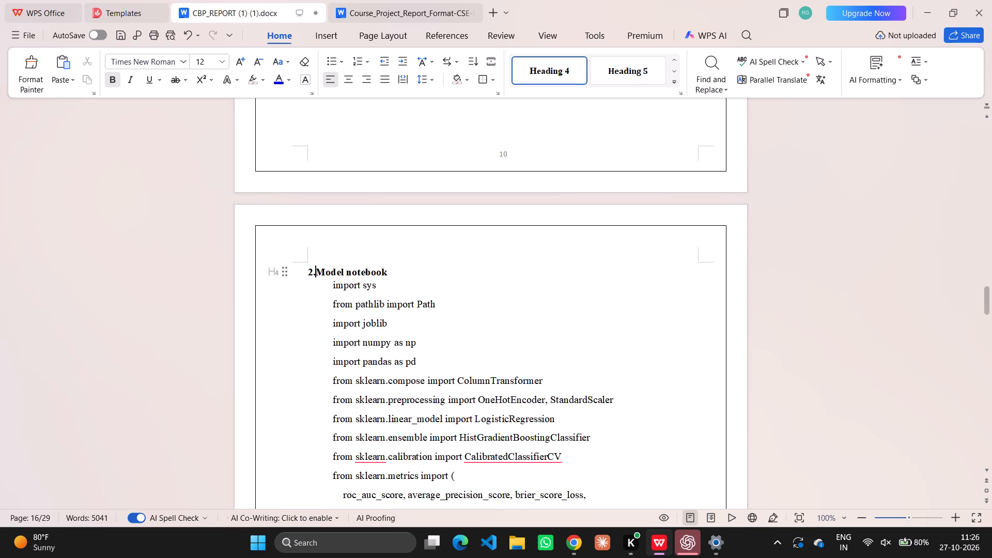
Delete the run of blank lines between the end of the model code and the CHAPTER-4 heading, keeping the code's final "train_models()" intact.
{"action": "scroll", "coordinate": [364, 294], "scroll_direction": "down", "scroll_amount": 20}
{"action": "scroll", "coordinate": [364, 294], "scroll_direction": "down", "scroll_amount": 8}
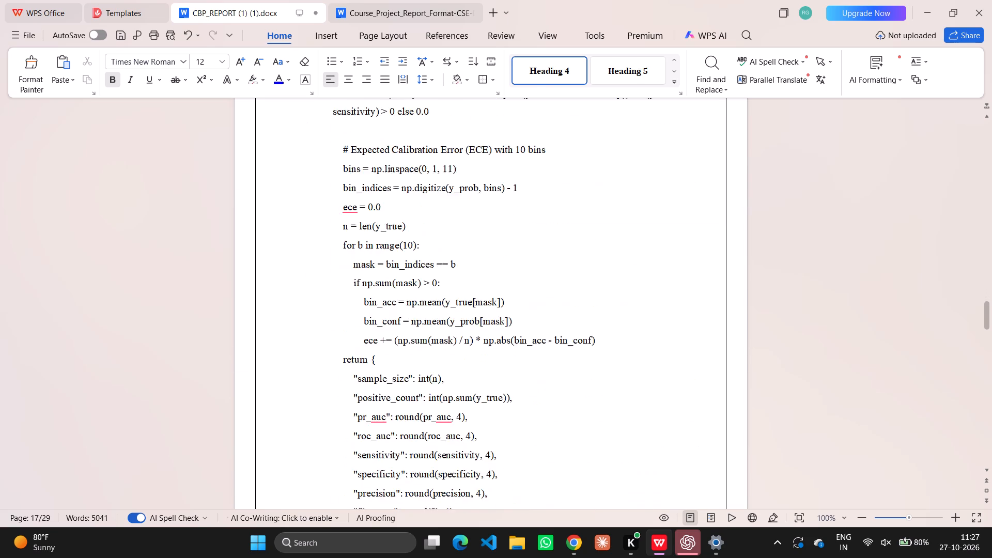
{"action": "scroll", "coordinate": [454, 254], "scroll_direction": "down", "scroll_amount": 20}
{"action": "scroll", "coordinate": [454, 254], "scroll_direction": "down", "scroll_amount": 20}
{"action": "scroll", "coordinate": [454, 254], "scroll_direction": "down", "scroll_amount": 9}
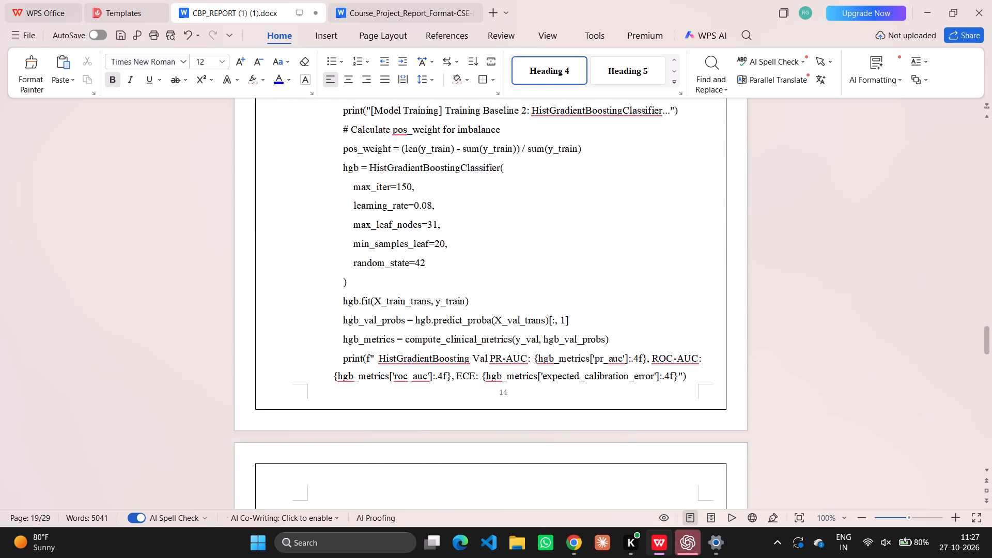
{"action": "scroll", "coordinate": [494, 246], "scroll_direction": "down", "scroll_amount": 20}
{"action": "scroll", "coordinate": [494, 246], "scroll_direction": "down", "scroll_amount": 20}
{"action": "scroll", "coordinate": [494, 246], "scroll_direction": "down", "scroll_amount": 6}
{"action": "scroll", "coordinate": [504, 234], "scroll_direction": "up", "scroll_amount": 9}
{"action": "left_click", "coordinate": [455, 406]}
{"action": "key", "text": "BackSpace"}
{"action": "key", "text": "BackSpace"}
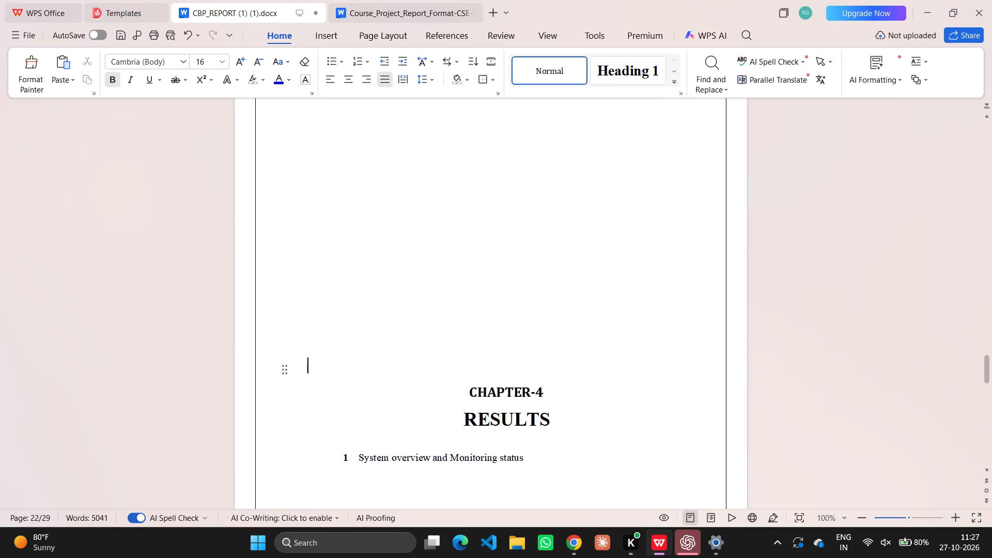
{"action": "key", "text": "BackSpace"}
{"action": "key", "text": "BackSpace"}
{"action": "key", "text": "BackSpace"}
{"action": "key", "text": "BackSpace"}
{"action": "key", "text": "BackSpace"}
{"action": "key", "text": "BackSpace"}
{"action": "key", "text": "BackSpace"}
{"action": "key", "text": "BackSpace"}
{"action": "key", "text": "BackSpace"}
{"action": "key", "text": "BackSpace"}
{"action": "key", "text": "BackSpace"}
{"action": "key", "text": "BackSpace"}
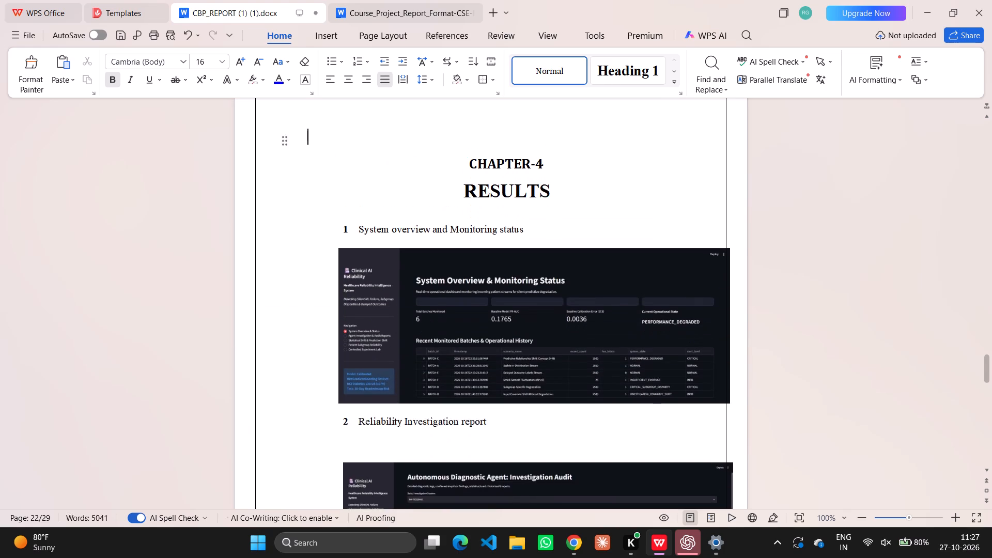
{"action": "key", "text": "BackSpace"}
{"action": "key", "text": "BackSpace"}
{"action": "key", "text": "BackSpace"}
{"action": "key", "text": "BackSpace"}
{"action": "key", "text": "BackSpace"}
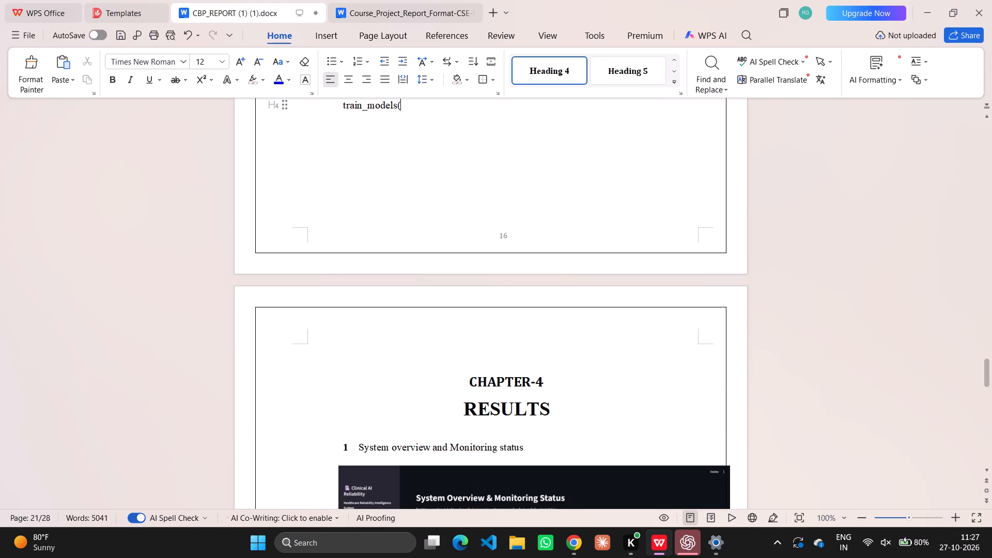
{"action": "key", "text": "ctrl+z"}
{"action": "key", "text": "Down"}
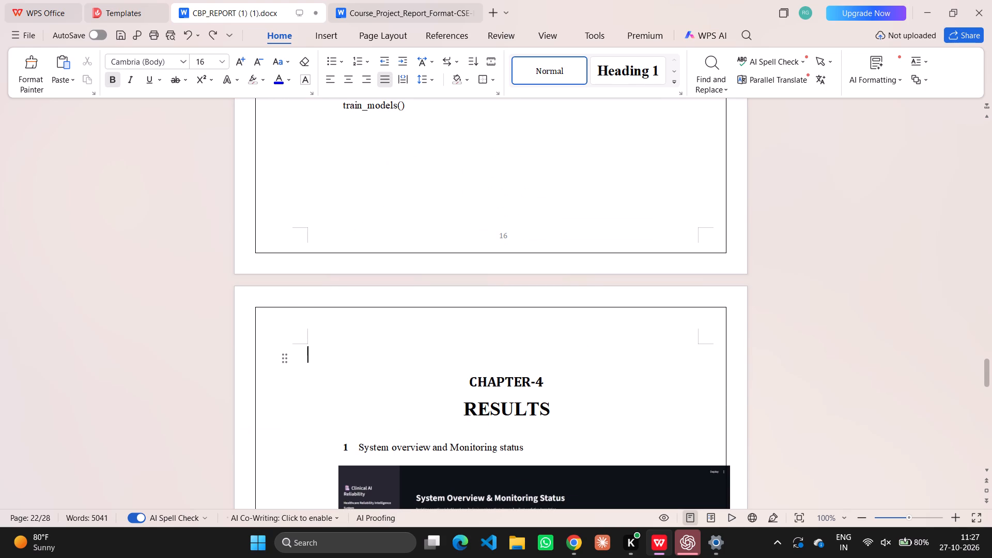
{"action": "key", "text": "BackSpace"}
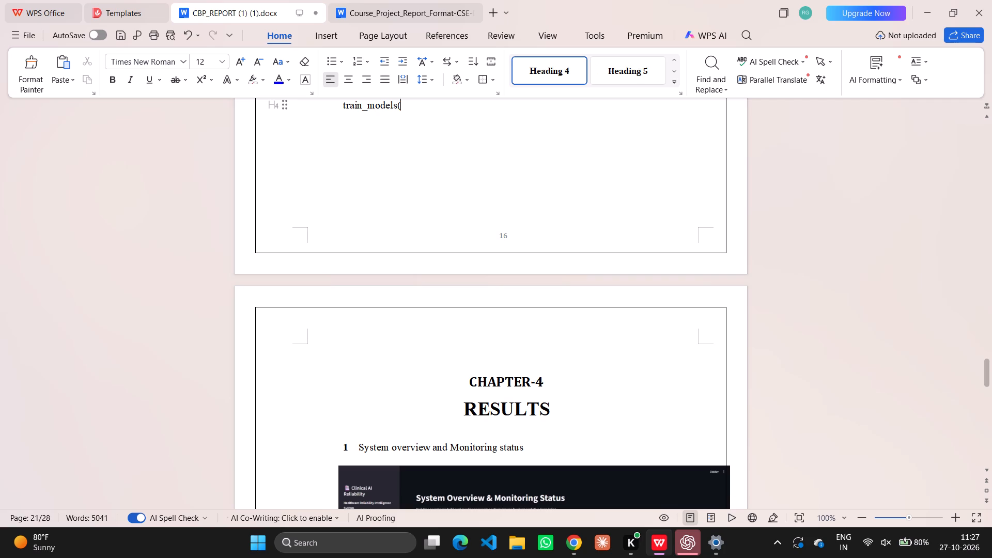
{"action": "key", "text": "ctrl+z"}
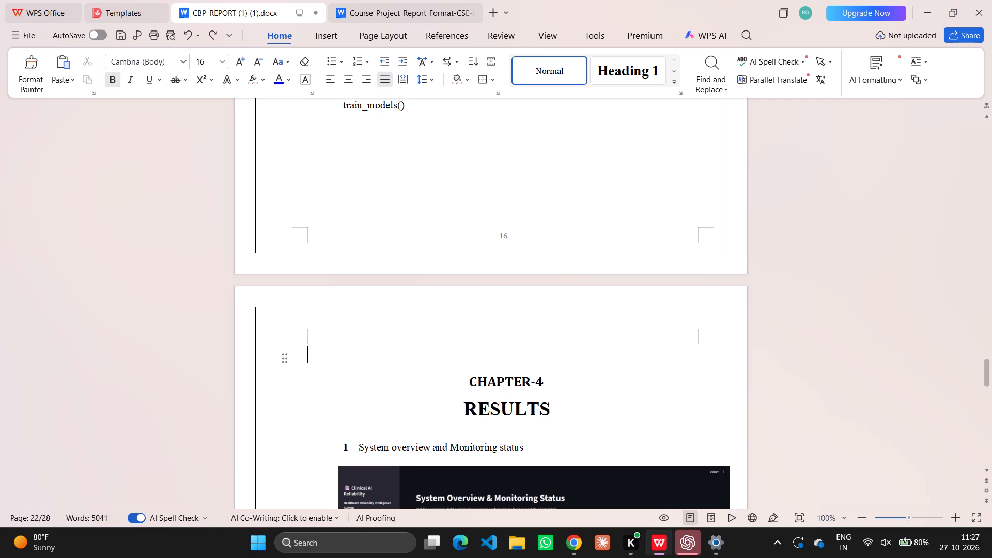
Remove the remaining blank line above the CHAPTER-4 heading and centre the heading at the top of its page.
{"action": "left_click", "coordinate": [471, 380]}
{"action": "key", "text": "BackSpace"}
{"action": "key", "text": "BackSpace"}
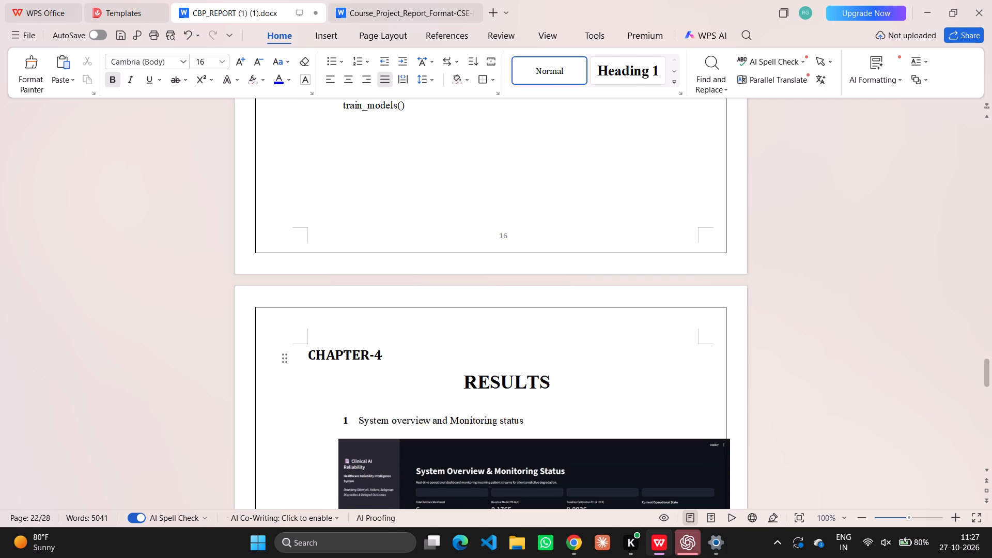
{"action": "left_click_drag", "start_coordinate": [410, 349], "coordinate": [300, 350]}
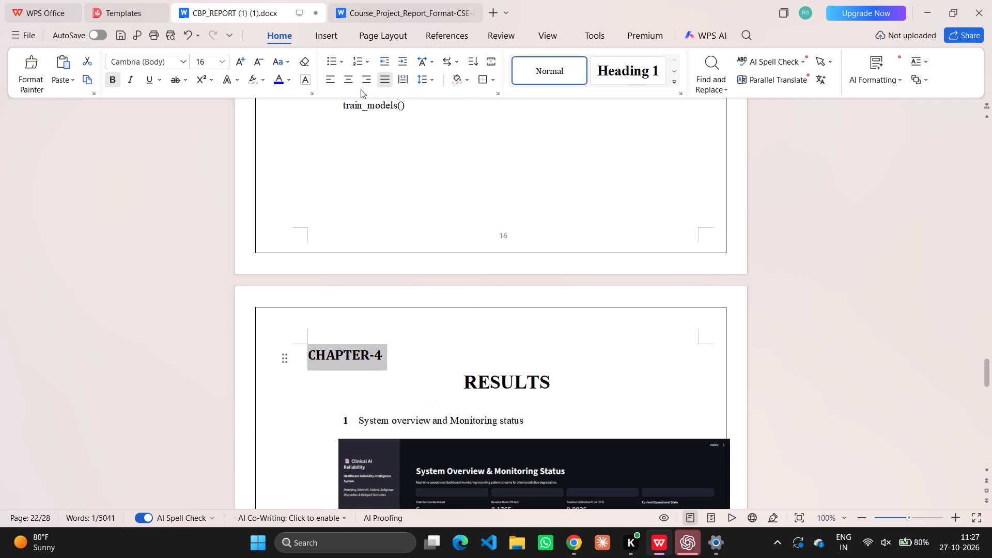
{"action": "left_click", "coordinate": [354, 80]}
View the System Overview & Monitoring Status picture enlarged, and return to the document.
{"action": "scroll", "coordinate": [568, 307], "scroll_direction": "down", "scroll_amount": 6}
{"action": "left_click", "coordinate": [578, 287]}
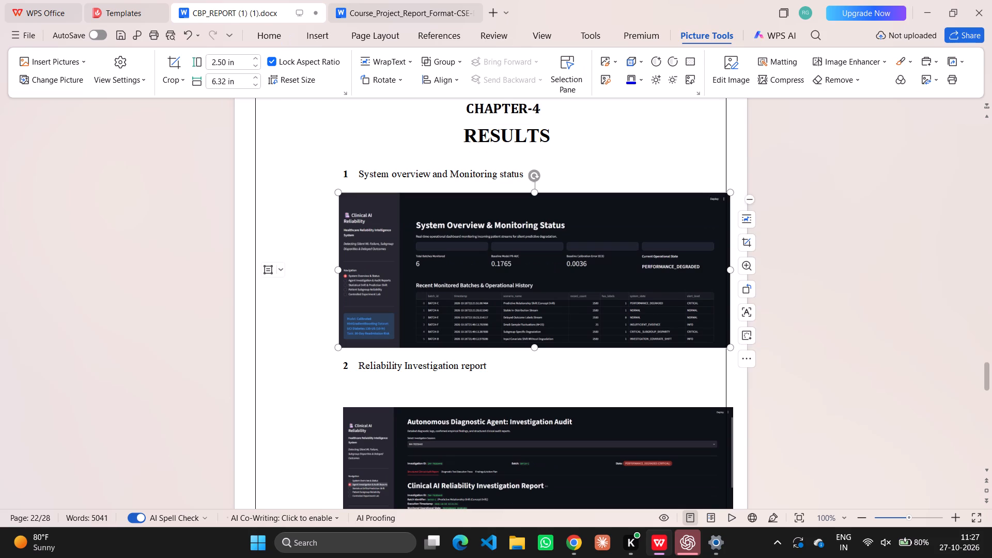
{"action": "left_click", "coordinate": [339, 168]}
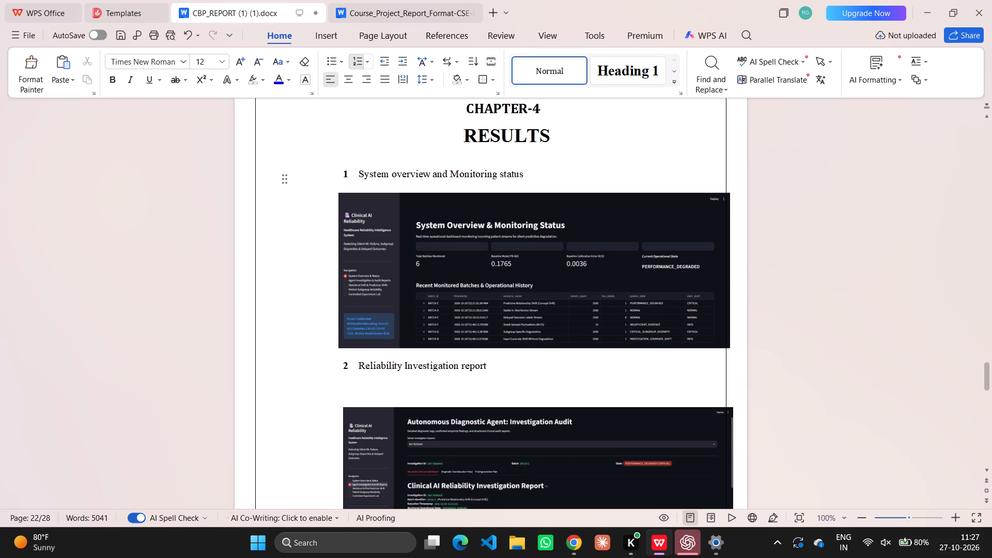
{"action": "left_click", "coordinate": [500, 259]}
{"action": "left_click", "coordinate": [500, 259]}
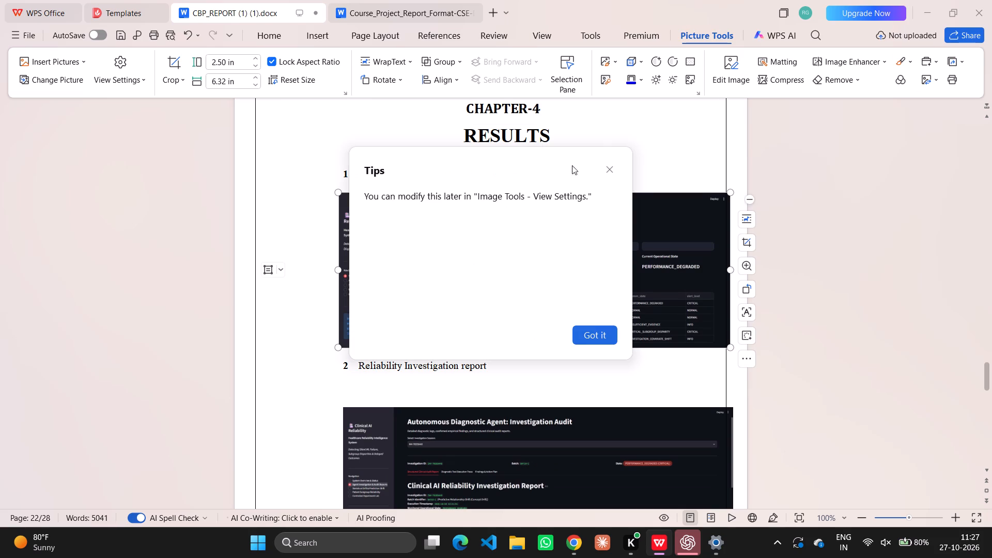
{"action": "left_click", "coordinate": [611, 164]}
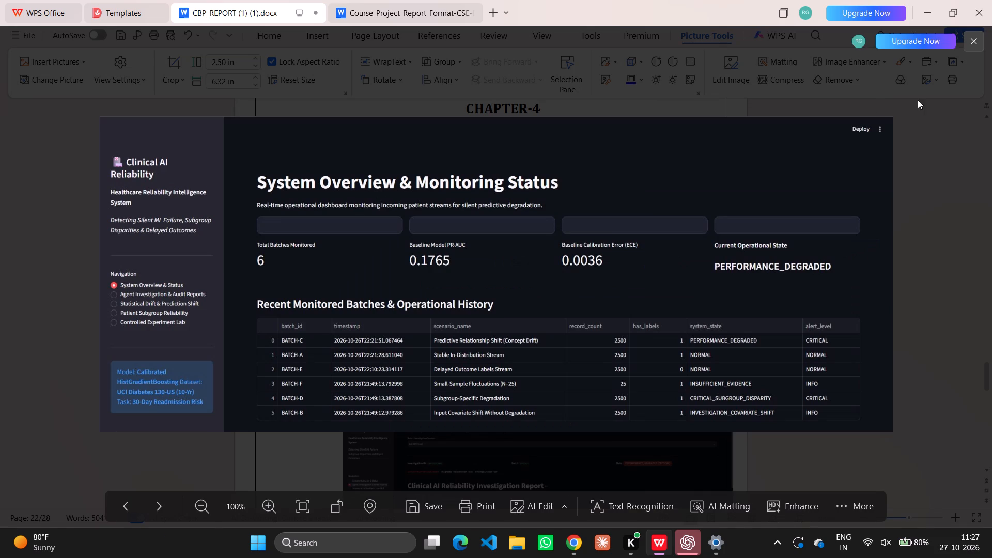
{"action": "left_click", "coordinate": [950, 171]}
{"action": "left_click", "coordinate": [974, 50]}
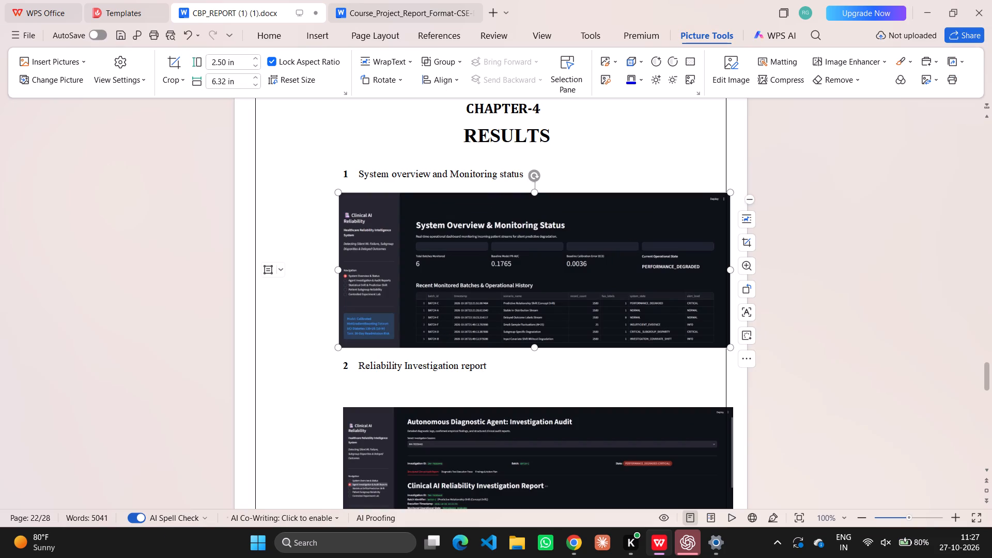
Remove the automatic numbers and indents from the "System overview and Monitoring status" and "Reliability Investigation report" captions in Chapter 4.
{"action": "left_click", "coordinate": [337, 173]}
{"action": "key", "text": "BackSpace"}
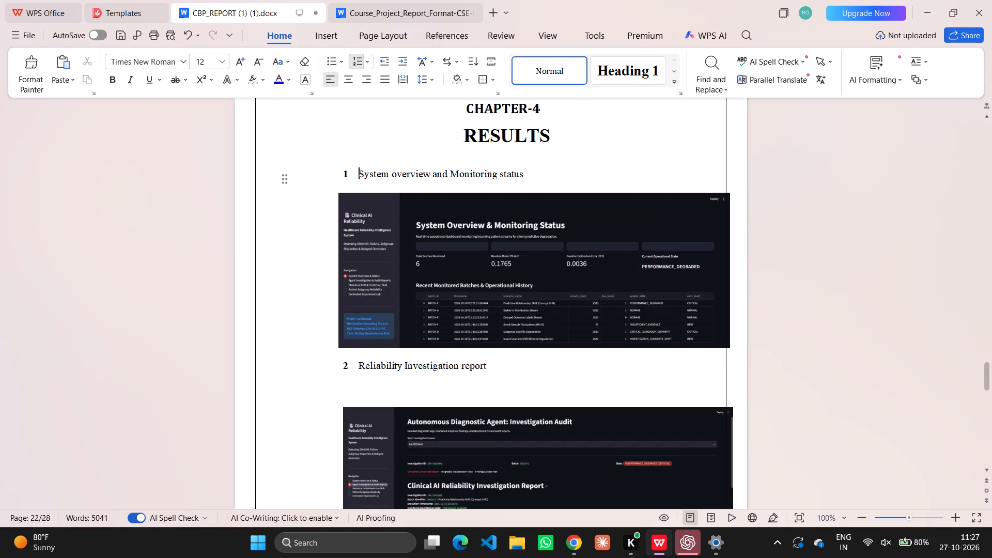
{"action": "key", "text": "BackSpace"}
{"action": "left_click", "coordinate": [359, 367]}
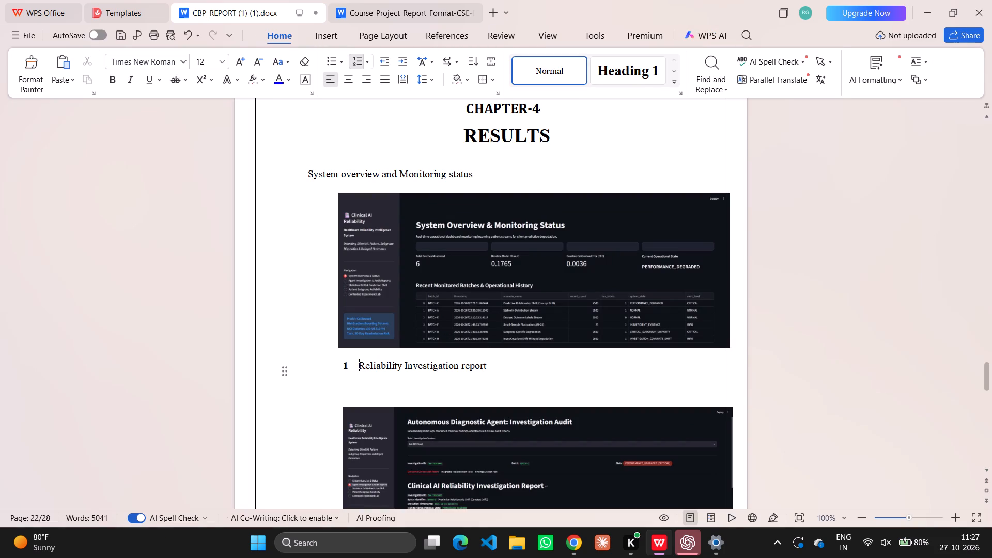
{"action": "key", "text": "BackSpace"}
{"action": "key", "text": "BackSpace"}
Align the first two Chapter 4 pictures with the text margin, and remove the blank space above the second one.
{"action": "left_click", "coordinate": [333, 207]}
{"action": "key", "text": "BackSpace"}
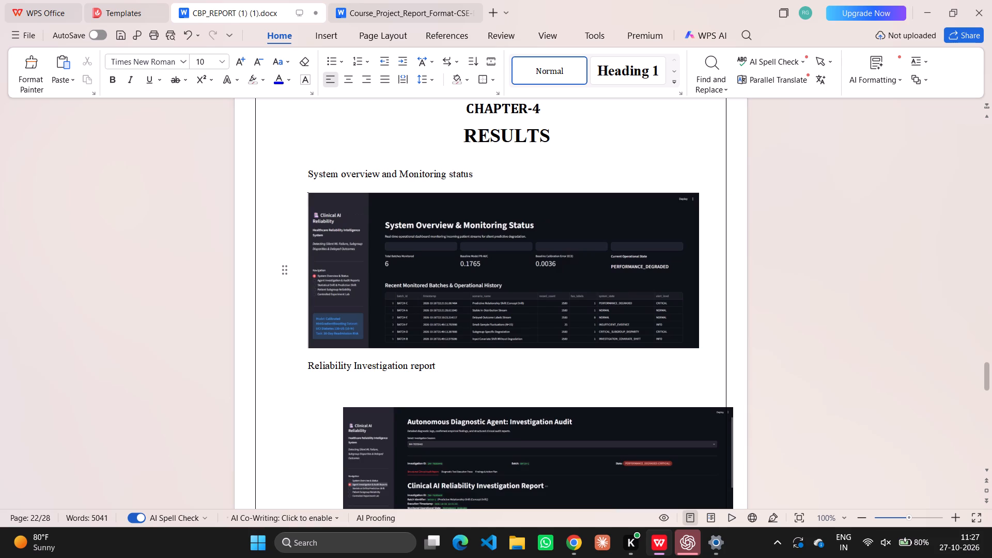
{"action": "scroll", "coordinate": [435, 301], "scroll_direction": "down", "scroll_amount": 2}
{"action": "left_click", "coordinate": [337, 342]}
{"action": "key", "text": "BackSpace"}
{"action": "scroll", "coordinate": [477, 275], "scroll_direction": "down", "scroll_amount": 4}
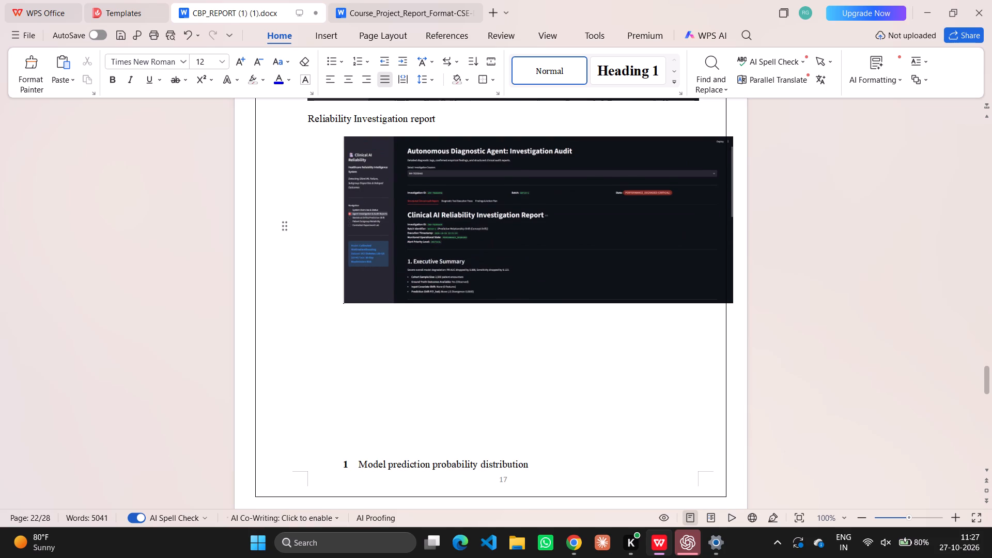
{"action": "key", "text": "BackSpace"}
Delete the blank lines between the Reliability Investigation report picture and the "Model prediction probability distribution" caption.
{"action": "left_click", "coordinate": [355, 450]}
{"action": "key", "text": "BackSpace"}
{"action": "key", "text": "BackSpace"}
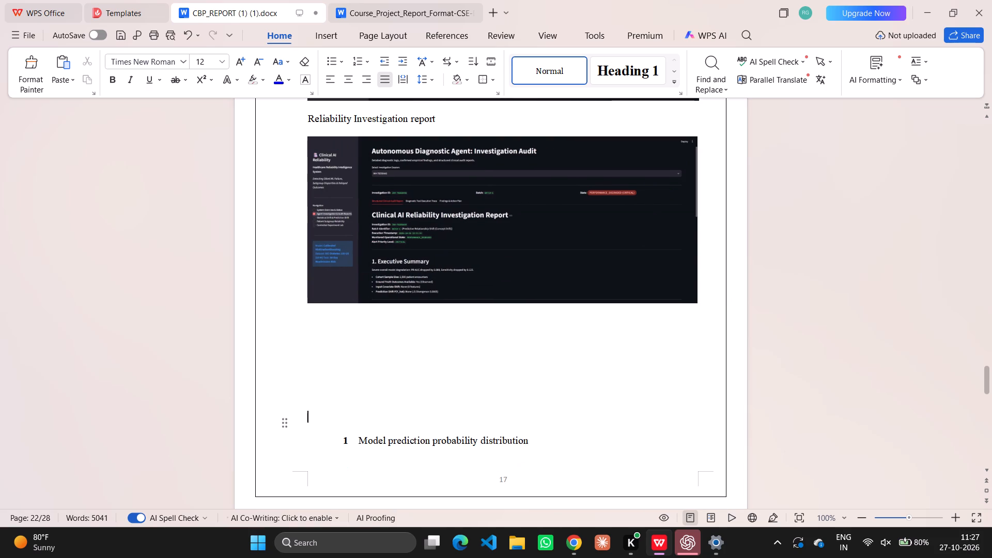
{"action": "key", "text": "BackSpace"}
{"action": "key", "text": "BackSpace"}
{"action": "key", "text": "BackSpace"}
{"action": "key", "text": "BackSpace"}
{"action": "key", "text": "BackSpace"}
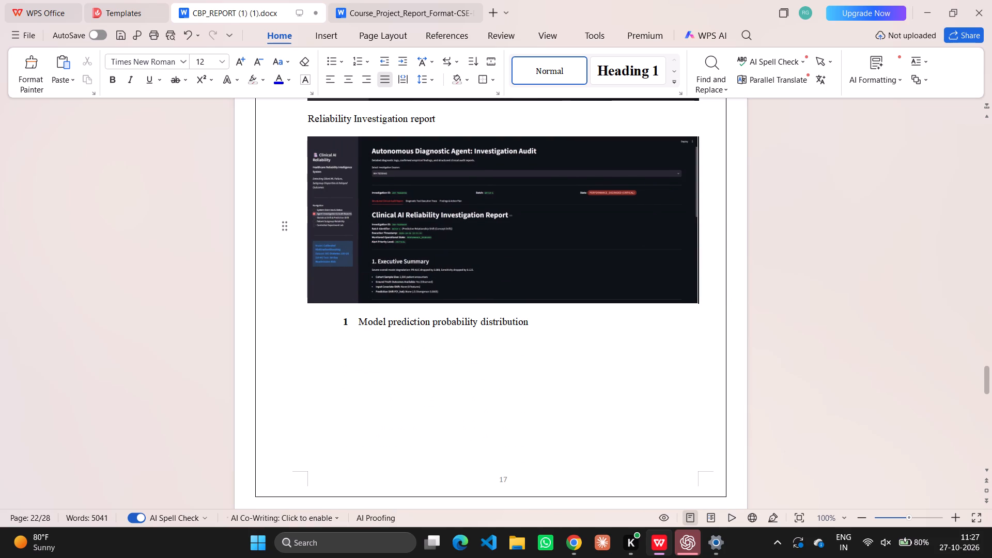
Remove the automatic number and indent from the "Model prediction probability distribution" caption.
{"action": "left_click", "coordinate": [359, 320]}
{"action": "key", "text": "BackSpace"}
{"action": "key", "text": "BackSpace"}
Reduce the height of the System Overview & Monitoring Status picture to about 2.37 in, keeping its width.
{"action": "scroll", "coordinate": [262, 293], "scroll_direction": "down", "scroll_amount": 6}
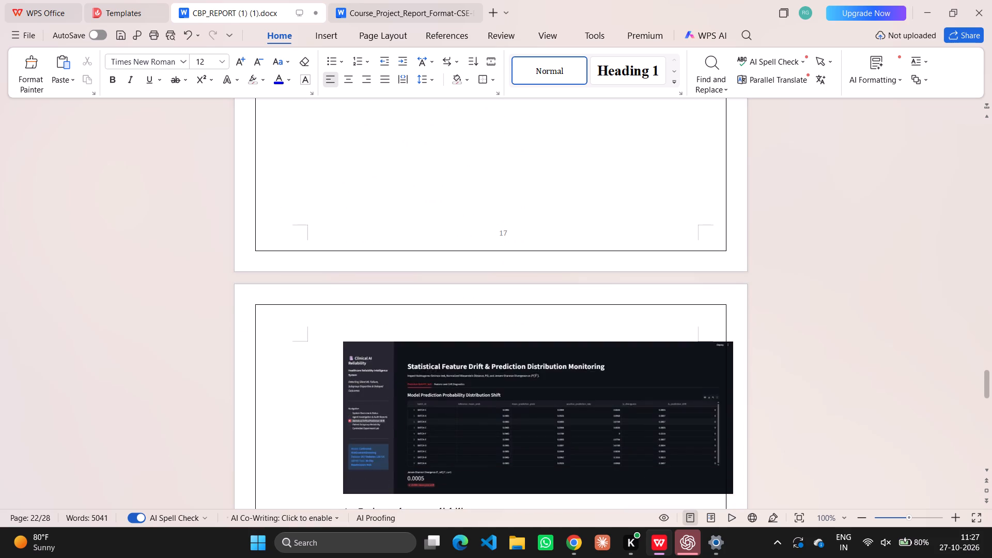
{"action": "scroll", "coordinate": [351, 285], "scroll_direction": "down", "scroll_amount": 2}
{"action": "scroll", "coordinate": [371, 286], "scroll_direction": "up", "scroll_amount": 12}
{"action": "scroll", "coordinate": [515, 290], "scroll_direction": "up", "scroll_amount": 4}
{"action": "scroll", "coordinate": [515, 290], "scroll_direction": "down", "scroll_amount": 11}
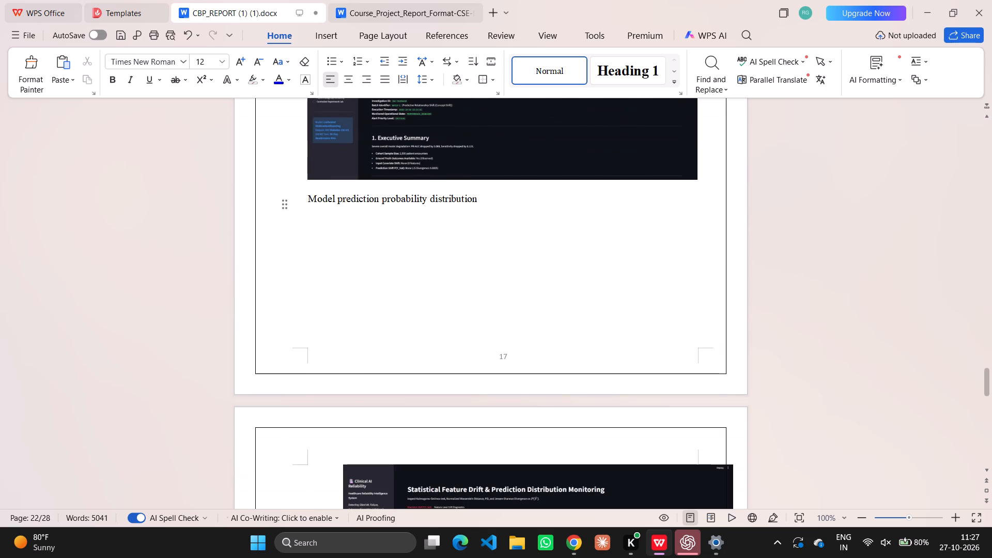
{"action": "scroll", "coordinate": [519, 290], "scroll_direction": "down", "scroll_amount": 6}
{"action": "scroll", "coordinate": [566, 311], "scroll_direction": "up", "scroll_amount": 6}
{"action": "scroll", "coordinate": [504, 339], "scroll_direction": "up", "scroll_amount": 9}
{"action": "left_click", "coordinate": [484, 280]}
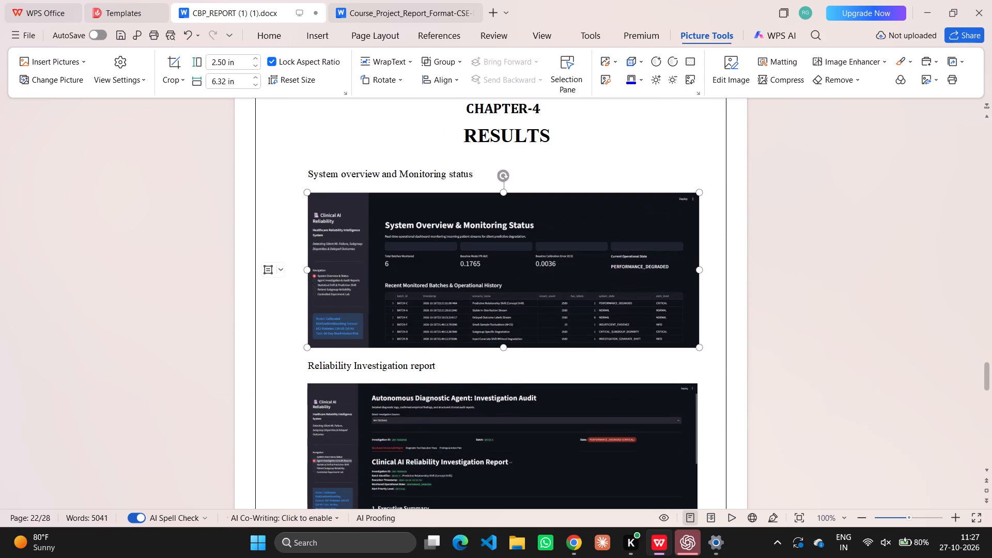
{"action": "left_click_drag", "start_coordinate": [502, 347], "coordinate": [504, 338]}
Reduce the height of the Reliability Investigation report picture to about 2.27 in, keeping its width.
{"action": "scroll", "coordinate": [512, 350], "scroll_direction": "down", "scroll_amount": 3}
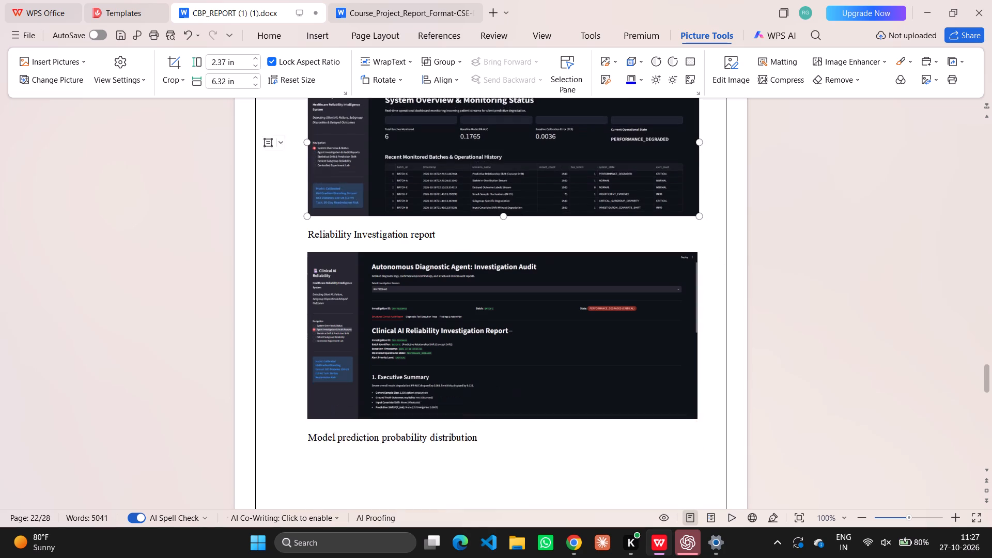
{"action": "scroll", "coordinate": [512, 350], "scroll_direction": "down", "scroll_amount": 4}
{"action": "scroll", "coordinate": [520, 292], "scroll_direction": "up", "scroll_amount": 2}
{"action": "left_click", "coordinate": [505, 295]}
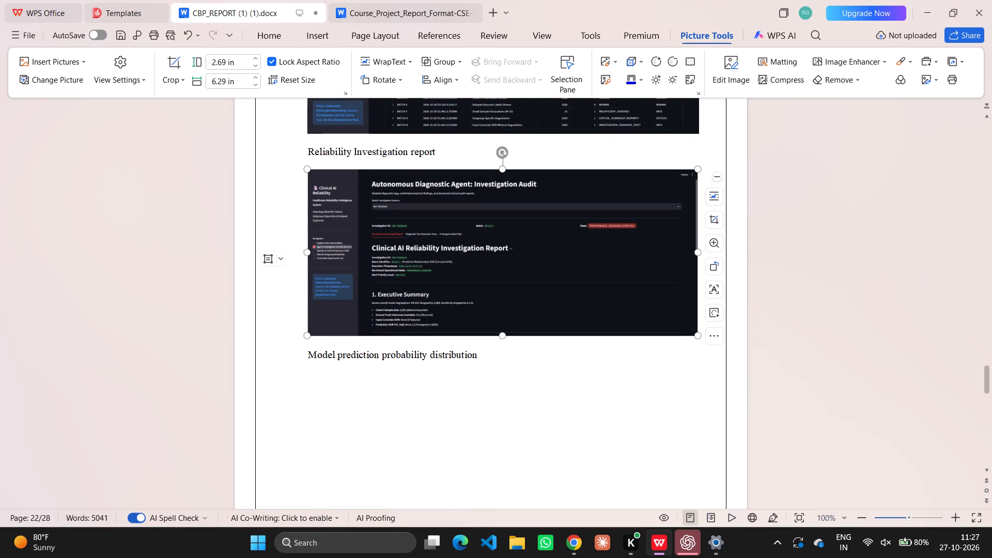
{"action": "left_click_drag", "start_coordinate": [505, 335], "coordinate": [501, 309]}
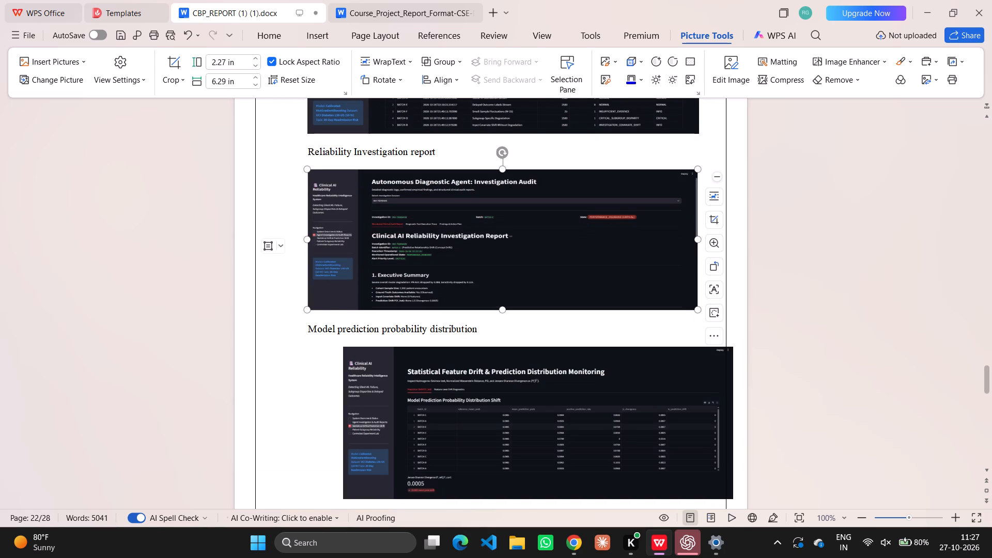
Remove the indent from the Statistical Feature Drift picture so it aligns with the text margin.
{"action": "left_click", "coordinate": [338, 413]}
{"action": "key", "text": "BackSpace"}
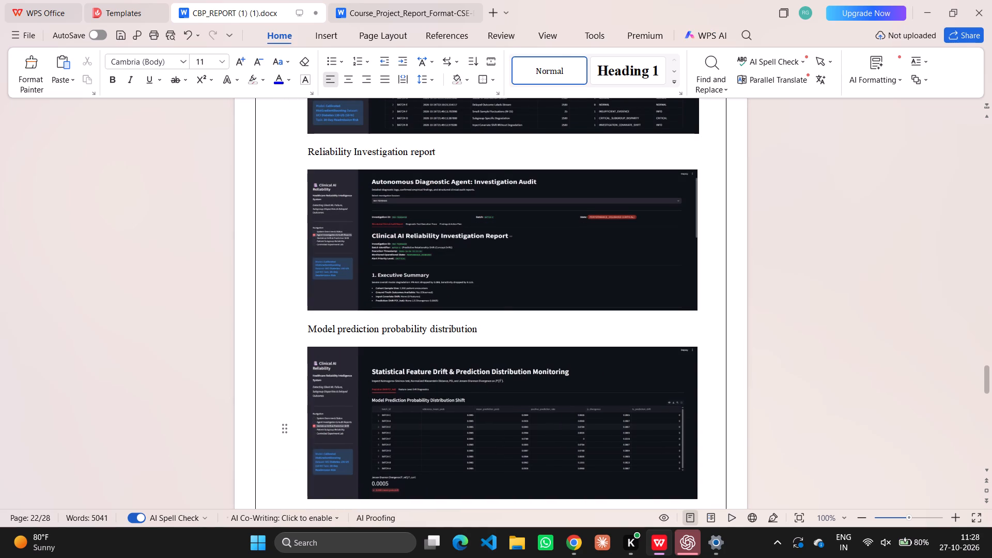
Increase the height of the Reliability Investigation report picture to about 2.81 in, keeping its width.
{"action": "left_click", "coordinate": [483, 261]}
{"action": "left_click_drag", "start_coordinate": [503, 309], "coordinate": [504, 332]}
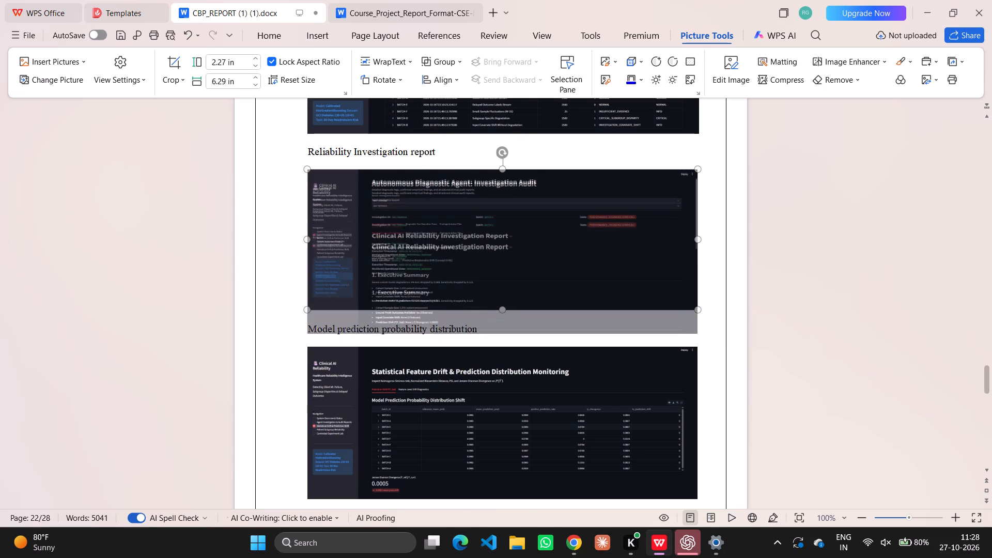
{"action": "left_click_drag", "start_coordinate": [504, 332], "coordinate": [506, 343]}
Enlarge the System Overview & Monitoring Status picture to about 3.35 in high and 6.62 in wide.
{"action": "scroll", "coordinate": [495, 329], "scroll_direction": "up", "scroll_amount": 4}
{"action": "left_click", "coordinate": [493, 258]}
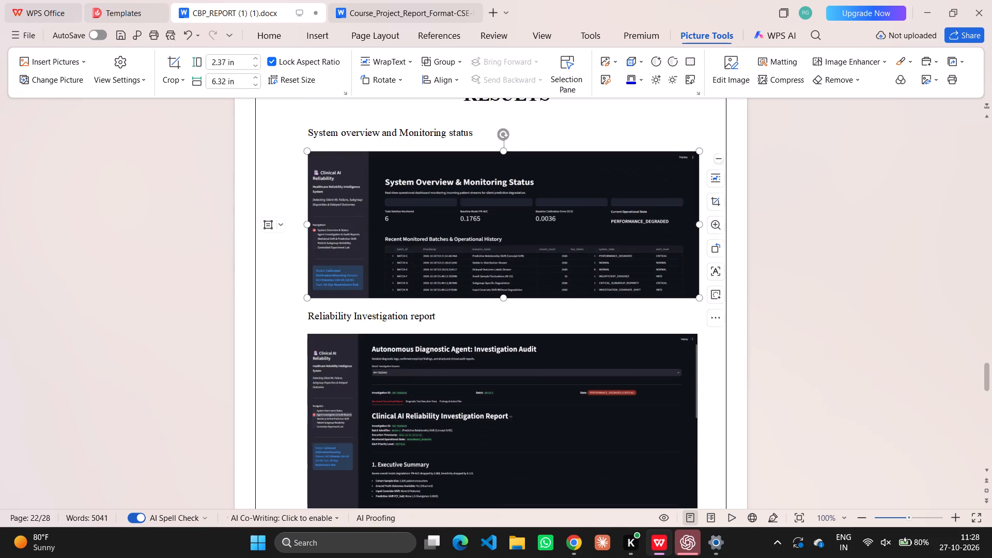
{"action": "left_click_drag", "start_coordinate": [504, 300], "coordinate": [505, 345]}
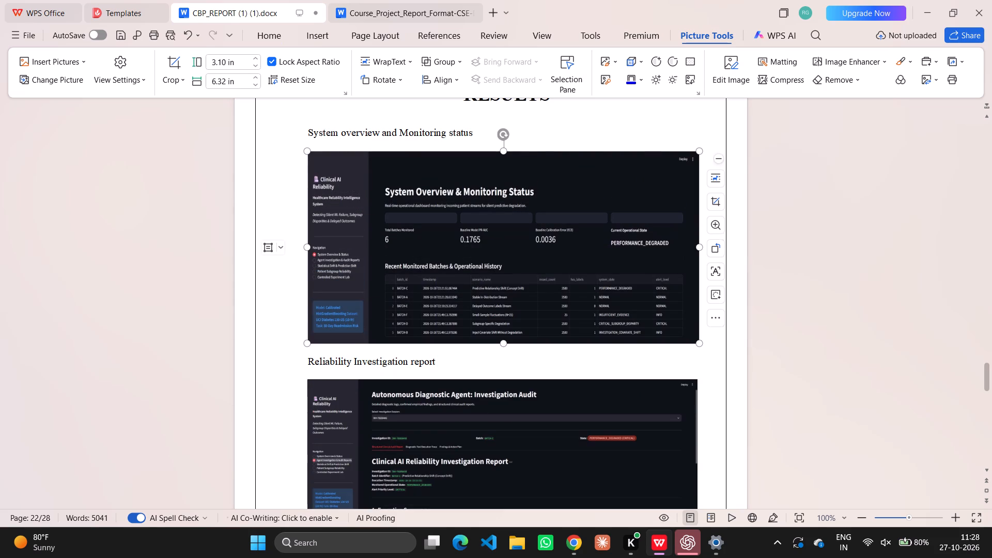
{"action": "left_click_drag", "start_coordinate": [513, 309], "coordinate": [512, 315]}
{"action": "left_click_drag", "start_coordinate": [501, 343], "coordinate": [501, 358]}
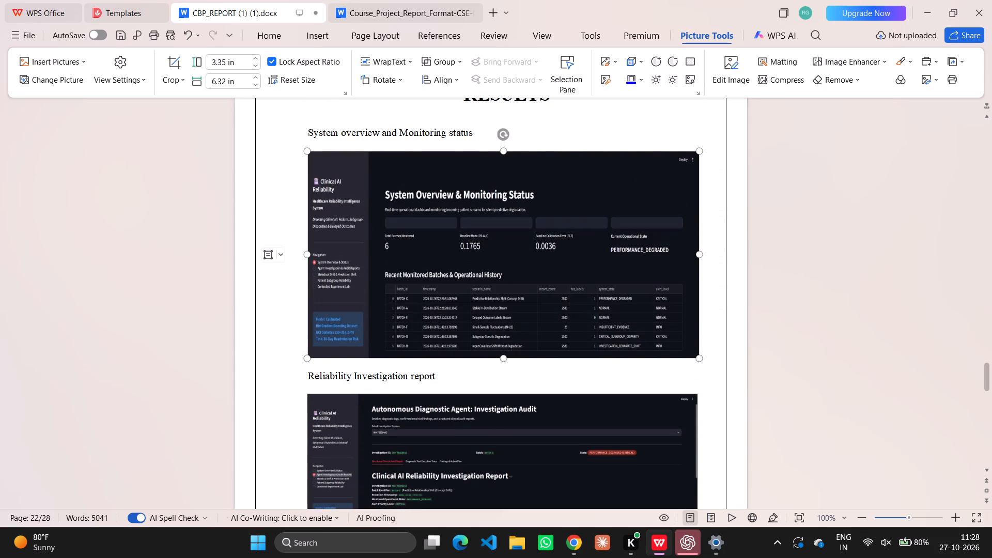
{"action": "left_click_drag", "start_coordinate": [699, 257], "coordinate": [718, 255]}
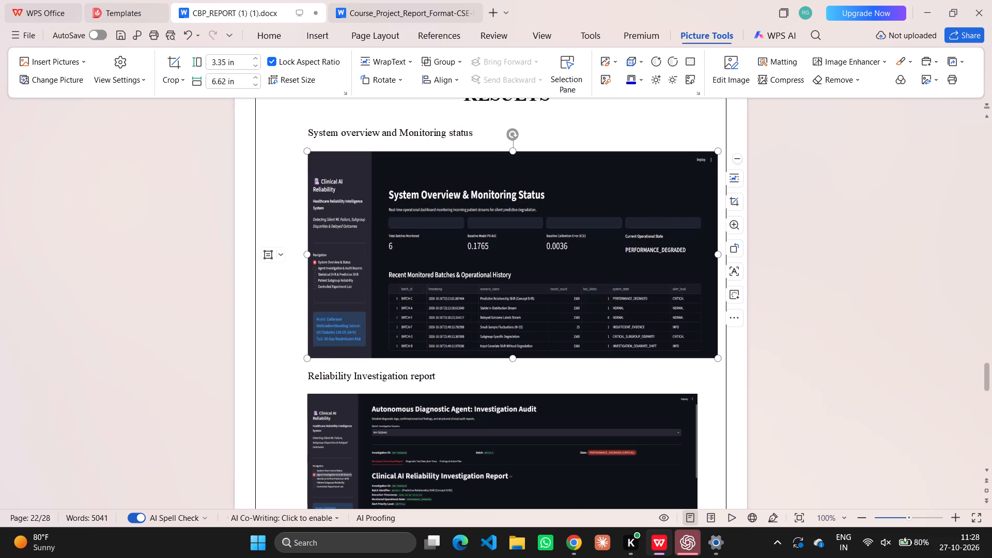
Enlarge the Reliability Investigation report picture to about 3.45 in high and 6.70 in wide.
{"action": "scroll", "coordinate": [492, 337], "scroll_direction": "down", "scroll_amount": 4}
{"action": "left_click", "coordinate": [485, 326]}
{"action": "left_click_drag", "start_coordinate": [503, 402], "coordinate": [503, 423]}
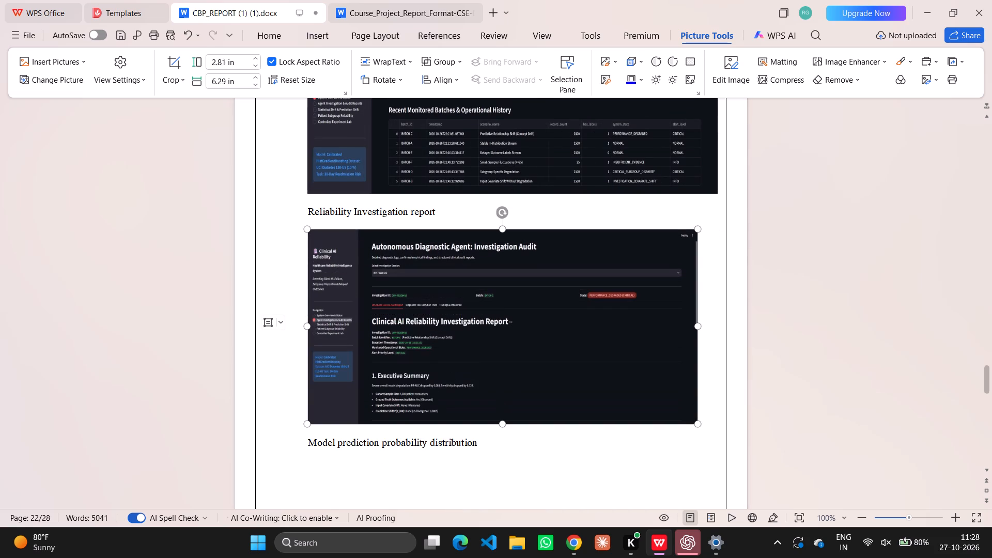
{"action": "left_click_drag", "start_coordinate": [695, 330], "coordinate": [721, 320]}
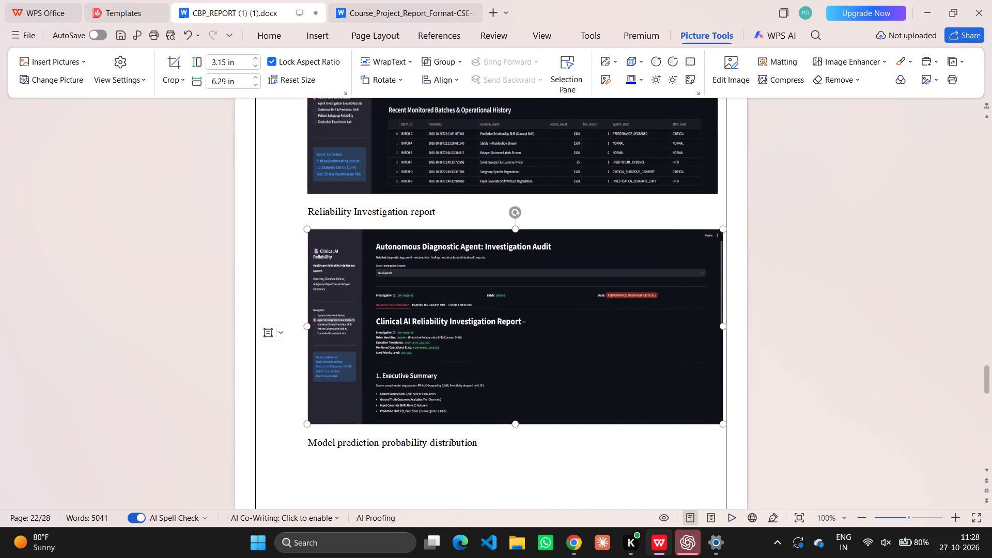
{"action": "scroll", "coordinate": [481, 322], "scroll_direction": "down", "scroll_amount": 3}
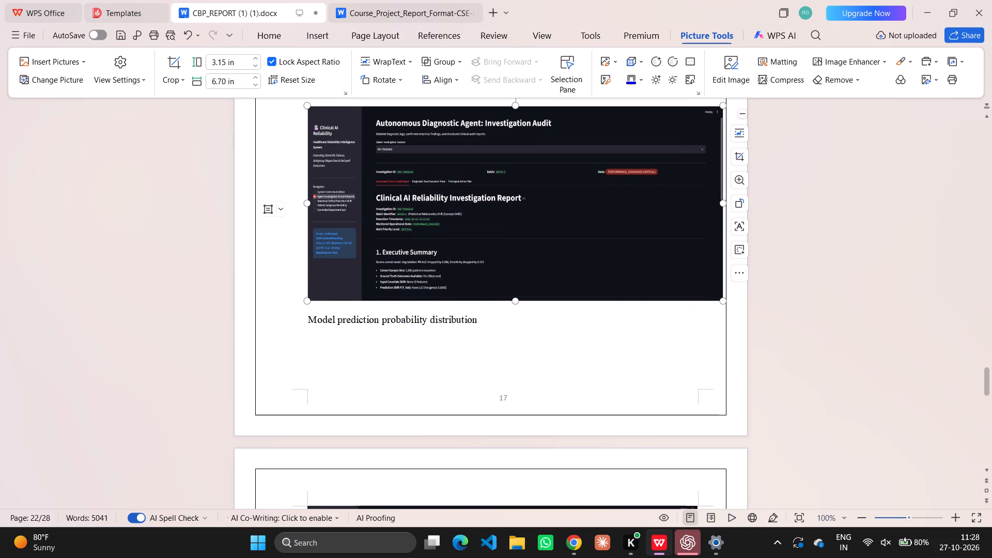
{"action": "left_click_drag", "start_coordinate": [515, 301], "coordinate": [515, 320]}
Insert two line breaks before the "Model prediction probability distribution" caption to push it onto the next page with its picture.
{"action": "scroll", "coordinate": [505, 353], "scroll_direction": "down", "scroll_amount": 3}
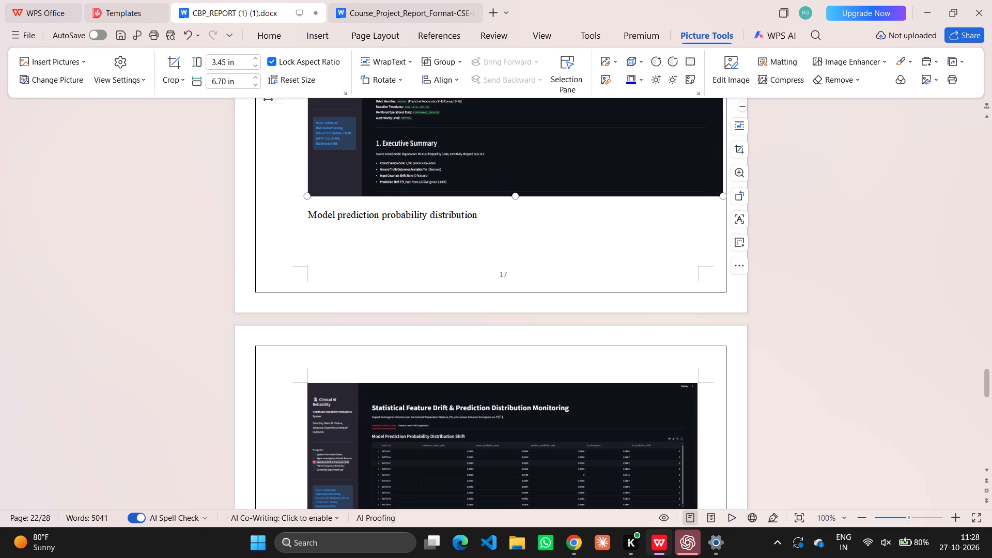
{"action": "left_click", "coordinate": [305, 216]}
{"action": "key", "text": "Return"}
{"action": "key", "text": "Return"}
Increase the height of the Statistical Feature Drift picture under the "Model prediction probability distribution" caption, keeping its width.
{"action": "scroll", "coordinate": [497, 274], "scroll_direction": "down", "scroll_amount": 6}
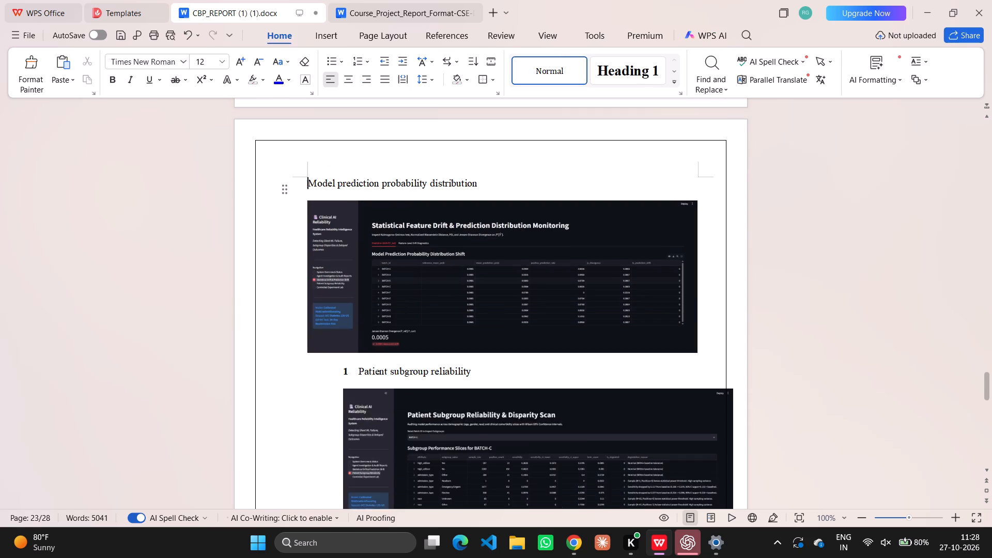
{"action": "left_click", "coordinate": [496, 227]}
{"action": "left_click_drag", "start_coordinate": [504, 313], "coordinate": [505, 344]}
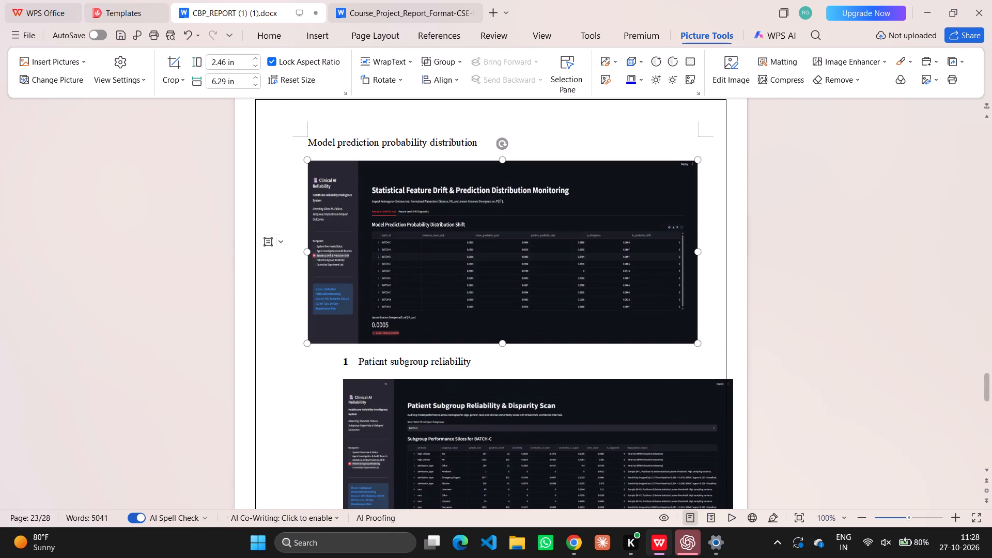
Remove the automatic number and indent from the "Patient subgroup reliability" caption.
{"action": "left_click", "coordinate": [362, 364]}
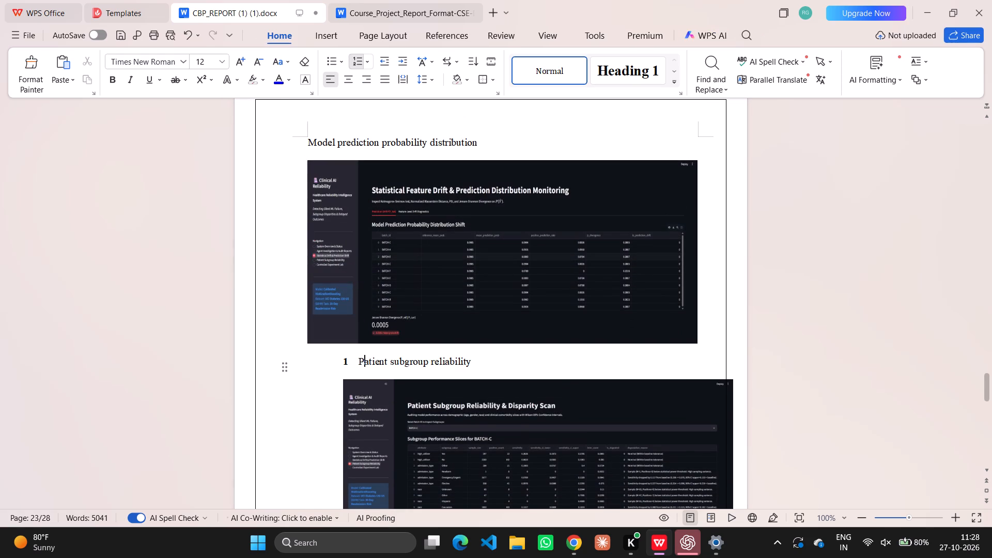
{"action": "key", "text": "BackSpace"}
{"action": "key", "text": "ctrl+z"}
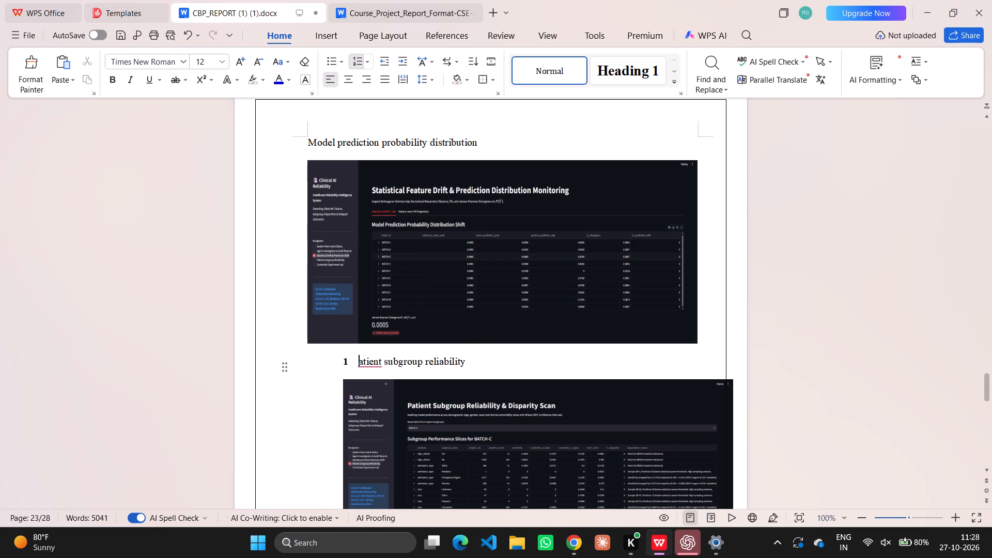
{"action": "key", "text": "Left"}
{"action": "key", "text": "BackSpace"}
{"action": "key", "text": "BackSpace"}
{"action": "key", "text": "BackSpace"}
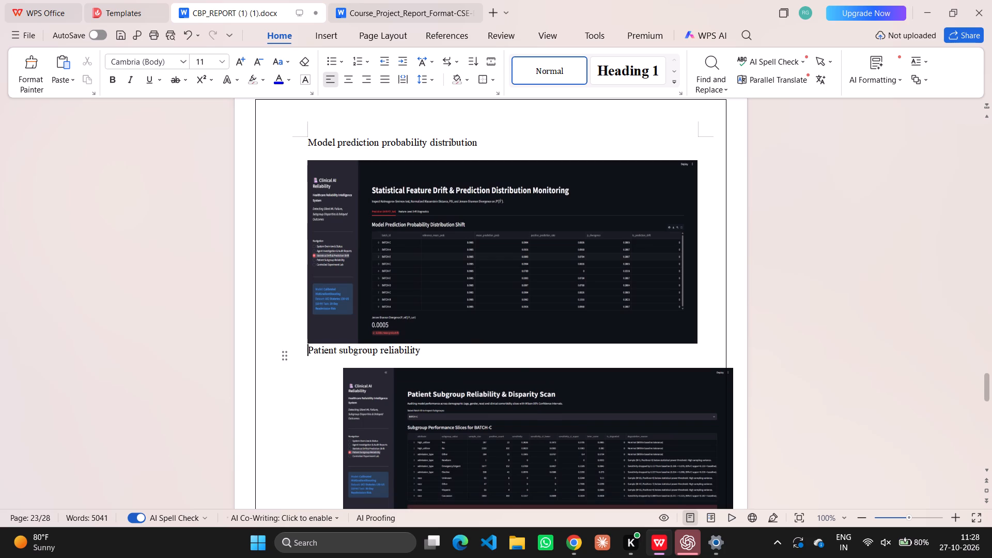
Remove the indent from the Patient Subgroup Reliability picture so it aligns with the text margin.
{"action": "scroll", "coordinate": [383, 344], "scroll_direction": "down", "scroll_amount": 3}
{"action": "scroll", "coordinate": [525, 306], "scroll_direction": "up", "scroll_amount": 2}
{"action": "left_click", "coordinate": [464, 389]}
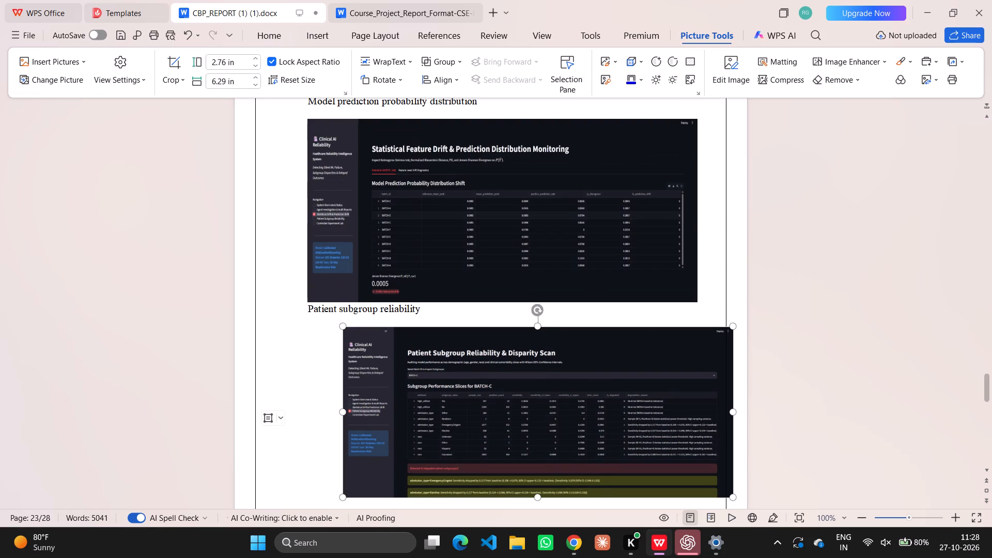
{"action": "left_click", "coordinate": [328, 359]}
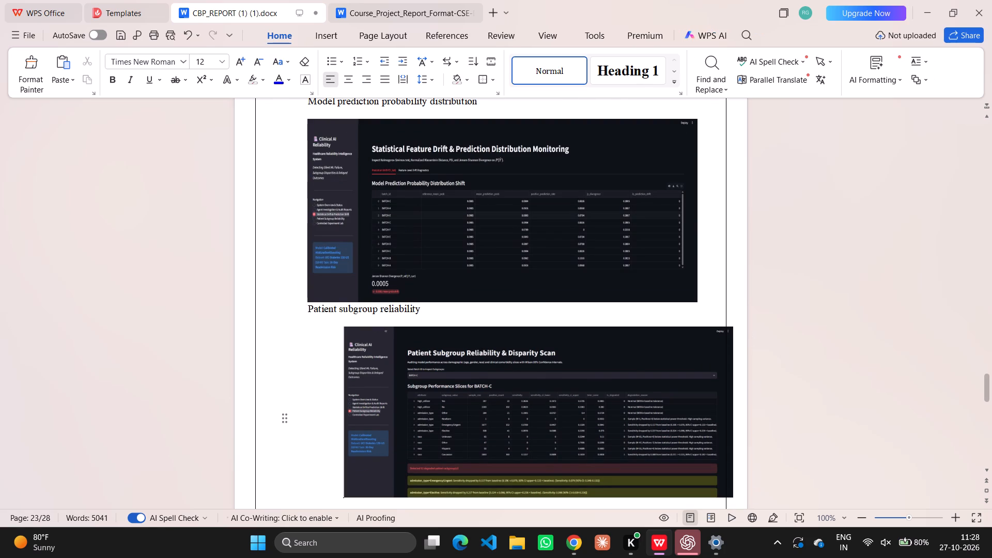
{"action": "key", "text": "BackSpace"}
Remove the automatic number, indent and leading space from the "Controlled Reliability Experiment" caption.
{"action": "scroll", "coordinate": [543, 384], "scroll_direction": "down", "scroll_amount": 6}
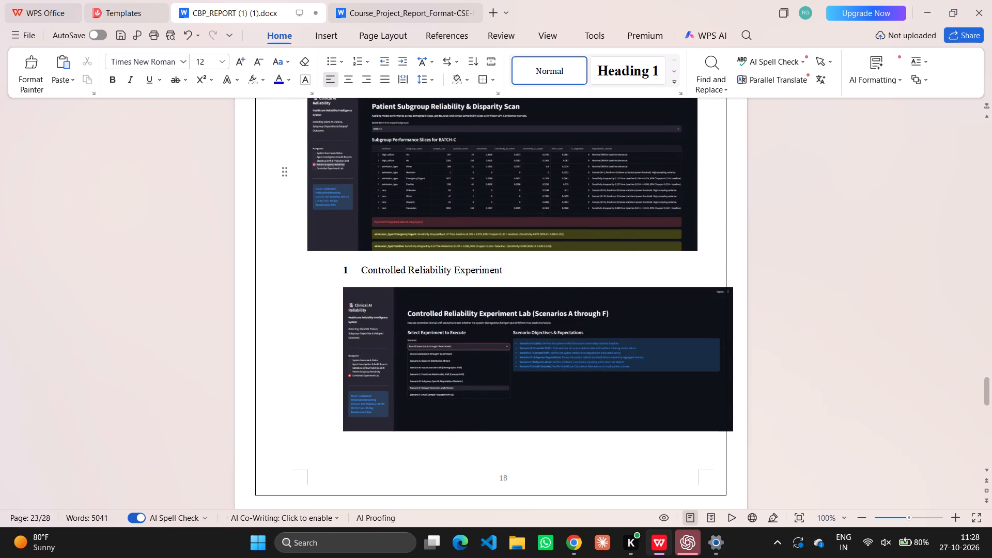
{"action": "left_click", "coordinate": [358, 272]}
{"action": "key", "text": "BackSpace"}
{"action": "key", "text": "BackSpace"}
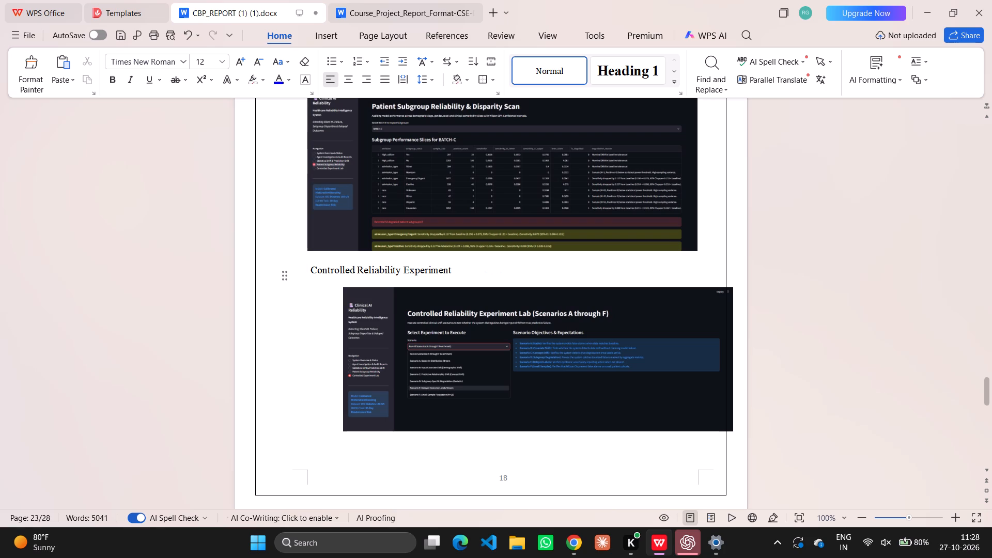
{"action": "key", "text": "Right"}
{"action": "key", "text": "BackSpace"}
Remove the indent from the Controlled Reliability Experiment Lab picture so it aligns with the text margin.
{"action": "left_click", "coordinate": [431, 338]}
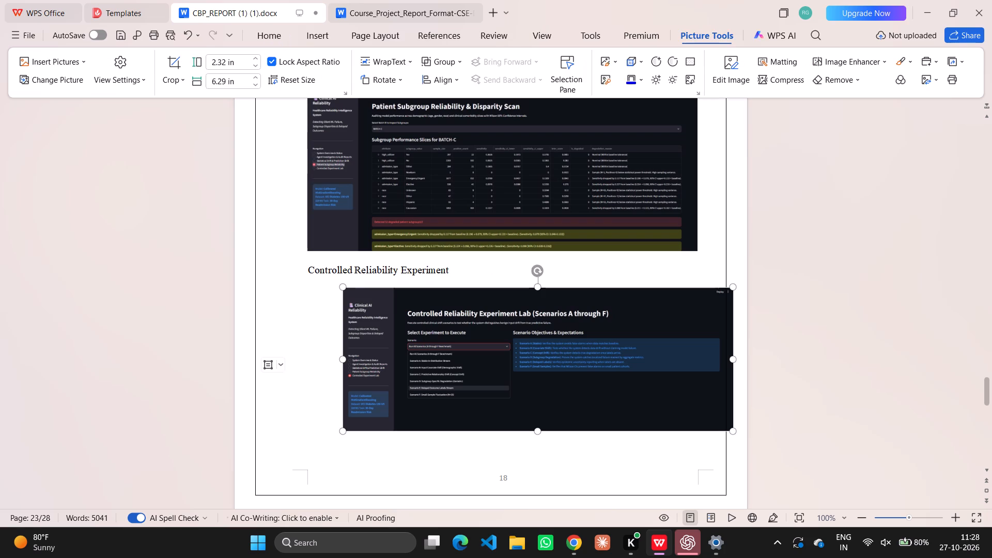
{"action": "left_click", "coordinate": [332, 345]}
{"action": "key", "text": "BackSpace"}
Add the manual number "1." in front of the "System overview and Monitoring status" caption, keeping its full text.
{"action": "scroll", "coordinate": [513, 319], "scroll_direction": "up", "scroll_amount": 17}
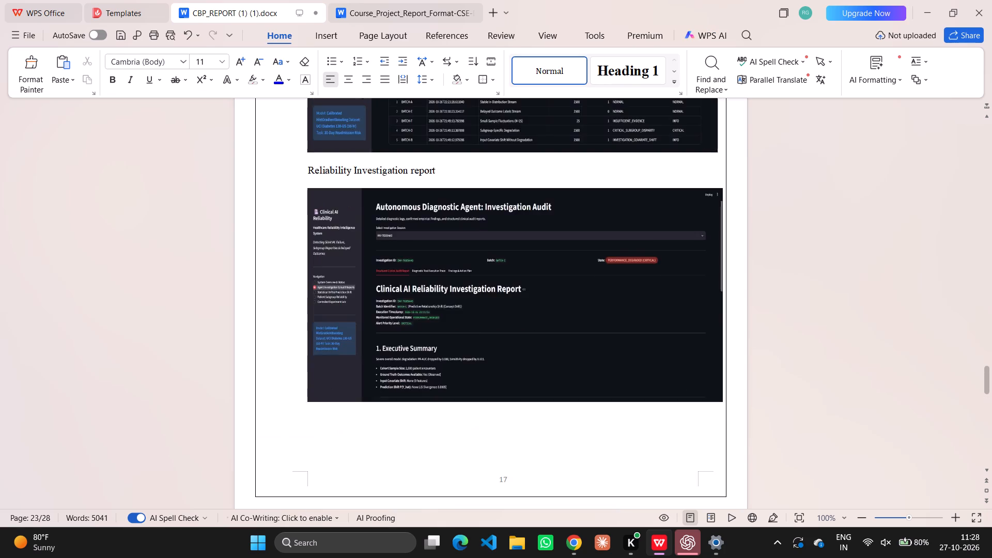
{"action": "scroll", "coordinate": [524, 304], "scroll_direction": "up", "scroll_amount": 10}
{"action": "left_click", "coordinate": [309, 293]}
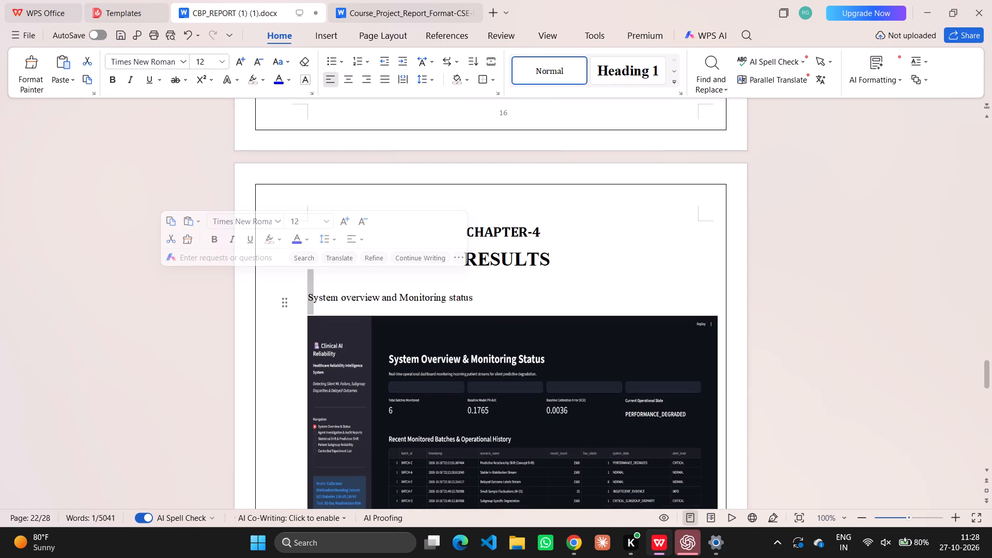
{"action": "type", "text": "1."}
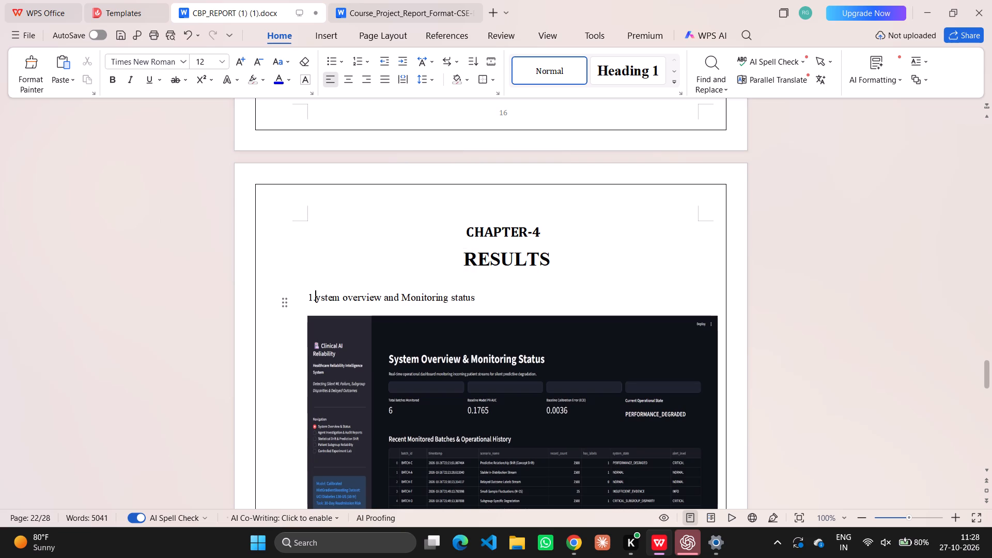
{"action": "key", "text": "ctrl+z"}
{"action": "key", "text": "ctrl+z"}
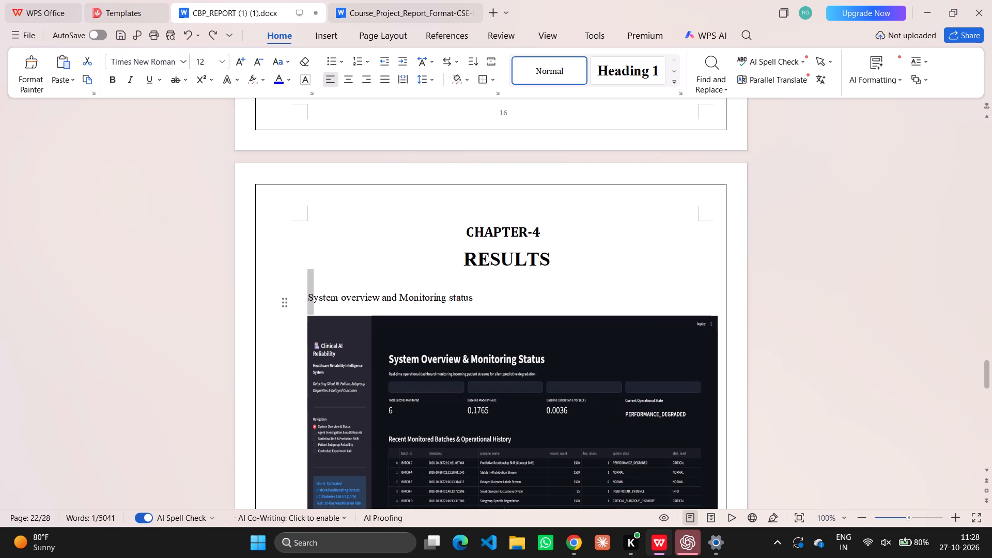
{"action": "key", "text": "Left"}
{"action": "type", "text": "1."}
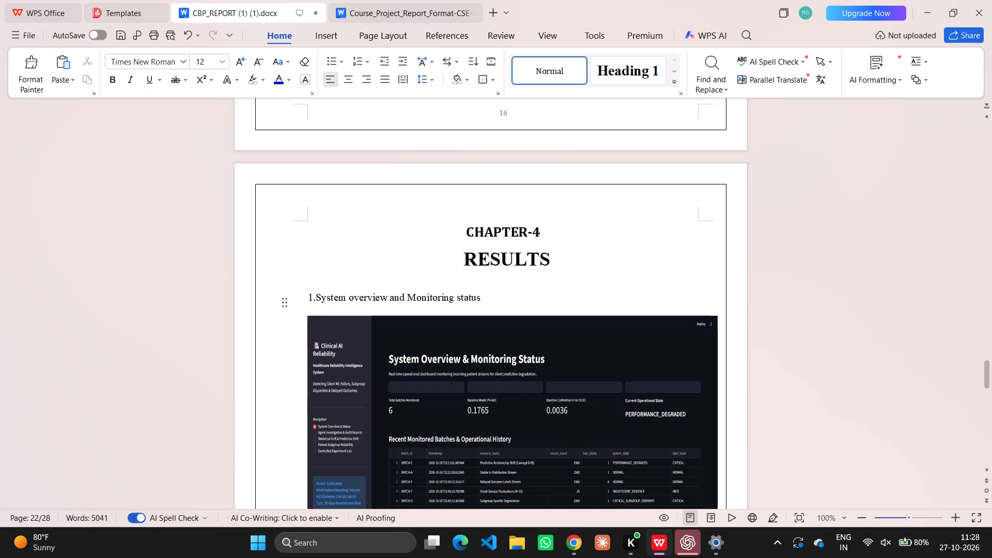
Number the "Reliability Investigation report" caption "2." and the "Model prediction probability distribution" caption "3.".
{"action": "scroll", "coordinate": [408, 297], "scroll_direction": "down", "scroll_amount": 8}
{"action": "left_click", "coordinate": [305, 213]}
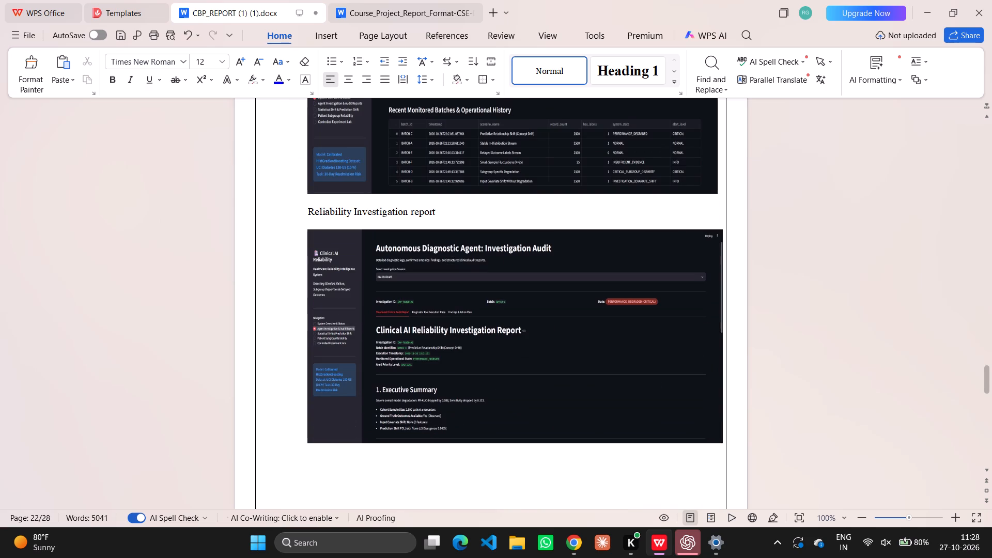
{"action": "type", "text": "2."}
{"action": "scroll", "coordinate": [383, 202], "scroll_direction": "down", "scroll_amount": 11}
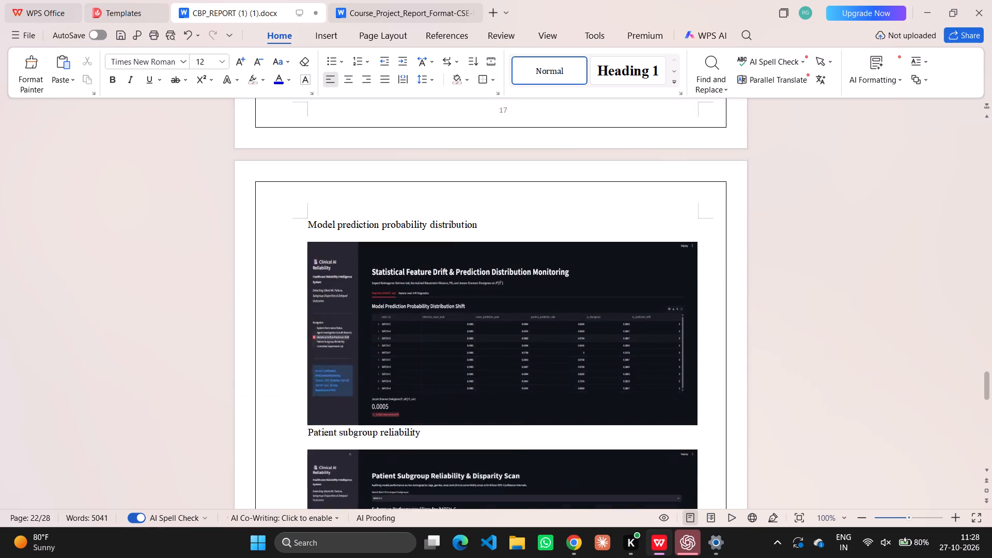
{"action": "left_click", "coordinate": [311, 185]}
{"action": "type", "text": "3."}
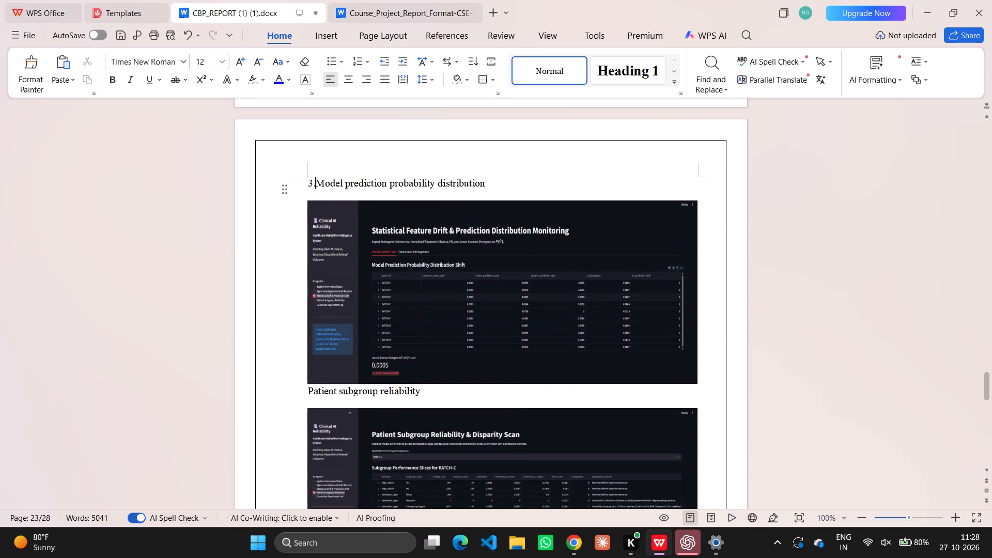
Number the "Patient subgroup reliability" caption "4." and the "Controlled Reliability Experiment" caption "5.".
{"action": "scroll", "coordinate": [419, 211], "scroll_direction": "down", "scroll_amount": 5}
{"action": "left_click", "coordinate": [305, 183]}
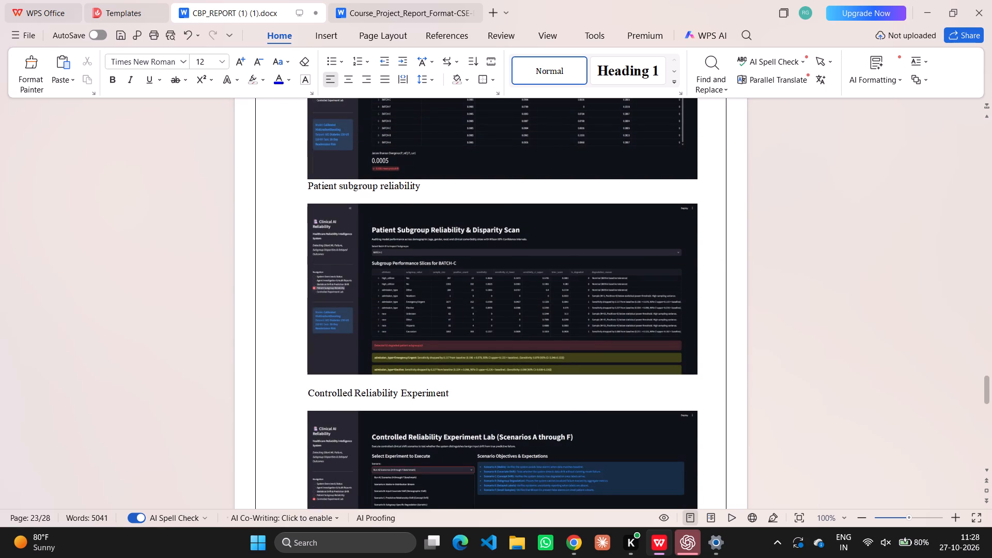
{"action": "type", "text": "4."}
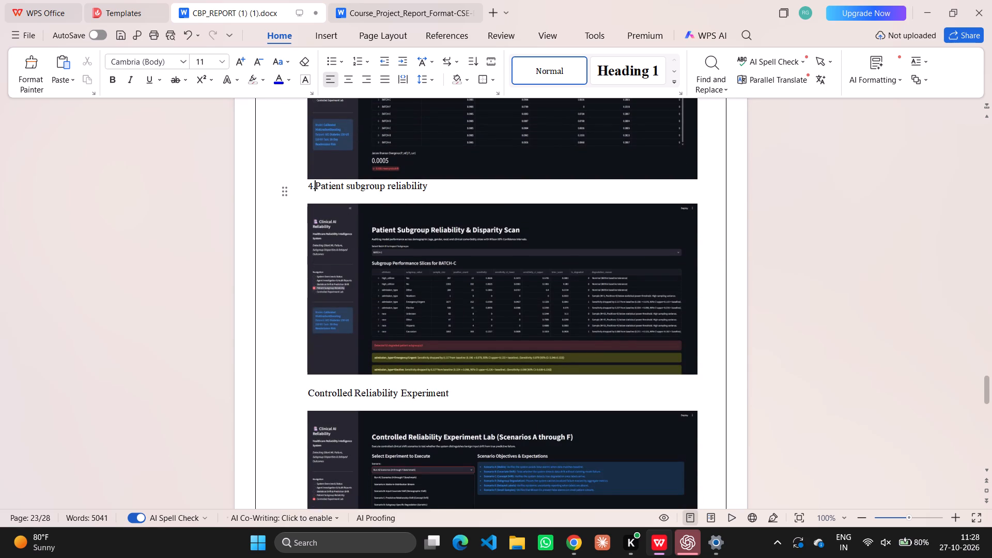
{"action": "left_click", "coordinate": [306, 396]}
{"action": "type", "text": "5."}
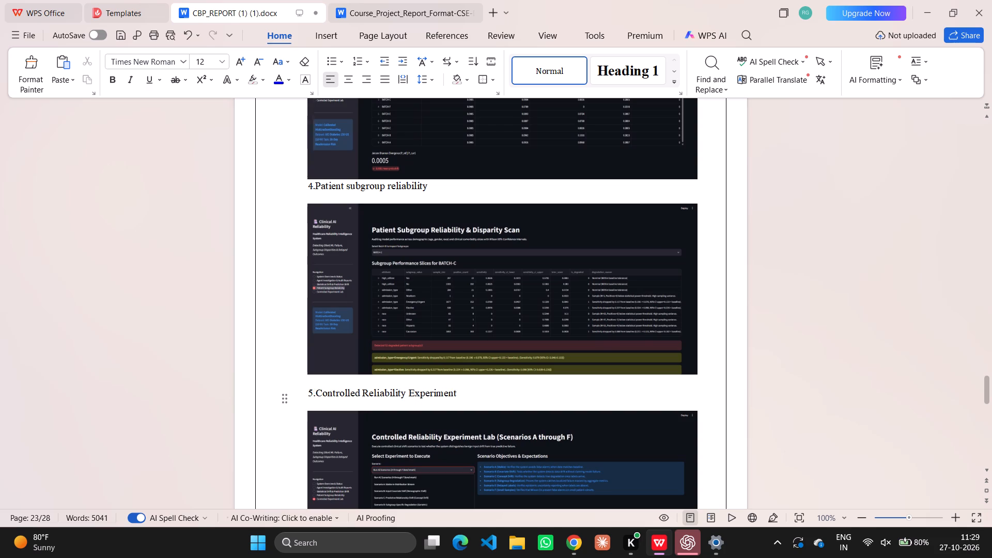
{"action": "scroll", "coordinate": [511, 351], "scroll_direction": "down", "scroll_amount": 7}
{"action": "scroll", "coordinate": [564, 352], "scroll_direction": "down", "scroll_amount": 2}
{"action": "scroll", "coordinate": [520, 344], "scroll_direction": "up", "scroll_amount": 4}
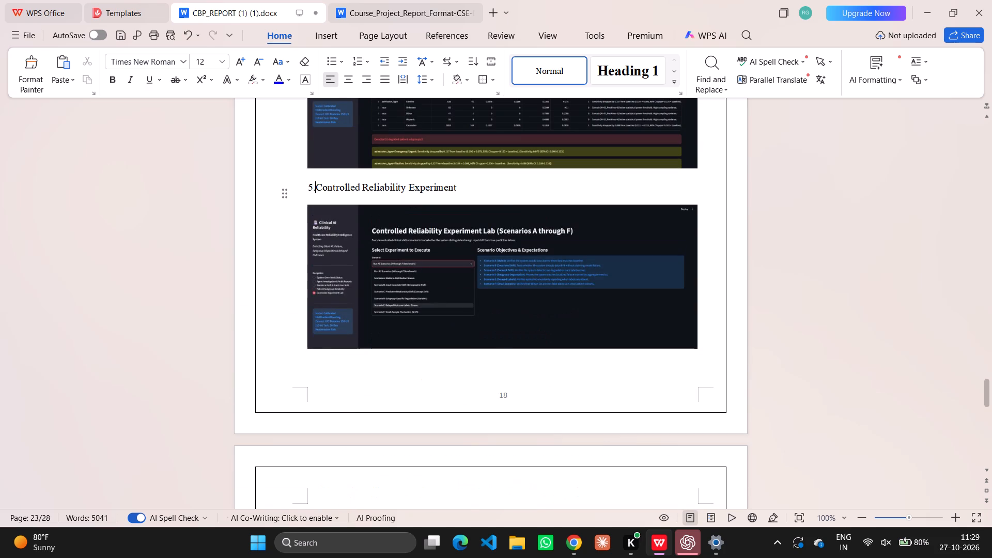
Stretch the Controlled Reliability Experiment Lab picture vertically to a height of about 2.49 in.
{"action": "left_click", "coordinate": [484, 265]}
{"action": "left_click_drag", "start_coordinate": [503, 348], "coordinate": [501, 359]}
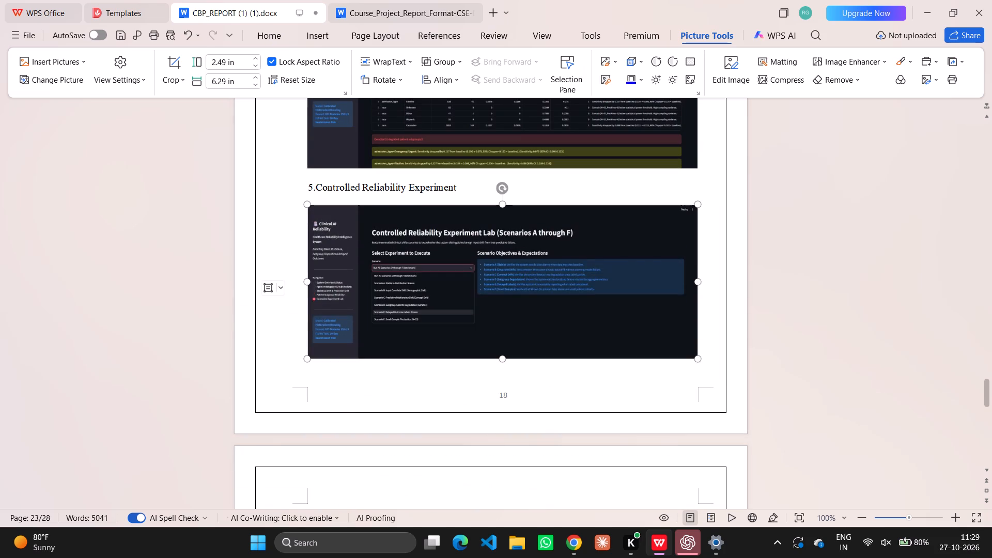
Examine the sizes and page placement of the numbered screenshots in the results section.
{"action": "scroll", "coordinate": [505, 282], "scroll_direction": "up", "scroll_amount": 4}
{"action": "left_click", "coordinate": [505, 278]}
{"action": "scroll", "coordinate": [510, 315], "scroll_direction": "up", "scroll_amount": 3}
{"action": "left_click", "coordinate": [466, 194]}
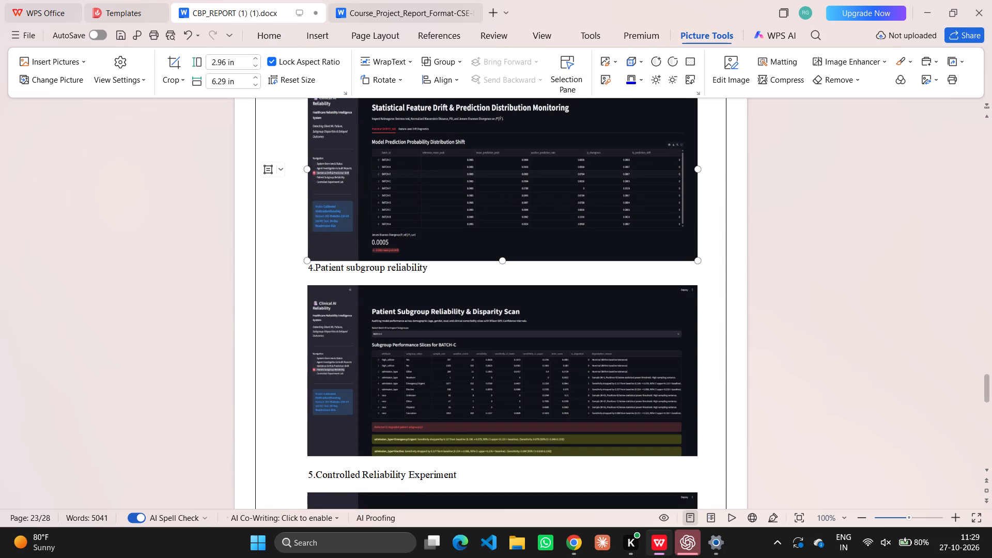
{"action": "scroll", "coordinate": [521, 381], "scroll_direction": "down", "scroll_amount": 5}
{"action": "left_click", "coordinate": [514, 362]}
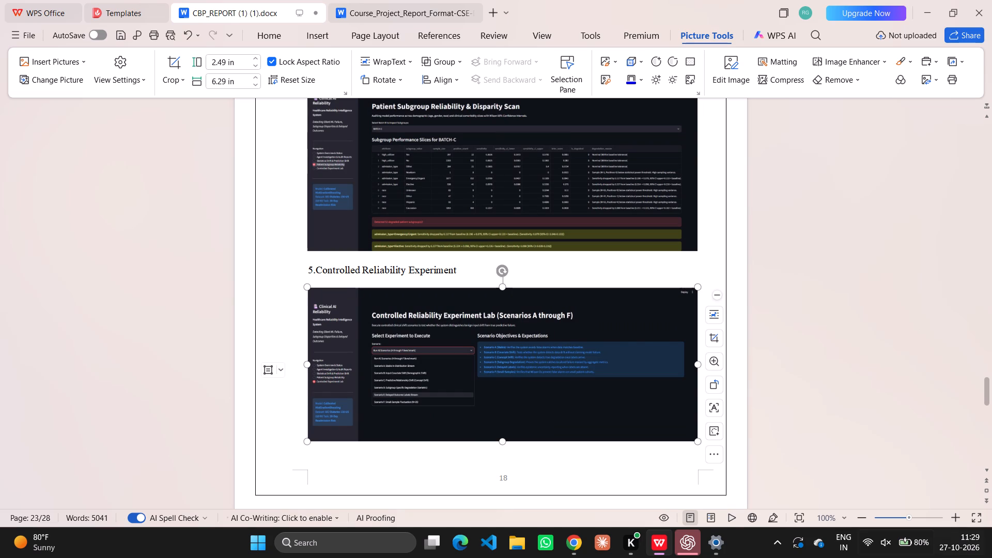
{"action": "scroll", "coordinate": [428, 320], "scroll_direction": "up", "scroll_amount": 4}
{"action": "scroll", "coordinate": [428, 320], "scroll_direction": "down", "scroll_amount": 11}
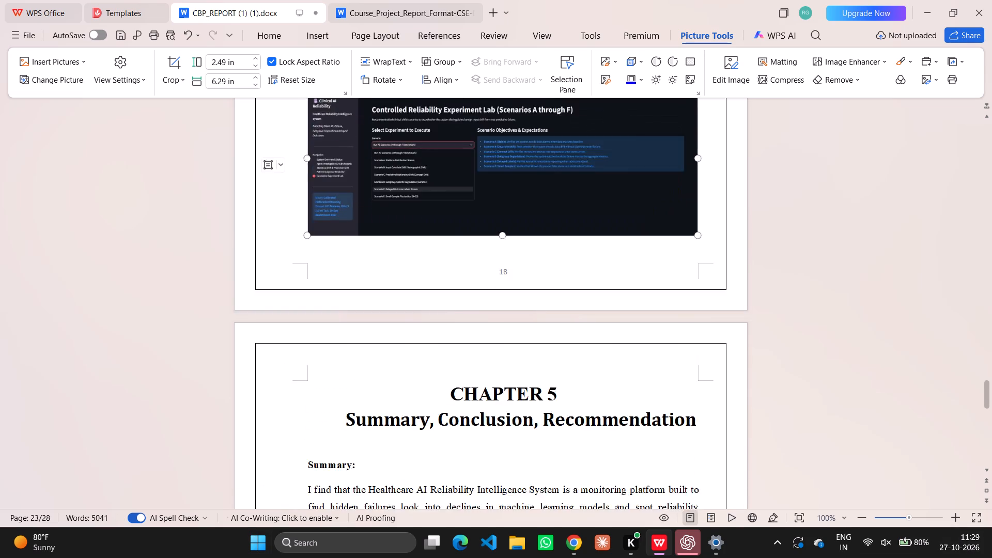
{"action": "scroll", "coordinate": [428, 320], "scroll_direction": "up", "scroll_amount": 16}
{"action": "scroll", "coordinate": [426, 325], "scroll_direction": "up", "scroll_amount": 12}
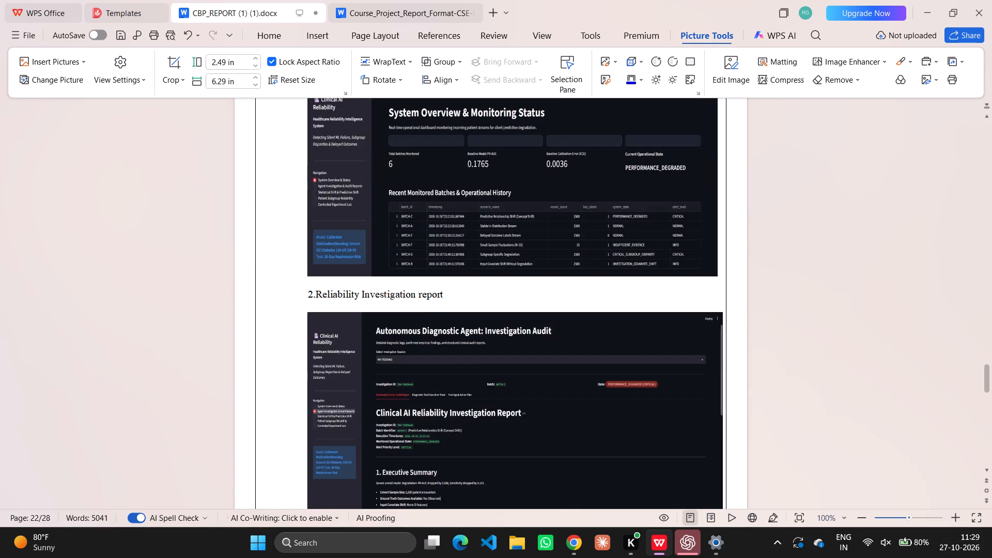
{"action": "scroll", "coordinate": [426, 325], "scroll_direction": "down", "scroll_amount": 9}
{"action": "scroll", "coordinate": [527, 318], "scroll_direction": "down", "scroll_amount": 4}
{"action": "scroll", "coordinate": [505, 364], "scroll_direction": "down", "scroll_amount": 1}
Enlarge the picture under "3.Model prediction probability distribution" to about 3.95 in high and 6.51 in wide.
{"action": "left_click", "coordinate": [525, 255]}
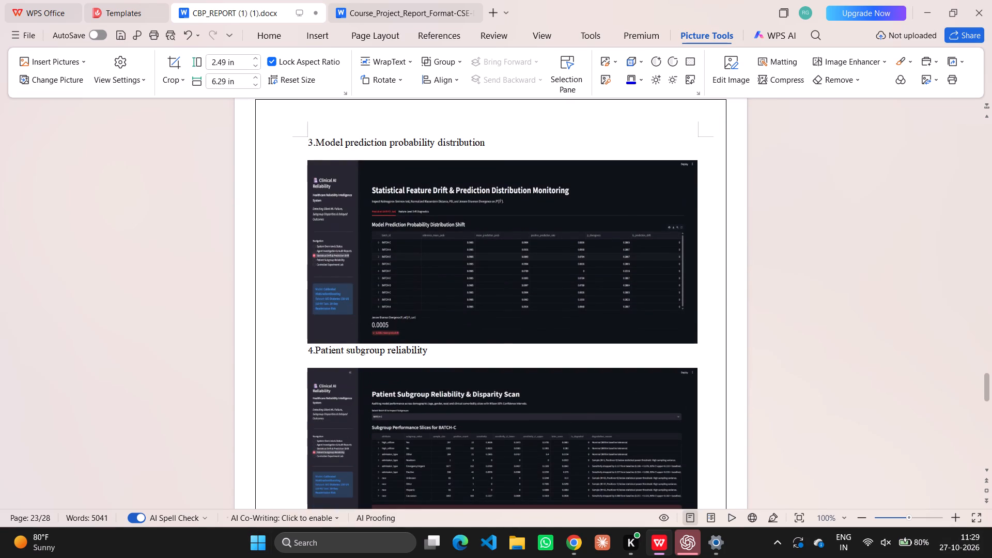
{"action": "left_click_drag", "start_coordinate": [503, 343], "coordinate": [496, 404]}
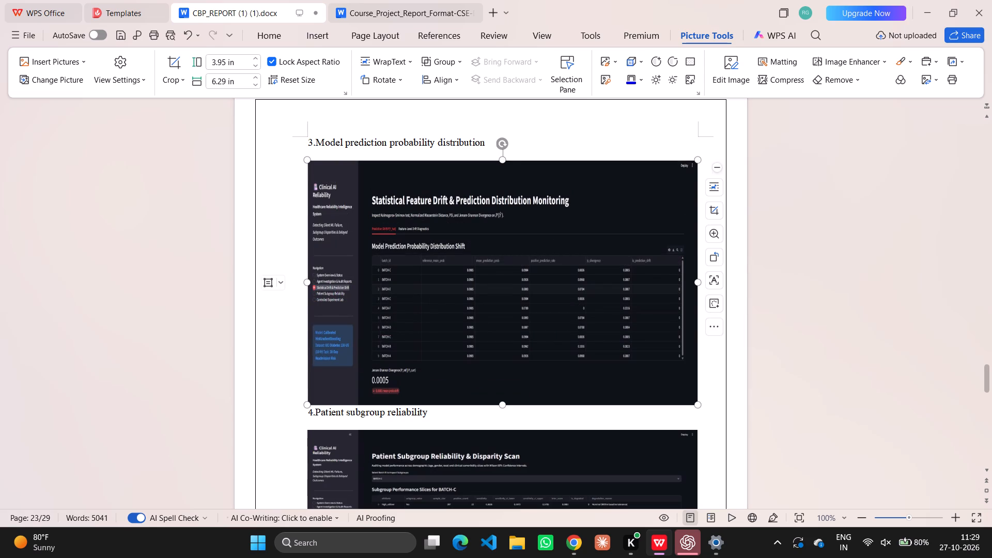
{"action": "left_click_drag", "start_coordinate": [698, 283], "coordinate": [711, 283]}
Enlarge the picture under "4.Patient subgroup reliability" to about 3.79 in high and 6.48 in wide.
{"action": "scroll", "coordinate": [575, 355], "scroll_direction": "down", "scroll_amount": 4}
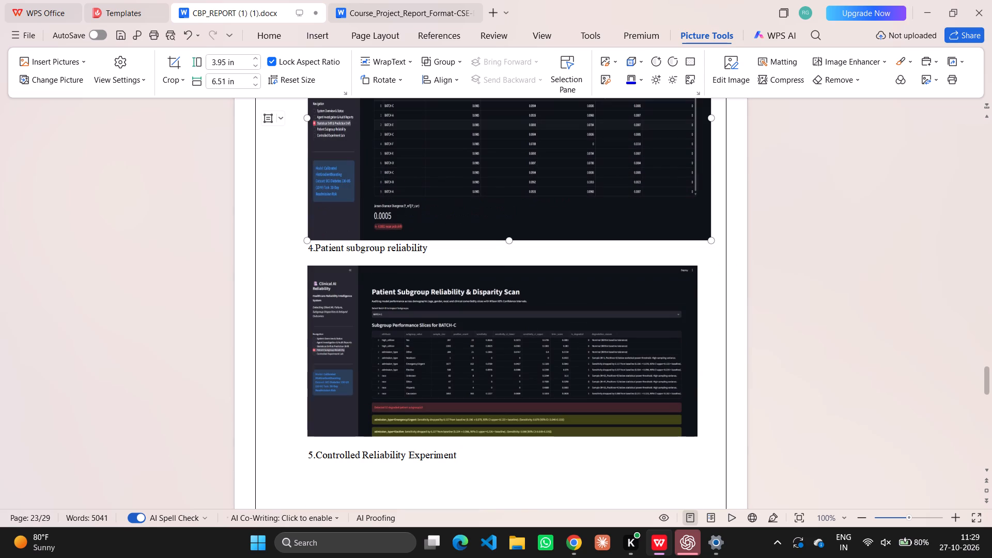
{"action": "left_click", "coordinate": [510, 345]}
{"action": "left_click_drag", "start_coordinate": [504, 435], "coordinate": [504, 490]}
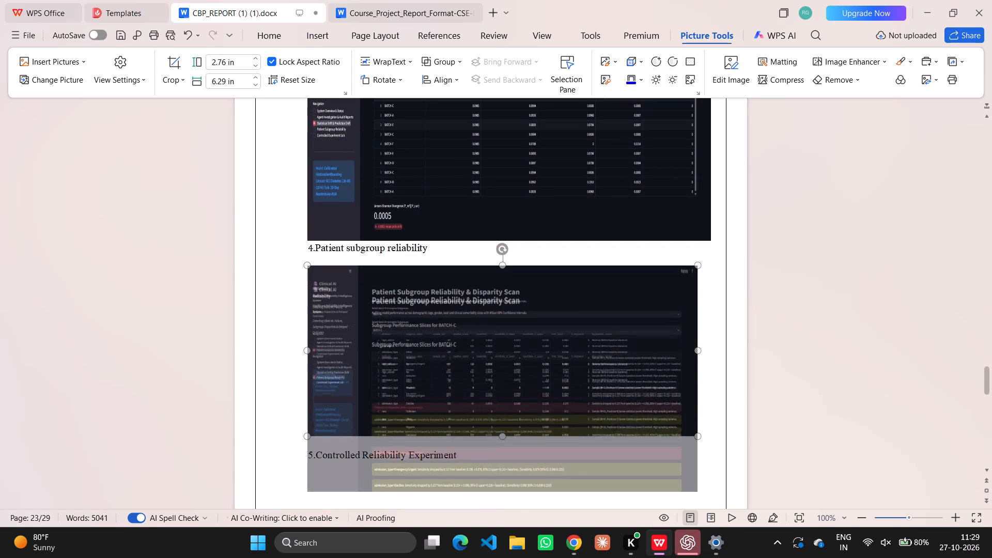
{"action": "left_click_drag", "start_coordinate": [504, 490], "coordinate": [502, 499]}
{"action": "scroll", "coordinate": [632, 372], "scroll_direction": "down", "scroll_amount": 2}
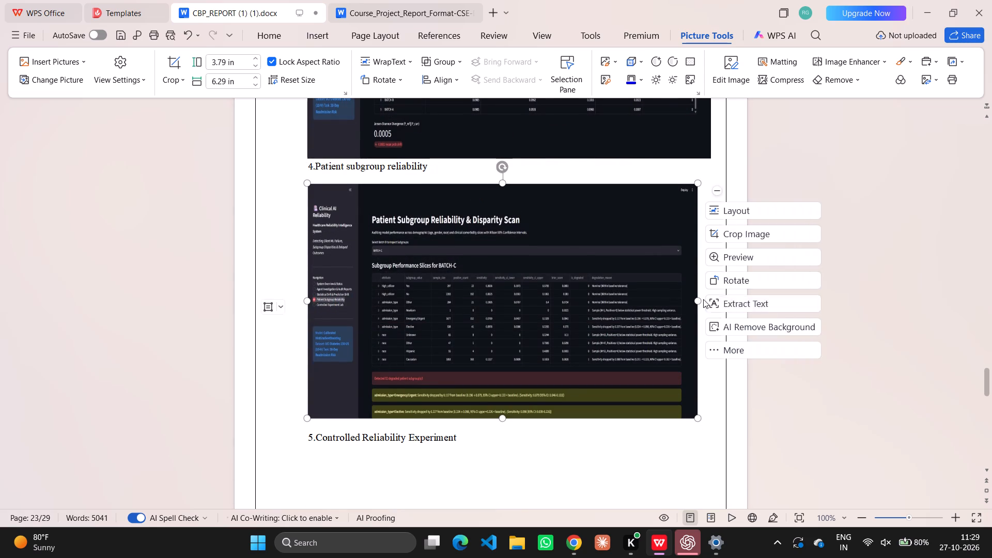
{"action": "left_click_drag", "start_coordinate": [700, 299], "coordinate": [712, 302]}
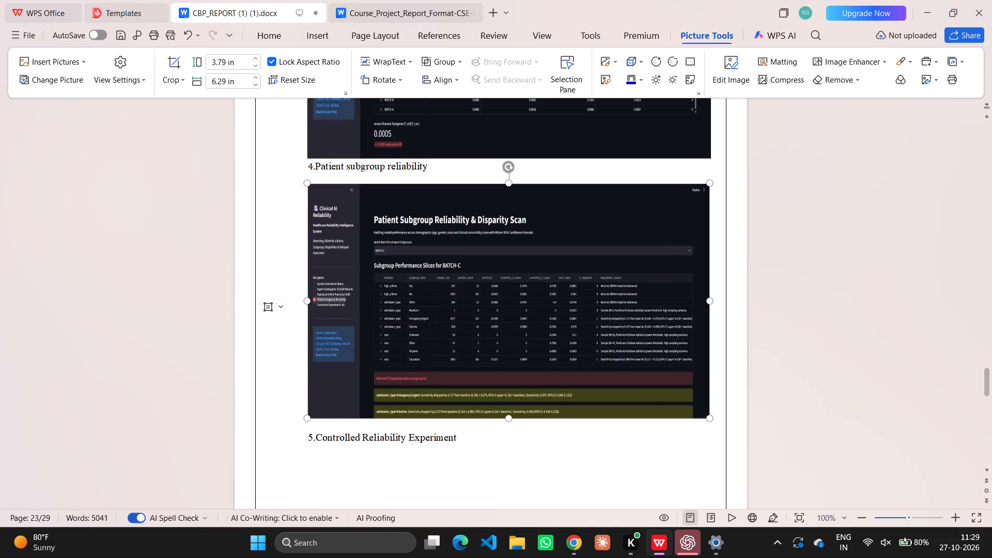
Insert blank lines before the "5.Controlled Reliability Experiment" caption so it starts the next page, directly above its picture.
{"action": "scroll", "coordinate": [565, 383], "scroll_direction": "down", "scroll_amount": 5}
{"action": "scroll", "coordinate": [551, 325], "scroll_direction": "down", "scroll_amount": 2}
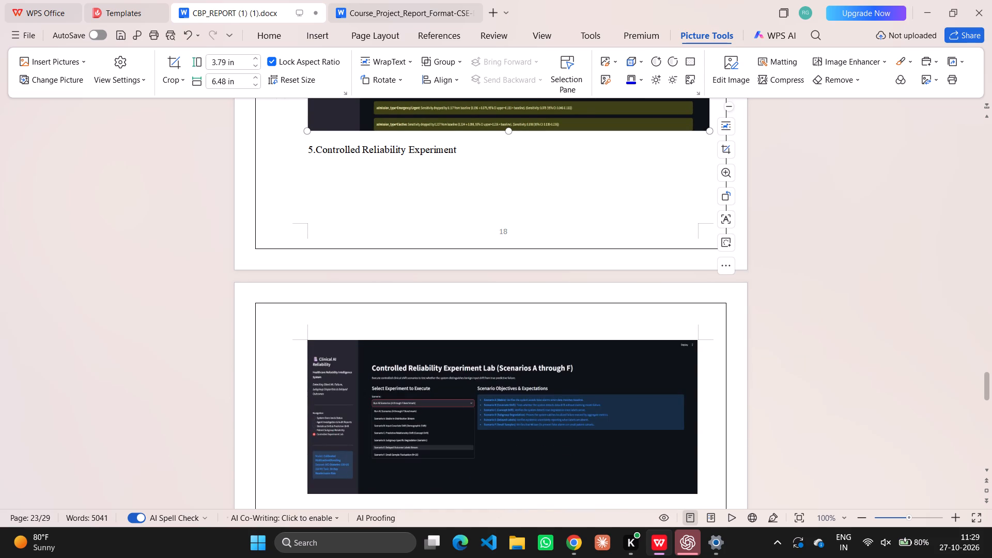
{"action": "left_click", "coordinate": [305, 150]}
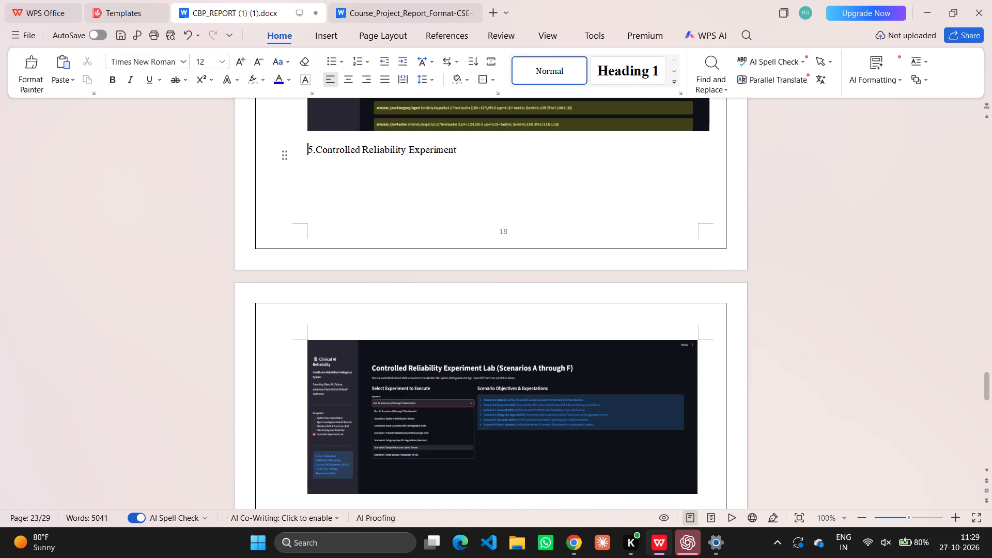
{"action": "key", "text": "Return"}
{"action": "key", "text": "Return"}
{"action": "key", "text": "Return"}
{"action": "key", "text": "Return"}
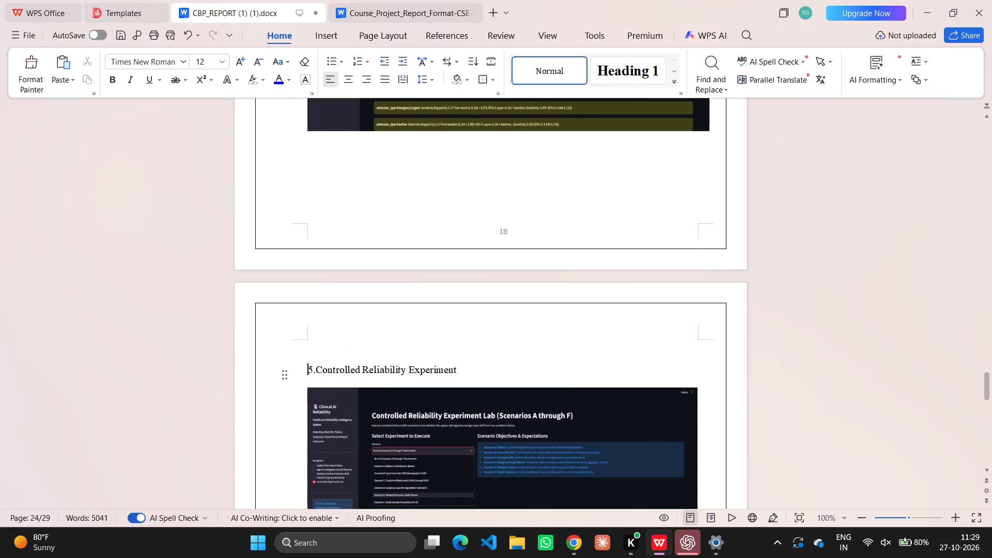
{"action": "key", "text": "BackSpace"}
Enlarge the picture under "5.Controlled Reliability Experiment" to about 3.76 in high and 6.50 in wide.
{"action": "scroll", "coordinate": [492, 335], "scroll_direction": "down", "scroll_amount": 4}
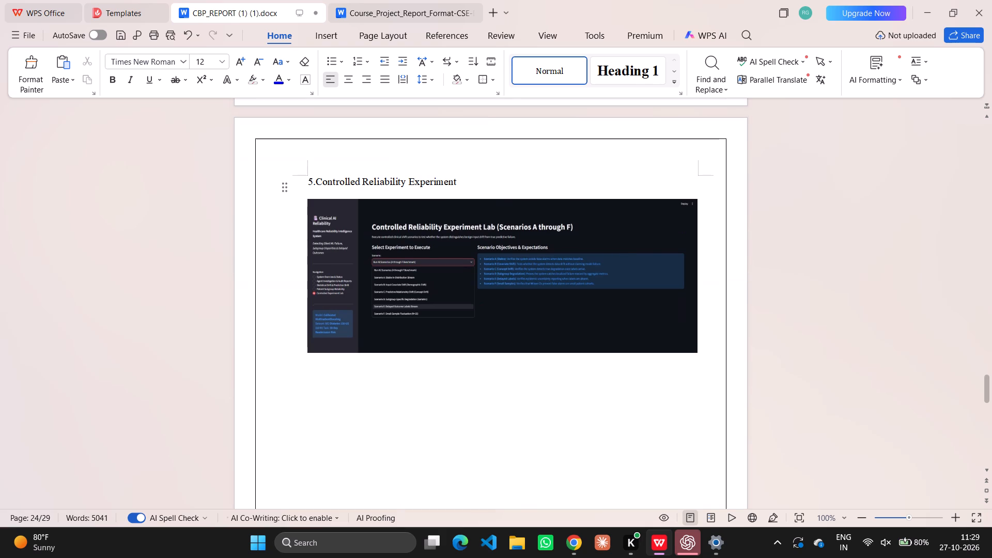
{"action": "left_click", "coordinate": [516, 273]}
{"action": "left_click_drag", "start_coordinate": [503, 354], "coordinate": [493, 423]}
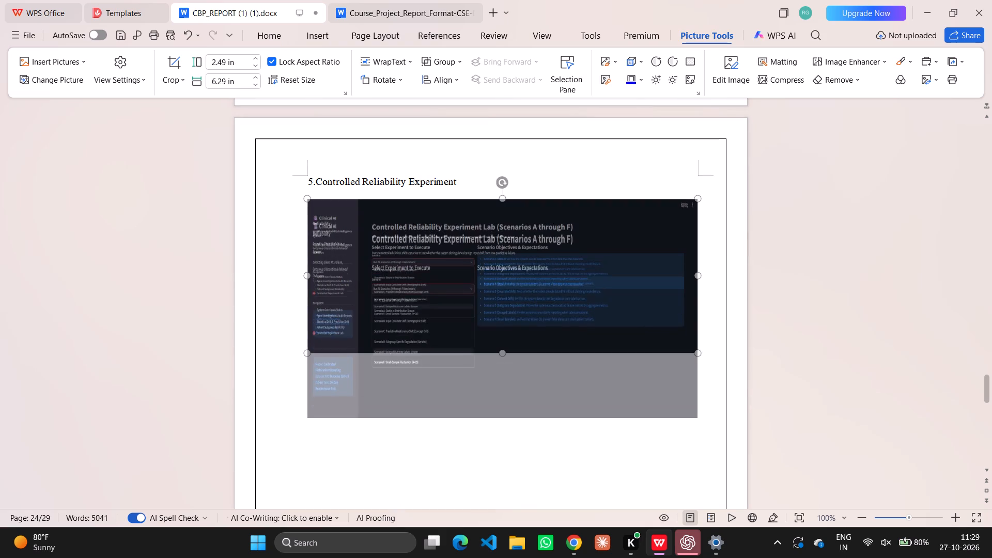
{"action": "left_click_drag", "start_coordinate": [493, 423], "coordinate": [491, 433]}
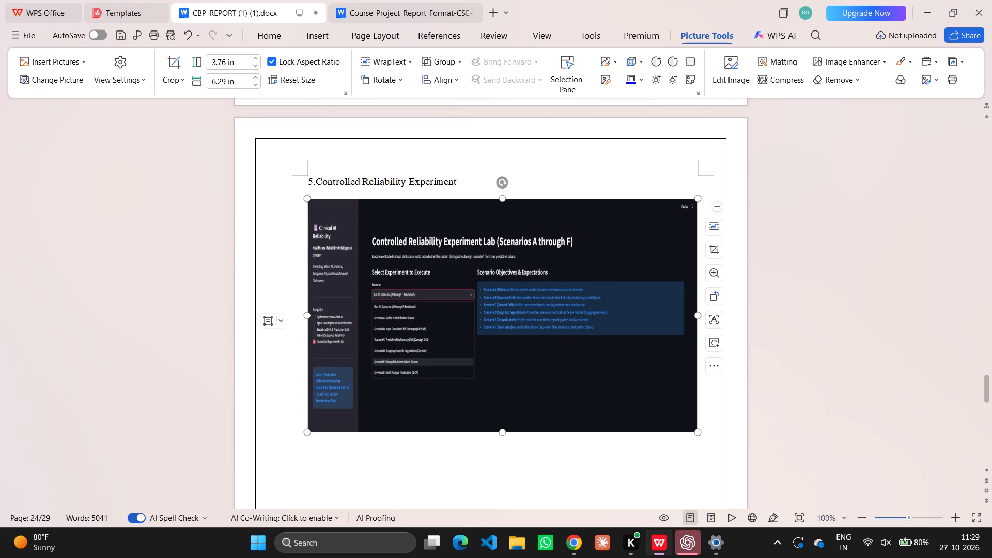
{"action": "left_click_drag", "start_coordinate": [698, 314], "coordinate": [711, 317]}
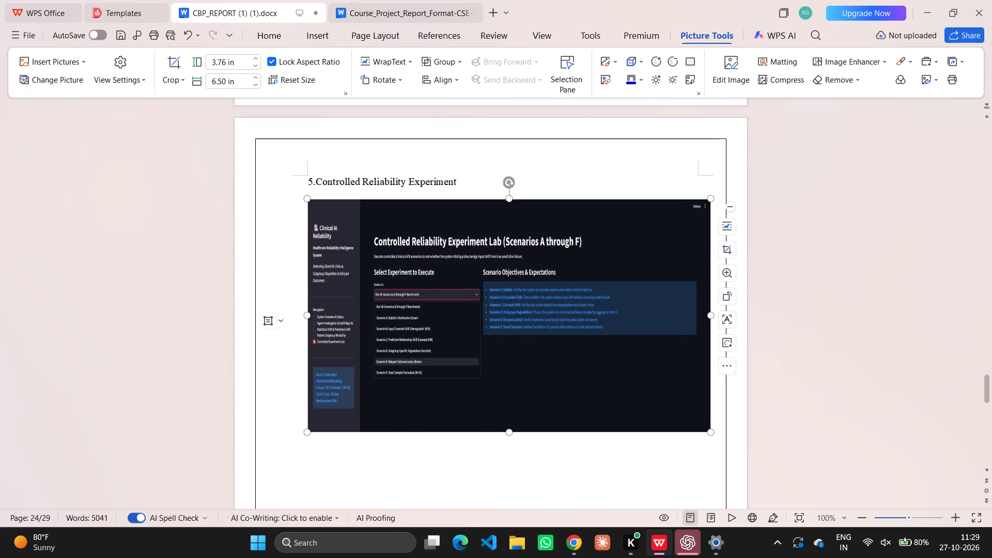
Examine the Chapter 5 summary, conclusion and recommendation text and the references list for content needing cleanup.
{"action": "scroll", "coordinate": [543, 436], "scroll_direction": "down", "scroll_amount": 20}
{"action": "scroll", "coordinate": [543, 436], "scroll_direction": "down", "scroll_amount": 11}
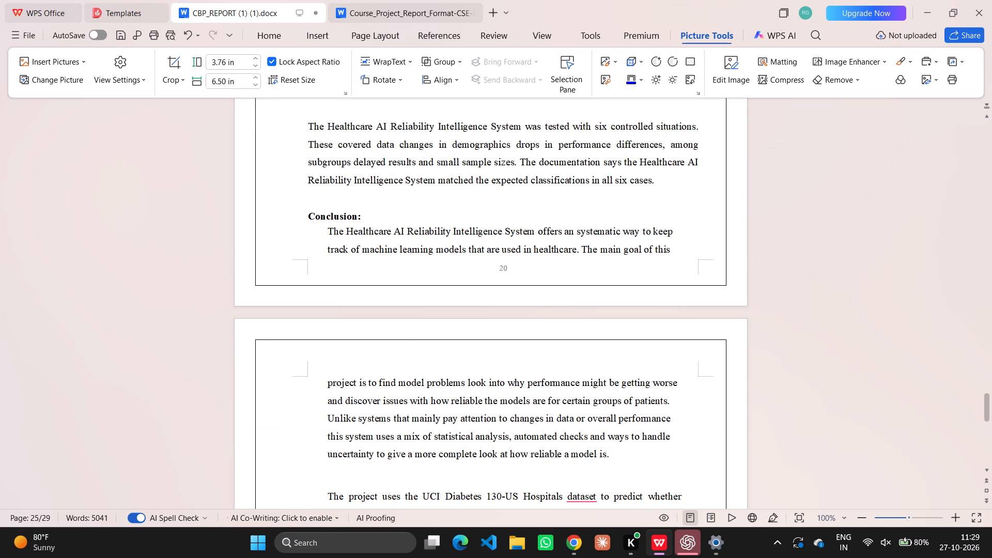
{"action": "scroll", "coordinate": [167, 427], "scroll_direction": "down", "scroll_amount": 1}
{"action": "scroll", "coordinate": [379, 392], "scroll_direction": "up", "scroll_amount": 5}
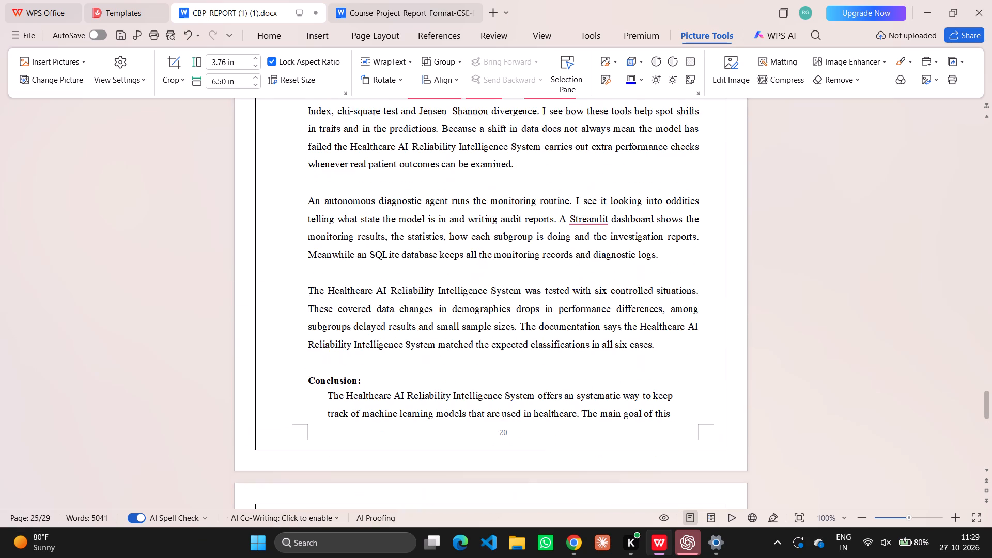
{"action": "scroll", "coordinate": [371, 396], "scroll_direction": "down", "scroll_amount": 14}
{"action": "scroll", "coordinate": [364, 395], "scroll_direction": "down", "scroll_amount": 8}
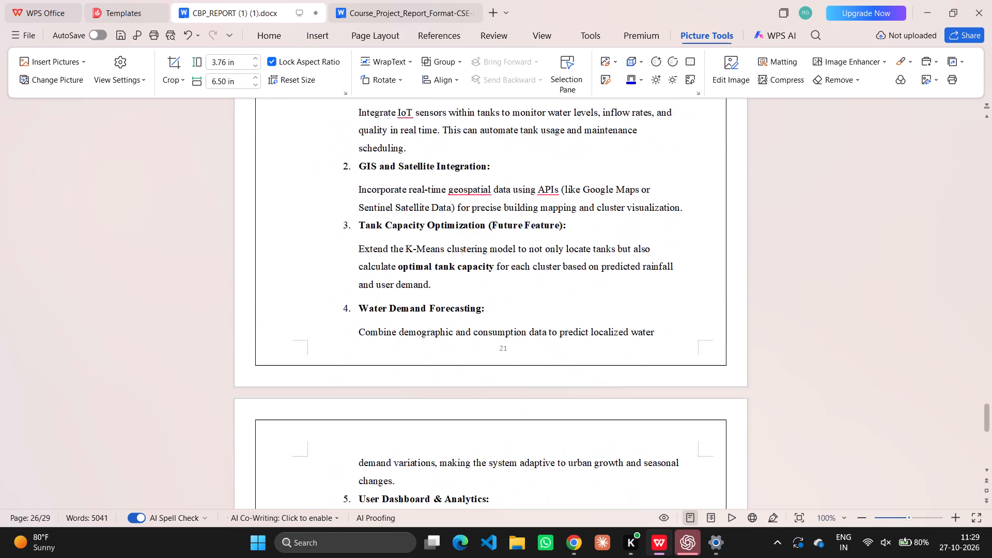
{"action": "scroll", "coordinate": [364, 395], "scroll_direction": "down", "scroll_amount": 20}
{"action": "scroll", "coordinate": [364, 401], "scroll_direction": "down", "scroll_amount": 3}
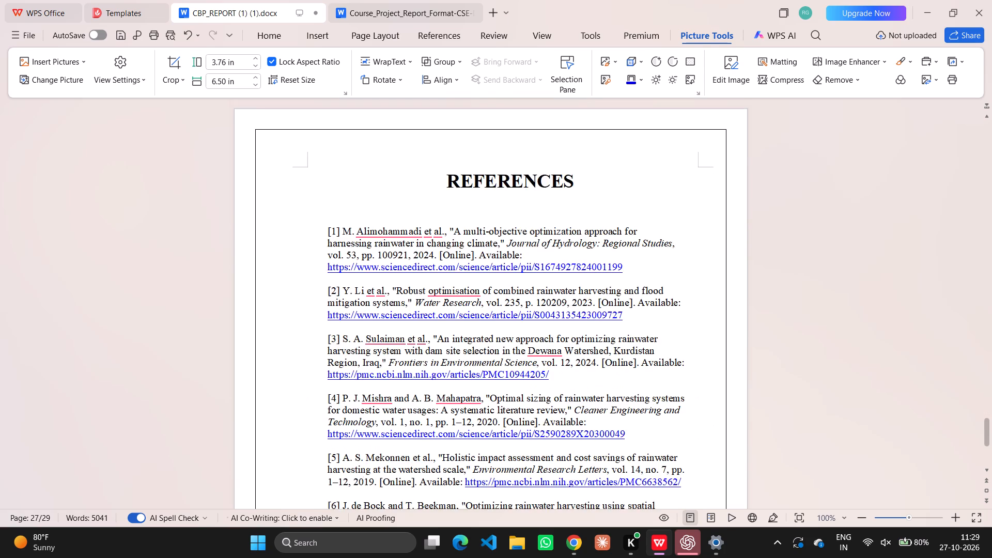
{"action": "scroll", "coordinate": [364, 401], "scroll_direction": "down", "scroll_amount": 12}
{"action": "scroll", "coordinate": [364, 401], "scroll_direction": "up", "scroll_amount": 12}
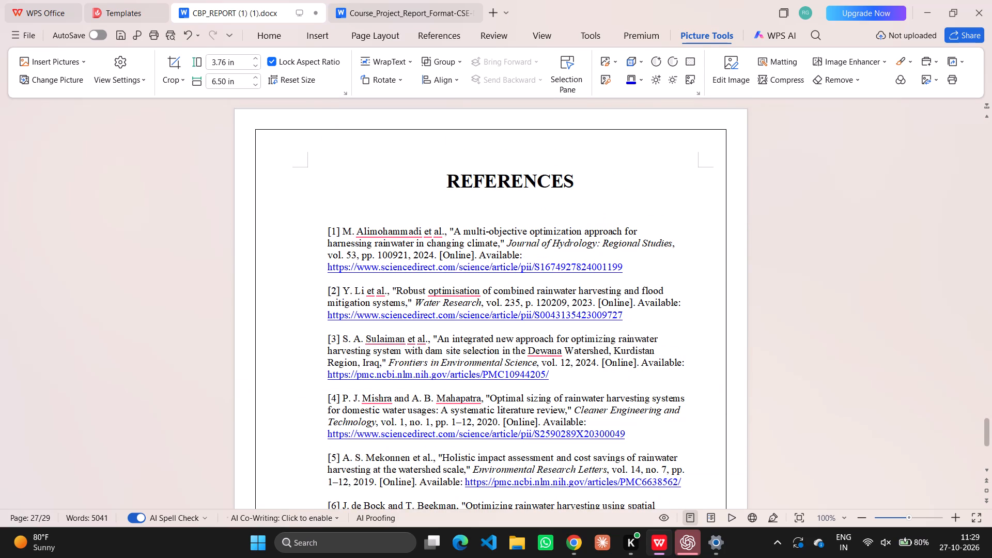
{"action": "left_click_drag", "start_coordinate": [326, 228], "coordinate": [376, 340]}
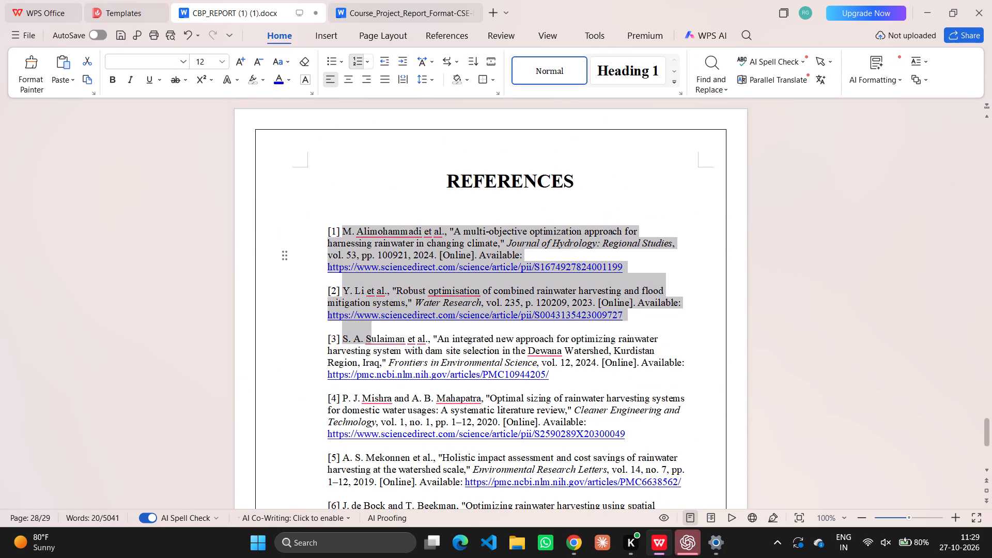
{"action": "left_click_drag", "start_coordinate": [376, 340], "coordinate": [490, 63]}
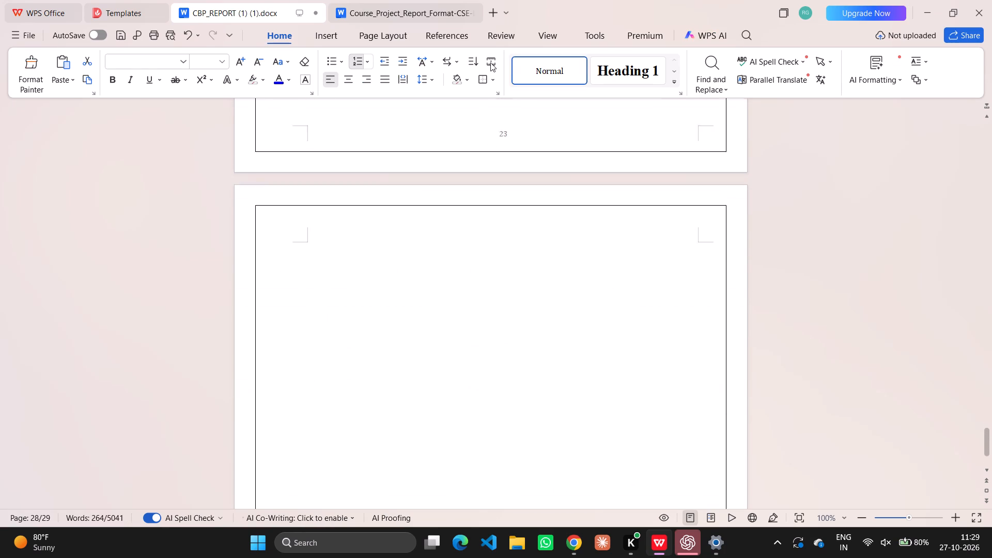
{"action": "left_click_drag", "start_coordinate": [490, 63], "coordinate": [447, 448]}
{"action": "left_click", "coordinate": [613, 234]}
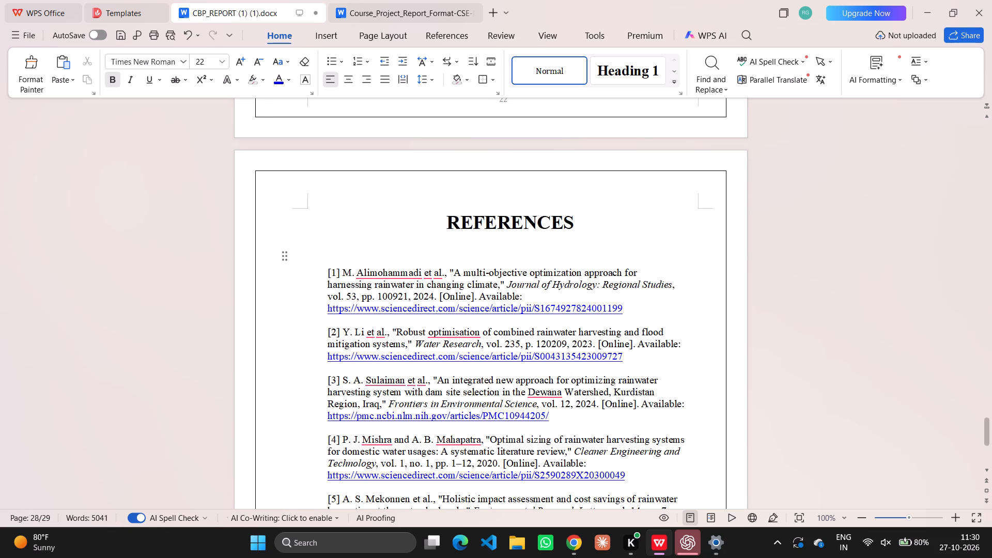
Delete all nine rainwater harvesting entries, [1] to [9], from the references page, keeping the REFERENCES heading.
{"action": "scroll", "coordinate": [336, 206], "scroll_direction": "down", "scroll_amount": 1}
{"action": "left_click_drag", "start_coordinate": [326, 227], "coordinate": [474, 531]}
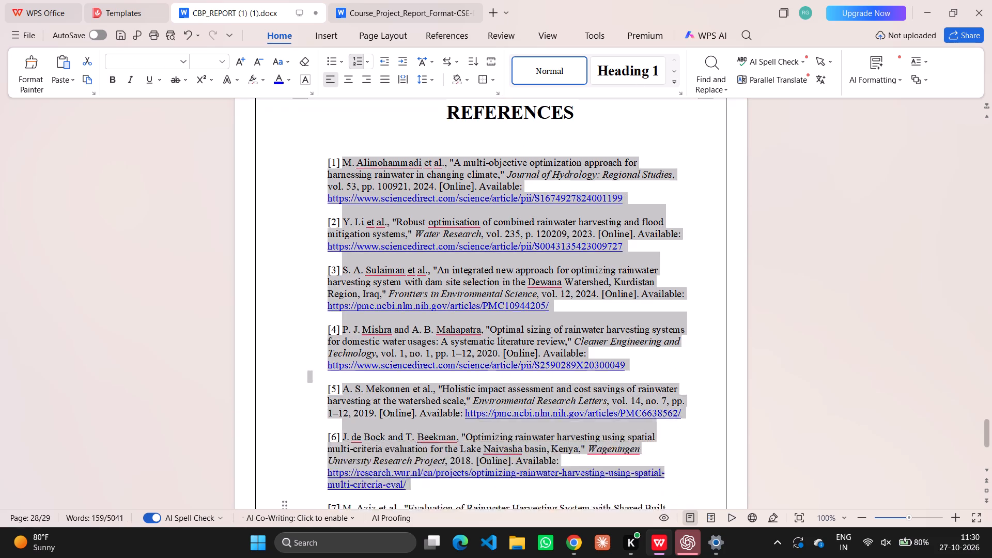
{"action": "left_click_drag", "start_coordinate": [474, 531], "coordinate": [583, 446]}
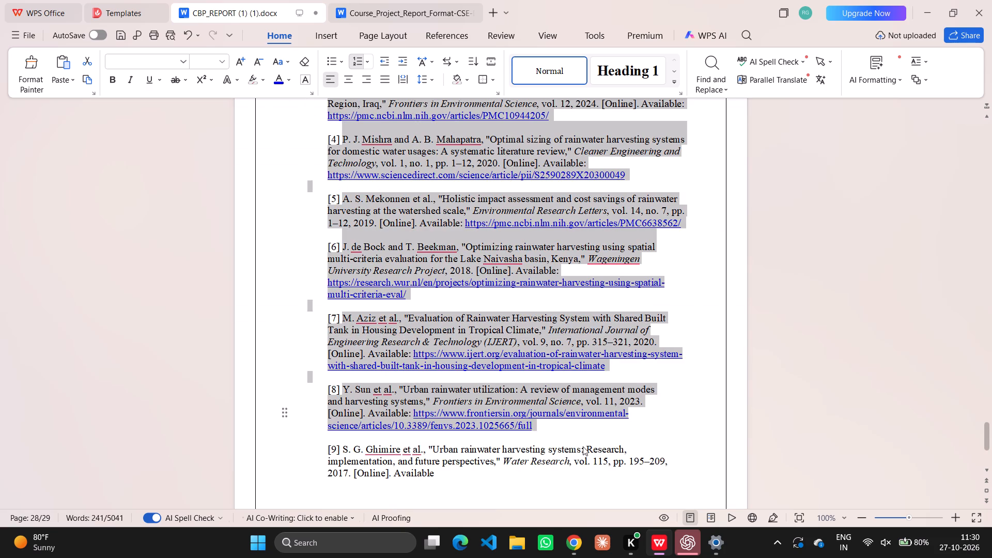
{"action": "left_click_drag", "start_coordinate": [583, 446], "coordinate": [438, 474]}
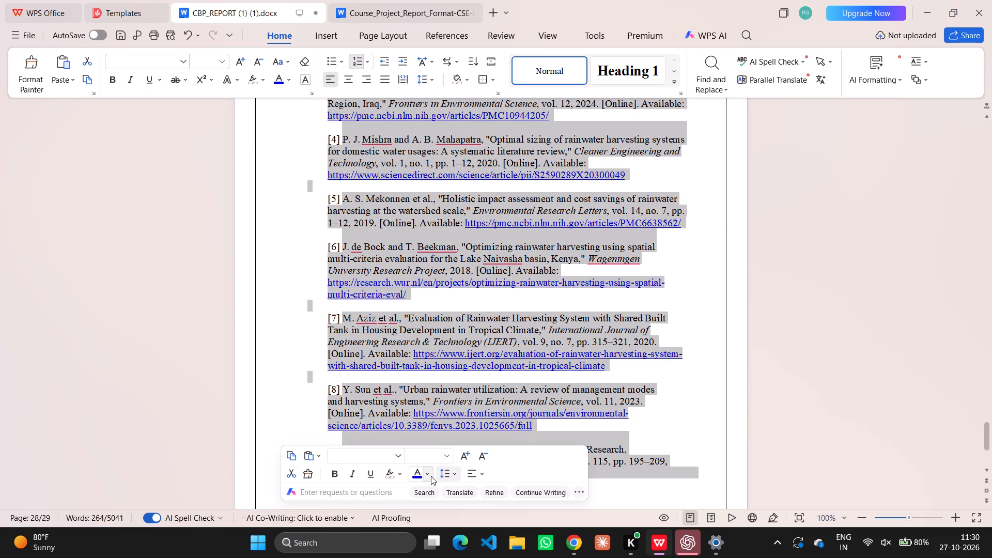
{"action": "key", "text": "BackSpace"}
{"action": "scroll", "coordinate": [463, 282], "scroll_direction": "up", "scroll_amount": 3}
Switch from the report document to another open window.
{"action": "key", "text": "alt+Tab"}
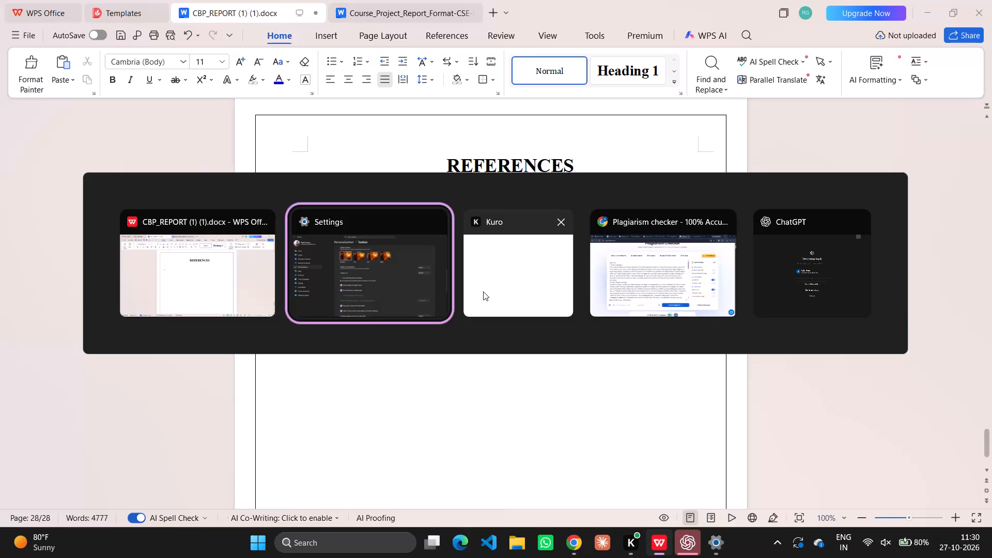
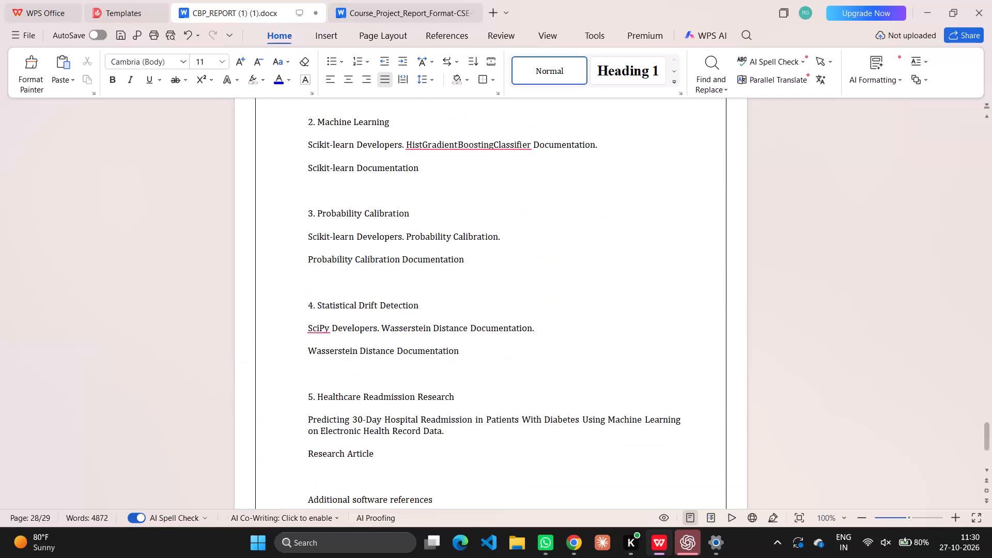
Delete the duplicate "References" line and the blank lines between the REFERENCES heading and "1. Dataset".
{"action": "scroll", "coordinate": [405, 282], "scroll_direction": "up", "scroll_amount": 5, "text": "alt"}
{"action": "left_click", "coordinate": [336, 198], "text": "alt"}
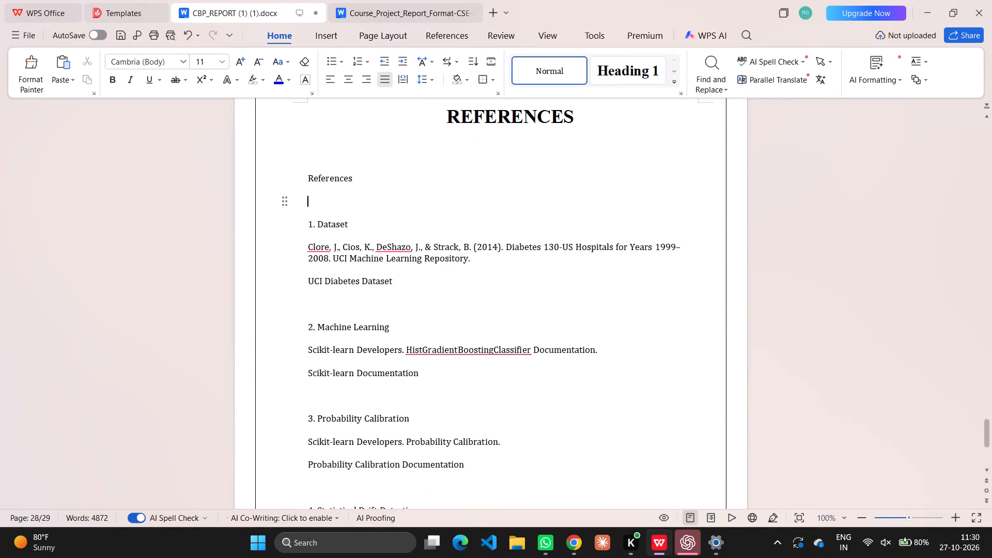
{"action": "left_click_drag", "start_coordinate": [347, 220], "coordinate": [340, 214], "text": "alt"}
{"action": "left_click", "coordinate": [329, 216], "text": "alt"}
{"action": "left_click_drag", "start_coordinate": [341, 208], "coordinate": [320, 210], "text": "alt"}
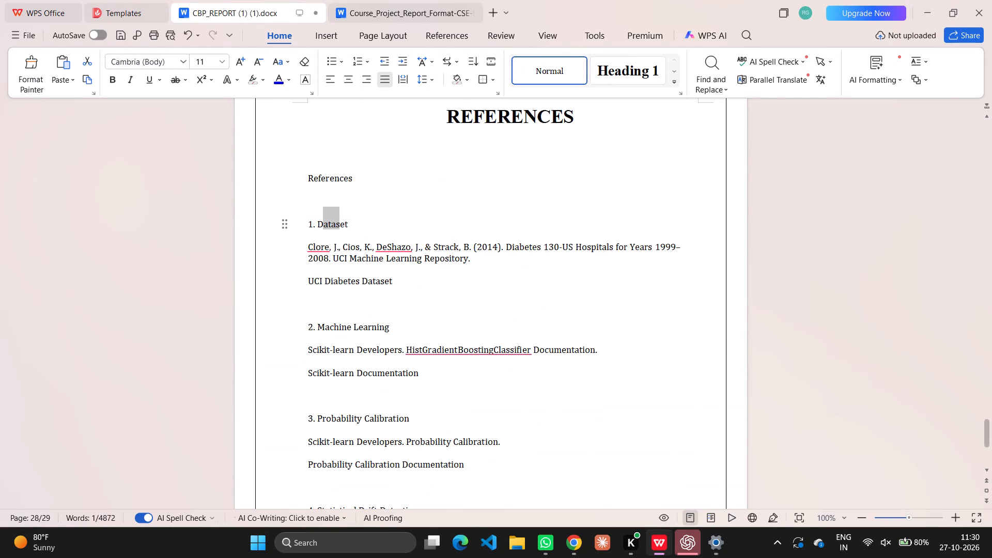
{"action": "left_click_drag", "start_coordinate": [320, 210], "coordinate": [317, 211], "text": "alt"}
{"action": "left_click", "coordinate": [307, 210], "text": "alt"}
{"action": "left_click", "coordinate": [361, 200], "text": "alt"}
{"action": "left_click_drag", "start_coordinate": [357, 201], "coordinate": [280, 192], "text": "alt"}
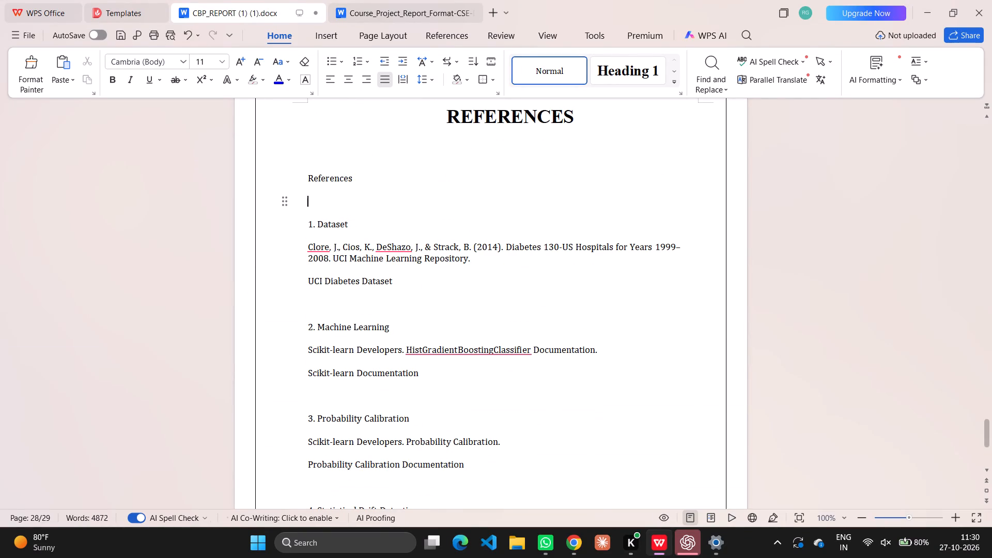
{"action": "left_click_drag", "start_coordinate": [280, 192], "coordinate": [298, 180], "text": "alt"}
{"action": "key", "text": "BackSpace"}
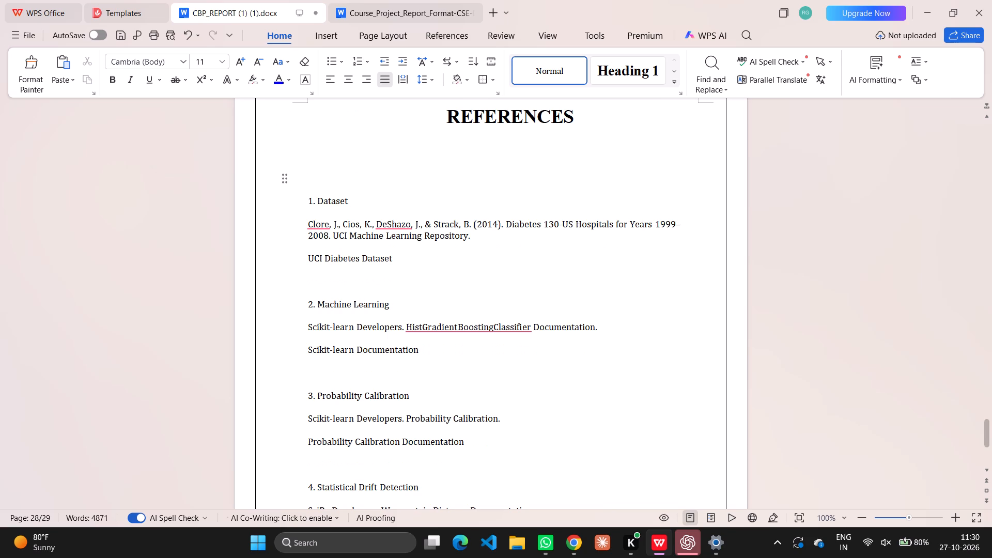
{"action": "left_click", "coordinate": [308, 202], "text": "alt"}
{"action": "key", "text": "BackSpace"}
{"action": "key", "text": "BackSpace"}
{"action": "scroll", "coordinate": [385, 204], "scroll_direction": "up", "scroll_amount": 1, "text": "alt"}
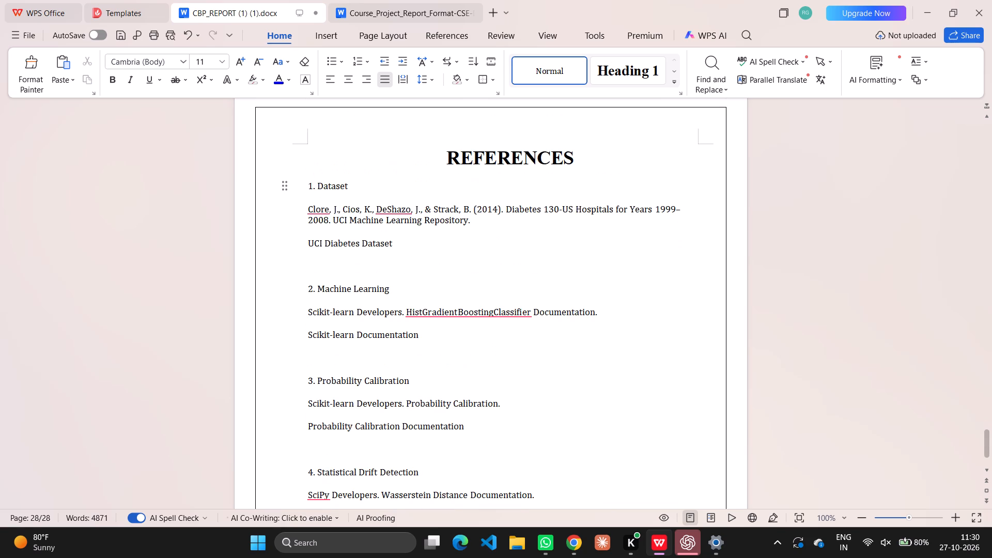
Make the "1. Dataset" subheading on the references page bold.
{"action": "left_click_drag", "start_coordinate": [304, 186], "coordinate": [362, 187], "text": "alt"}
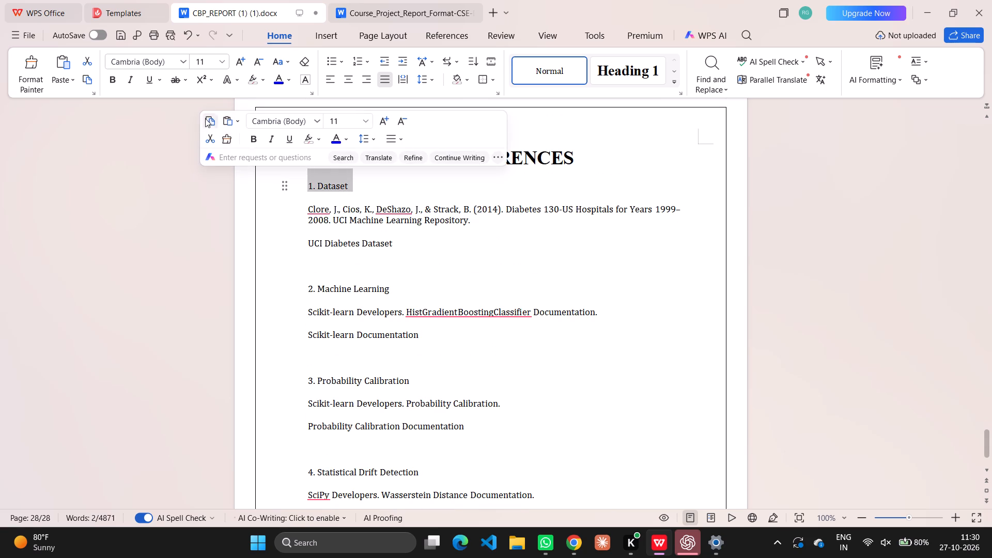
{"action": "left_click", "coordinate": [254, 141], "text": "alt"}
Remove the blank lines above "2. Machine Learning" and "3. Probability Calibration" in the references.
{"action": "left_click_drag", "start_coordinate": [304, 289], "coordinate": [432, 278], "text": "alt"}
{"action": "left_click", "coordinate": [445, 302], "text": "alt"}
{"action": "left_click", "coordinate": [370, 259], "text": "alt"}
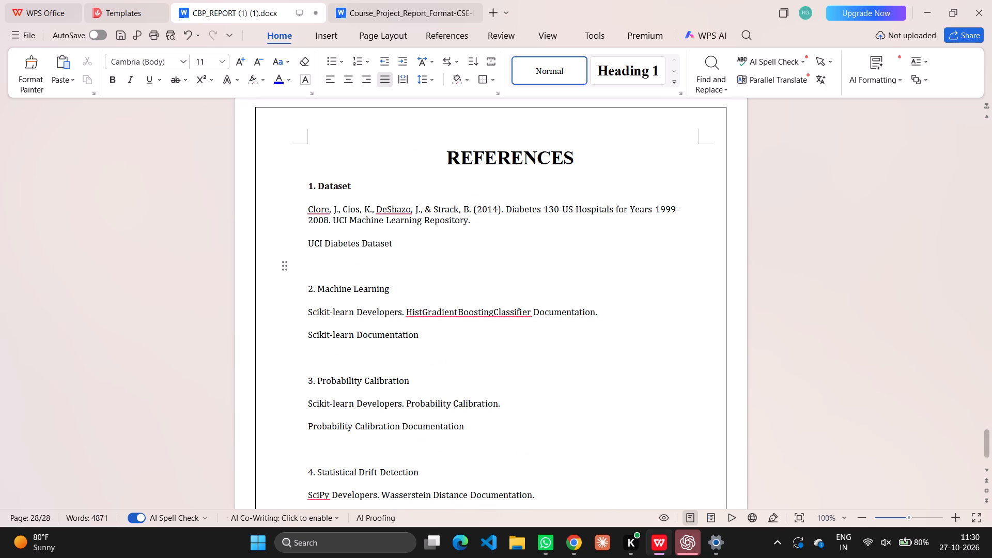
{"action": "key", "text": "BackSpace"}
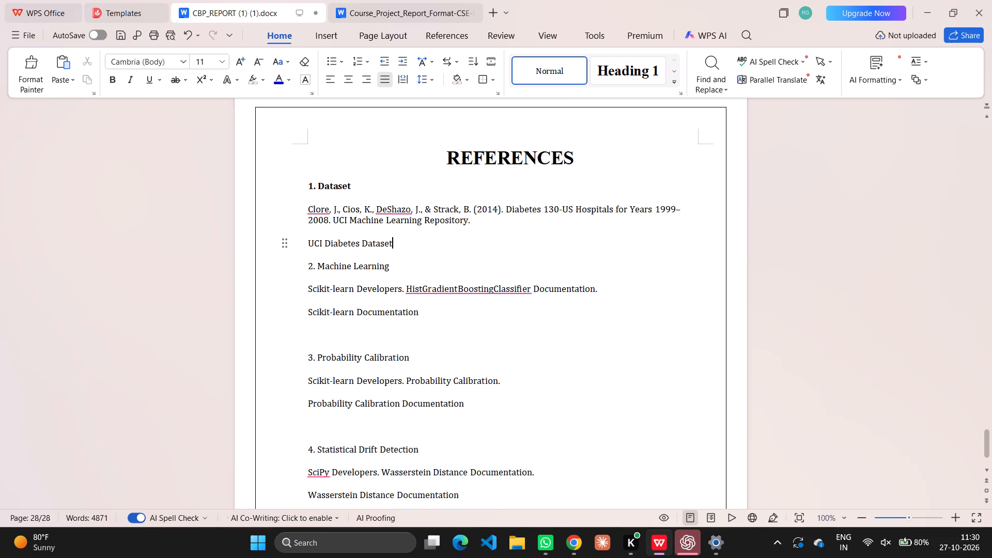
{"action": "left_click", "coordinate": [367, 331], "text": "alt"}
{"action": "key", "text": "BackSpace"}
Copy the project title "Healthcare AI Reliability System" from the report's cover page.
{"action": "scroll", "coordinate": [412, 324], "scroll_direction": "down", "scroll_amount": 3, "text": "alt"}
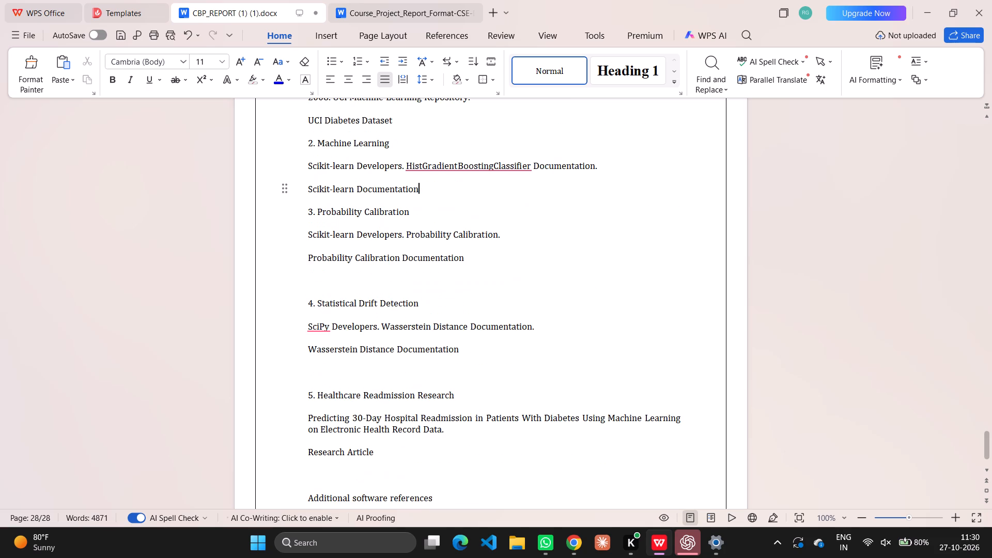
{"action": "scroll", "coordinate": [461, 282], "scroll_direction": "down", "scroll_amount": 5, "text": "alt"}
{"action": "scroll", "coordinate": [575, 300], "scroll_direction": "down", "scroll_amount": 10, "text": "alt"}
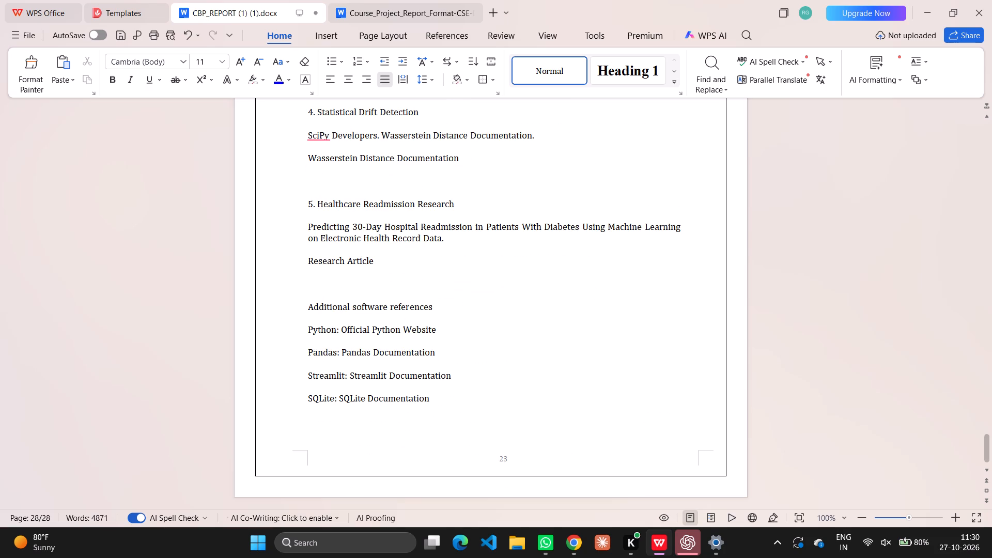
{"action": "scroll", "coordinate": [387, 306], "scroll_direction": "up", "scroll_amount": 11, "text": "alt"}
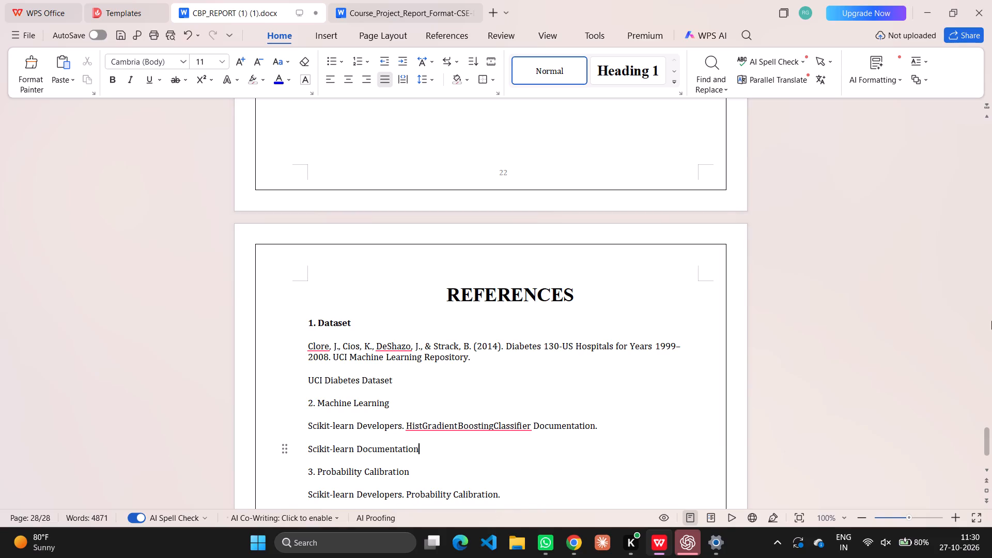
{"action": "left_click_drag", "start_coordinate": [984, 447], "coordinate": [991, 38], "text": "alt"}
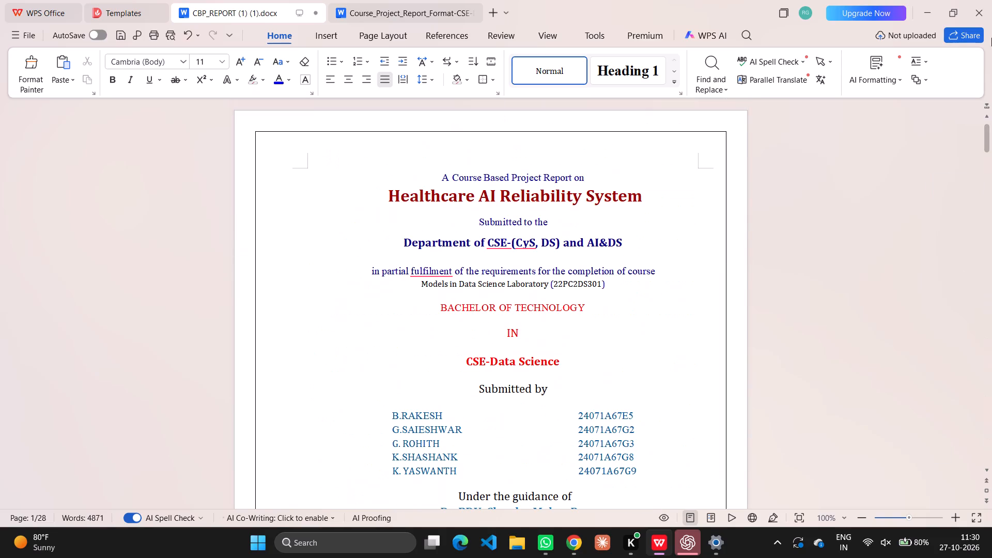
{"action": "left_click_drag", "start_coordinate": [386, 196], "coordinate": [669, 187], "text": "alt"}
{"action": "key", "text": "ctrl+c"}
{"action": "key", "text": "ctrl+c"}
{"action": "left_click", "coordinate": [681, 541]}
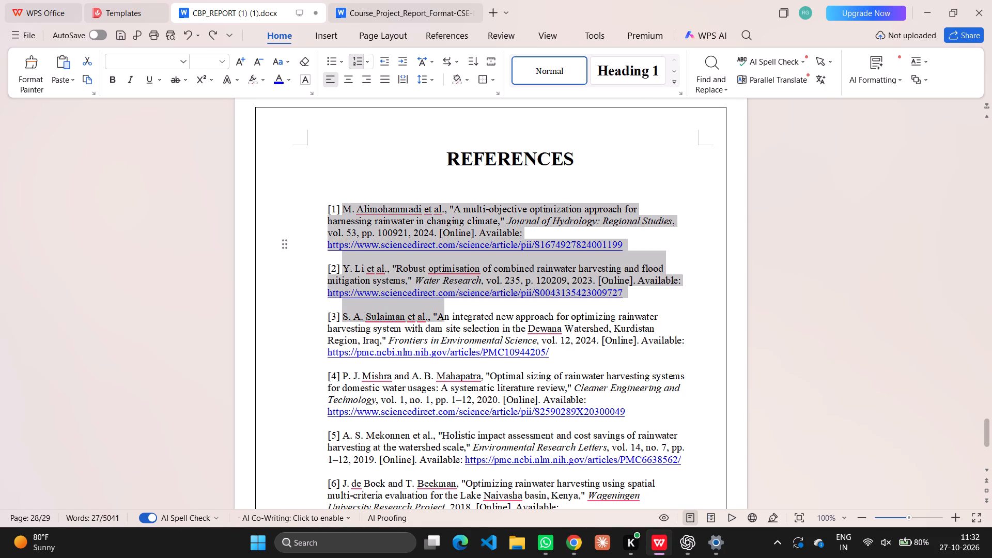
{"action": "left_click_drag", "start_coordinate": [453, 328], "coordinate": [441, 176]}
{"action": "key", "text": "ctrl+v"}
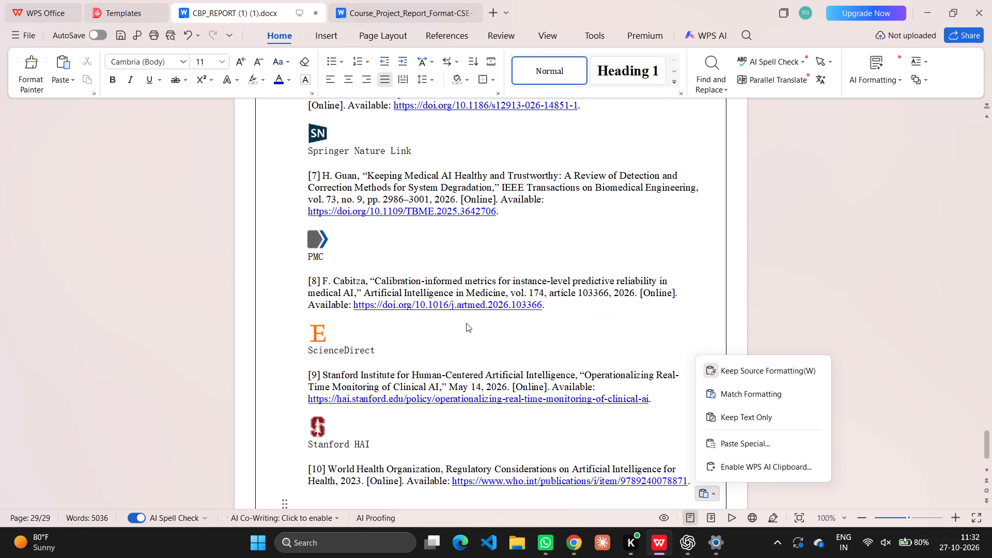
Delete the World Health Organization, ScienceDirect and NIST logos with their captions beneath references [1] to [3].
{"action": "scroll", "coordinate": [345, 331], "scroll_direction": "up", "scroll_amount": 5}
{"action": "scroll", "coordinate": [477, 290], "scroll_direction": "up", "scroll_amount": 5}
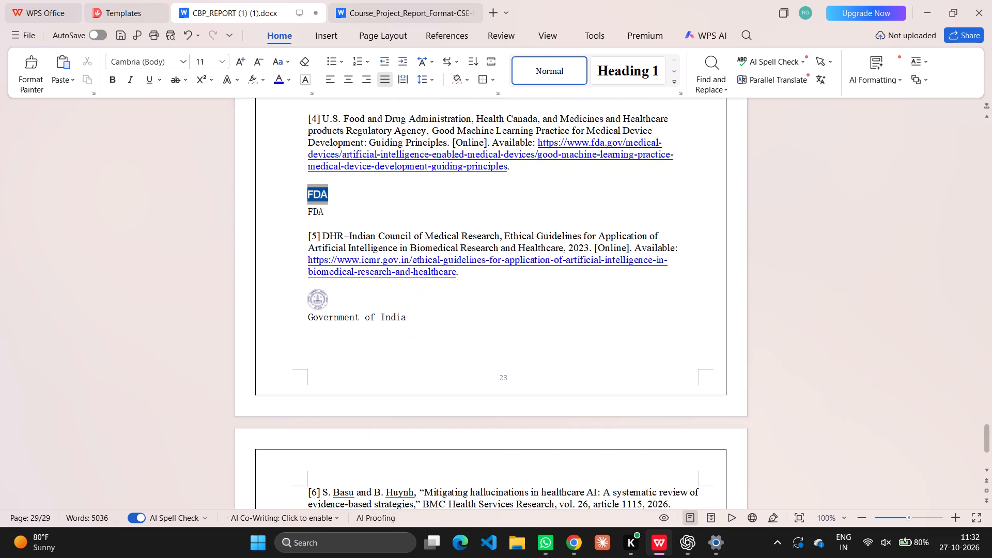
{"action": "scroll", "coordinate": [475, 288], "scroll_direction": "up", "scroll_amount": 10}
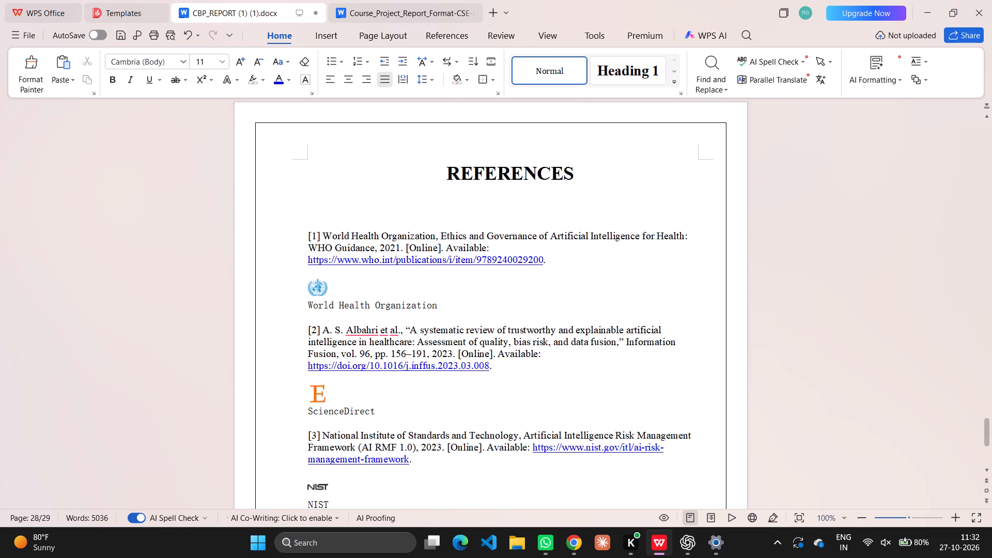
{"action": "left_click_drag", "start_coordinate": [467, 300], "coordinate": [301, 289]}
{"action": "key", "text": "BackSpace"}
{"action": "left_click_drag", "start_coordinate": [395, 362], "coordinate": [366, 363]}
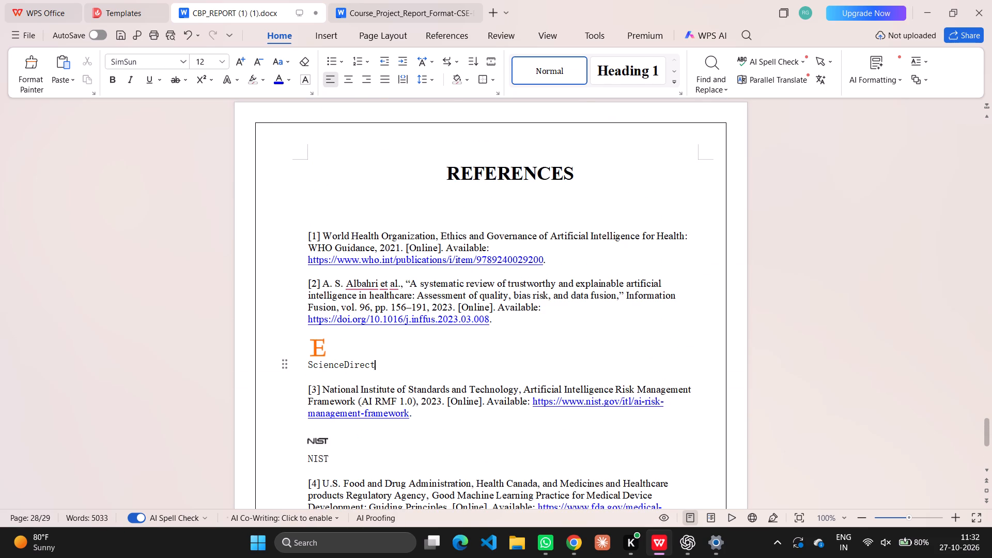
{"action": "left_click_drag", "start_coordinate": [366, 363], "coordinate": [281, 351]}
{"action": "key", "text": "BackSpace"}
{"action": "scroll", "coordinate": [397, 344], "scroll_direction": "down", "scroll_amount": 1}
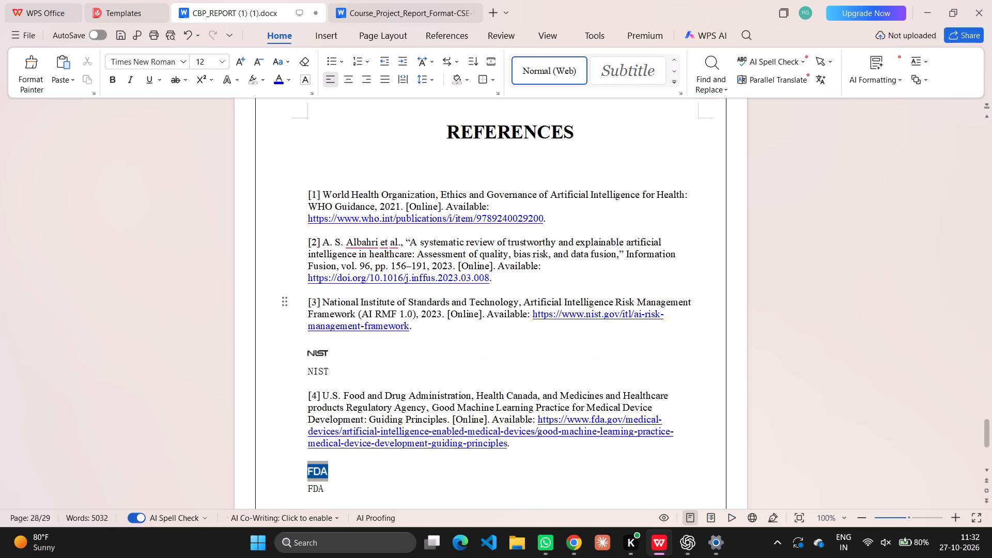
{"action": "left_click_drag", "start_coordinate": [357, 375], "coordinate": [290, 349]}
{"action": "key", "text": "BackSpace"}
Delete the FDA, Government of India and Springer Nature Link logos with their captions beneath references [4] to [6].
{"action": "scroll", "coordinate": [370, 384], "scroll_direction": "down", "scroll_amount": 1}
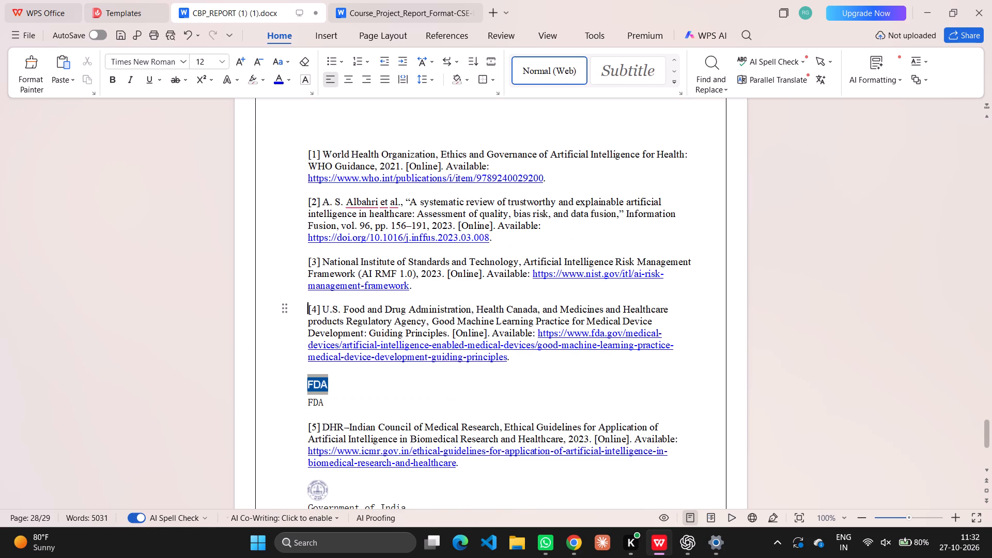
{"action": "left_click_drag", "start_coordinate": [359, 408], "coordinate": [282, 376]}
{"action": "key", "text": "BackSpace"}
{"action": "scroll", "coordinate": [365, 368], "scroll_direction": "down", "scroll_amount": 2}
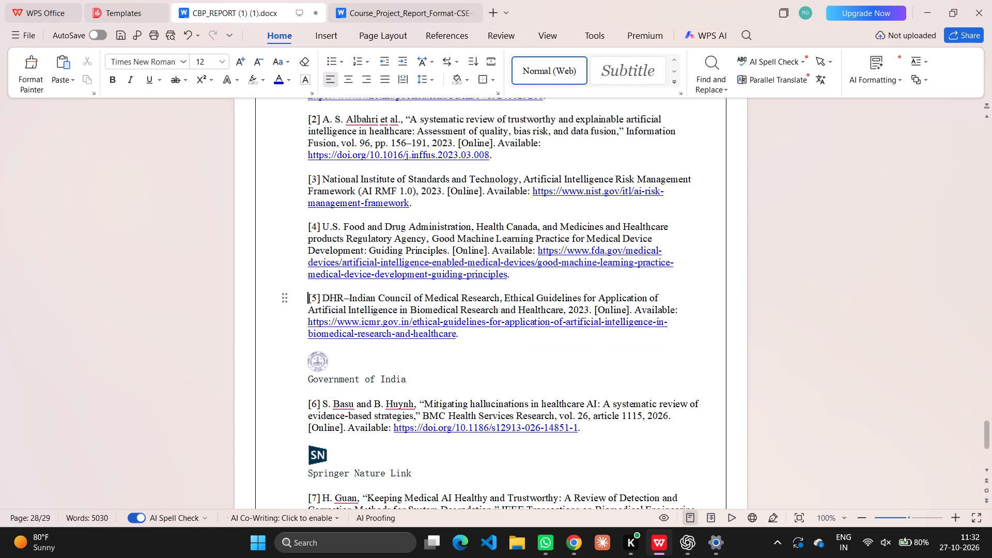
{"action": "left_click_drag", "start_coordinate": [419, 377], "coordinate": [292, 353]}
{"action": "key", "text": "BackSpace"}
{"action": "scroll", "coordinate": [420, 338], "scroll_direction": "down", "scroll_amount": 3}
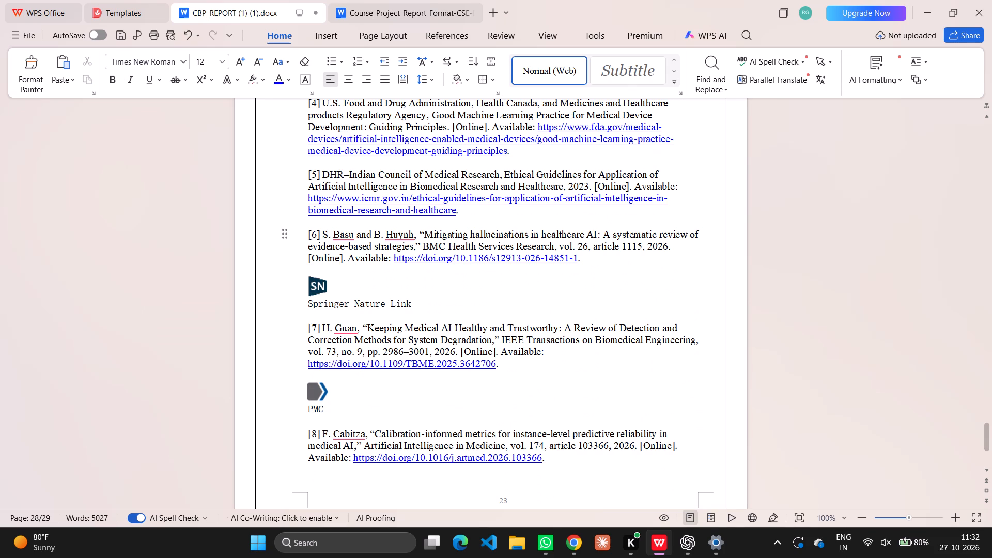
{"action": "left_click_drag", "start_coordinate": [422, 306], "coordinate": [275, 284]}
{"action": "key", "text": "BackSpace"}
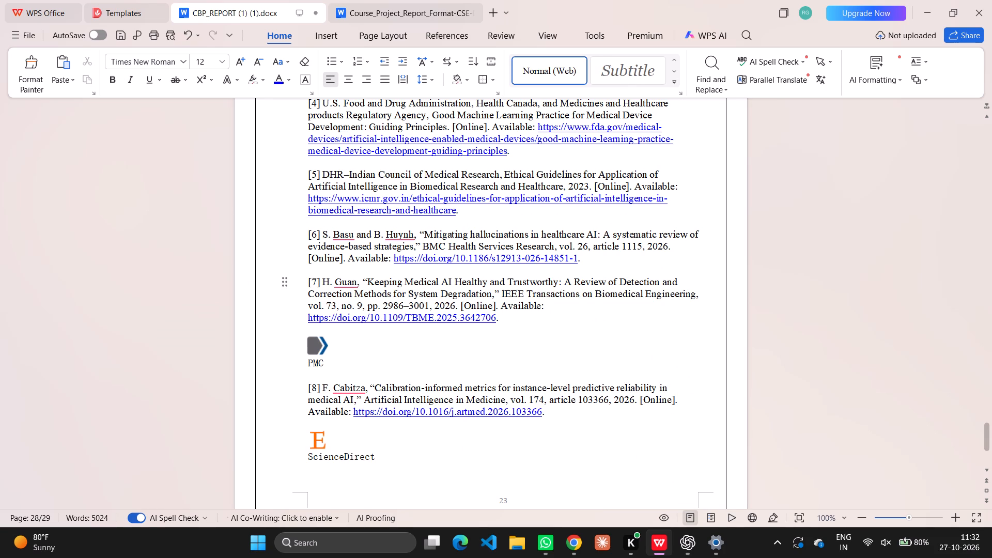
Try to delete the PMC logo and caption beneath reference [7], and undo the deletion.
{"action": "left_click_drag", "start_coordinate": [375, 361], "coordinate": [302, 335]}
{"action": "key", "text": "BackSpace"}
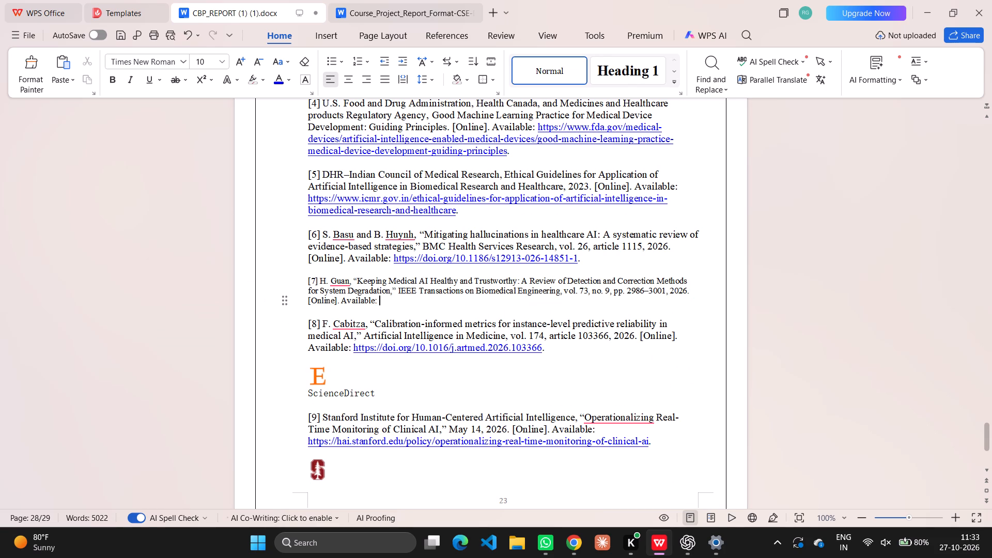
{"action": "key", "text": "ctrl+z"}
Delete the PMC, ScienceDirect and Stanford HAI logos with their captions beneath references [7] to [9], keeping the reference links.
{"action": "left_click", "coordinate": [360, 363]}
{"action": "left_click", "coordinate": [331, 366]}
{"action": "left_click", "coordinate": [328, 359]}
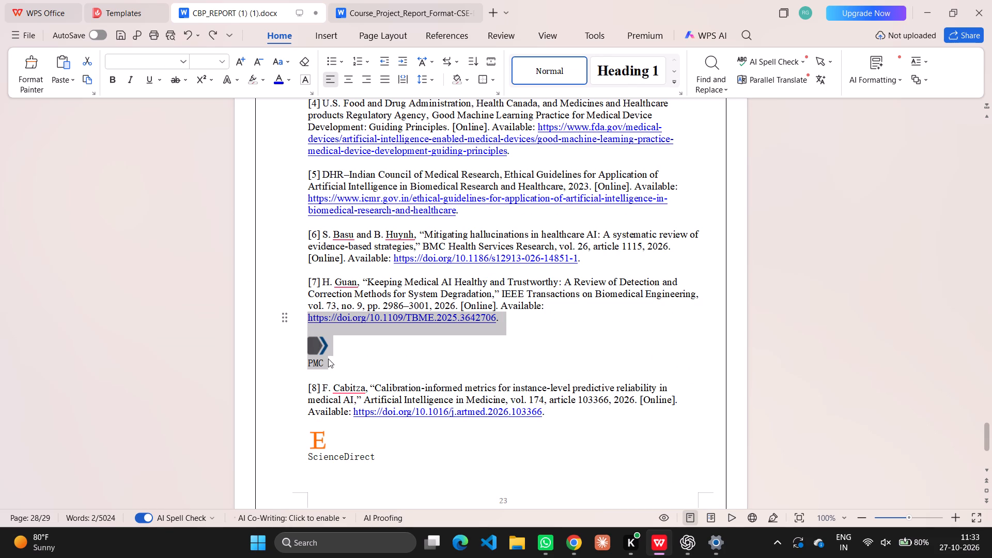
{"action": "left_click", "coordinate": [338, 363]}
{"action": "left_click_drag", "start_coordinate": [337, 363], "coordinate": [282, 351]}
{"action": "key", "text": "BackSpace"}
{"action": "scroll", "coordinate": [355, 357], "scroll_direction": "down", "scroll_amount": 2}
{"action": "left_click_drag", "start_coordinate": [379, 332], "coordinate": [290, 308]}
{"action": "key", "text": "BackSpace"}
{"action": "scroll", "coordinate": [401, 346], "scroll_direction": "down", "scroll_amount": 2}
{"action": "left_click_drag", "start_coordinate": [379, 298], "coordinate": [301, 274]}
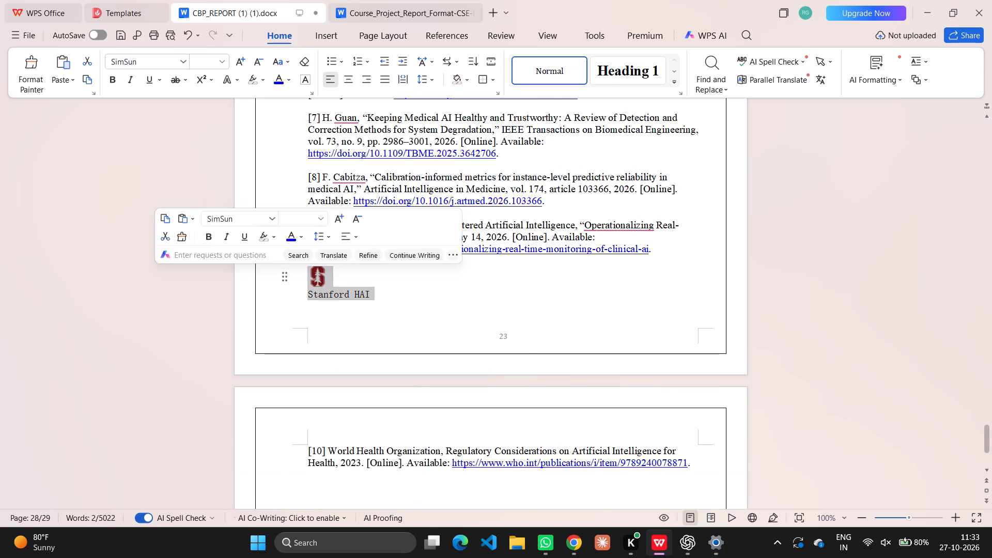
{"action": "key", "text": "BackSpace"}
Remove the empty line between the REFERENCES heading and reference [1].
{"action": "scroll", "coordinate": [460, 324], "scroll_direction": "up", "scroll_amount": 5}
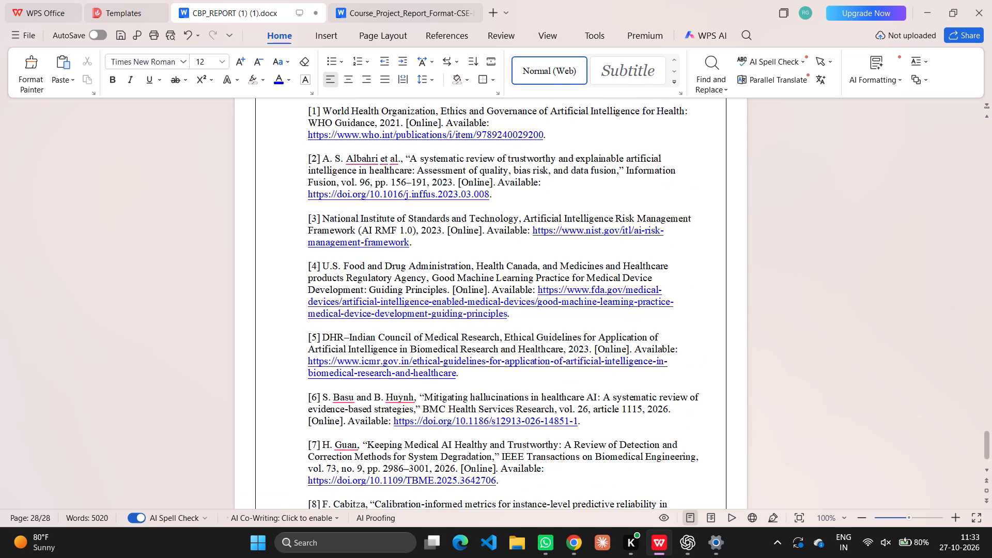
{"action": "scroll", "coordinate": [379, 265], "scroll_direction": "up", "scroll_amount": 4}
{"action": "left_click", "coordinate": [332, 263]}
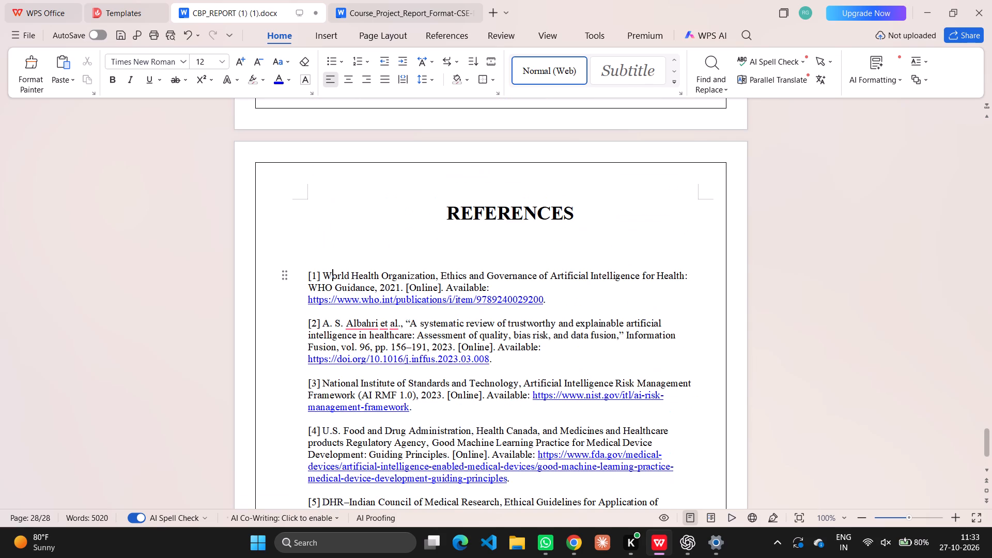
{"action": "left_click", "coordinate": [335, 256]}
{"action": "key", "text": "BackSpace"}
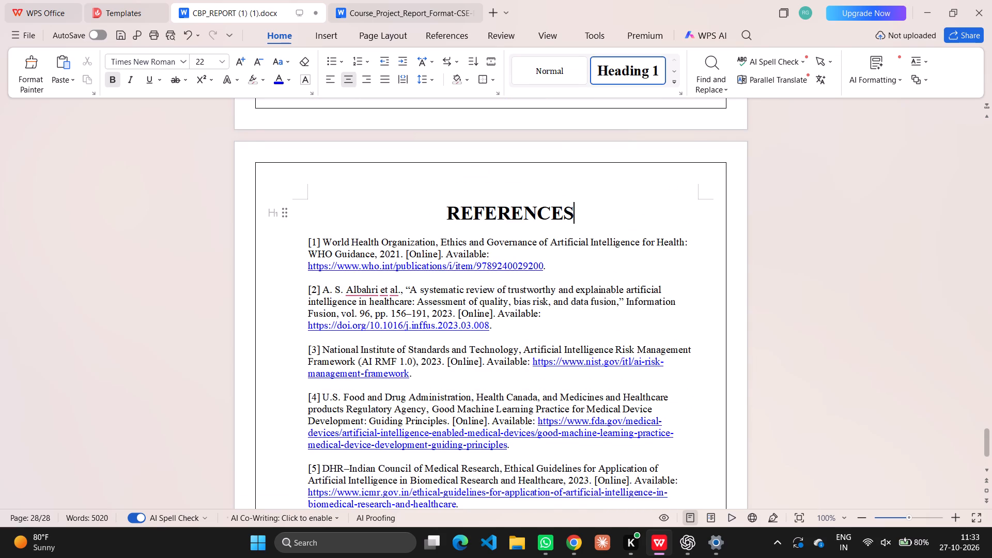
Set the REFERENCES heading's font size to 16.
{"action": "scroll", "coordinate": [386, 277], "scroll_direction": "down", "scroll_amount": 9}
{"action": "scroll", "coordinate": [488, 260], "scroll_direction": "up", "scroll_amount": 10}
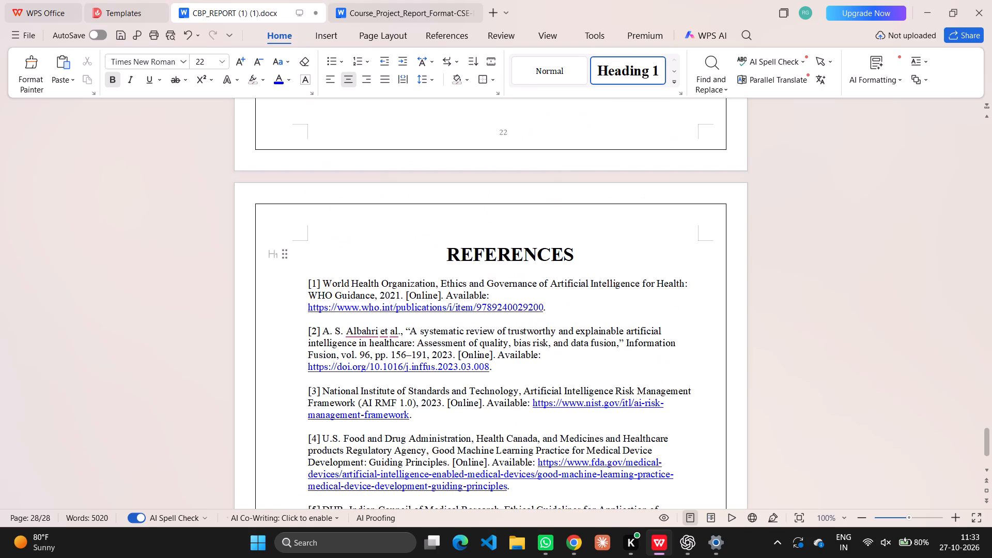
{"action": "left_click_drag", "start_coordinate": [579, 252], "coordinate": [446, 257]}
{"action": "scroll", "coordinate": [238, 221], "scroll_direction": "up", "scroll_amount": 1}
{"action": "left_click", "coordinate": [220, 59]}
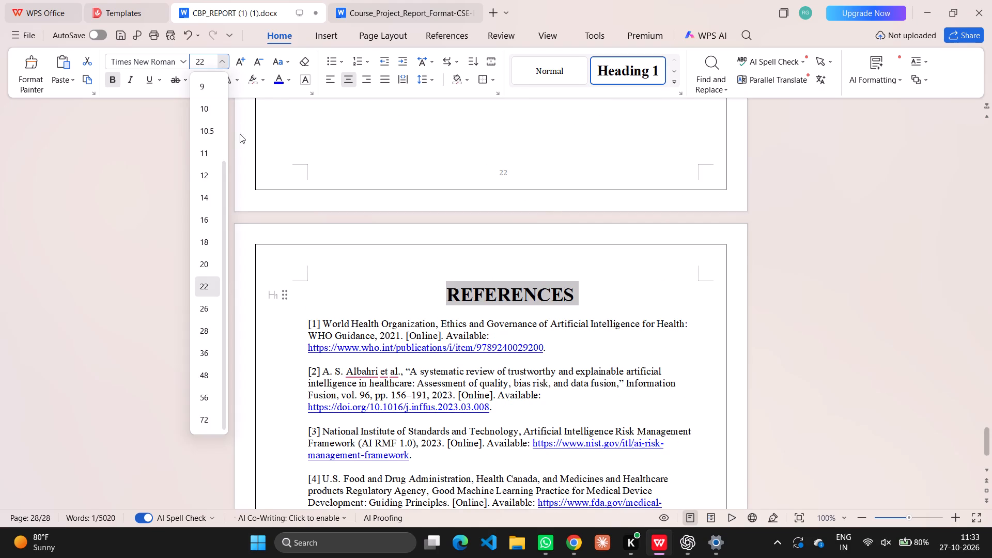
{"action": "left_click", "coordinate": [211, 220]}
Format the CHAPTER 5 and Summary, Conclusion, Recommendation heading lines as Times New Roman, size 16, centred.
{"action": "scroll", "coordinate": [494, 313], "scroll_direction": "up", "scroll_amount": 13}
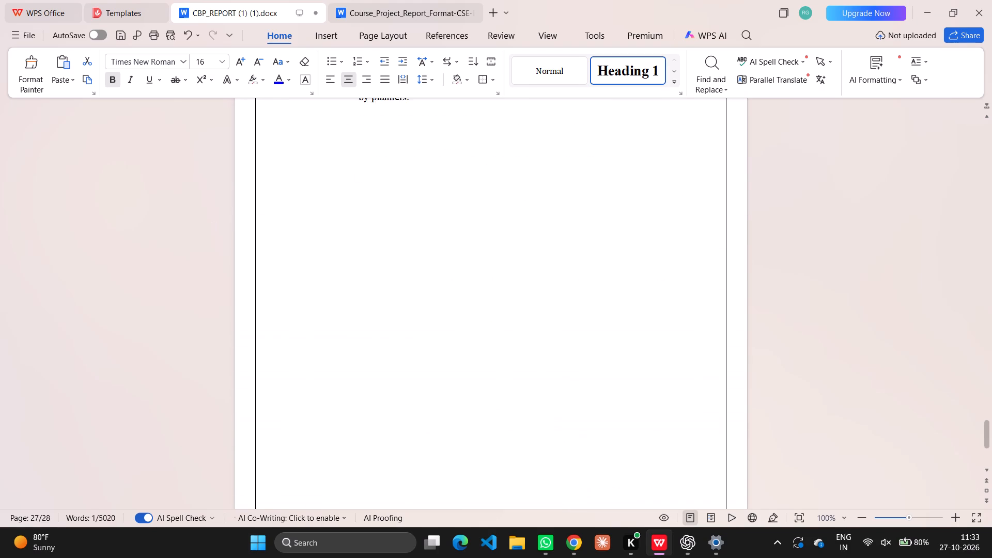
{"action": "scroll", "coordinate": [552, 283], "scroll_direction": "up", "scroll_amount": 20}
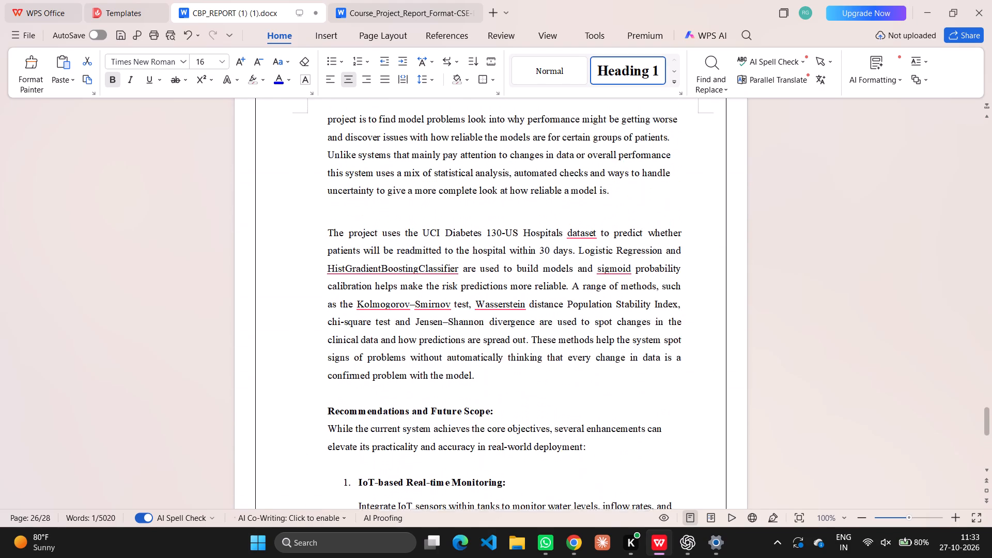
{"action": "scroll", "coordinate": [552, 283], "scroll_direction": "up", "scroll_amount": 20}
{"action": "scroll", "coordinate": [552, 283], "scroll_direction": "up", "scroll_amount": 1}
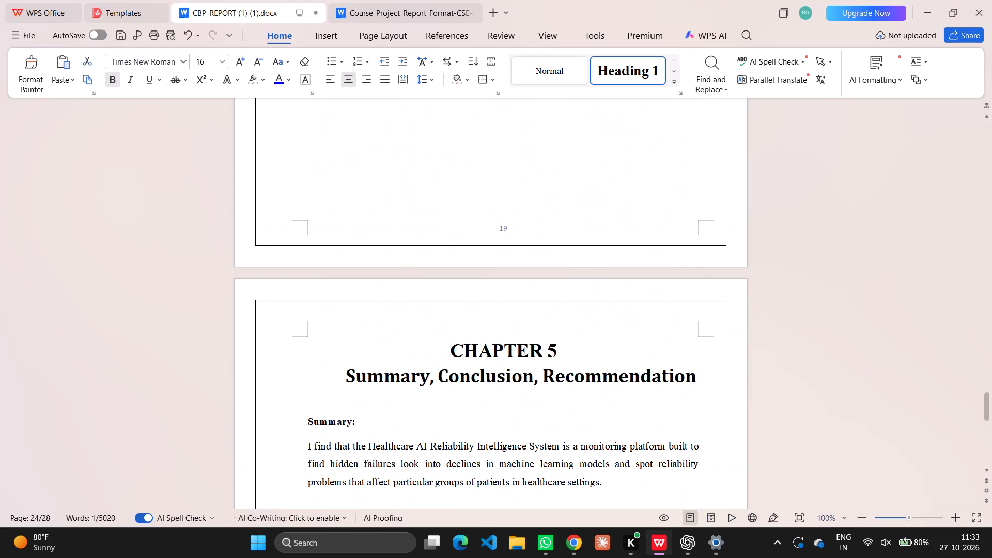
{"action": "left_click", "coordinate": [583, 355]}
{"action": "left_click_drag", "start_coordinate": [706, 378], "coordinate": [435, 351]}
{"action": "left_click", "coordinate": [222, 63]}
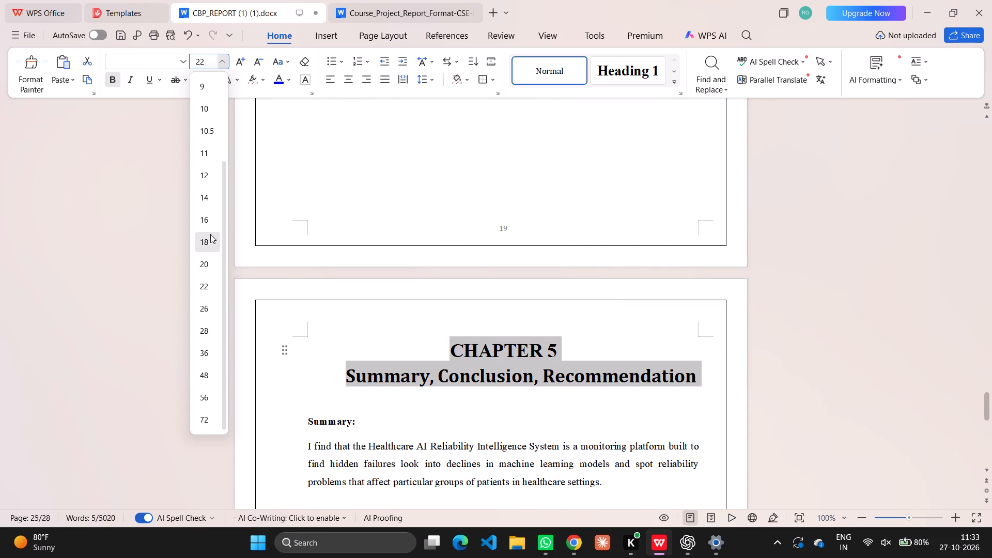
{"action": "left_click", "coordinate": [206, 224]}
{"action": "left_click", "coordinate": [187, 63]}
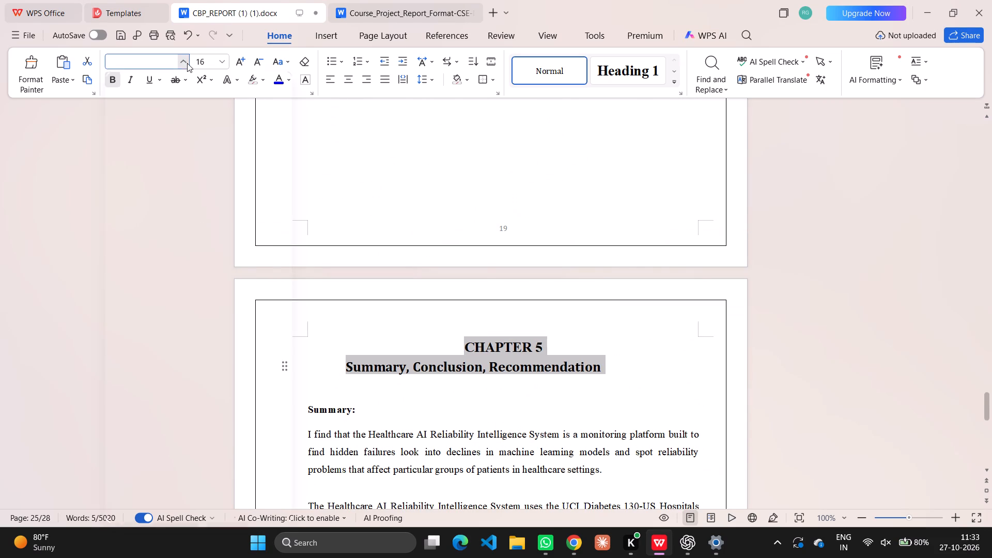
{"action": "left_click", "coordinate": [163, 184]}
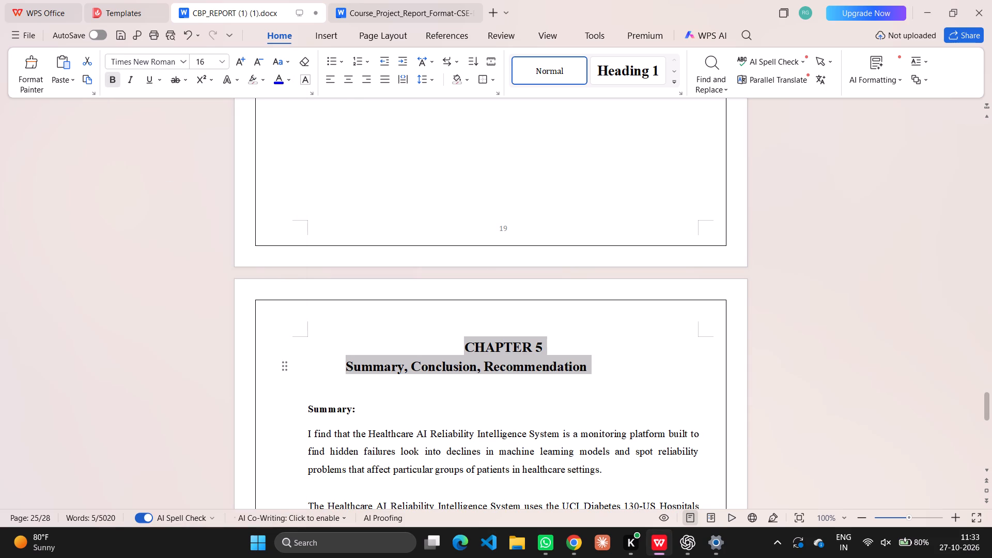
{"action": "left_click", "coordinate": [345, 84]}
{"action": "left_click", "coordinate": [488, 237]}
Format the CHAPTER-4 and RESULTS heading lines as Times New Roman, size 16, centred.
{"action": "scroll", "coordinate": [625, 305], "scroll_direction": "up", "scroll_amount": 11}
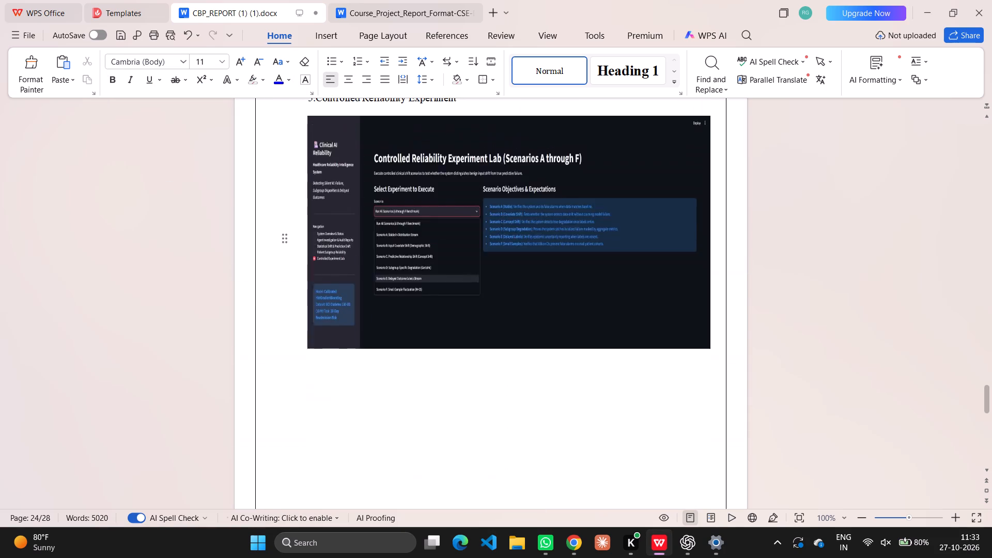
{"action": "scroll", "coordinate": [627, 302], "scroll_direction": "up", "scroll_amount": 20}
{"action": "scroll", "coordinate": [627, 302], "scroll_direction": "up", "scroll_amount": 14}
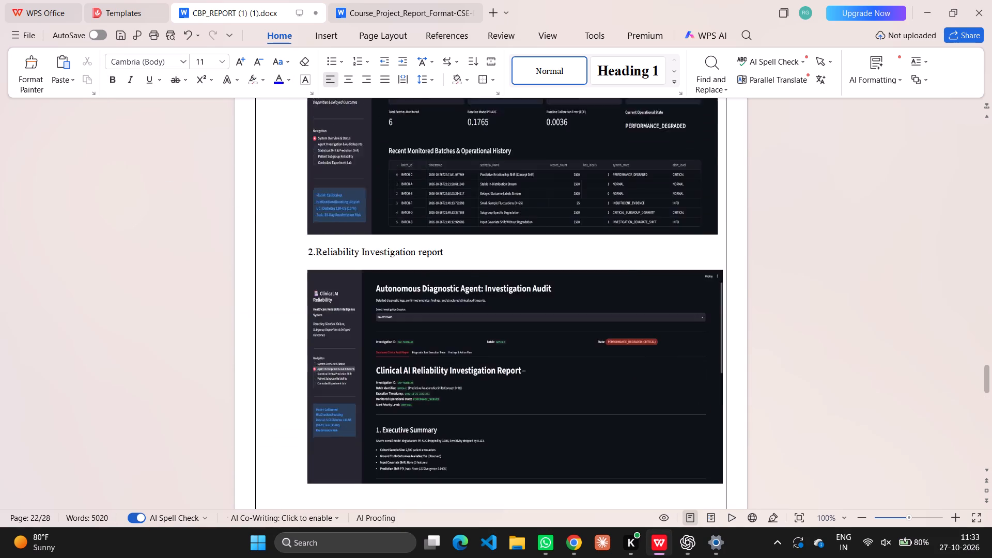
{"action": "scroll", "coordinate": [627, 302], "scroll_direction": "up", "scroll_amount": 5}
{"action": "left_click_drag", "start_coordinate": [492, 253], "coordinate": [316, 255]}
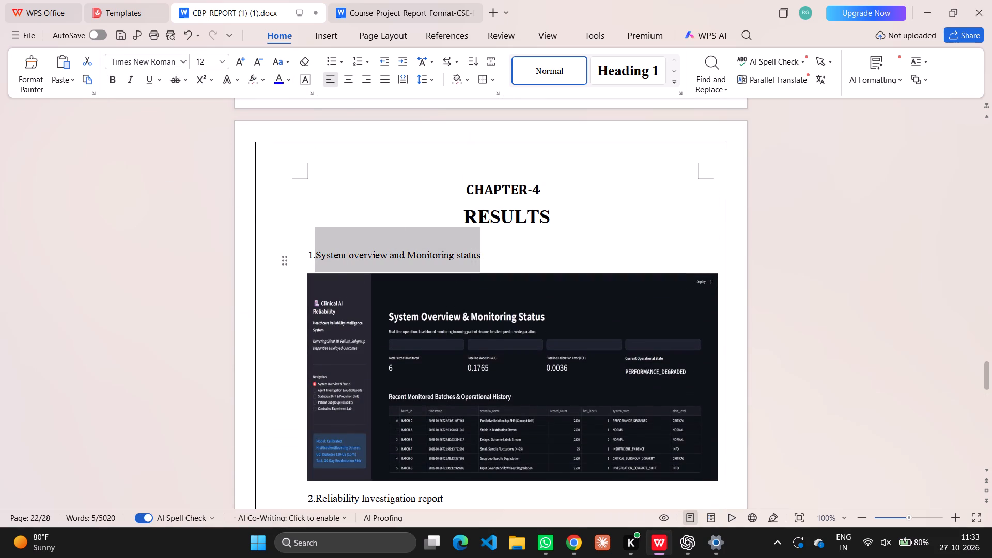
{"action": "left_click_drag", "start_coordinate": [316, 255], "coordinate": [306, 257]}
{"action": "left_click", "coordinate": [572, 243]}
{"action": "left_click_drag", "start_coordinate": [560, 213], "coordinate": [488, 214]}
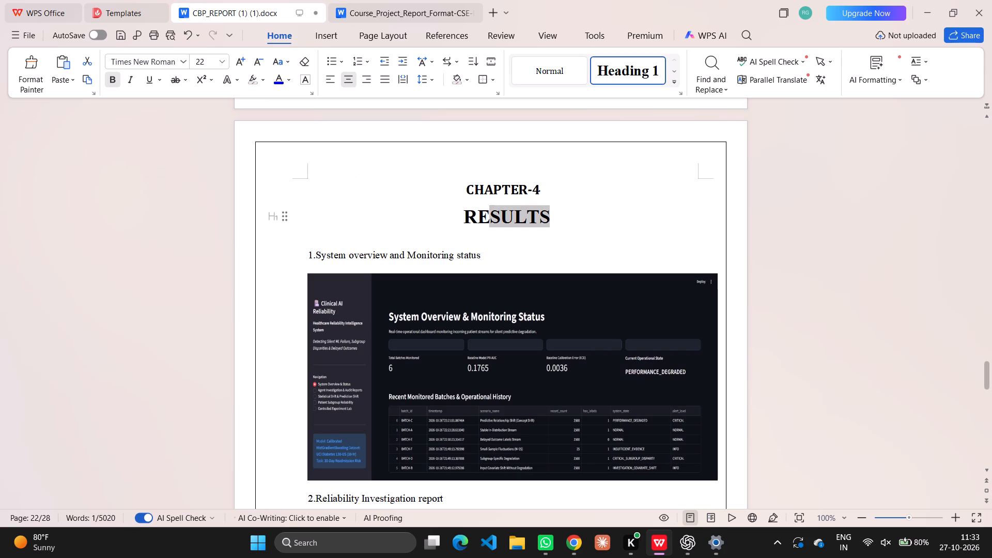
{"action": "left_click_drag", "start_coordinate": [488, 214], "coordinate": [463, 190]}
{"action": "left_click", "coordinate": [228, 58]}
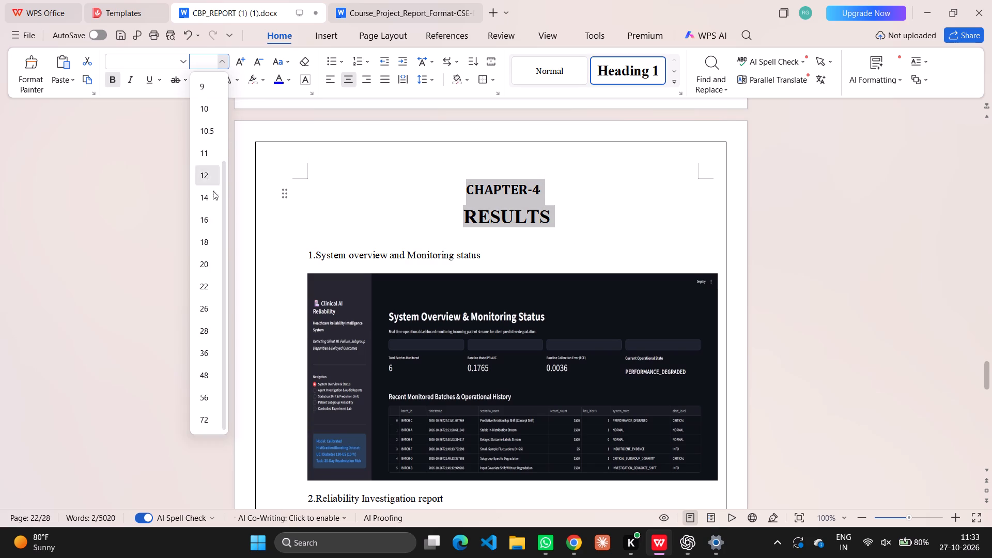
{"action": "left_click", "coordinate": [211, 219]}
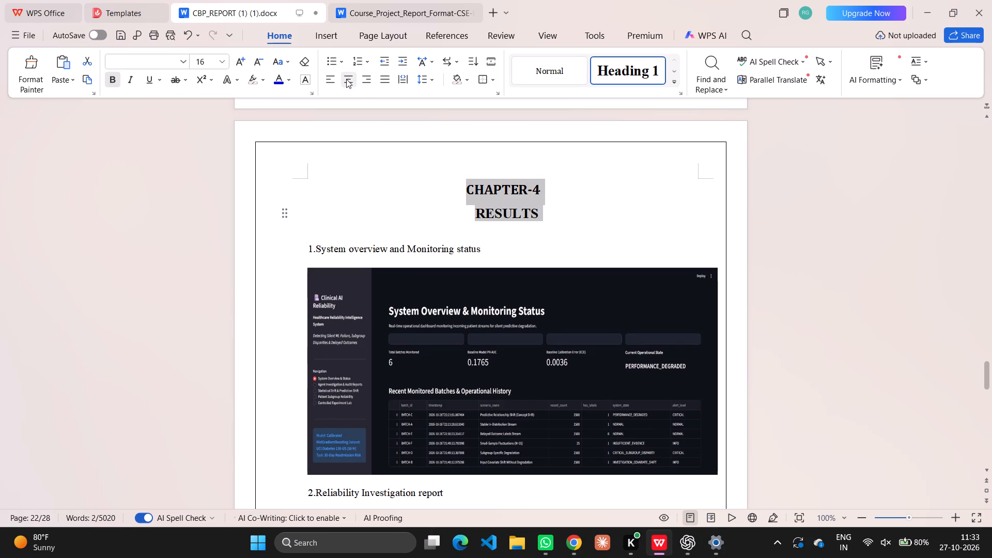
{"action": "left_click", "coordinate": [346, 79]}
{"action": "left_click", "coordinate": [346, 79]}
{"action": "left_click", "coordinate": [181, 70]}
{"action": "left_click", "coordinate": [183, 66]}
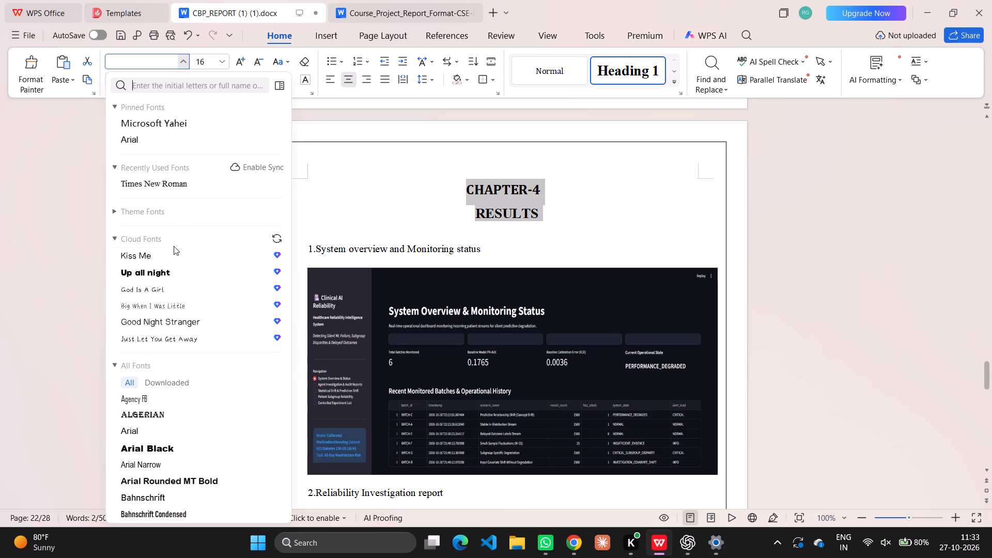
{"action": "left_click", "coordinate": [160, 179]}
{"action": "left_click", "coordinate": [624, 195]}
Remove the empty line between CHAPTER-3 and TEST CASES/ OUTPUT, and add one empty line below the heading.
{"action": "scroll", "coordinate": [569, 244], "scroll_direction": "up", "scroll_amount": 1}
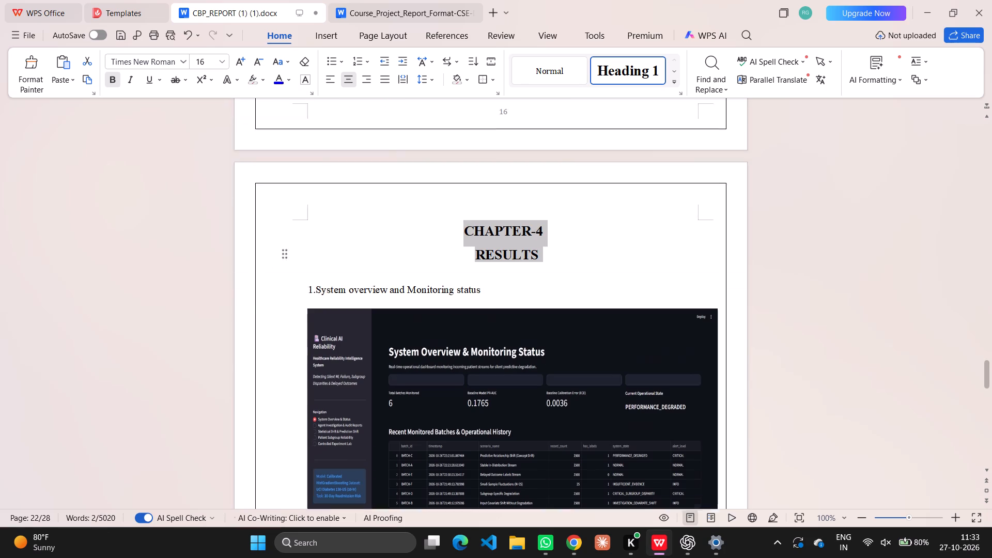
{"action": "scroll", "coordinate": [569, 244], "scroll_direction": "up", "scroll_amount": 20}
{"action": "scroll", "coordinate": [569, 244], "scroll_direction": "up", "scroll_amount": 14}
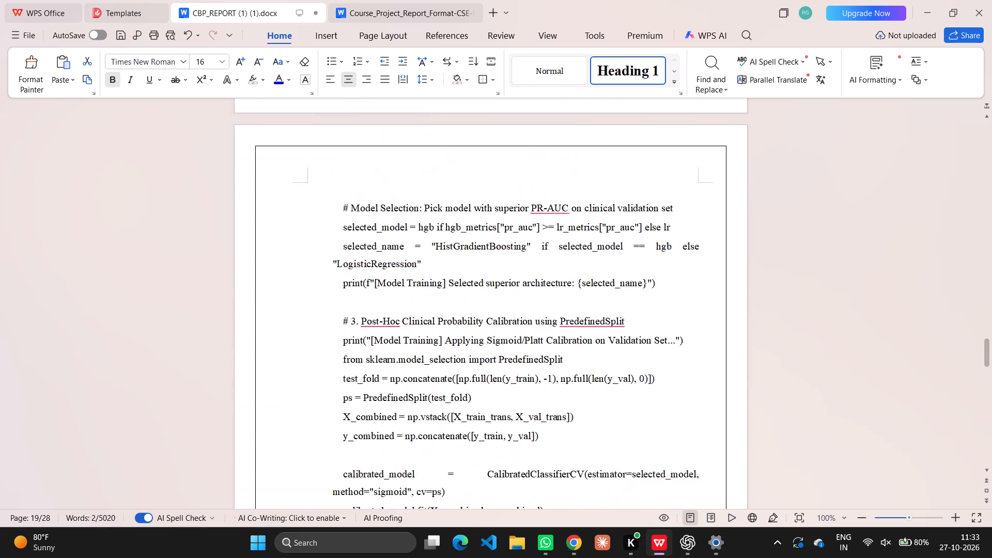
{"action": "scroll", "coordinate": [556, 235], "scroll_direction": "up", "scroll_amount": 20}
{"action": "scroll", "coordinate": [556, 235], "scroll_direction": "up", "scroll_amount": 14}
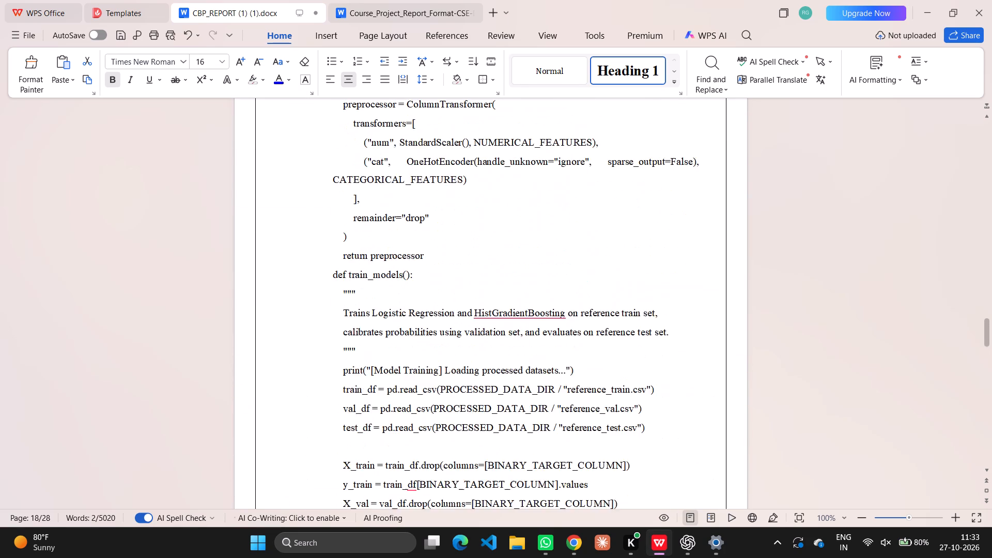
{"action": "scroll", "coordinate": [554, 231], "scroll_direction": "up", "scroll_amount": 20}
{"action": "scroll", "coordinate": [554, 231], "scroll_direction": "up", "scroll_amount": 14}
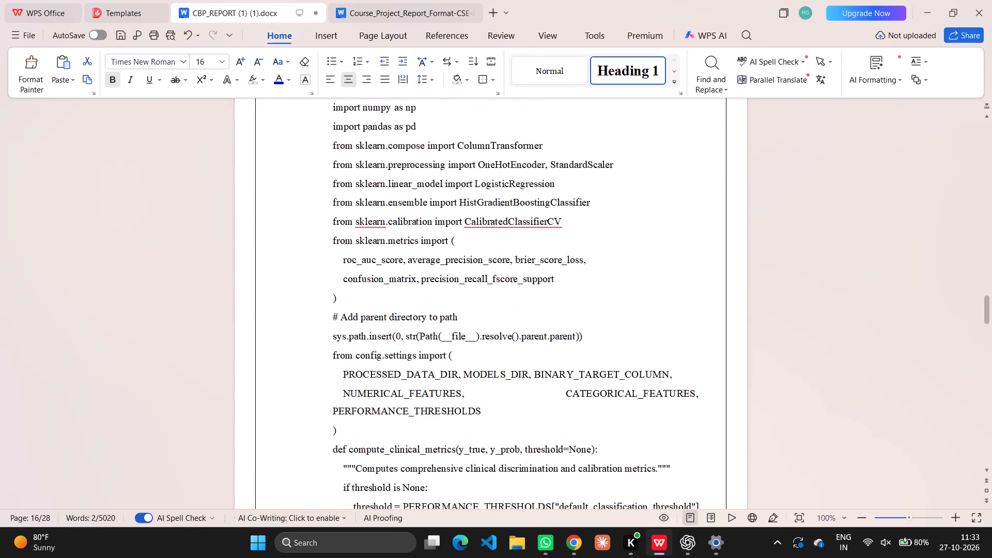
{"action": "scroll", "coordinate": [554, 230], "scroll_direction": "up", "scroll_amount": 14}
{"action": "scroll", "coordinate": [554, 230], "scroll_direction": "up", "scroll_amount": 18}
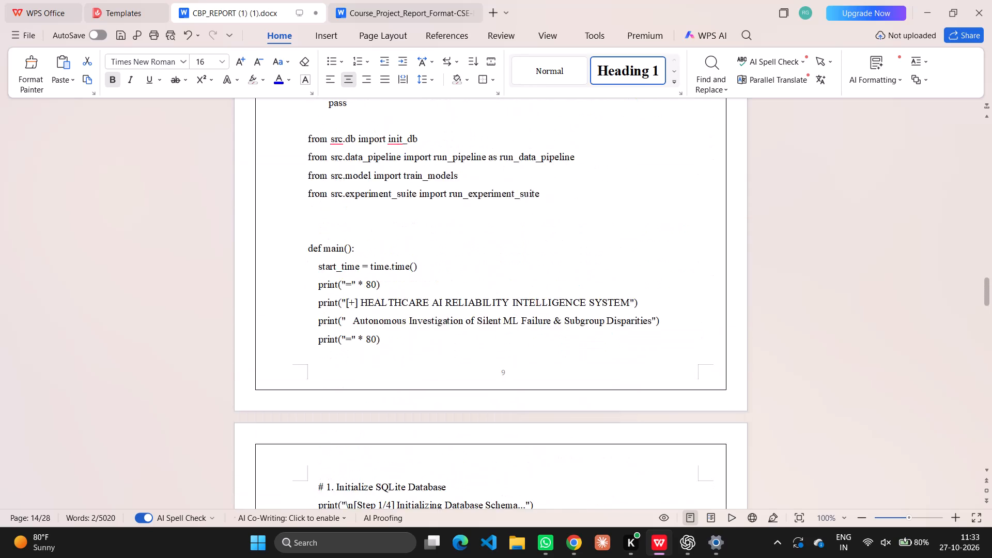
{"action": "scroll", "coordinate": [554, 230], "scroll_direction": "up", "scroll_amount": 19}
{"action": "scroll", "coordinate": [554, 230], "scroll_direction": "down", "scroll_amount": 8}
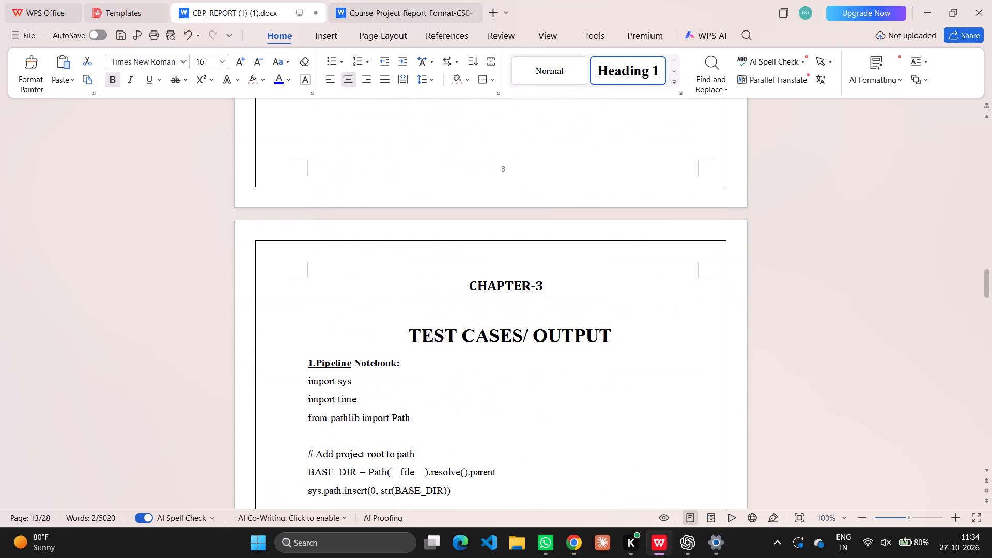
{"action": "left_click", "coordinate": [460, 307]}
{"action": "key", "text": "BackSpace"}
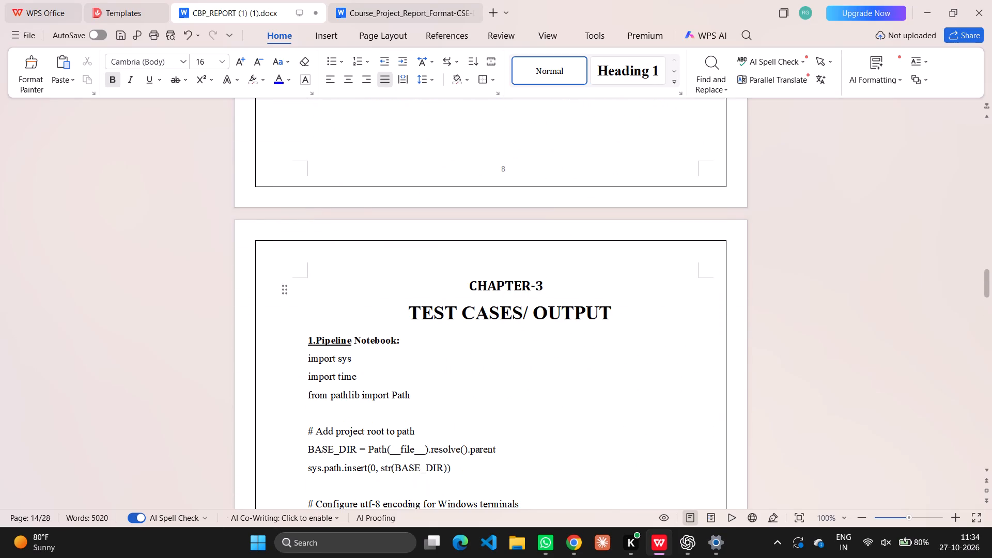
{"action": "left_click", "coordinate": [634, 304]}
{"action": "key", "text": "Return"}
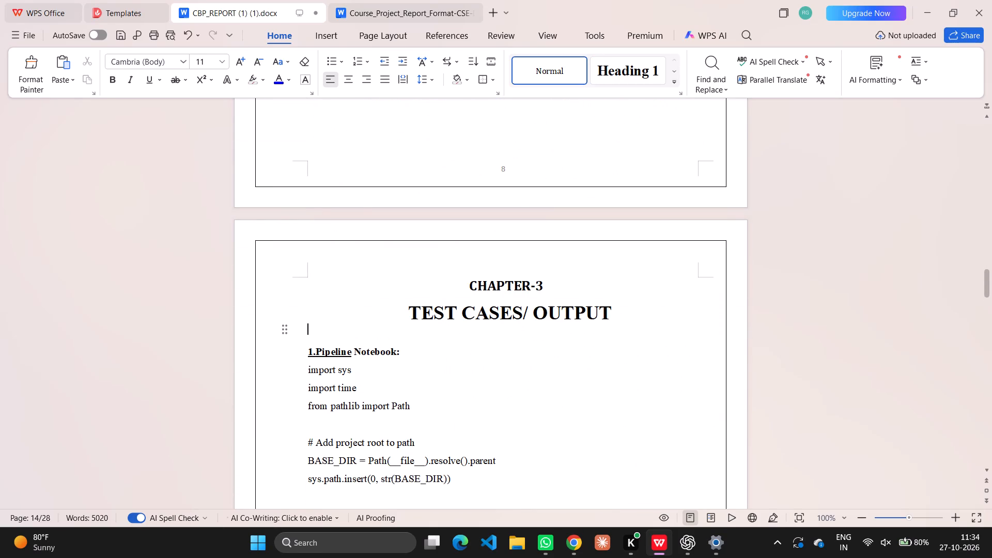
Set the CHAPTER-3 and TEST CASES/ OUTPUT heading lines to Times New Roman, size 16.
{"action": "left_click_drag", "start_coordinate": [636, 313], "coordinate": [462, 296]}
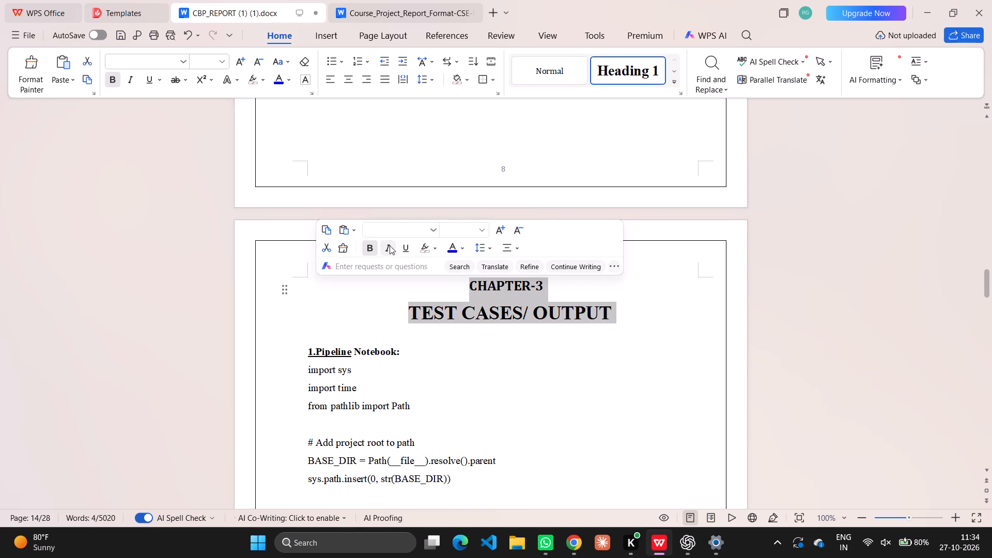
{"action": "left_click", "coordinate": [429, 233]}
{"action": "left_click", "coordinate": [411, 358]}
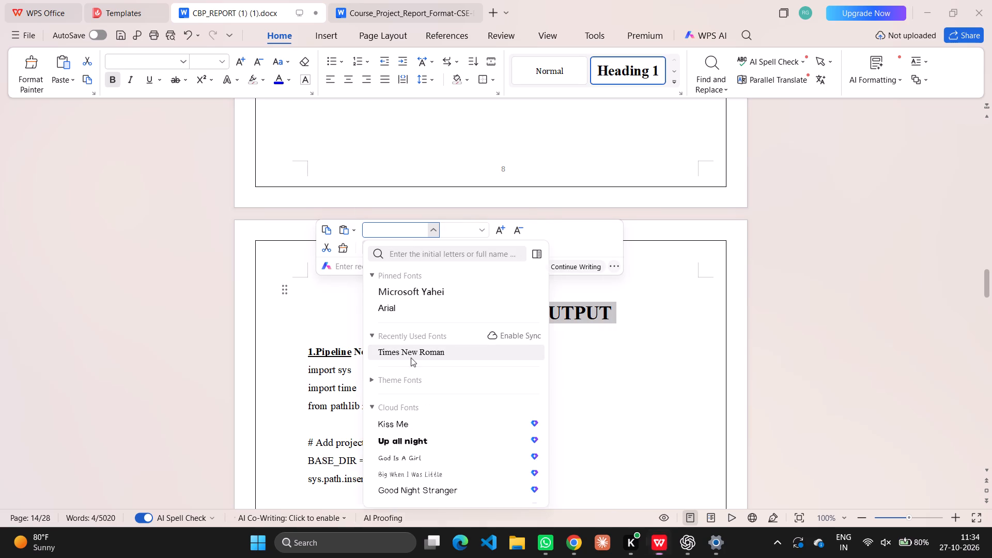
{"action": "left_click", "coordinate": [489, 234]}
{"action": "left_click", "coordinate": [485, 233]}
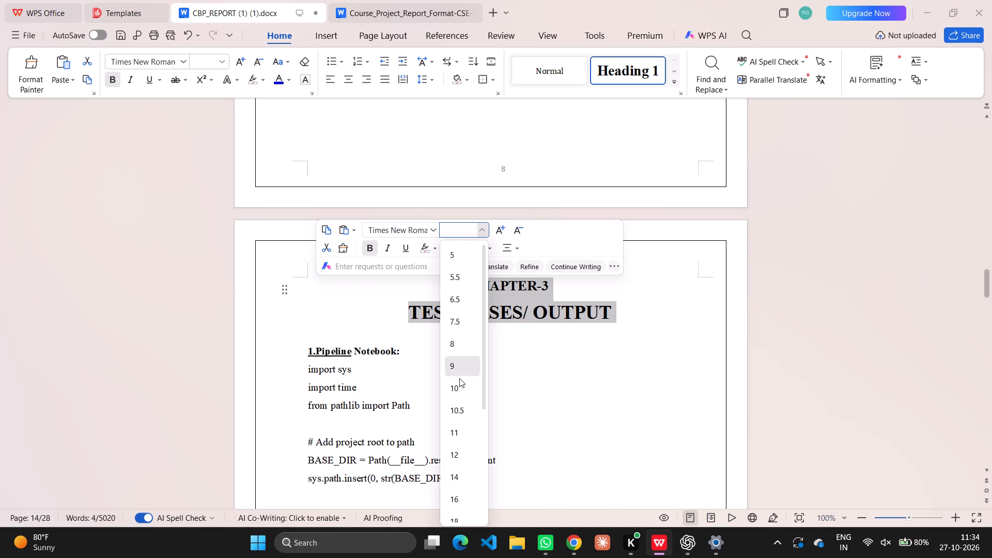
{"action": "left_click", "coordinate": [470, 492]}
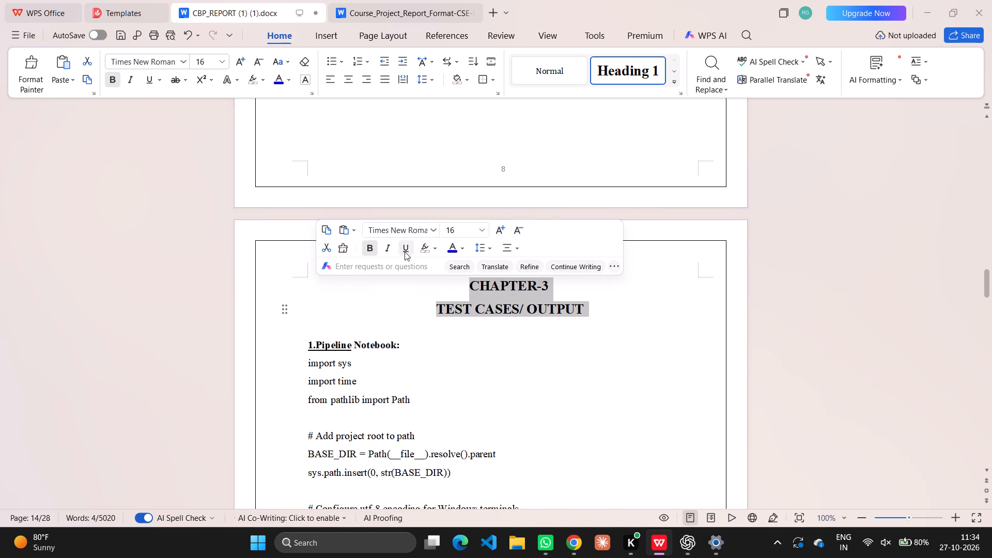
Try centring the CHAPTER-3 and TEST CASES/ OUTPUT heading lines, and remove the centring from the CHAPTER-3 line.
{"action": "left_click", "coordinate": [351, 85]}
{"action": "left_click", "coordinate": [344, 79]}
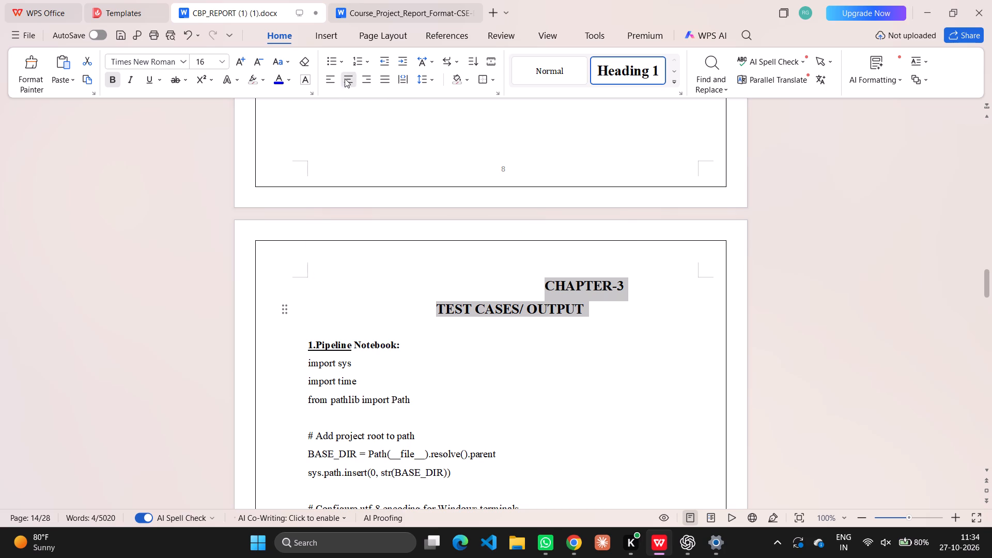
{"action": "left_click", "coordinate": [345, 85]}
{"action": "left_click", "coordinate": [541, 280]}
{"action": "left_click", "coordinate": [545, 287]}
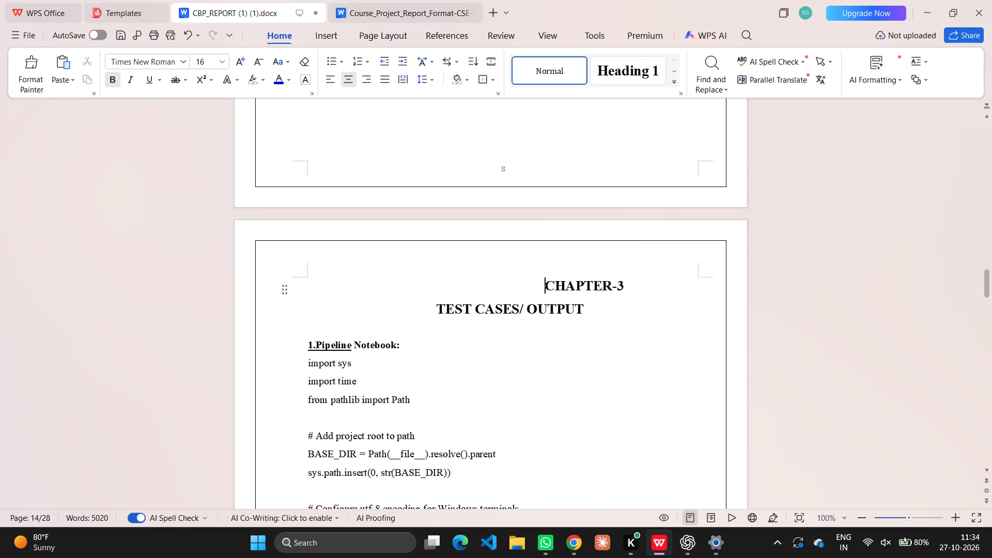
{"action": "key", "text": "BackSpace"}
Remove the empty line between CHAPTER-2 and METHOD, and add two empty lines below the METHOD heading.
{"action": "scroll", "coordinate": [491, 262], "scroll_direction": "up", "scroll_amount": 6}
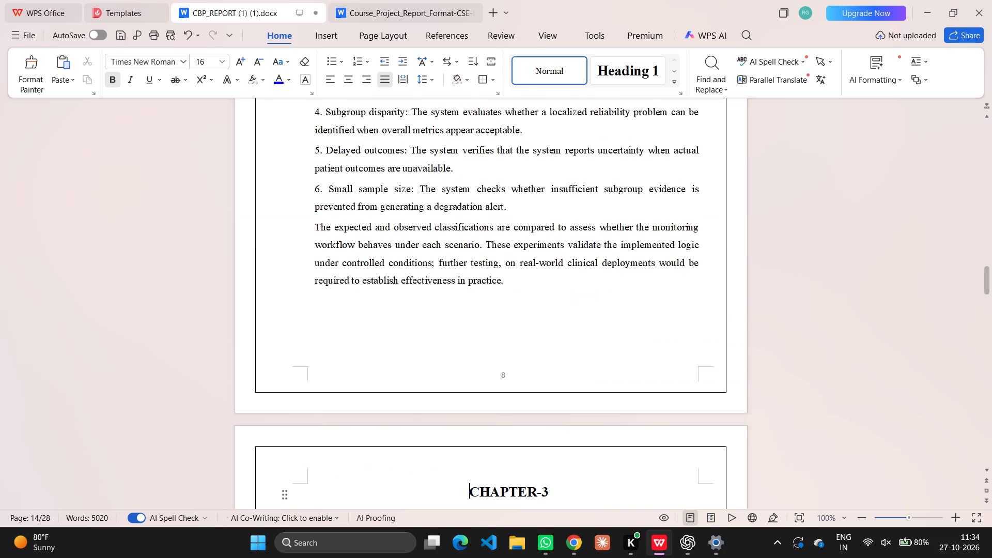
{"action": "scroll", "coordinate": [491, 262], "scroll_direction": "up", "scroll_amount": 20}
{"action": "scroll", "coordinate": [491, 262], "scroll_direction": "up", "scroll_amount": 15}
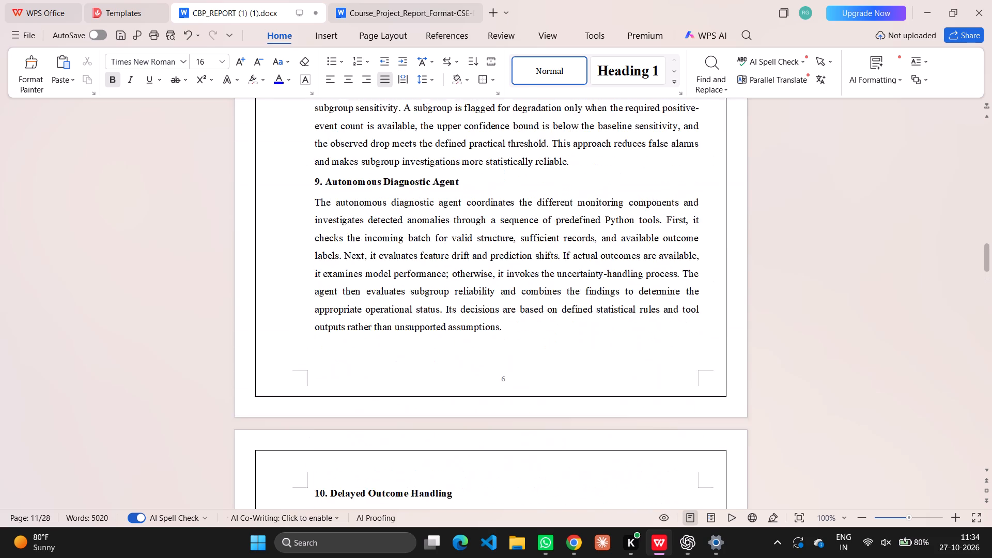
{"action": "scroll", "coordinate": [475, 258], "scroll_direction": "up", "scroll_amount": 20}
{"action": "scroll", "coordinate": [475, 258], "scroll_direction": "up", "scroll_amount": 14}
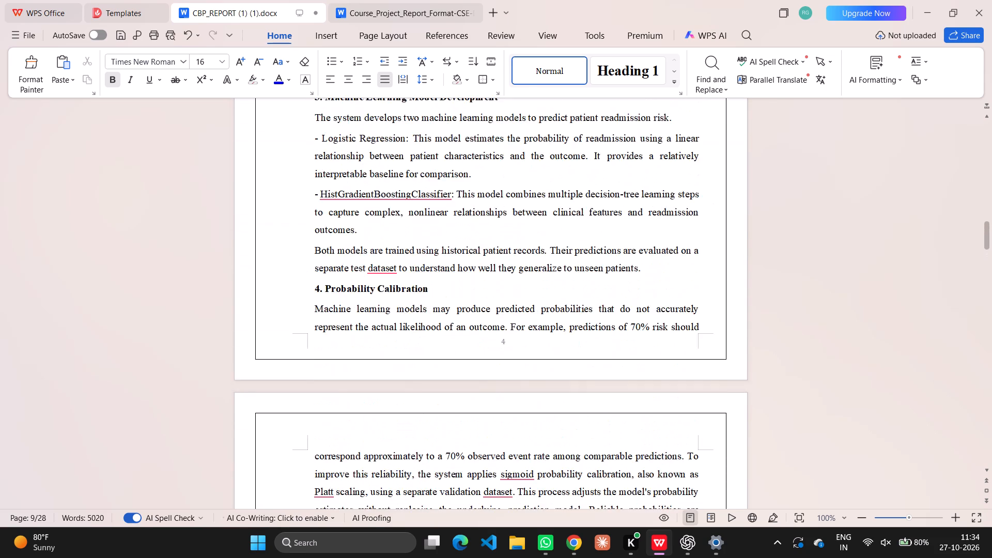
{"action": "scroll", "coordinate": [475, 258], "scroll_direction": "up", "scroll_amount": 16}
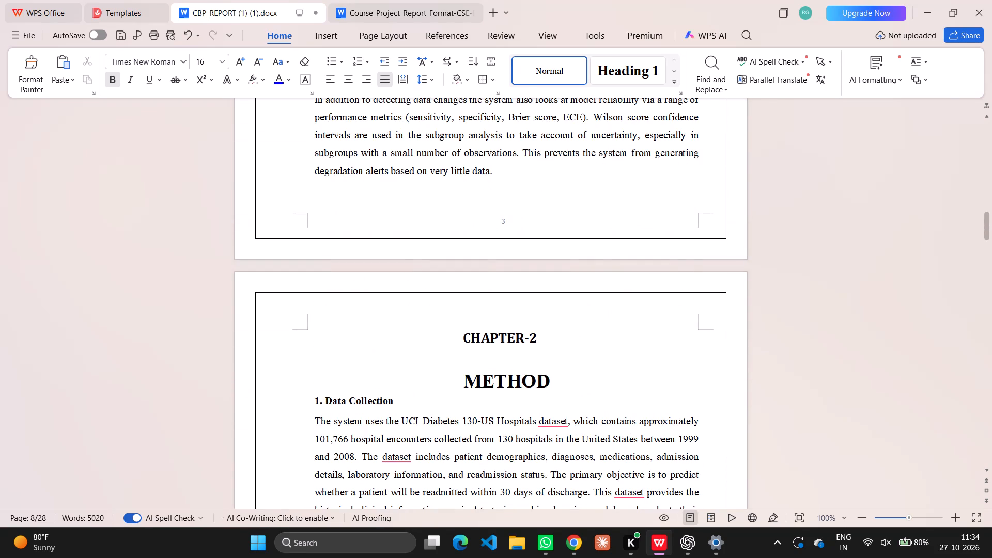
{"action": "left_click", "coordinate": [463, 369]}
{"action": "key", "text": "BackSpace"}
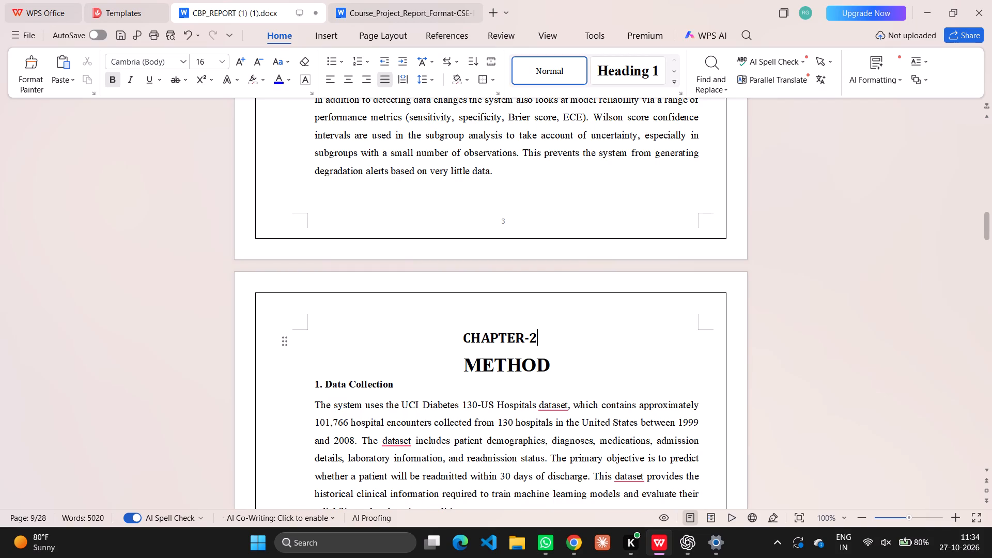
{"action": "left_click", "coordinate": [562, 370]}
{"action": "key", "text": "Return"}
{"action": "key", "text": "Return"}
Set the CHAPTER-2 and METHOD heading lines to Times New Roman, size 16.
{"action": "left_click_drag", "start_coordinate": [571, 363], "coordinate": [468, 339]}
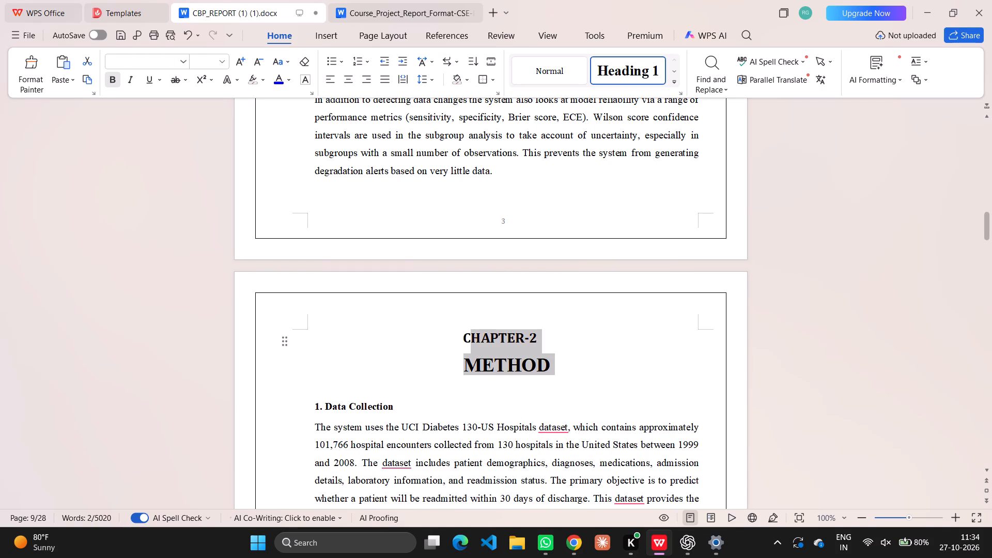
{"action": "left_click_drag", "start_coordinate": [468, 339], "coordinate": [465, 337]}
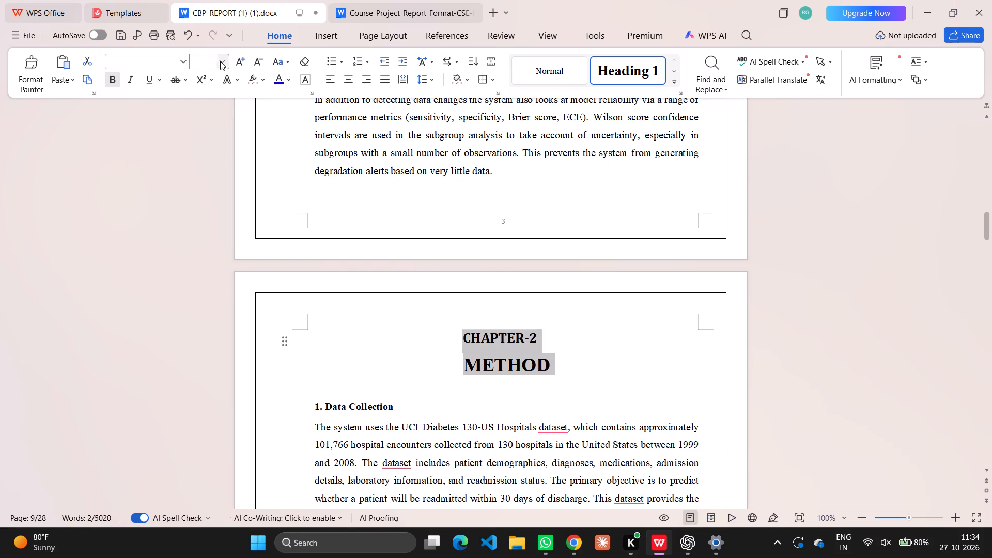
{"action": "left_click", "coordinate": [223, 61]}
{"action": "left_click", "coordinate": [214, 222]}
{"action": "left_click", "coordinate": [183, 60]}
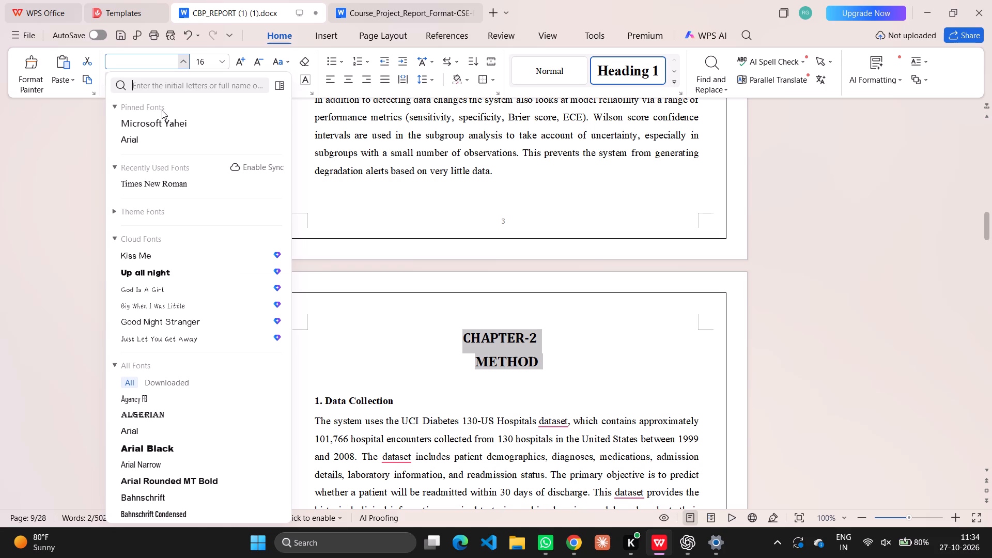
{"action": "left_click", "coordinate": [148, 181]}
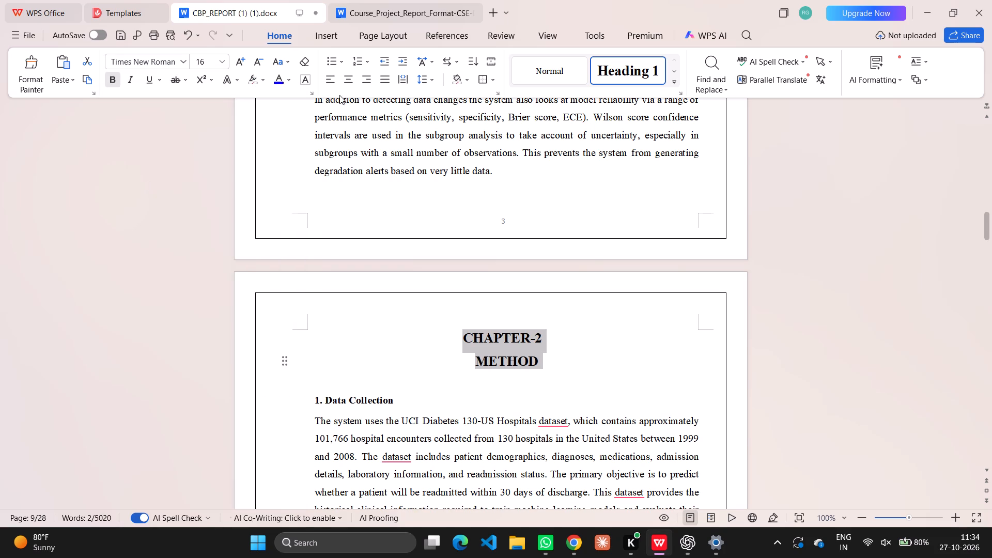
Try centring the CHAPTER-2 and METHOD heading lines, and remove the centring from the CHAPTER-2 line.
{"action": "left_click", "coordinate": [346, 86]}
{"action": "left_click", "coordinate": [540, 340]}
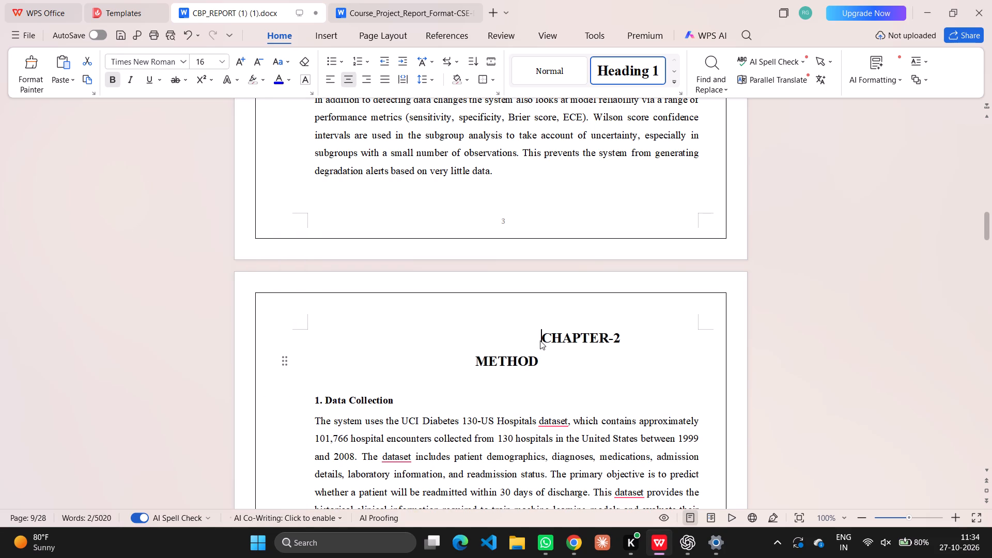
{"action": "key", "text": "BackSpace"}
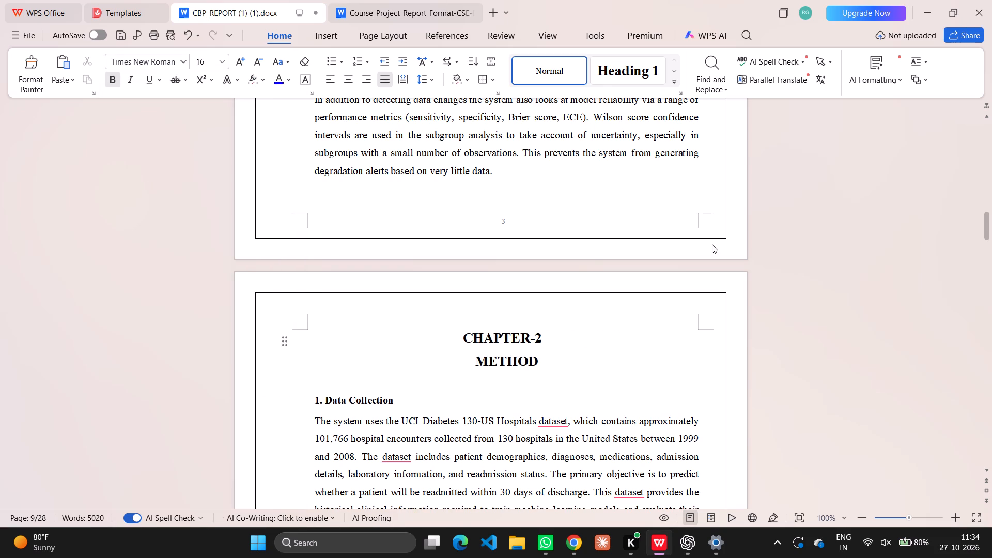
Set the CHAPTER-1 and INTRODUCTION heading lines to Times New Roman, size 16.
{"action": "scroll", "coordinate": [425, 395], "scroll_direction": "up", "scroll_amount": 1}
{"action": "scroll", "coordinate": [512, 415], "scroll_direction": "up", "scroll_amount": 4}
{"action": "scroll", "coordinate": [512, 412], "scroll_direction": "up", "scroll_amount": 20}
{"action": "scroll", "coordinate": [512, 412], "scroll_direction": "up", "scroll_amount": 6}
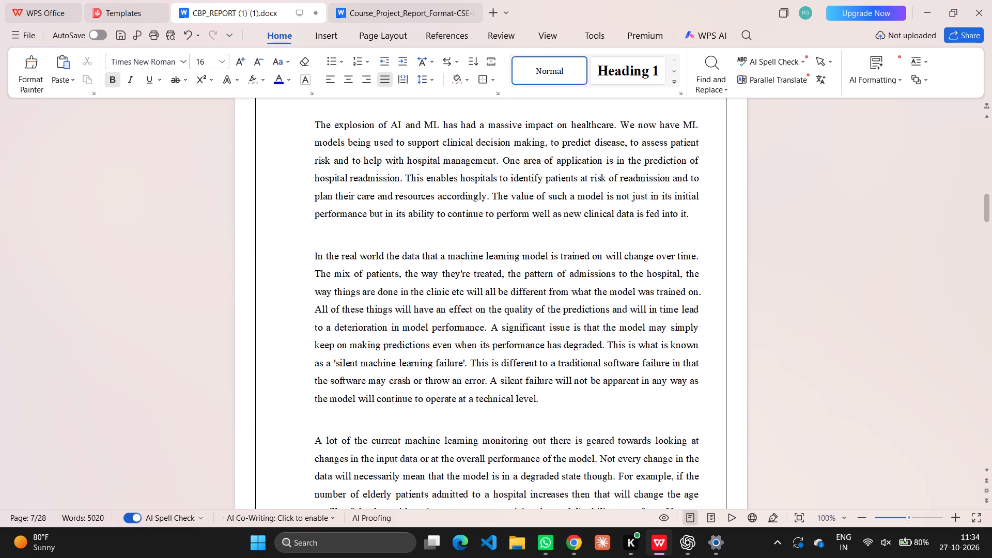
{"action": "scroll", "coordinate": [512, 412], "scroll_direction": "up", "scroll_amount": 6}
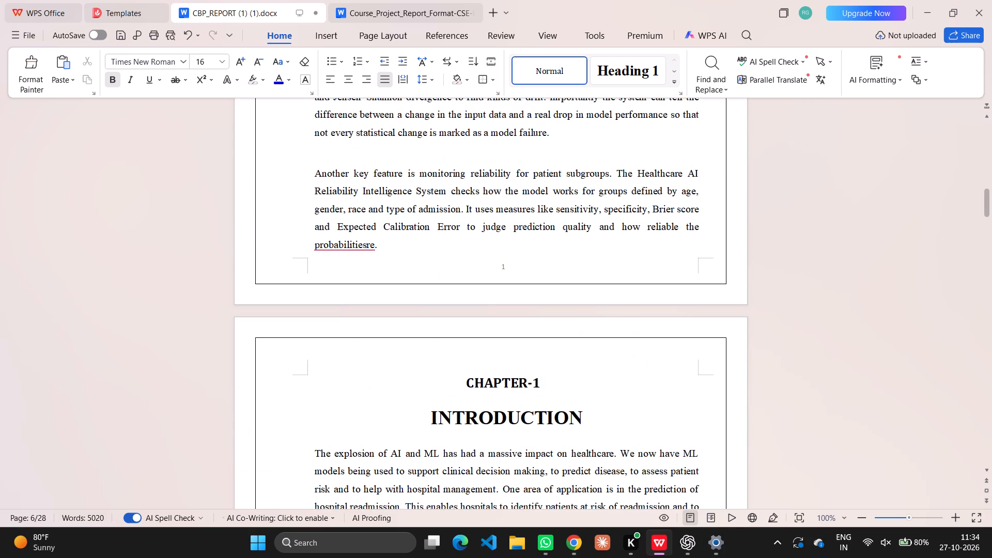
{"action": "left_click_drag", "start_coordinate": [585, 416], "coordinate": [467, 384]}
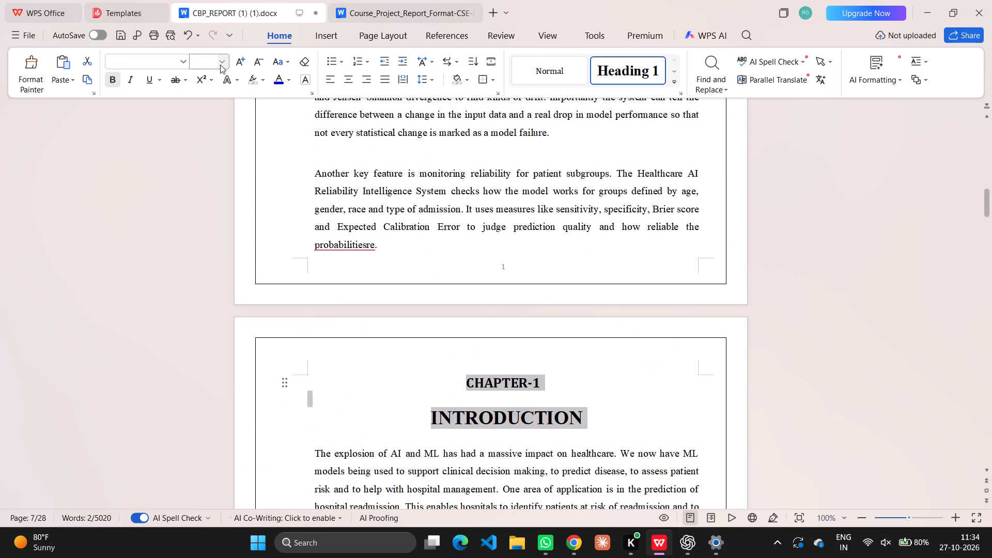
{"action": "left_click", "coordinate": [220, 65]}
{"action": "left_click", "coordinate": [210, 227]}
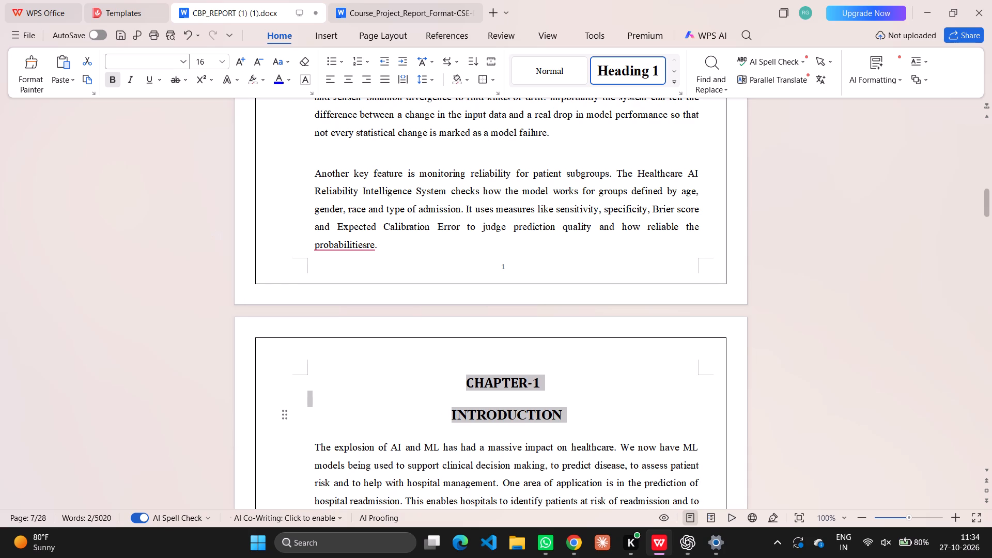
{"action": "left_click", "coordinate": [187, 64]}
{"action": "left_click", "coordinate": [152, 181]}
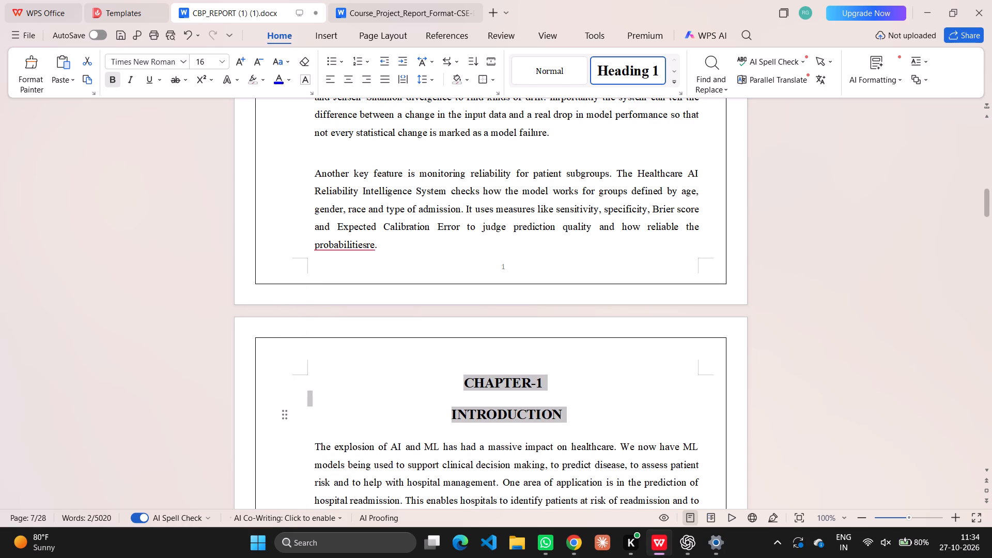
Remove the empty line between the CHAPTER-1 and INTRODUCTION headings.
{"action": "left_click", "coordinate": [508, 400]}
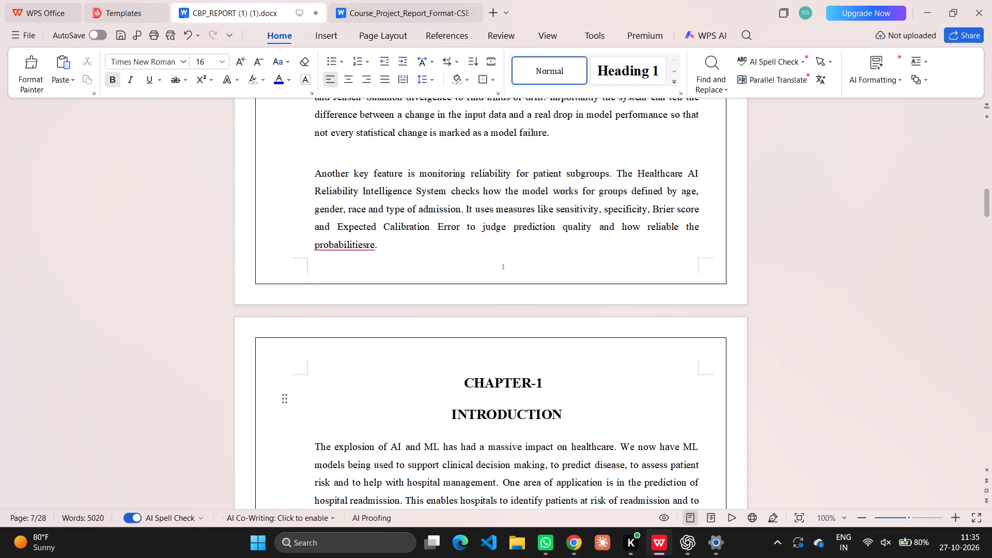
{"action": "key", "text": "BackSpace"}
{"action": "key", "text": "Return"}
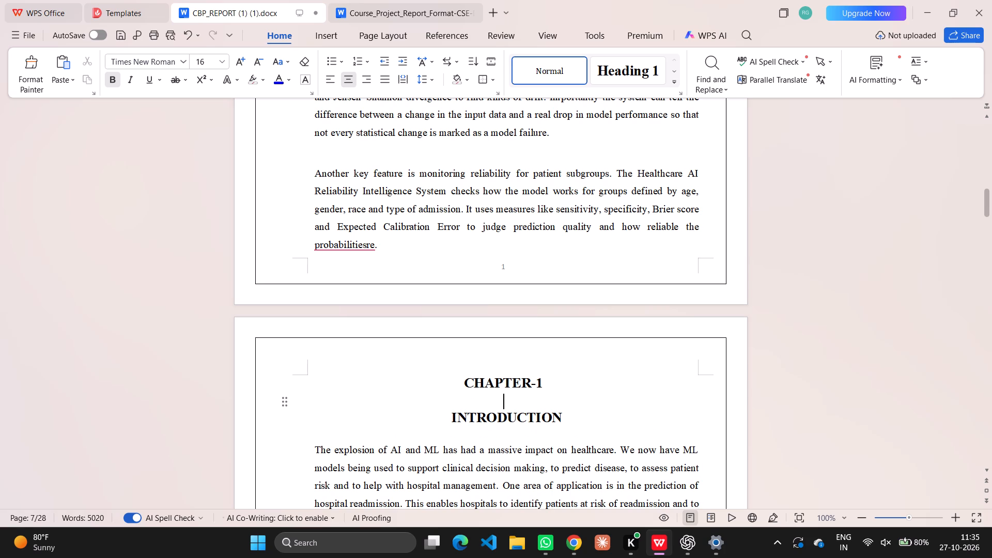
{"action": "key", "text": "BackSpace"}
{"action": "key", "text": "BackSpace"}
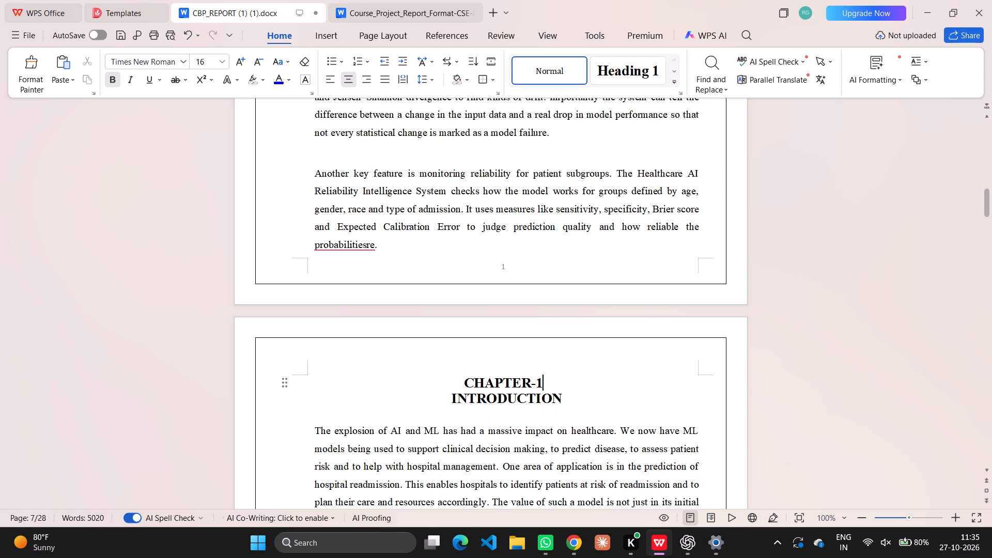
Add two empty lines above the CHAPTER-2 heading to push it onto a new page.
{"action": "scroll", "coordinate": [756, 326], "scroll_direction": "down", "scroll_amount": 6}
{"action": "scroll", "coordinate": [502, 304], "scroll_direction": "down", "scroll_amount": 11}
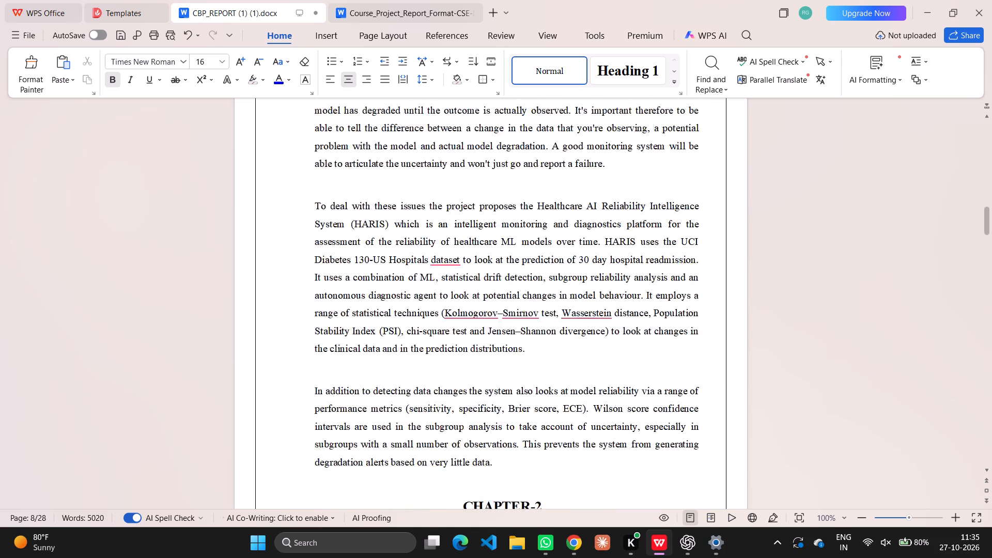
{"action": "scroll", "coordinate": [520, 305], "scroll_direction": "down", "scroll_amount": 7}
{"action": "scroll", "coordinate": [520, 305], "scroll_direction": "up", "scroll_amount": 8}
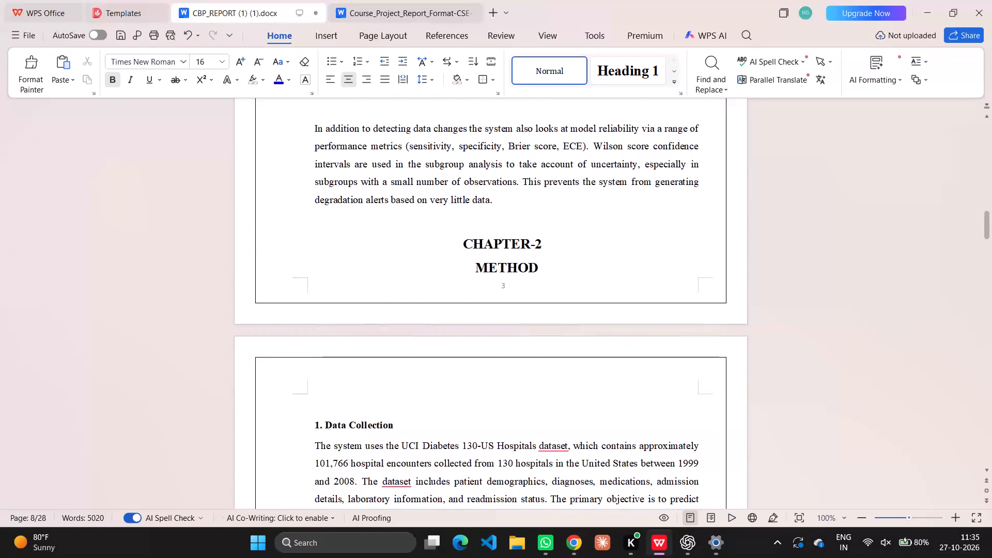
{"action": "left_click", "coordinate": [521, 223]}
{"action": "key", "text": "Return"}
{"action": "key", "text": "Return"}
Review the report's page layout and headings from the Method chapter through the code pages and back to the ABSTRACT page.
{"action": "scroll", "coordinate": [541, 429], "scroll_direction": "down", "scroll_amount": 6}
{"action": "scroll", "coordinate": [463, 358], "scroll_direction": "down", "scroll_amount": 17}
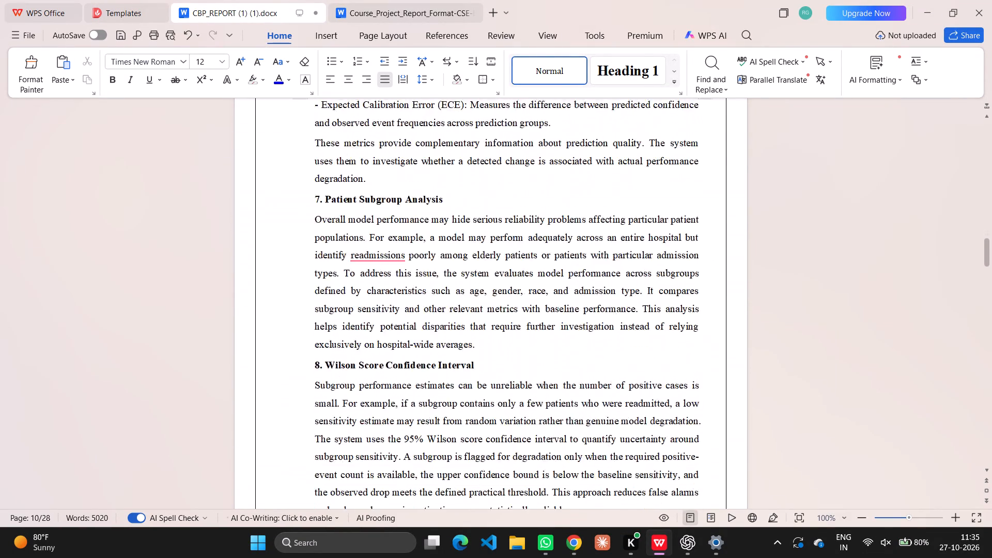
{"action": "scroll", "coordinate": [463, 358], "scroll_direction": "down", "scroll_amount": 13}
{"action": "scroll", "coordinate": [463, 358], "scroll_direction": "up", "scroll_amount": 3}
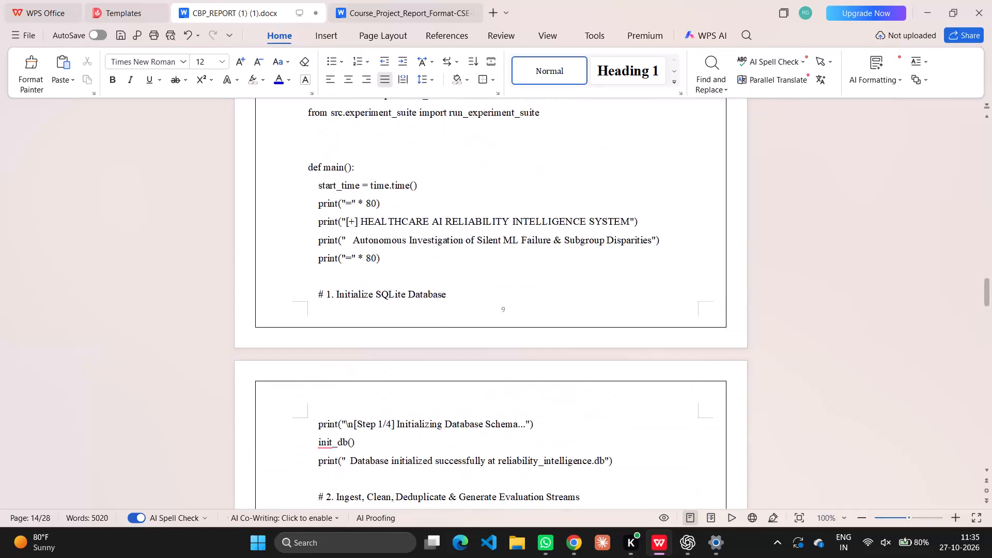
{"action": "scroll", "coordinate": [463, 358], "scroll_direction": "up", "scroll_amount": 2}
{"action": "scroll", "coordinate": [463, 358], "scroll_direction": "down", "scroll_amount": 6}
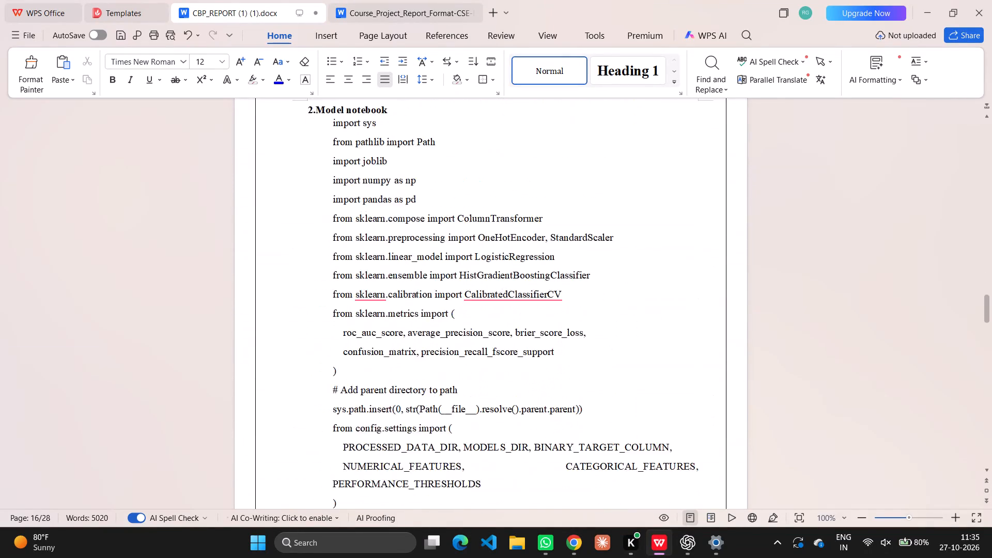
{"action": "scroll", "coordinate": [463, 358], "scroll_direction": "down", "scroll_amount": 20}
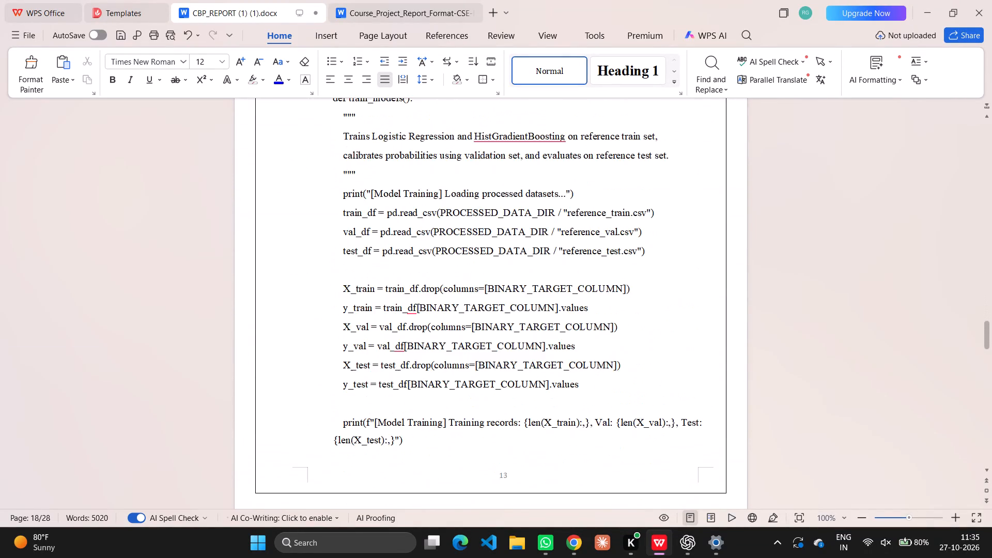
{"action": "scroll", "coordinate": [463, 358], "scroll_direction": "down", "scroll_amount": 16}
{"action": "scroll", "coordinate": [463, 358], "scroll_direction": "down", "scroll_amount": 9}
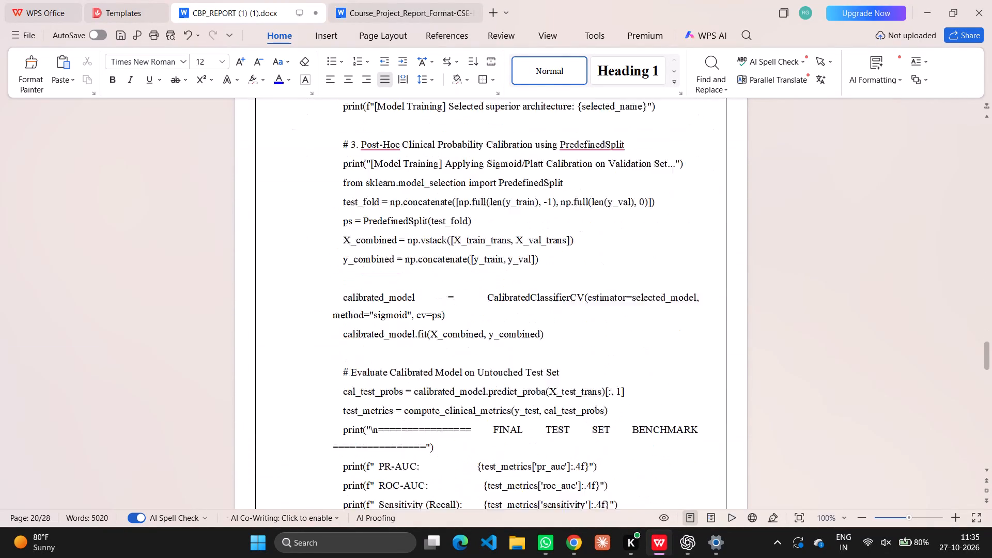
{"action": "scroll", "coordinate": [463, 358], "scroll_direction": "down", "scroll_amount": 3}
{"action": "scroll", "coordinate": [463, 358], "scroll_direction": "up", "scroll_amount": 15}
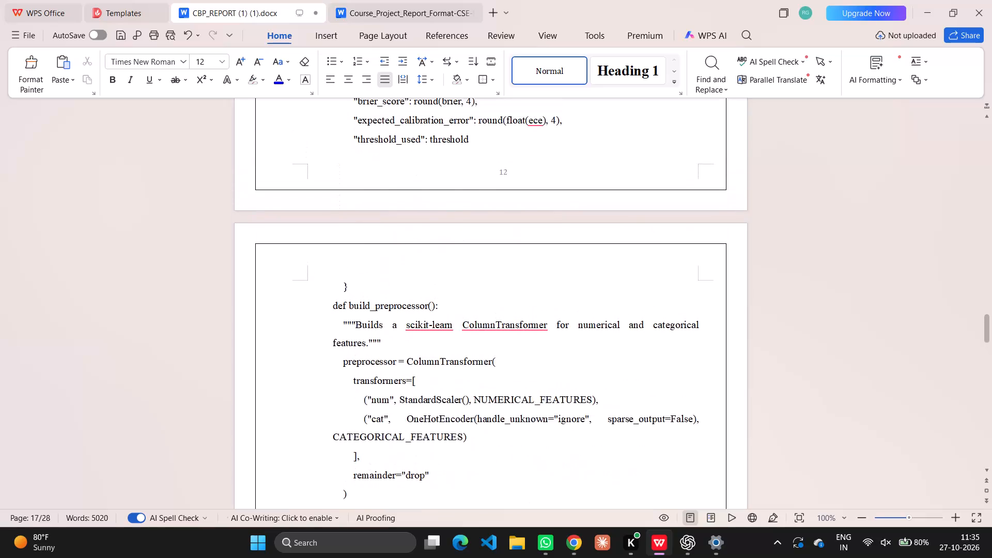
{"action": "scroll", "coordinate": [463, 358], "scroll_direction": "up", "scroll_amount": 15}
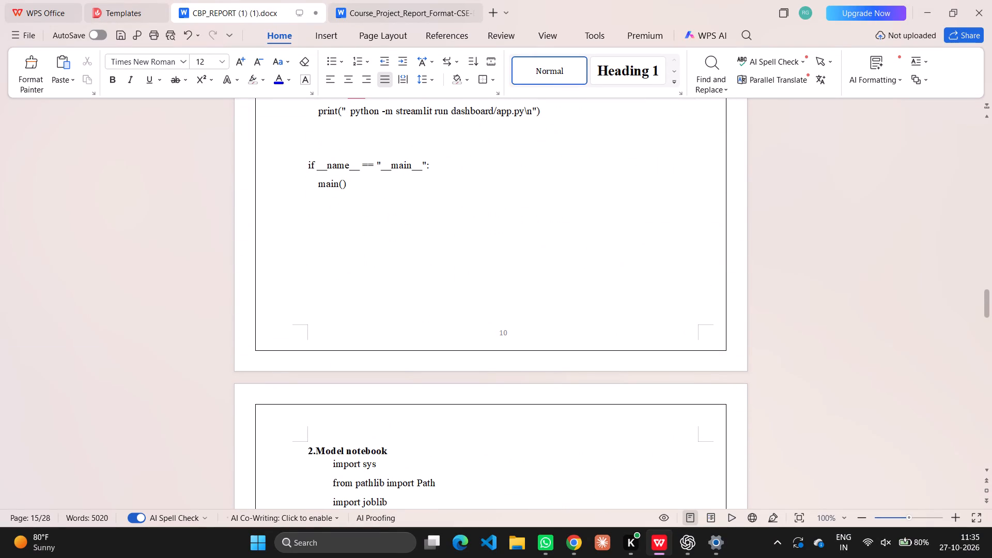
{"action": "scroll", "coordinate": [751, 303], "scroll_direction": "up", "scroll_amount": 17}
{"action": "scroll", "coordinate": [757, 291], "scroll_direction": "up", "scroll_amount": 5}
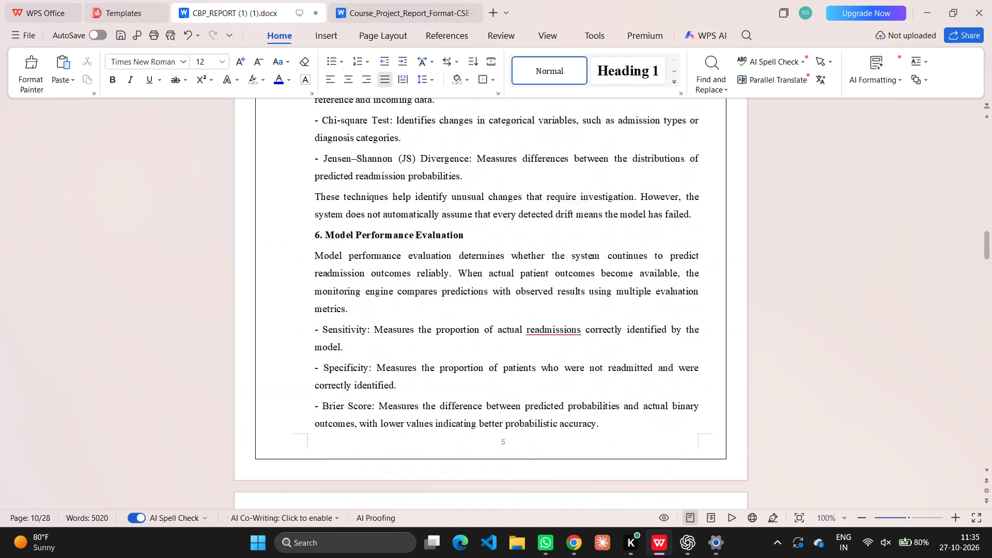
{"action": "scroll", "coordinate": [751, 277], "scroll_direction": "up", "scroll_amount": 10}
{"action": "scroll", "coordinate": [610, 294], "scroll_direction": "up", "scroll_amount": 4}
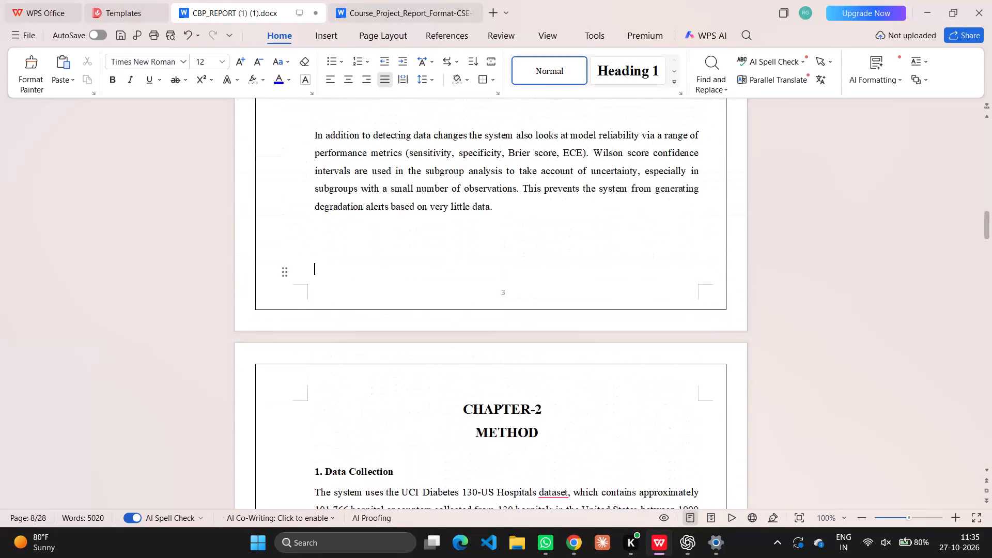
{"action": "scroll", "coordinate": [608, 291], "scroll_direction": "up", "scroll_amount": 1}
{"action": "scroll", "coordinate": [446, 327], "scroll_direction": "up", "scroll_amount": 5}
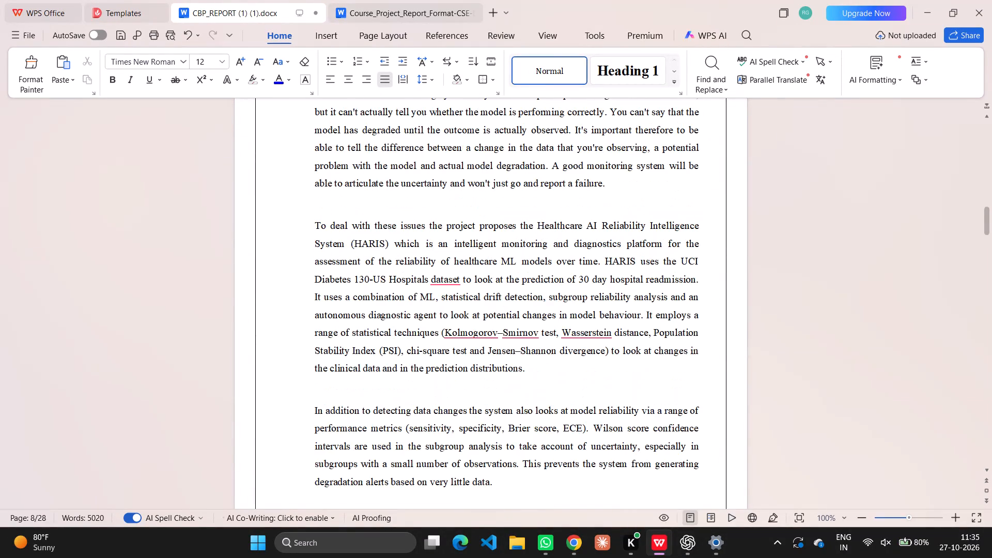
{"action": "scroll", "coordinate": [486, 316], "scroll_direction": "down", "scroll_amount": 5}
{"action": "scroll", "coordinate": [512, 286], "scroll_direction": "up", "scroll_amount": 7}
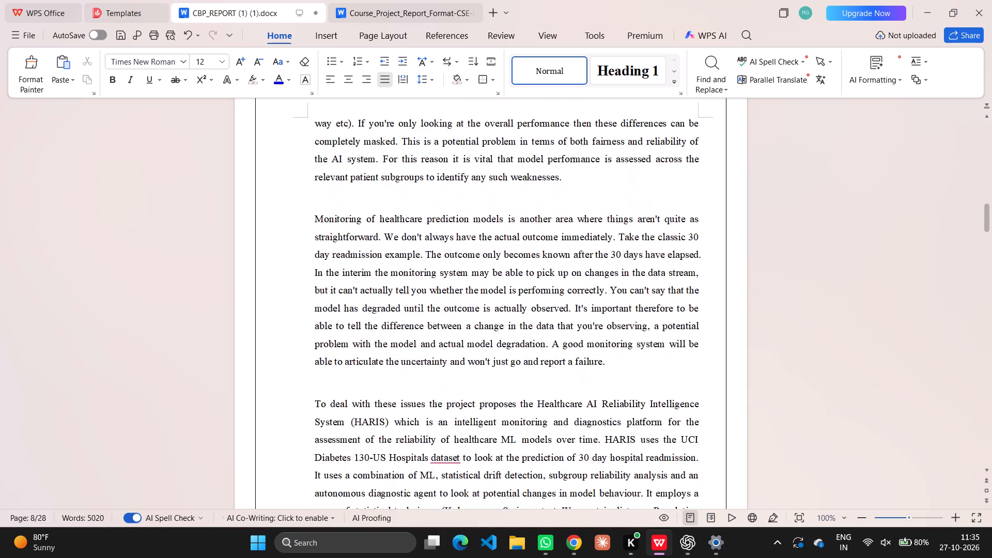
{"action": "scroll", "coordinate": [512, 286], "scroll_direction": "up", "scroll_amount": 6}
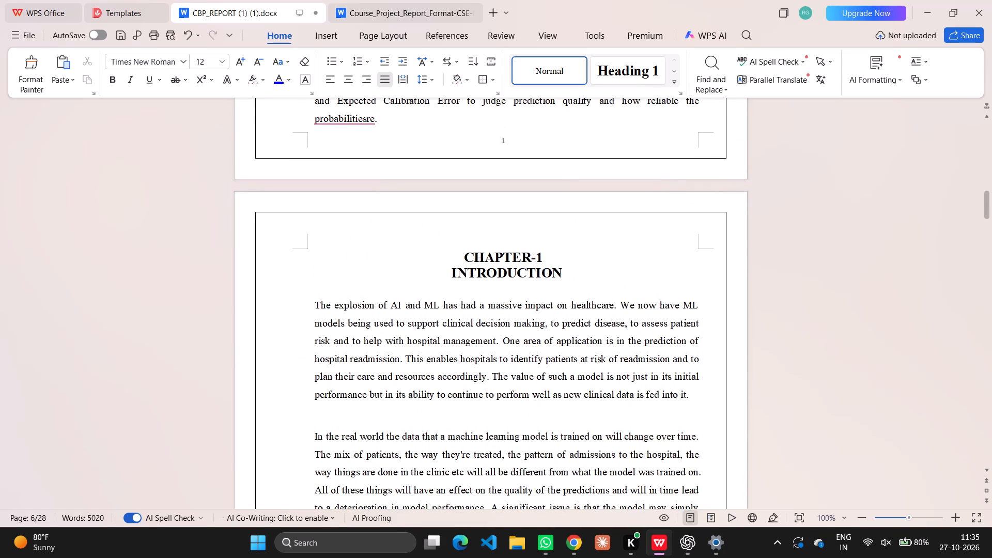
{"action": "scroll", "coordinate": [487, 307], "scroll_direction": "up", "scroll_amount": 10}
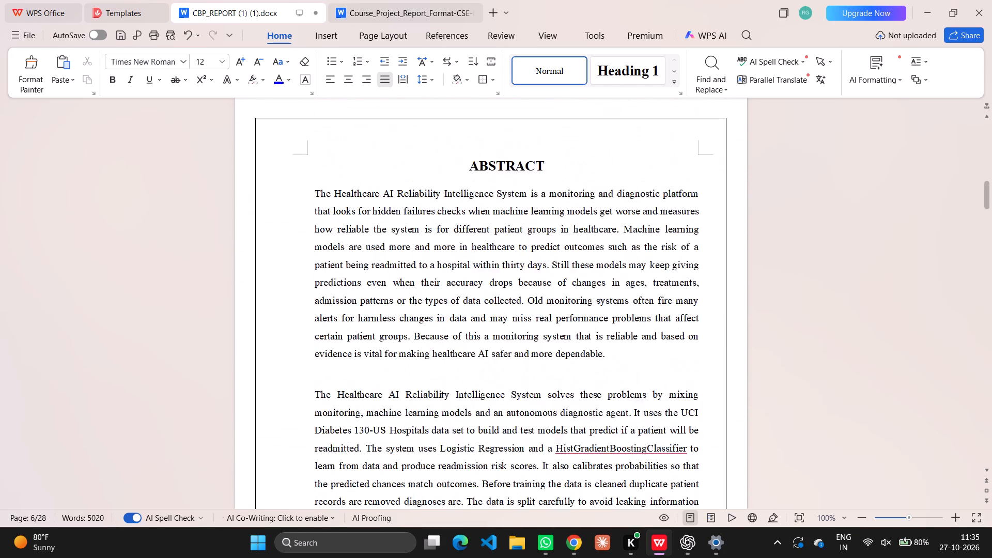
{"action": "scroll", "coordinate": [477, 303], "scroll_direction": "up", "scroll_amount": 6}
{"action": "scroll", "coordinate": [470, 339], "scroll_direction": "down", "scroll_amount": 1}
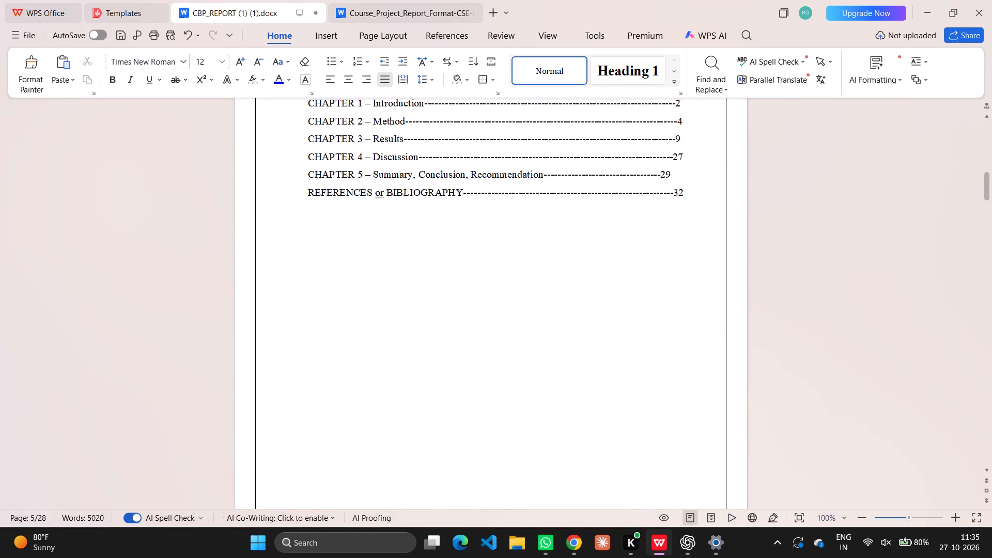
{"action": "scroll", "coordinate": [470, 339], "scroll_direction": "down", "scroll_amount": 3}
{"action": "scroll", "coordinate": [561, 123], "scroll_direction": "up", "scroll_amount": 1}
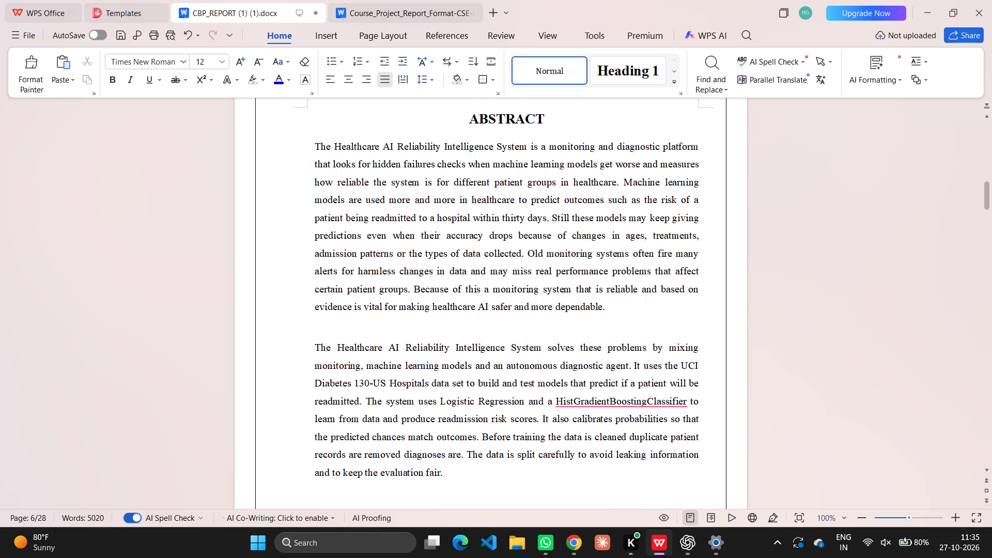
{"action": "left_click_drag", "start_coordinate": [558, 118], "coordinate": [459, 125]}
{"action": "left_click", "coordinate": [726, 266]}
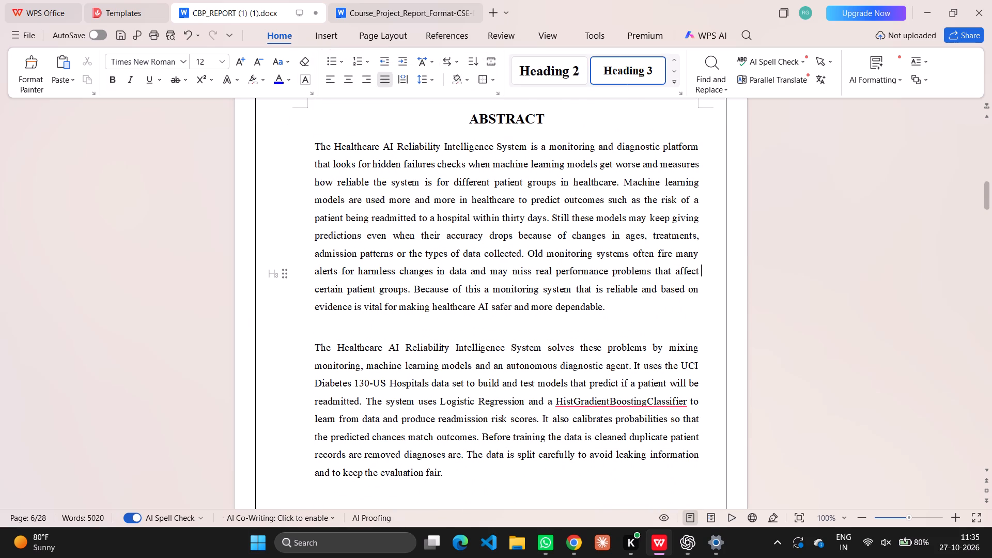
Lengthen the dash leader of the CHAPTER 5 entry in the table of contents by four dashes.
{"action": "scroll", "coordinate": [636, 332], "scroll_direction": "up", "scroll_amount": 9}
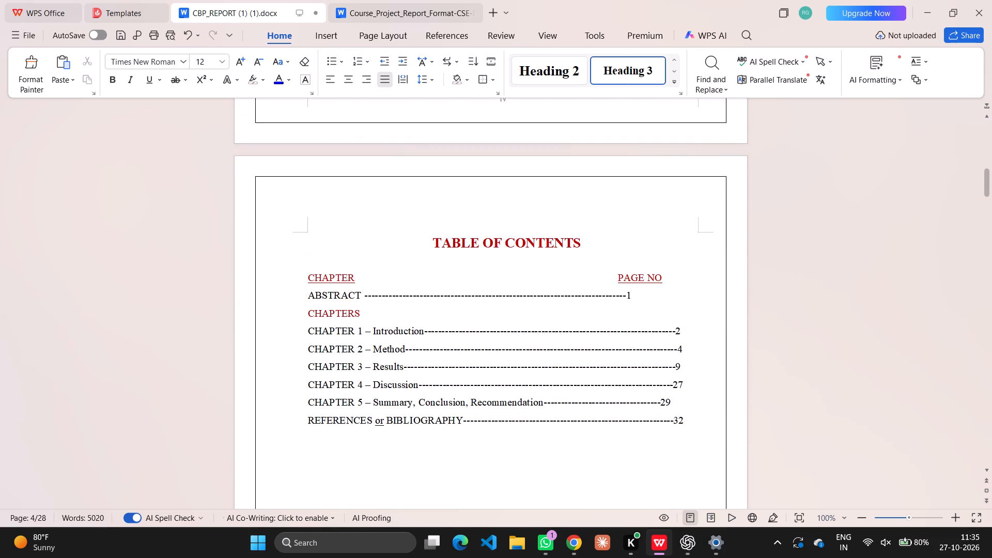
{"action": "left_click", "coordinate": [660, 418]}
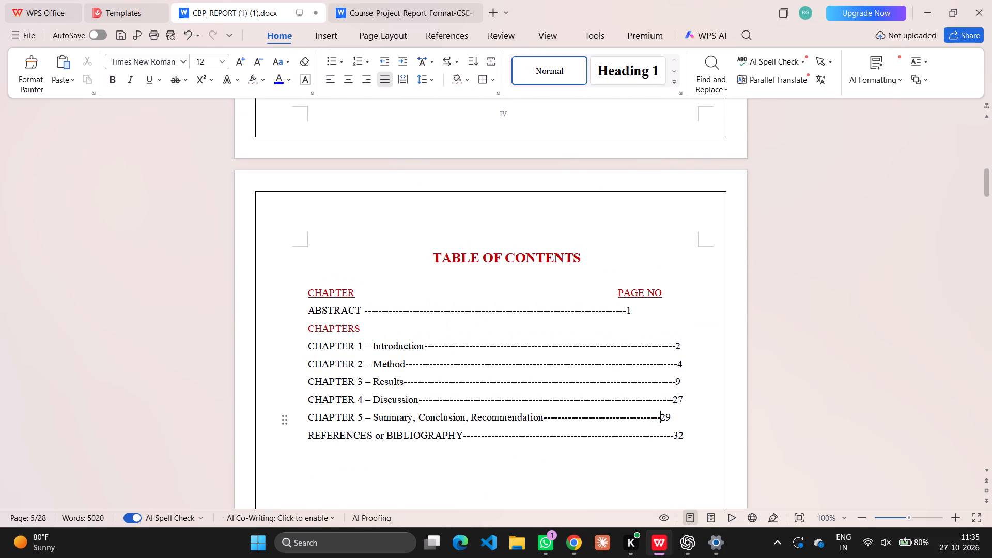
{"action": "type", "text": "--"}
{"action": "type", "text": "--"}
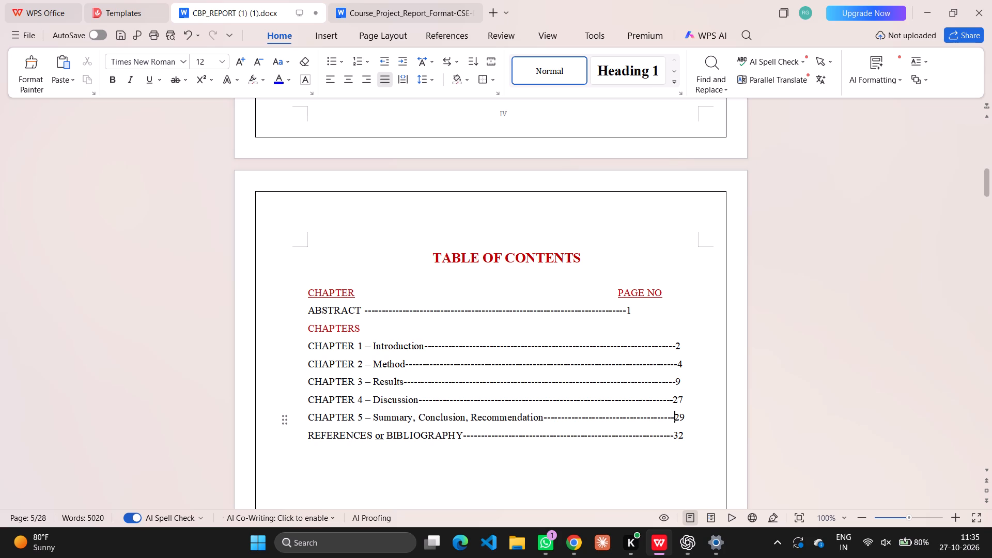
Shorten the dash leader of the CHAPTER 2 – Method entry in the table of contents by one dash.
{"action": "left_click", "coordinate": [676, 366]}
{"action": "key", "text": "BackSpace"}
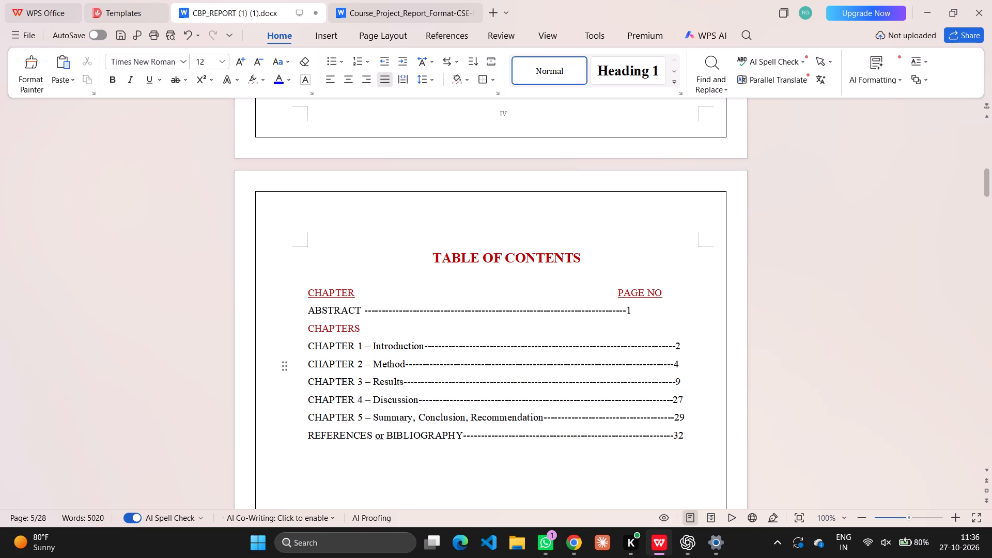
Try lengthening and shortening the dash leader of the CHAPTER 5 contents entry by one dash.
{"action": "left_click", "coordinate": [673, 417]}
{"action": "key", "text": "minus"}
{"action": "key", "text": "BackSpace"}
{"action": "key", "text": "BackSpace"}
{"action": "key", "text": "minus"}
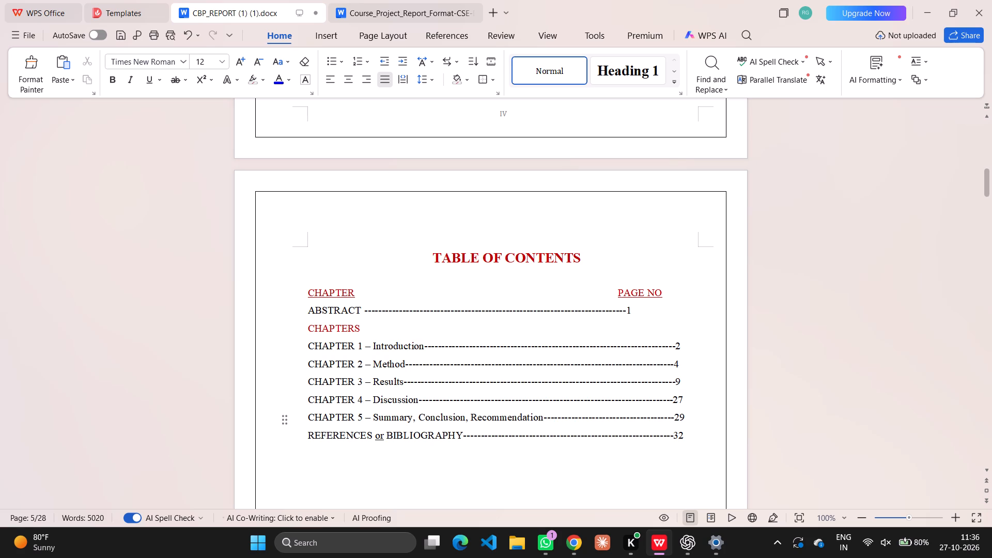
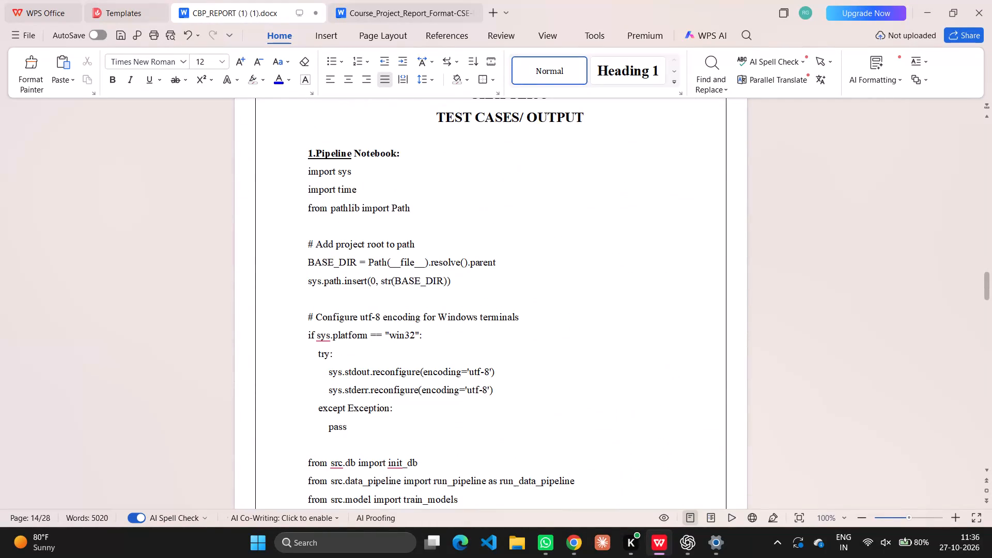
Delete the entire code listing under the 1.Pipeline Notebook heading in CHAPTER-3, from import sys through the closing main() call.
{"action": "left_click_drag", "start_coordinate": [305, 171], "coordinate": [459, 376]}
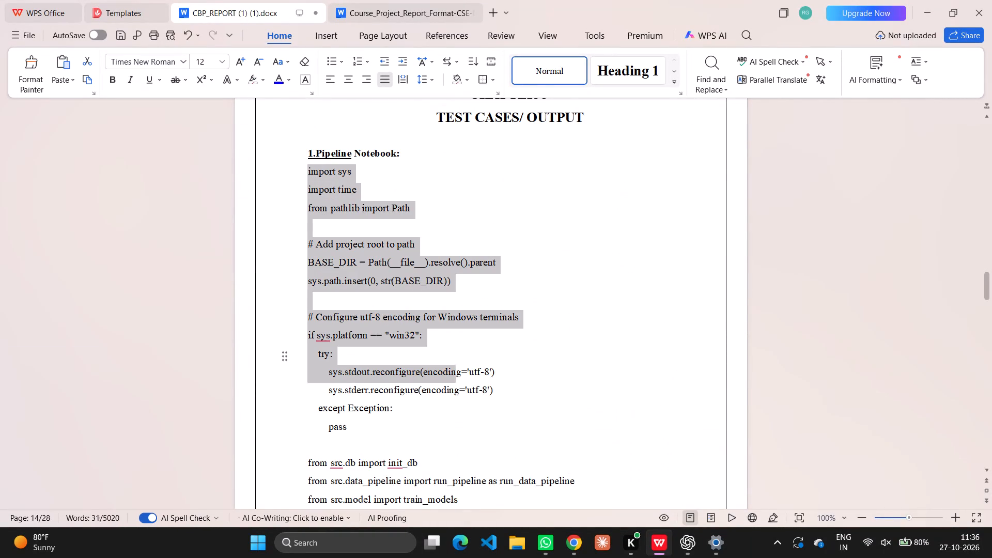
{"action": "left_click_drag", "start_coordinate": [459, 376], "coordinate": [470, 494]}
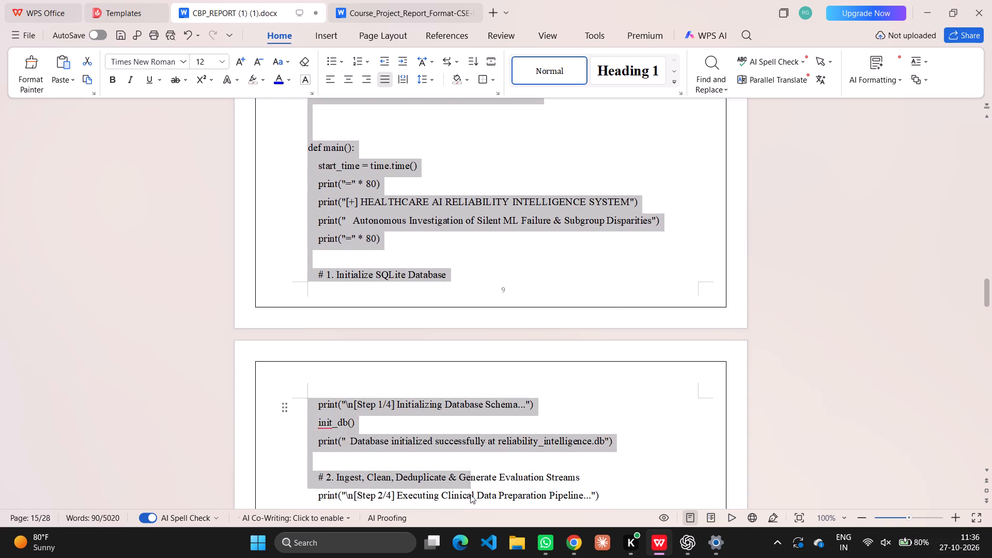
{"action": "left_click_drag", "start_coordinate": [470, 494], "coordinate": [473, 482]}
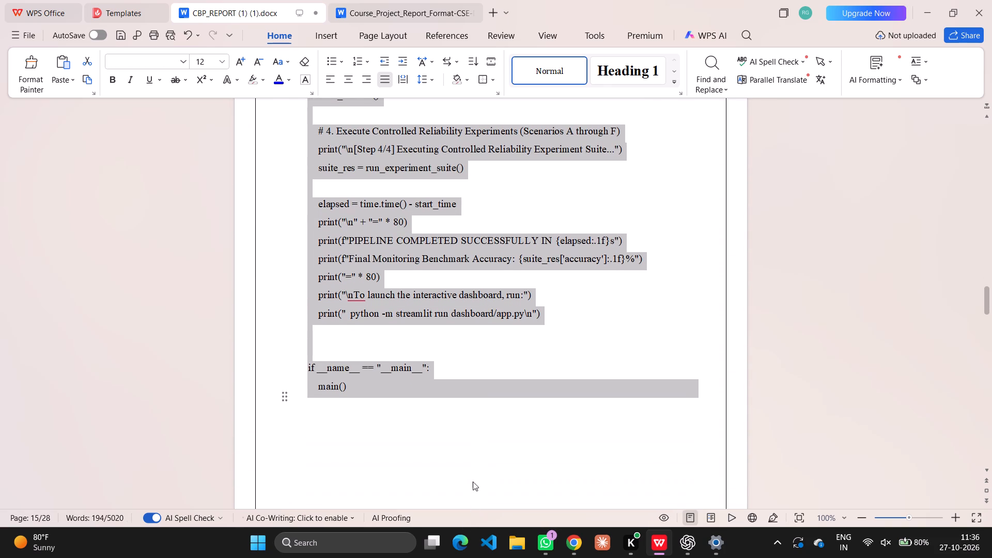
{"action": "left_click_drag", "start_coordinate": [473, 482], "coordinate": [488, 398]}
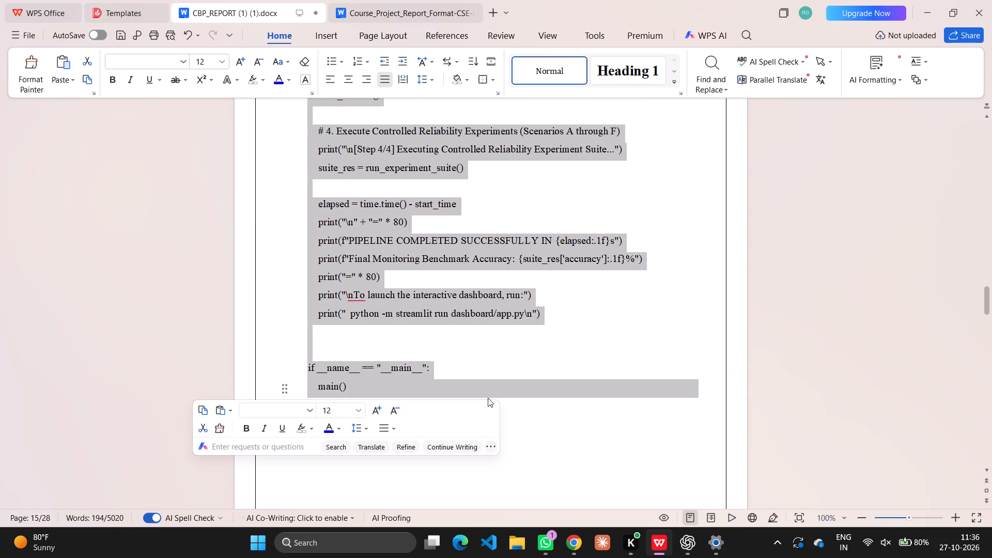
{"action": "key", "text": "equal"}
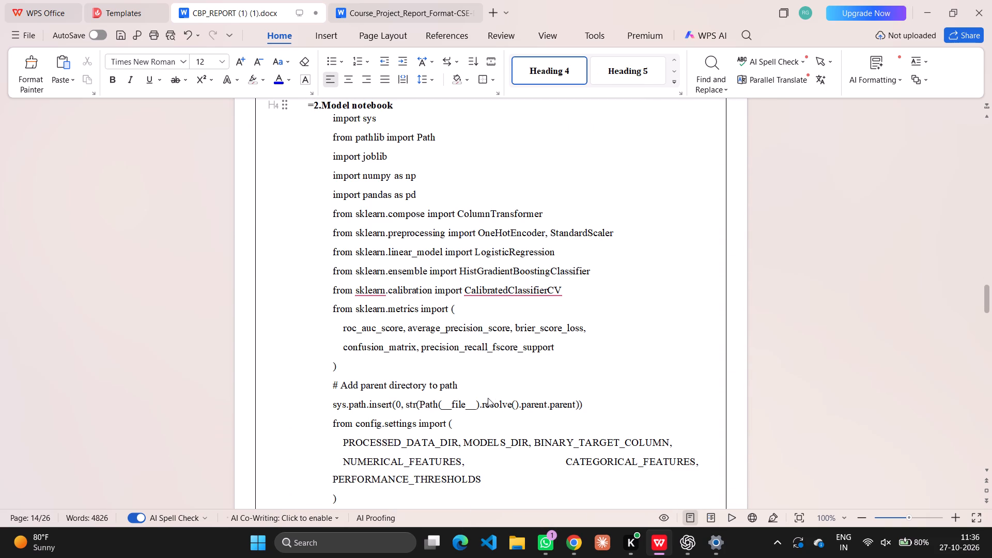
{"action": "key", "text": "BackSpace"}
Insert an empty line below the 1.Pipeline Notebook heading and undo the automatic list numbering, keeping the heading's plain typed number.
{"action": "scroll", "coordinate": [653, 470], "scroll_direction": "up", "scroll_amount": 3}
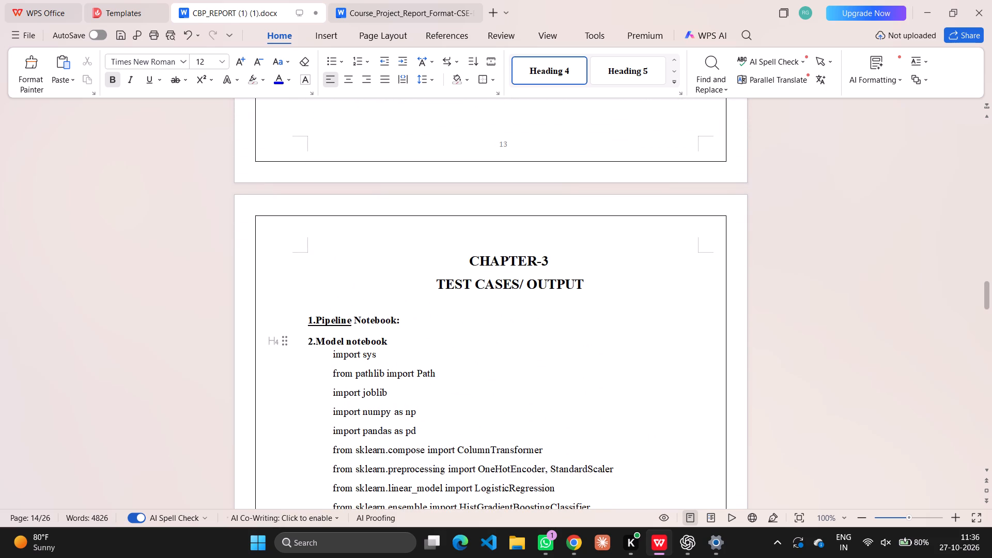
{"action": "left_click", "coordinate": [410, 315]}
{"action": "key", "text": "Return"}
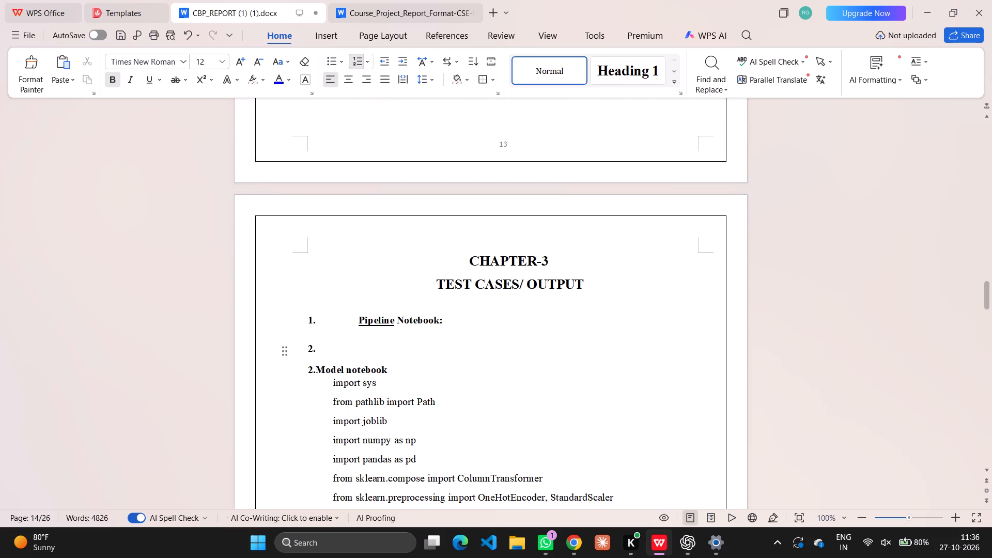
{"action": "key", "text": "BackSpace"}
{"action": "key", "text": "BackSpace"}
{"action": "key", "text": "Return"}
{"action": "key", "text": "ctrl+z"}
{"action": "key", "text": "ctrl+z"}
{"action": "key", "text": "ctrl+z"}
{"action": "key", "text": "ctrl+z"}
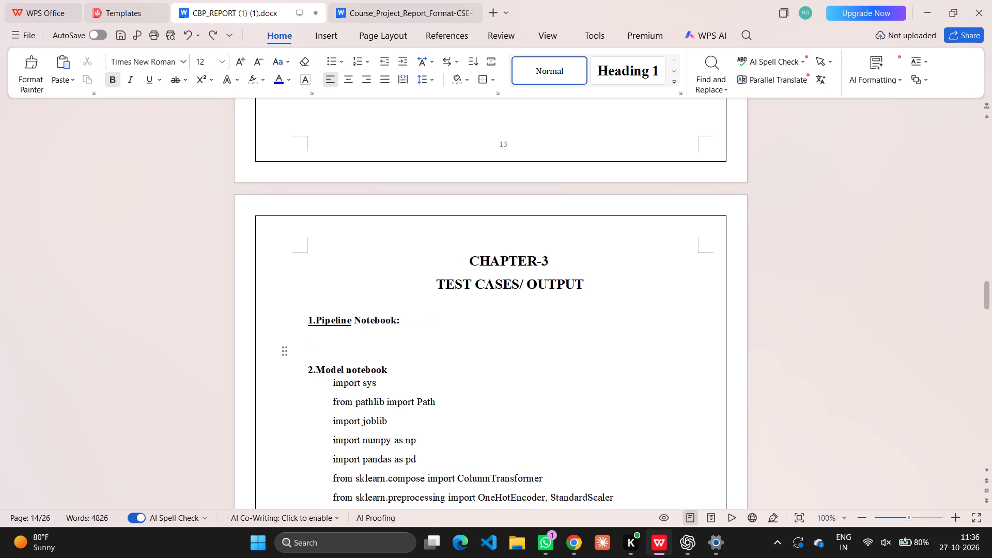
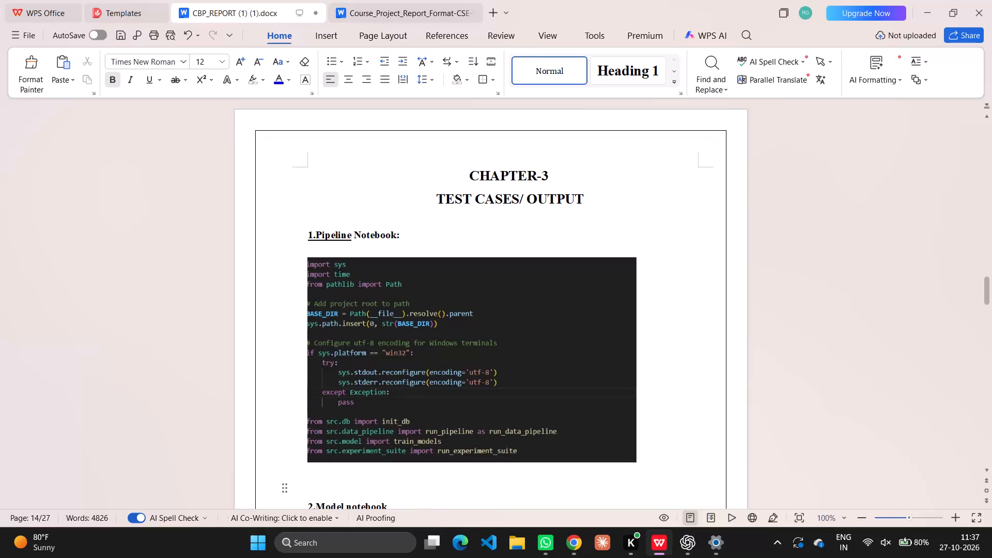
Paste the screenshot of the main() function code below the import-code picture in the 1.Pipeline Notebook section.
{"action": "key", "text": "ctrl+v"}
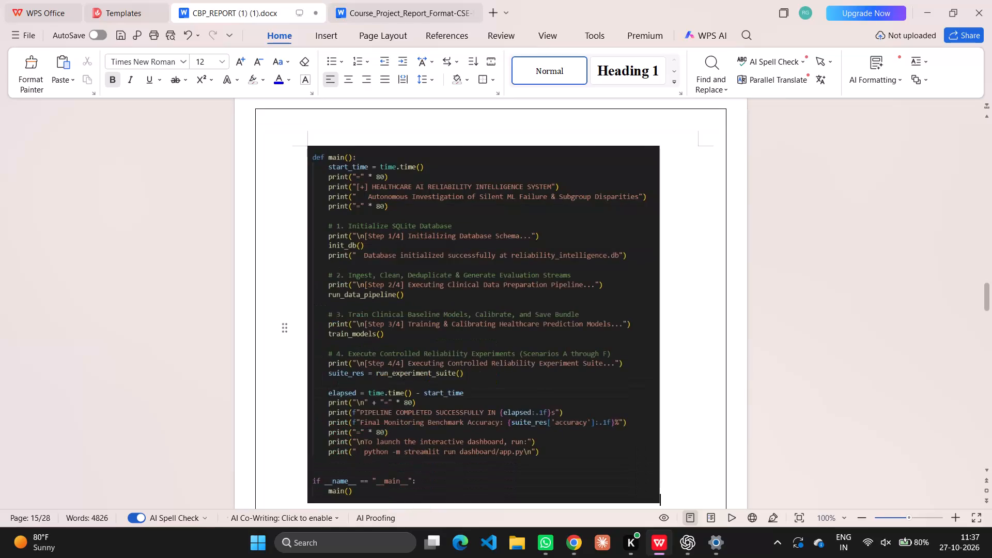
{"action": "scroll", "coordinate": [594, 366], "scroll_direction": "up", "scroll_amount": 18}
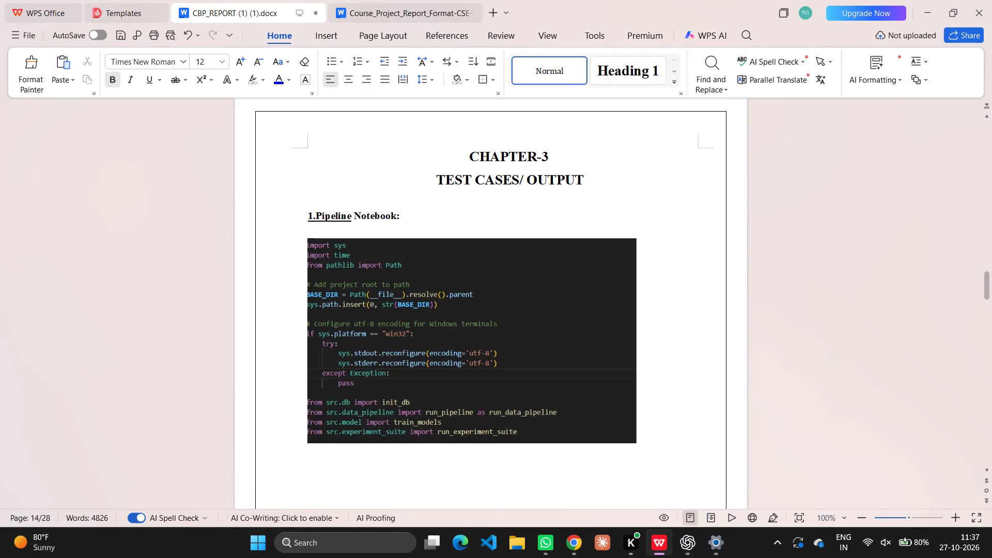
{"action": "left_click", "coordinate": [367, 229]}
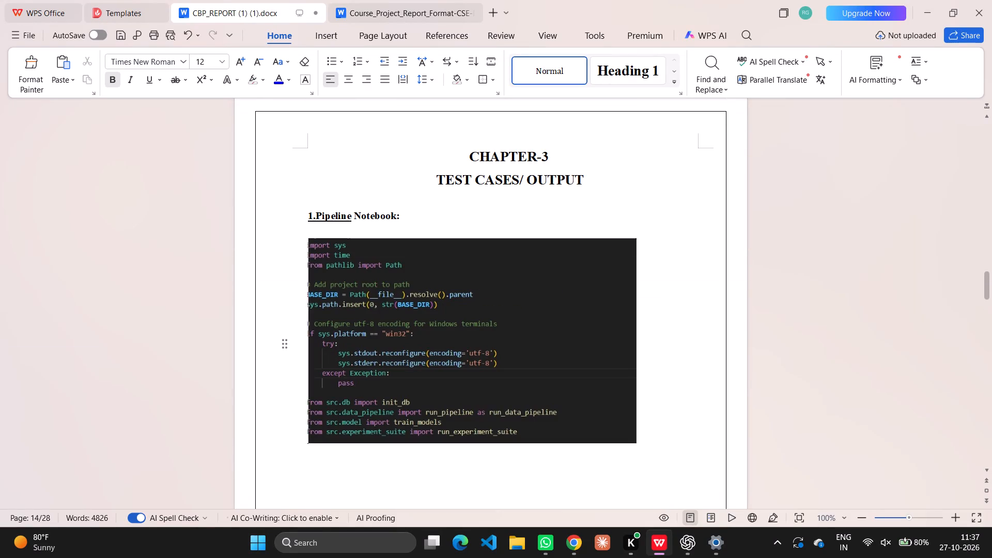
Reduce the main() code picture's height to about 4.85 in, keeping its width, so it fits on the first CHAPTER-3 page.
{"action": "scroll", "coordinate": [461, 373], "scroll_direction": "down", "scroll_amount": 16}
{"action": "scroll", "coordinate": [518, 330], "scroll_direction": "down", "scroll_amount": 5}
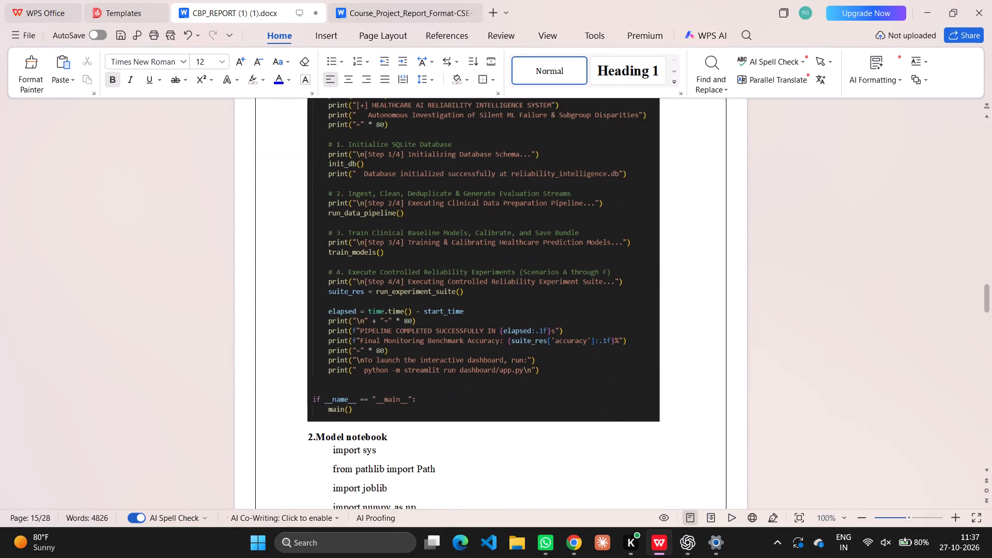
{"action": "left_click", "coordinate": [508, 328]}
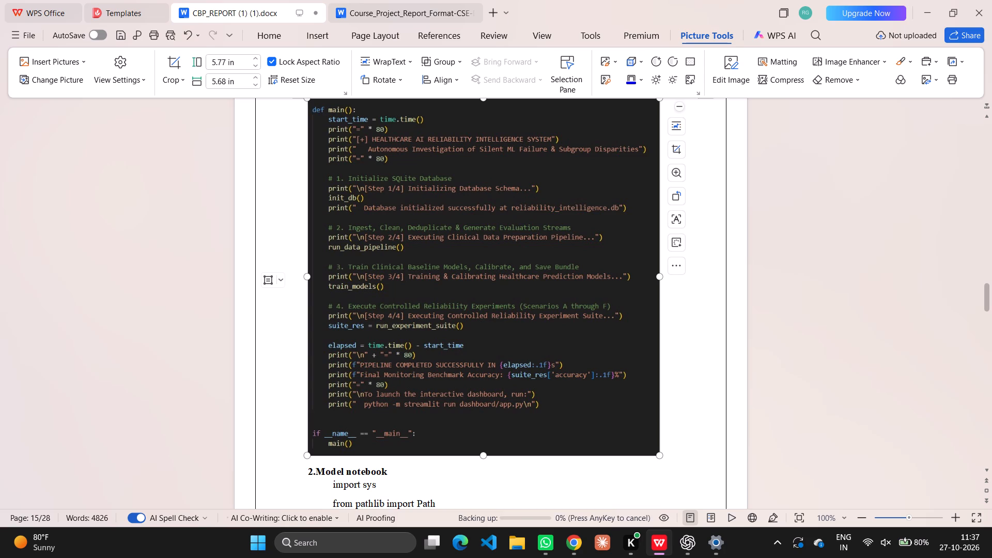
{"action": "left_click_drag", "start_coordinate": [484, 456], "coordinate": [482, 438]}
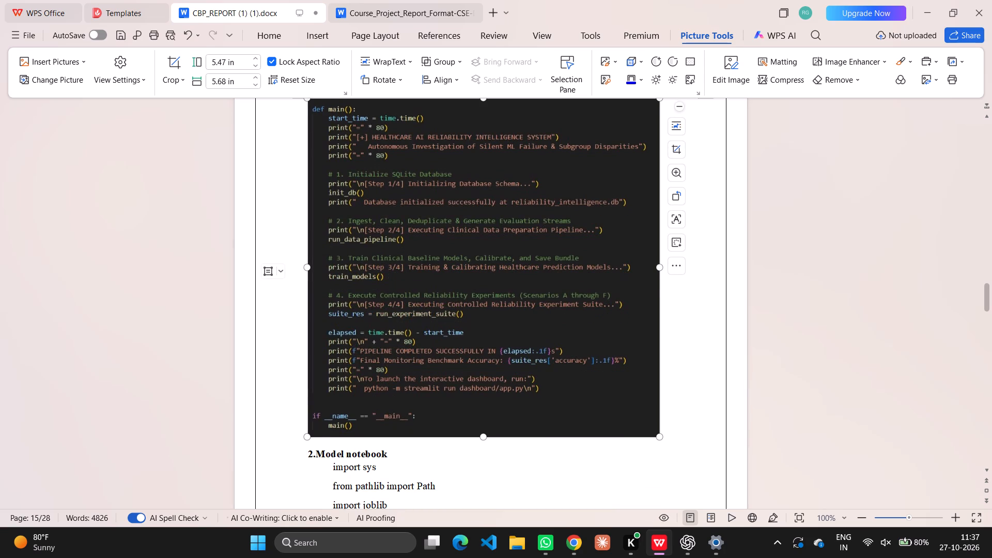
{"action": "left_click_drag", "start_coordinate": [485, 439], "coordinate": [487, 416]}
{"action": "scroll", "coordinate": [513, 371], "scroll_direction": "up", "scroll_amount": 4}
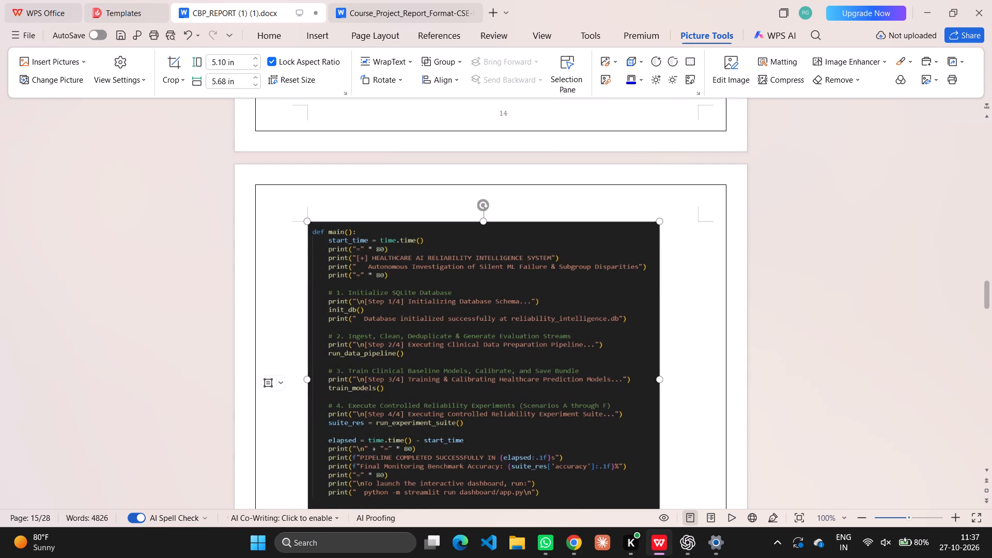
{"action": "left_click_drag", "start_coordinate": [486, 266], "coordinate": [486, 290]}
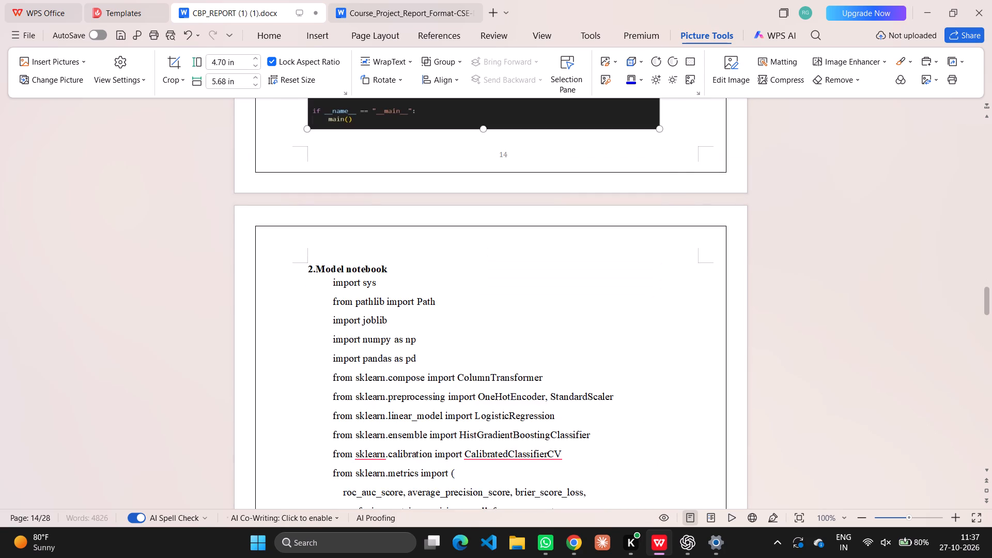
{"action": "scroll", "coordinate": [501, 286], "scroll_direction": "up", "scroll_amount": 14}
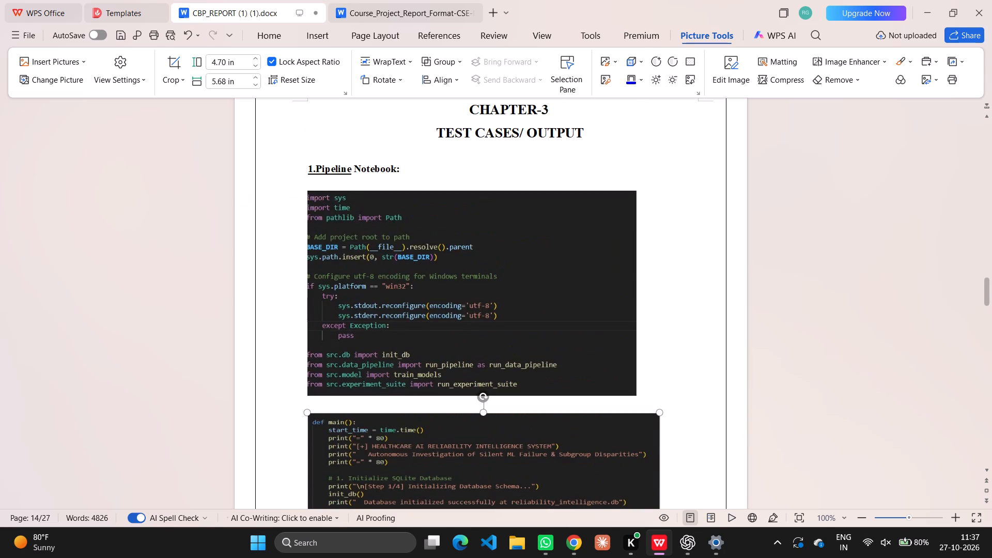
{"action": "left_click_drag", "start_coordinate": [486, 416], "coordinate": [487, 407]}
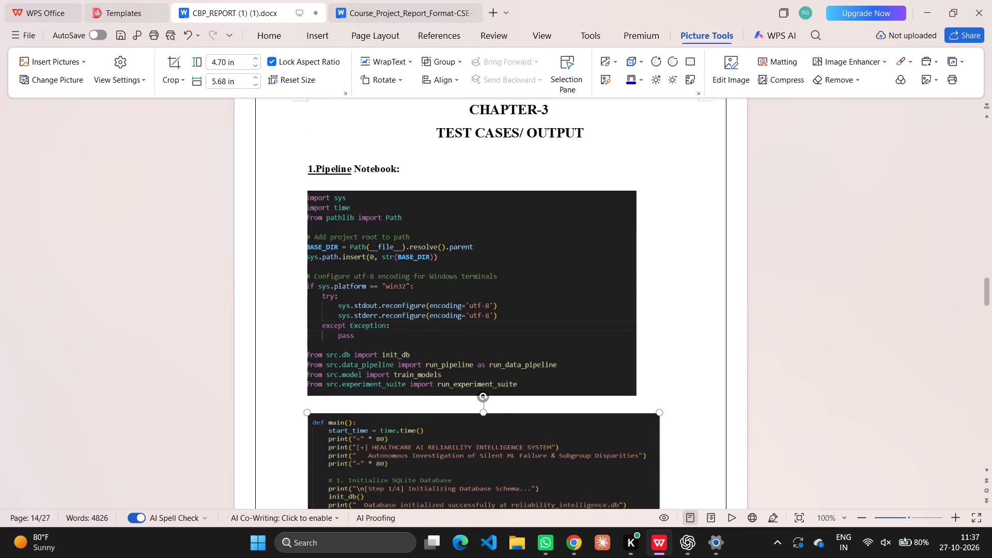
Resize the import-code picture to about 3.12 in high and 5.71 in wide, roughly matching the main() picture's width.
{"action": "left_click", "coordinate": [471, 344]}
{"action": "left_click_drag", "start_coordinate": [472, 396], "coordinate": [471, 384]}
{"action": "scroll", "coordinate": [420, 261], "scroll_direction": "down", "scroll_amount": 5}
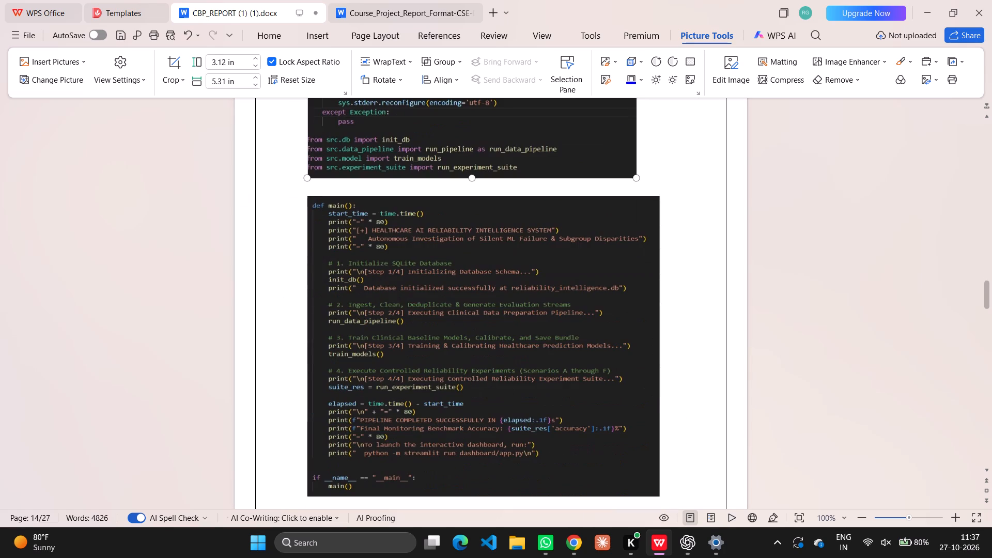
{"action": "scroll", "coordinate": [471, 275], "scroll_direction": "up", "scroll_amount": 2}
{"action": "scroll", "coordinate": [571, 294], "scroll_direction": "up", "scroll_amount": 2}
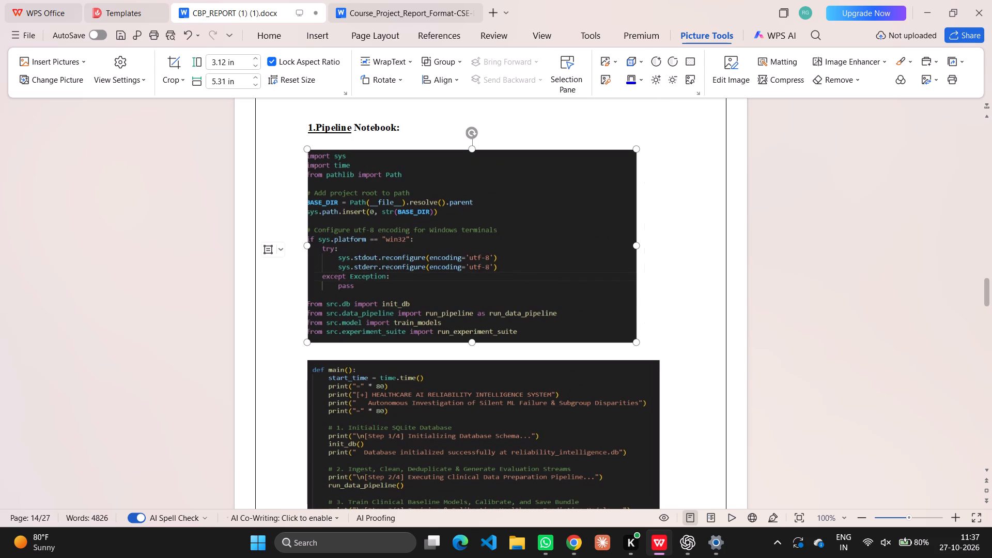
{"action": "left_click_drag", "start_coordinate": [635, 249], "coordinate": [655, 249]}
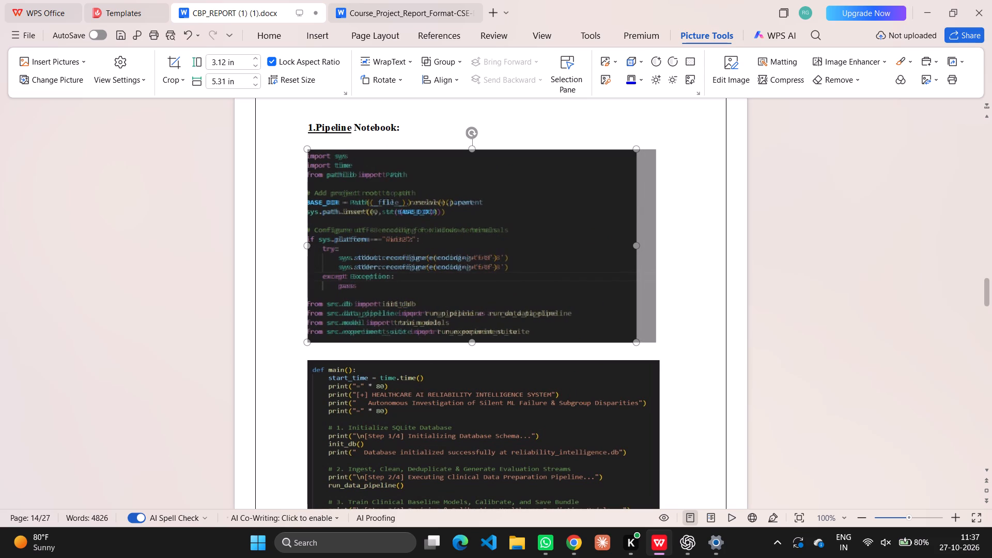
{"action": "left_click_drag", "start_coordinate": [655, 249], "coordinate": [660, 251]}
Reposition the two code pictures so the import code comes first and the main() code follows directly below without a blank line.
{"action": "left_click", "coordinate": [471, 389]}
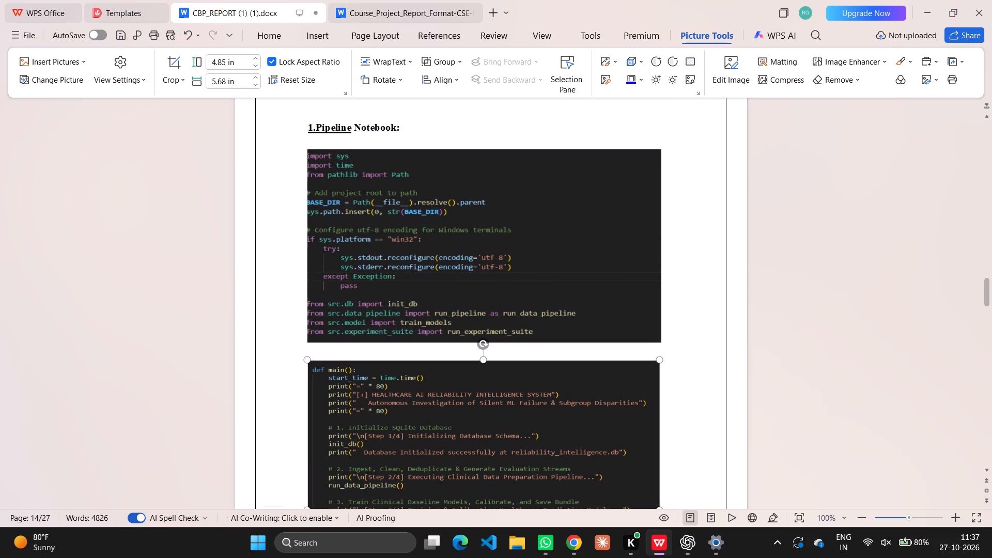
{"action": "left_click_drag", "start_coordinate": [456, 393], "coordinate": [462, 346]}
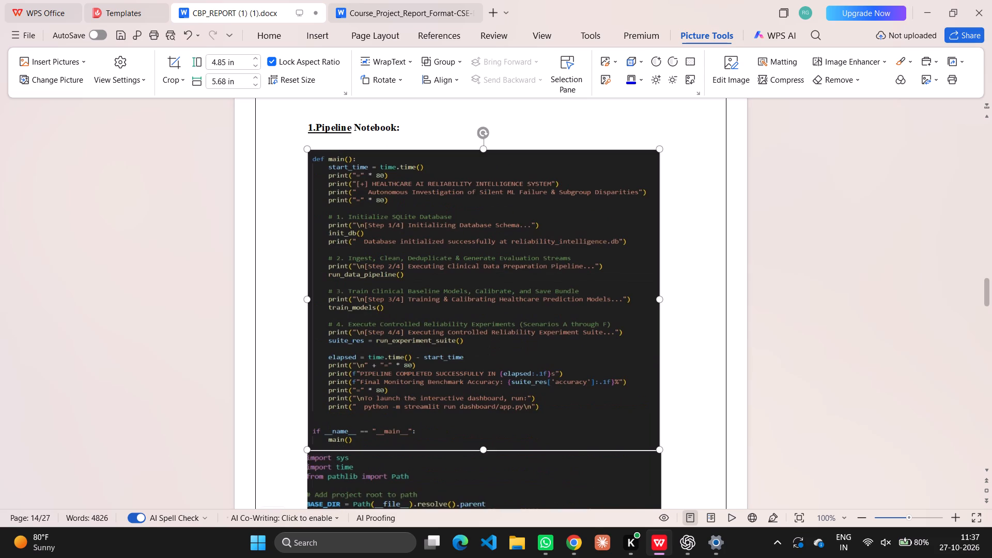
{"action": "left_click_drag", "start_coordinate": [448, 382], "coordinate": [448, 383]}
{"action": "left_click_drag", "start_coordinate": [448, 383], "coordinate": [453, 455]}
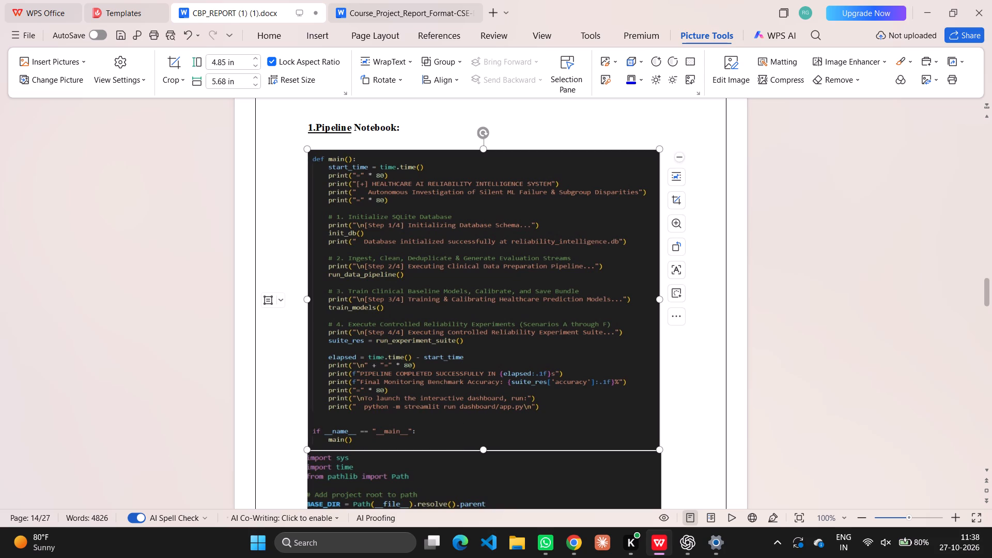
{"action": "left_click_drag", "start_coordinate": [462, 409], "coordinate": [462, 481]}
{"action": "scroll", "coordinate": [442, 380], "scroll_direction": "down", "scroll_amount": 5}
{"action": "left_click_drag", "start_coordinate": [468, 198], "coordinate": [469, 326]}
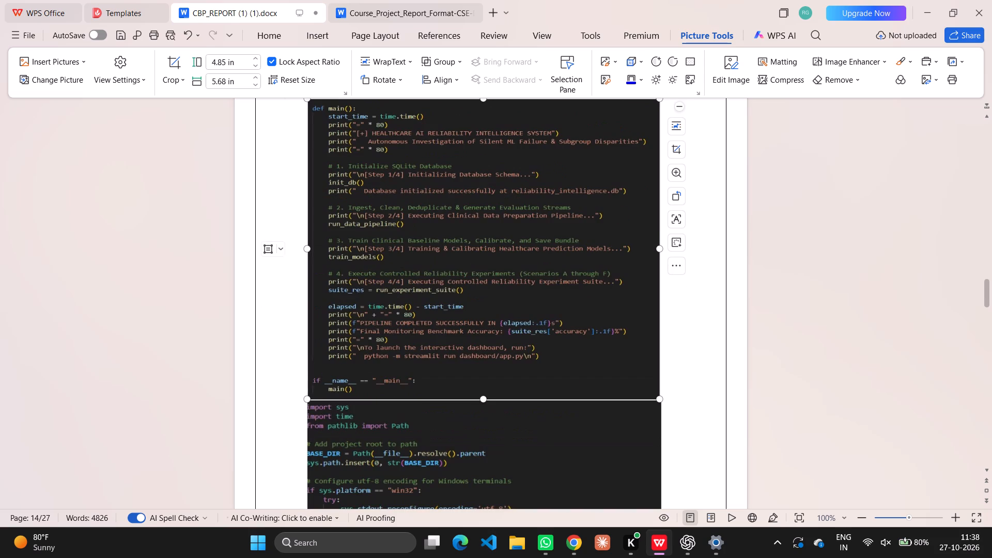
{"action": "left_click_drag", "start_coordinate": [429, 468], "coordinate": [449, 247]}
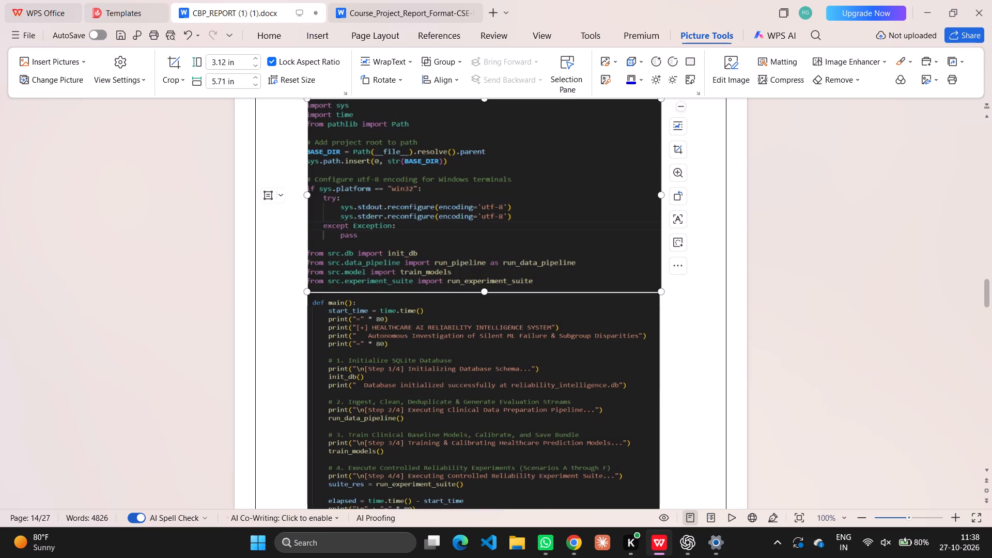
Review how the stacked code pictures fit on the CHAPTER-3 page and where the 2.Model notebook section begins.
{"action": "scroll", "coordinate": [416, 376], "scroll_direction": "up", "scroll_amount": 4}
{"action": "scroll", "coordinate": [439, 357], "scroll_direction": "down", "scroll_amount": 6}
{"action": "scroll", "coordinate": [634, 305], "scroll_direction": "down", "scroll_amount": 2}
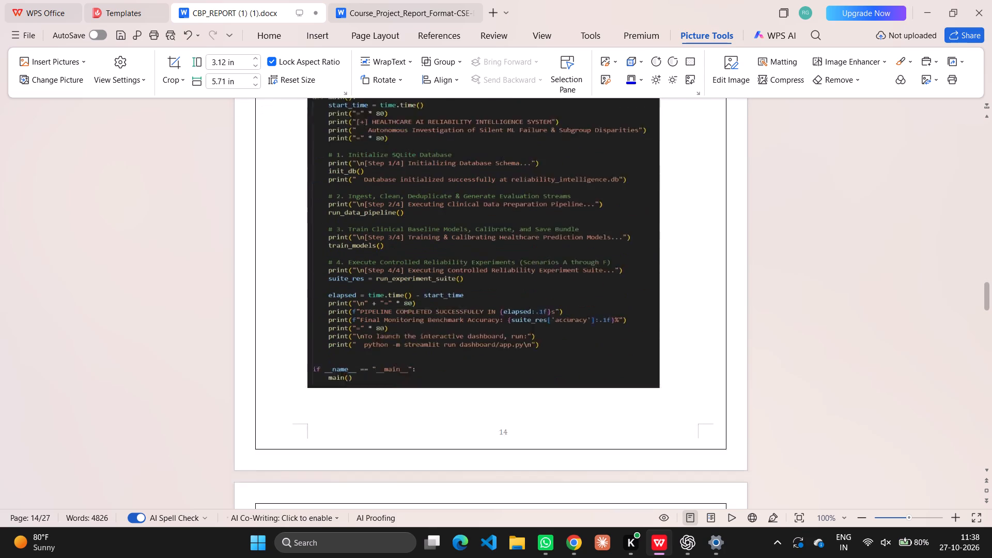
{"action": "scroll", "coordinate": [630, 293], "scroll_direction": "down", "scroll_amount": 3}
{"action": "left_click", "coordinate": [710, 257]}
{"action": "scroll", "coordinate": [506, 384], "scroll_direction": "down", "scroll_amount": 5}
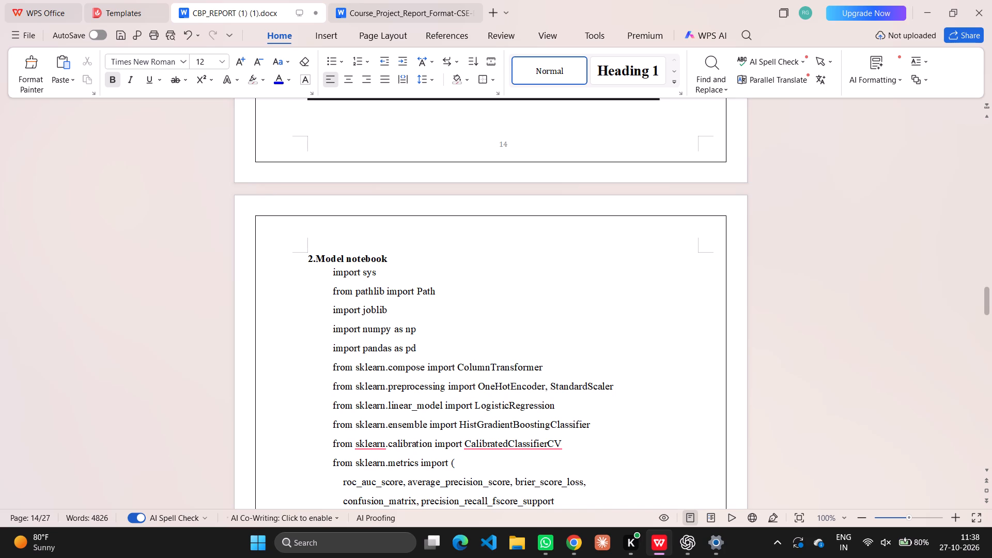
{"action": "scroll", "coordinate": [599, 337], "scroll_direction": "up", "scroll_amount": 16}
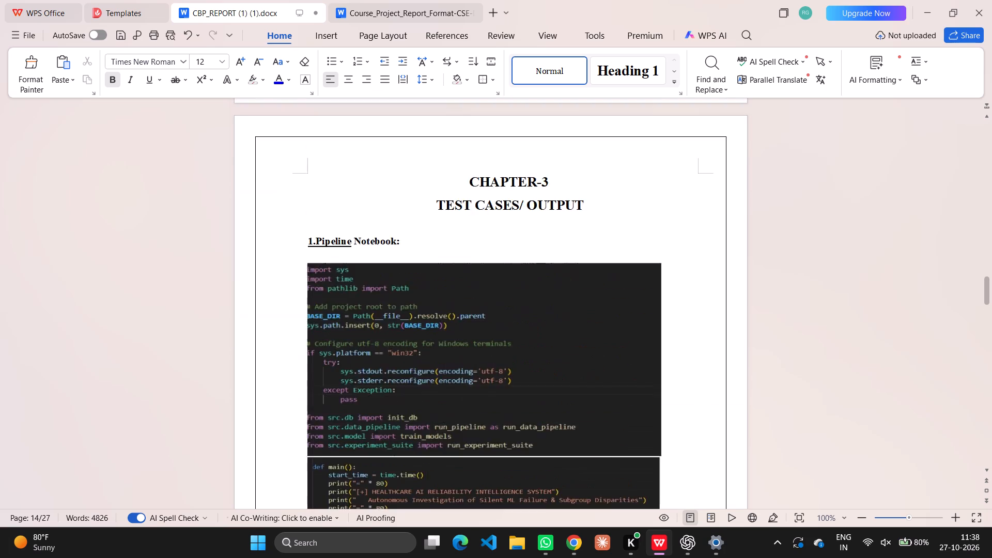
{"action": "scroll", "coordinate": [585, 358], "scroll_direction": "up", "scroll_amount": 1}
{"action": "scroll", "coordinate": [574, 378], "scroll_direction": "down", "scroll_amount": 6}
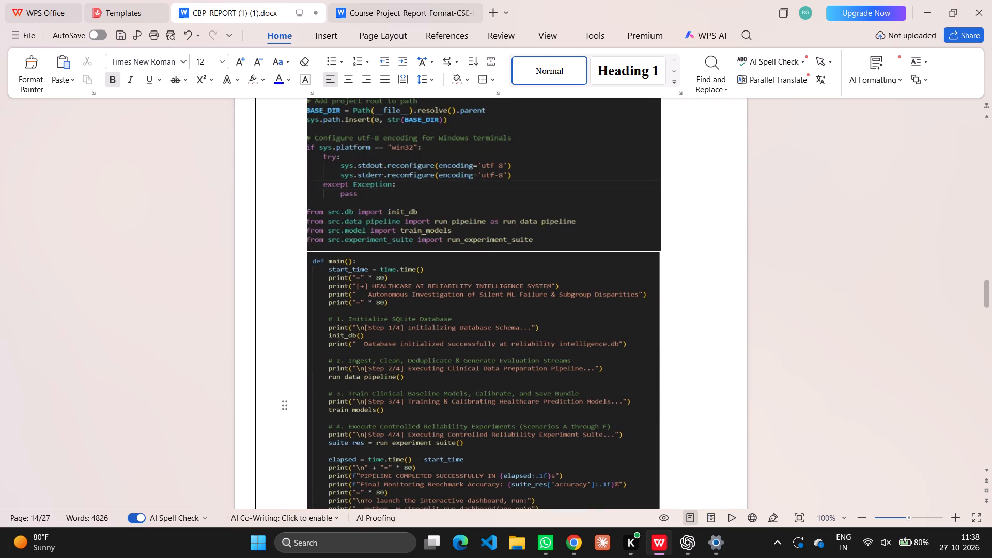
Stretch the main() code picture to a height of about 5.38 in, filling the remaining space at the page's bottom.
{"action": "left_click", "coordinate": [566, 202]}
{"action": "scroll", "coordinate": [576, 341], "scroll_direction": "down", "scroll_amount": 4}
{"action": "scroll", "coordinate": [532, 253], "scroll_direction": "up", "scroll_amount": 1}
{"action": "left_click", "coordinate": [532, 253]}
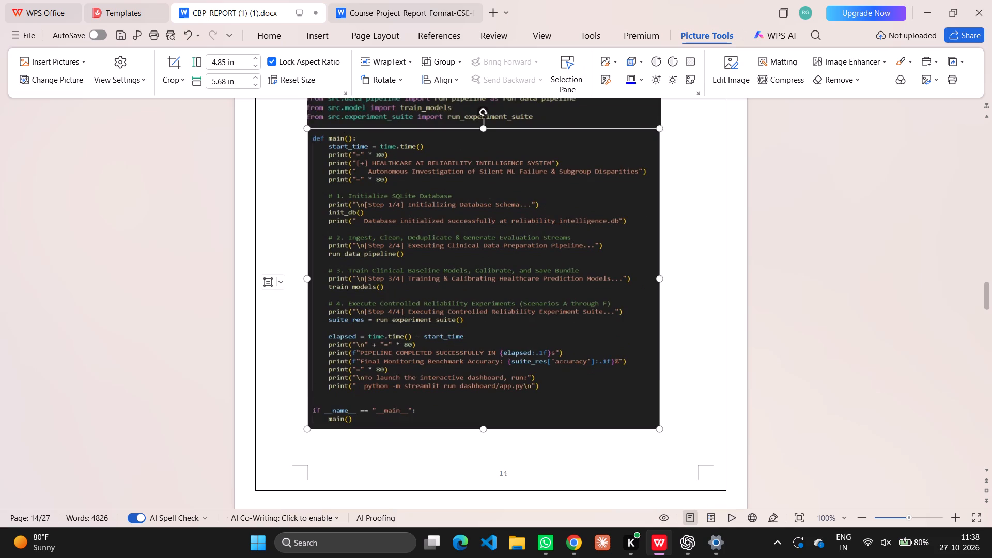
{"action": "left_click_drag", "start_coordinate": [485, 429], "coordinate": [480, 461]}
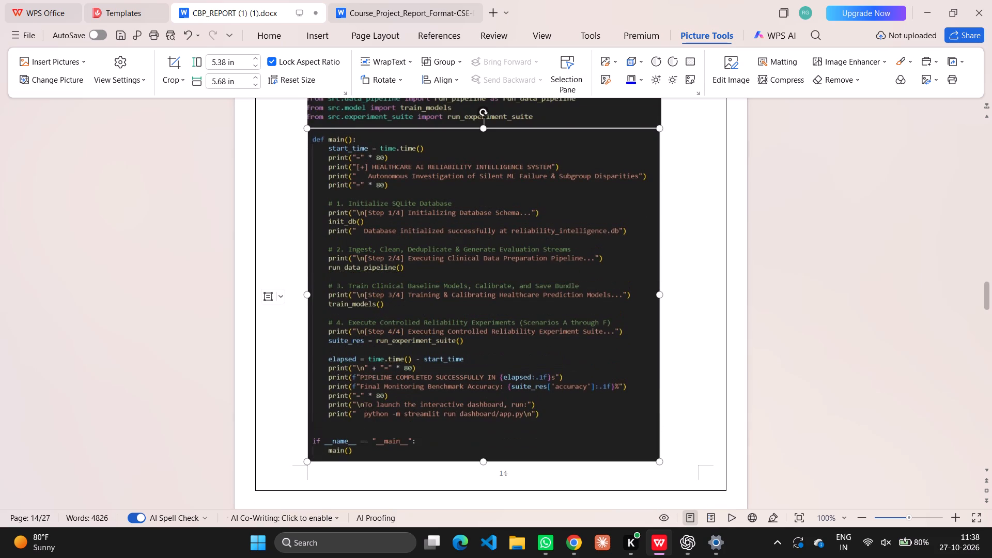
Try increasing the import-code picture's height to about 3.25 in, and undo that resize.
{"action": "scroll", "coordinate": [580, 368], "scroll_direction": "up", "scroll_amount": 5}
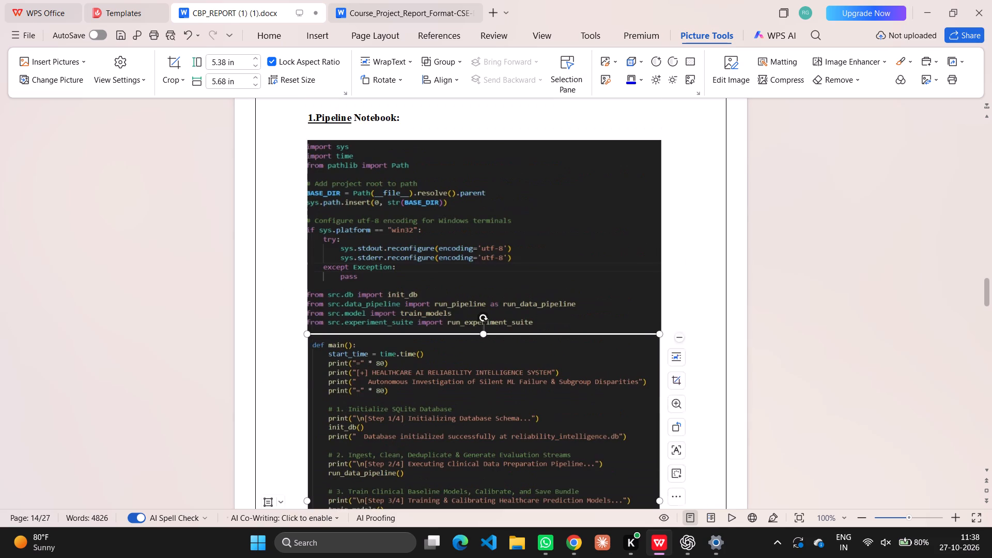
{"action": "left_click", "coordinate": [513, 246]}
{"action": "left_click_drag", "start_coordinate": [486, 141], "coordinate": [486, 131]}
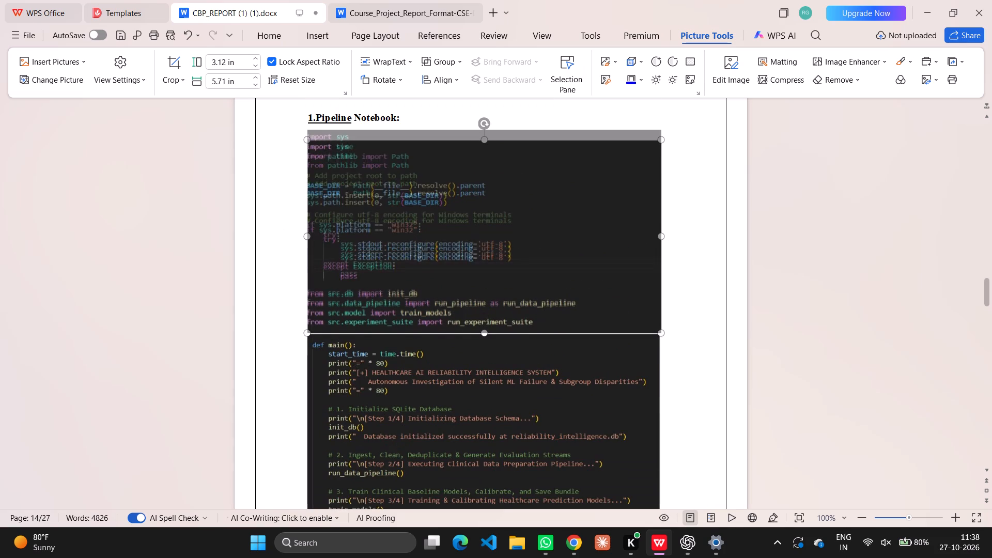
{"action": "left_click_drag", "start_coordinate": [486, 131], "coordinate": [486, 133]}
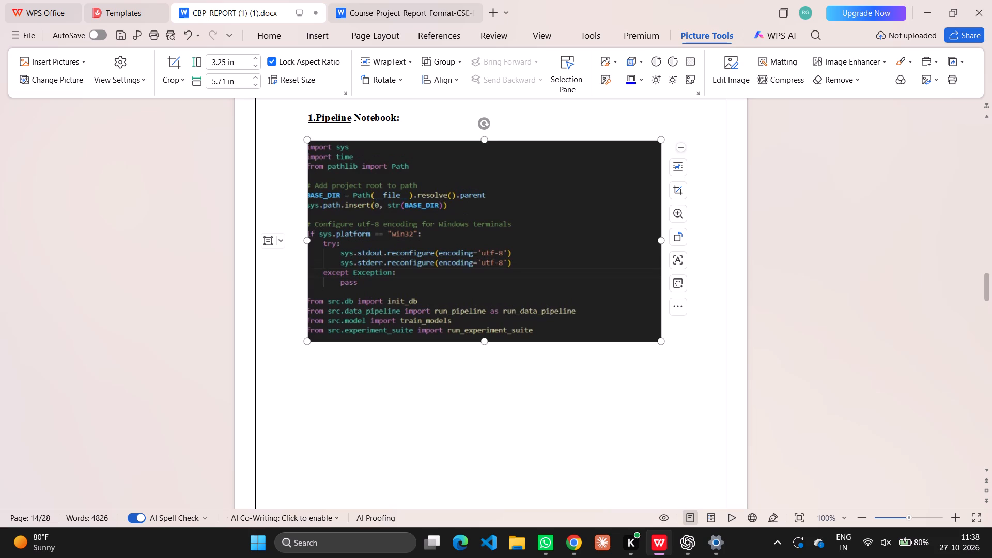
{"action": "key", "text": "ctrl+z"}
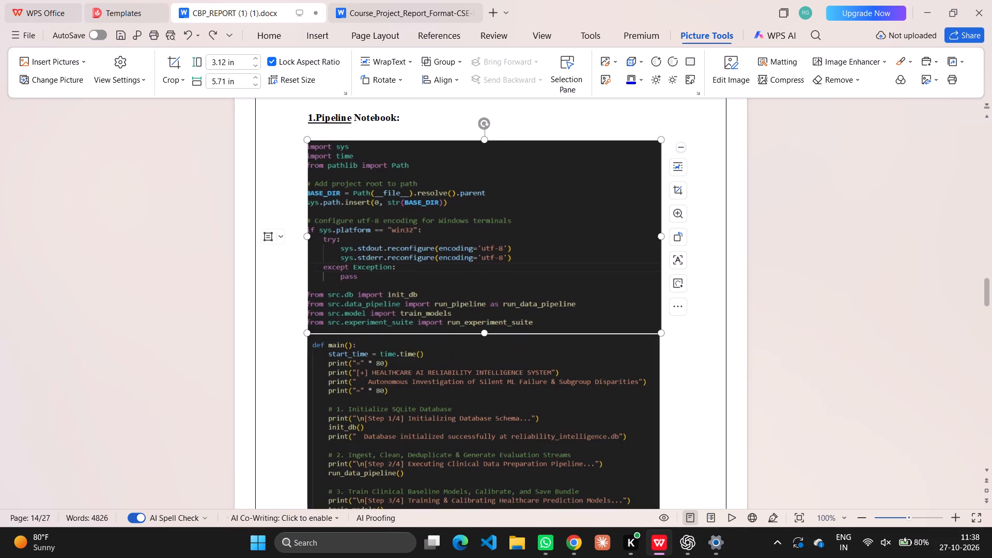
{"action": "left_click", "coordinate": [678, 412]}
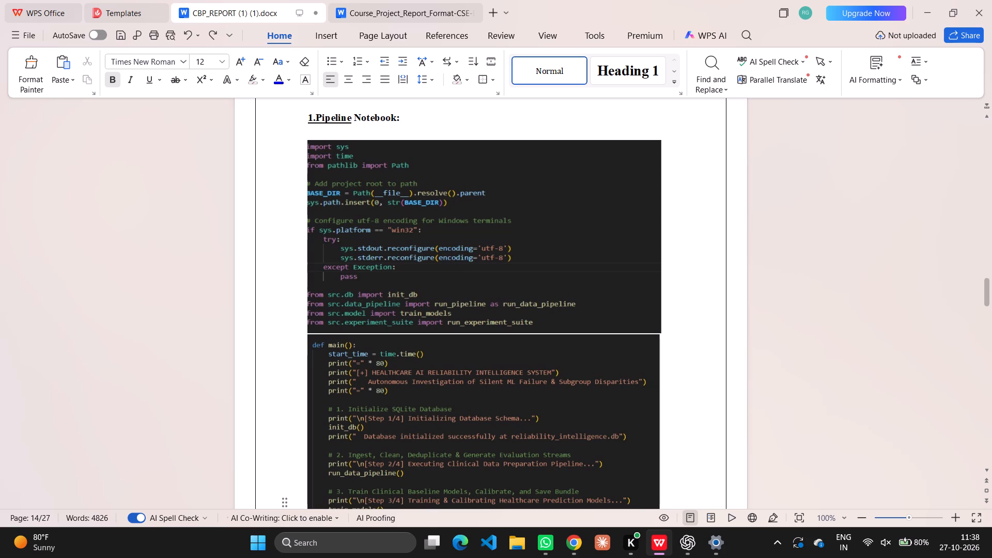
Review the typed code listing under 2.Model notebook, from its first import line through to the start of CHAPTER-4.
{"action": "scroll", "coordinate": [555, 422], "scroll_direction": "down", "scroll_amount": 9}
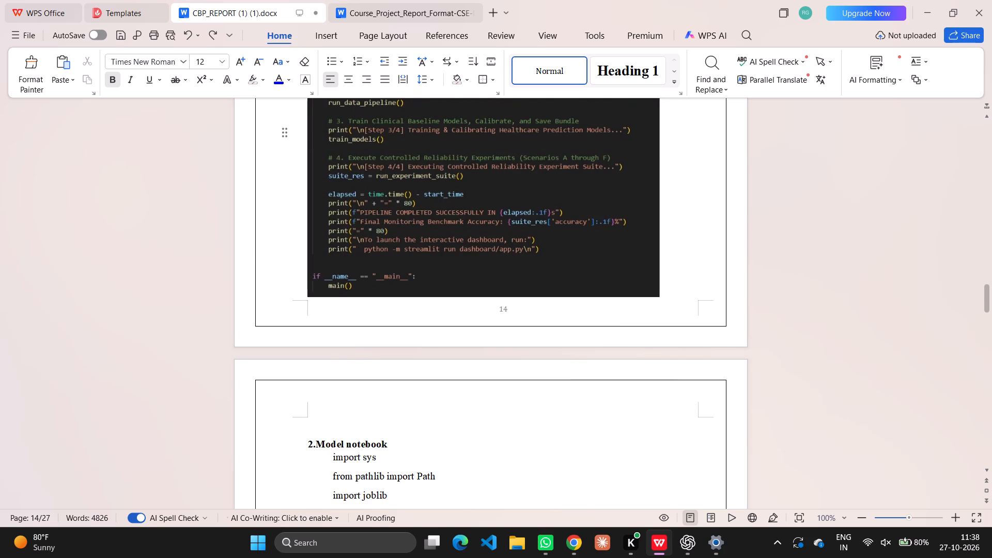
{"action": "scroll", "coordinate": [557, 409], "scroll_direction": "down", "scroll_amount": 7}
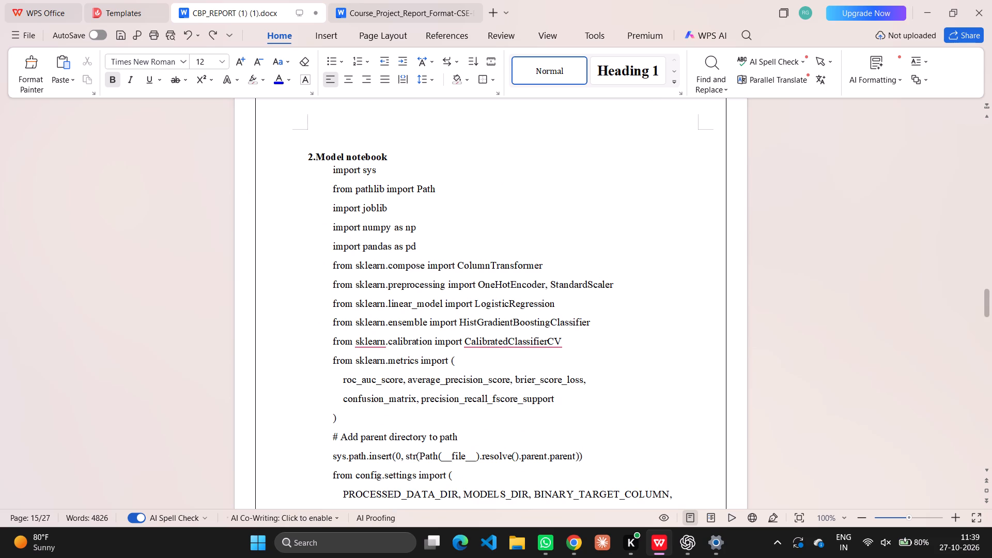
{"action": "scroll", "coordinate": [383, 177], "scroll_direction": "down", "scroll_amount": 20}
{"action": "scroll", "coordinate": [383, 177], "scroll_direction": "down", "scroll_amount": 20}
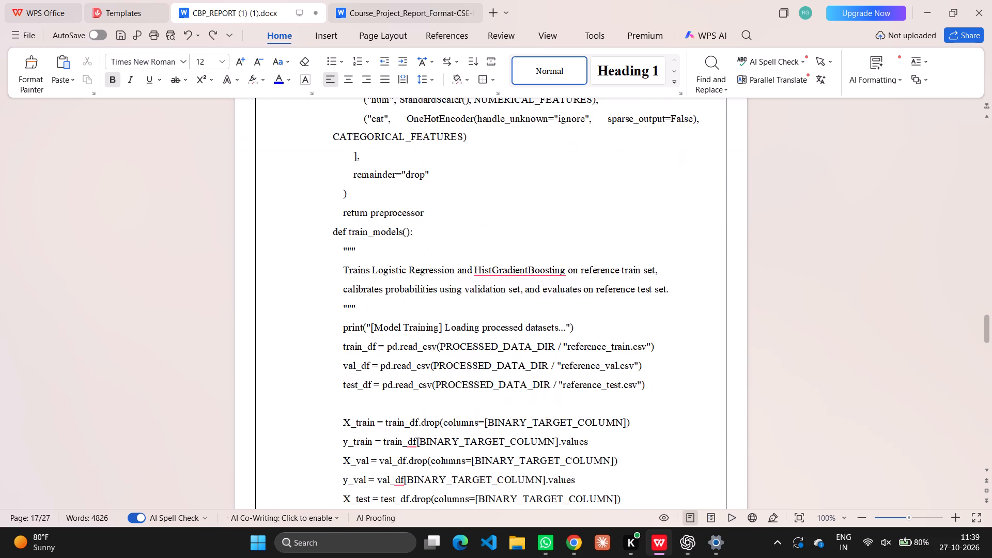
{"action": "scroll", "coordinate": [380, 249], "scroll_direction": "down", "scroll_amount": 20}
{"action": "scroll", "coordinate": [380, 249], "scroll_direction": "down", "scroll_amount": 20}
{"action": "scroll", "coordinate": [380, 249], "scroll_direction": "down", "scroll_amount": 7}
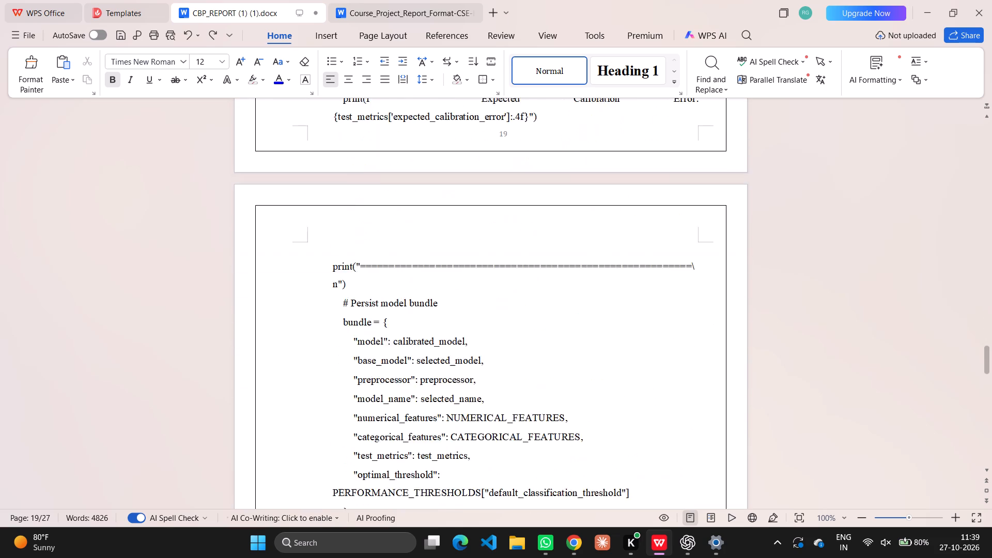
{"action": "scroll", "coordinate": [375, 248], "scroll_direction": "down", "scroll_amount": 18}
{"action": "scroll", "coordinate": [363, 269], "scroll_direction": "up", "scroll_amount": 6}
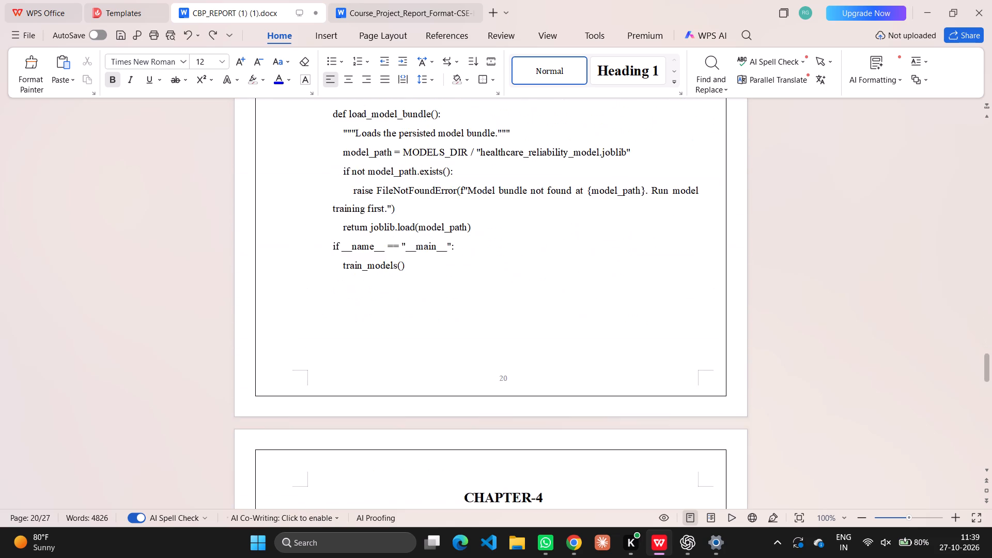
{"action": "scroll", "coordinate": [366, 272], "scroll_direction": "up", "scroll_amount": 20}
{"action": "scroll", "coordinate": [366, 272], "scroll_direction": "up", "scroll_amount": 18}
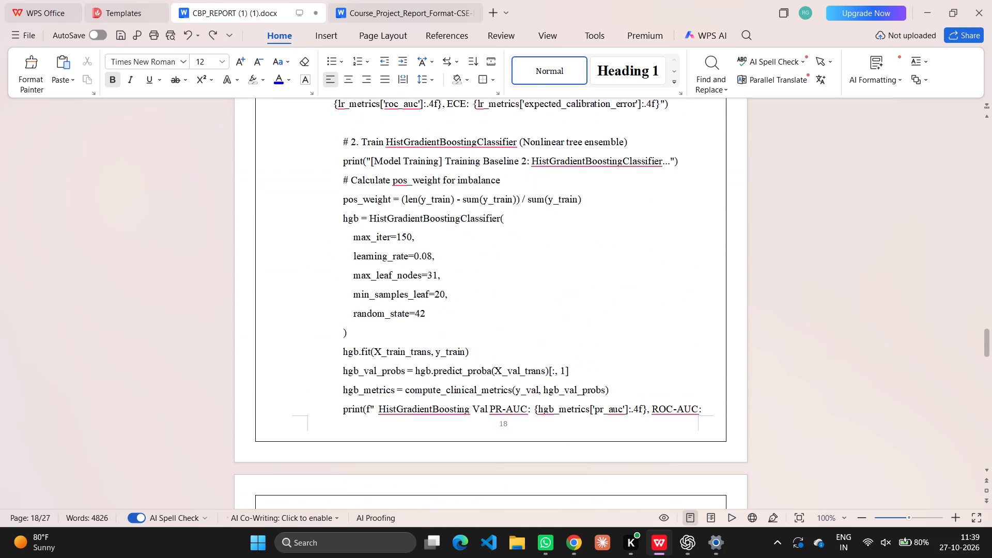
{"action": "scroll", "coordinate": [359, 268], "scroll_direction": "up", "scroll_amount": 20}
{"action": "scroll", "coordinate": [359, 268], "scroll_direction": "up", "scroll_amount": 20}
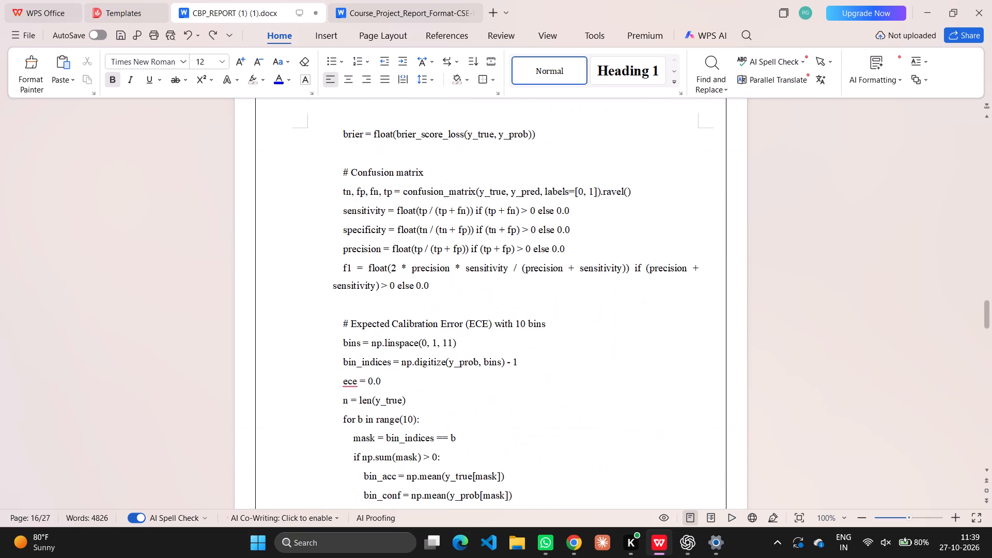
{"action": "scroll", "coordinate": [361, 257], "scroll_direction": "up", "scroll_amount": 20}
{"action": "scroll", "coordinate": [361, 257], "scroll_direction": "up", "scroll_amount": 7}
{"action": "scroll", "coordinate": [361, 257], "scroll_direction": "down", "scroll_amount": 4}
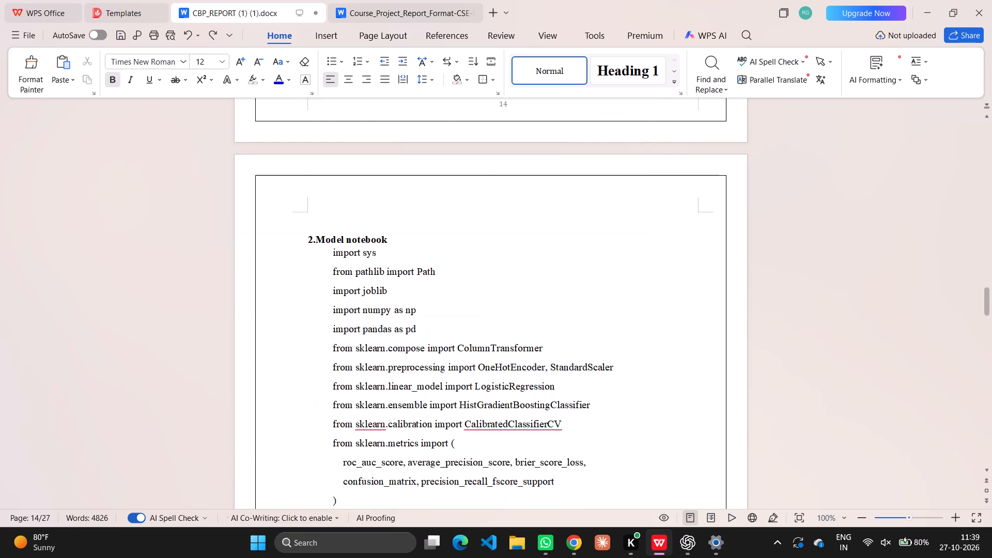
Delete the entire typed code listing between the 2.Model notebook heading and CHAPTER-4, from import sys through train_models().
{"action": "left_click_drag", "start_coordinate": [330, 250], "coordinate": [481, 401]}
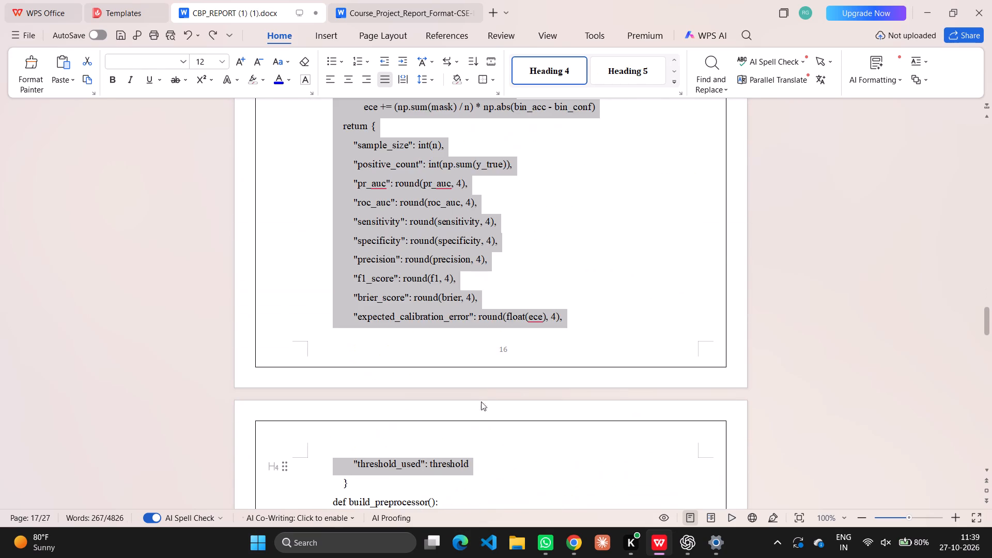
{"action": "left_click_drag", "start_coordinate": [481, 401], "coordinate": [414, 549]}
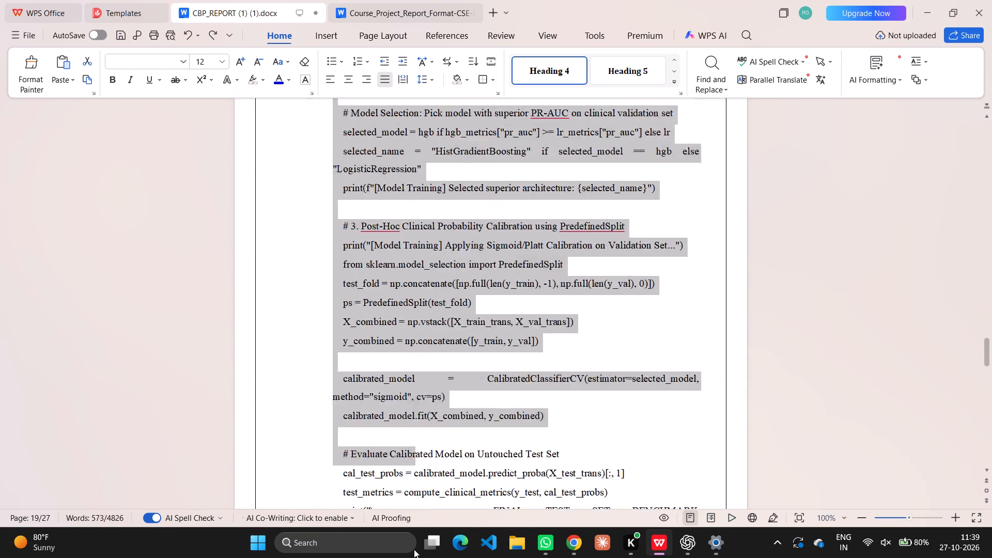
{"action": "left_click_drag", "start_coordinate": [414, 549], "coordinate": [565, 114]}
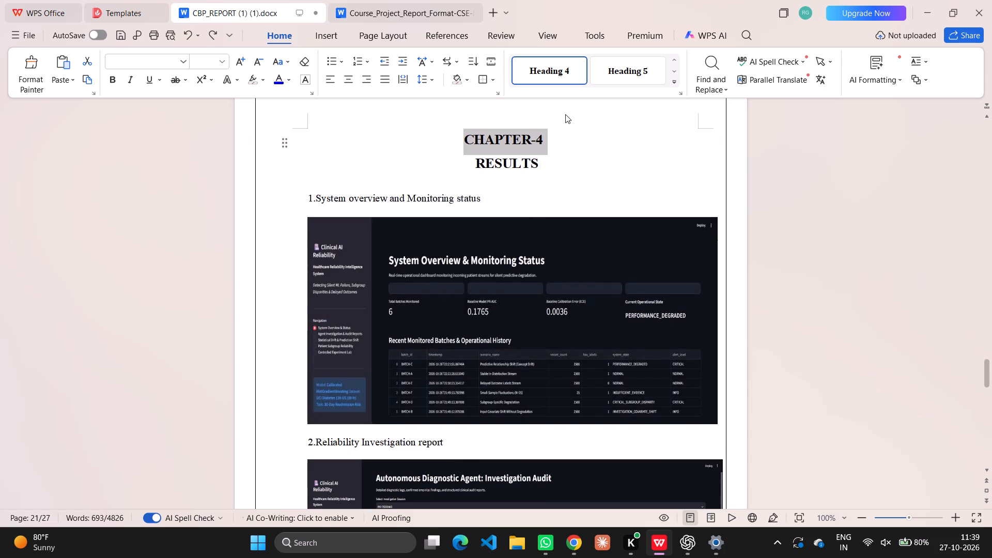
{"action": "left_click_drag", "start_coordinate": [565, 114], "coordinate": [476, 350]}
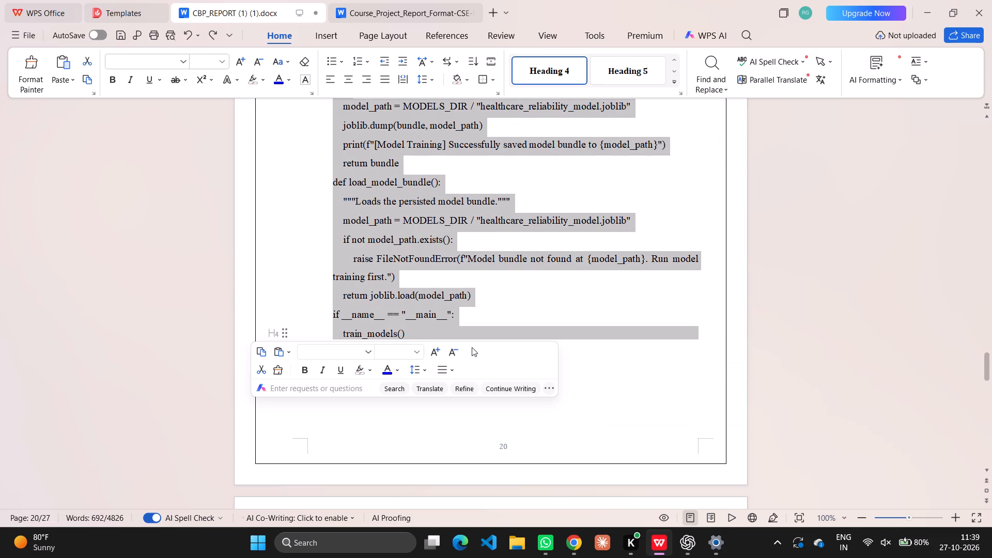
{"action": "key", "text": "BackSpace"}
{"action": "scroll", "coordinate": [597, 241], "scroll_direction": "up", "scroll_amount": 6}
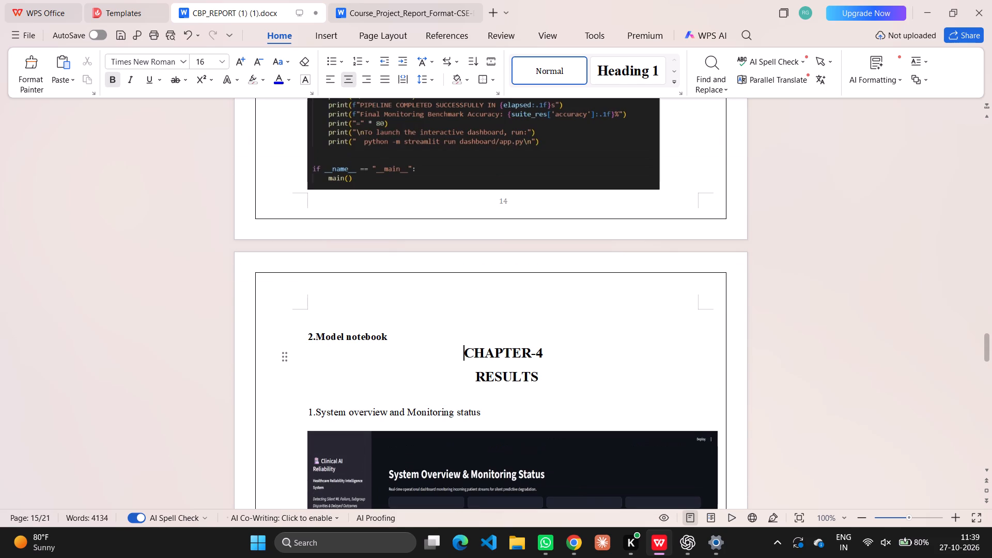
Insert an unnumbered blank line between the 2.Model notebook heading and the CHAPTER-4 title.
{"action": "scroll", "coordinate": [609, 275], "scroll_direction": "down", "scroll_amount": 1}
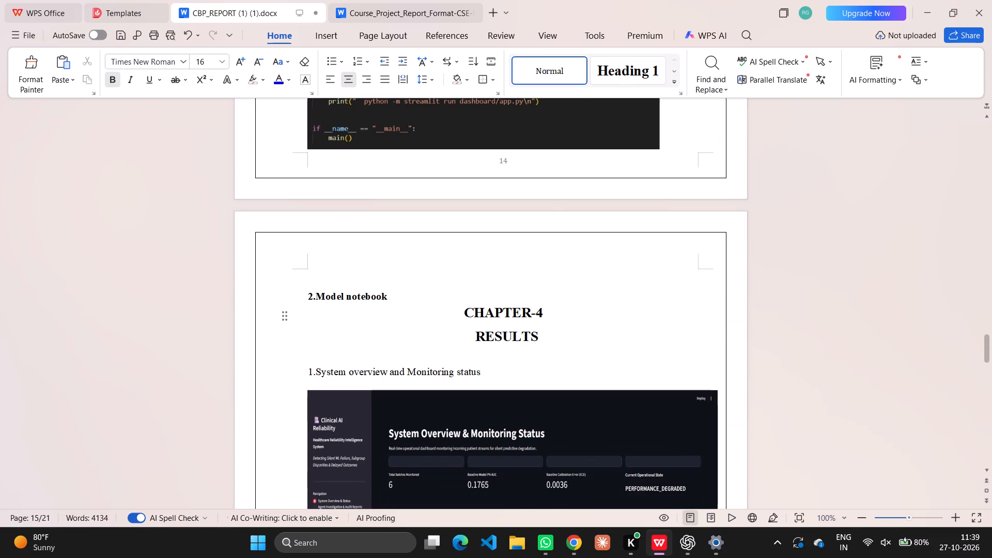
{"action": "left_click", "coordinate": [390, 298]}
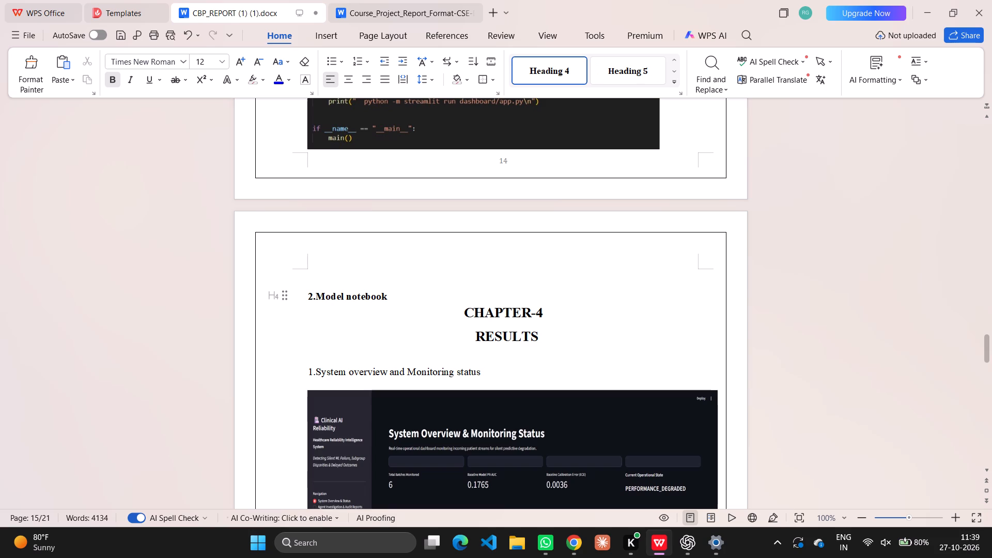
{"action": "left_click", "coordinate": [316, 313]}
{"action": "left_click", "coordinate": [312, 308]}
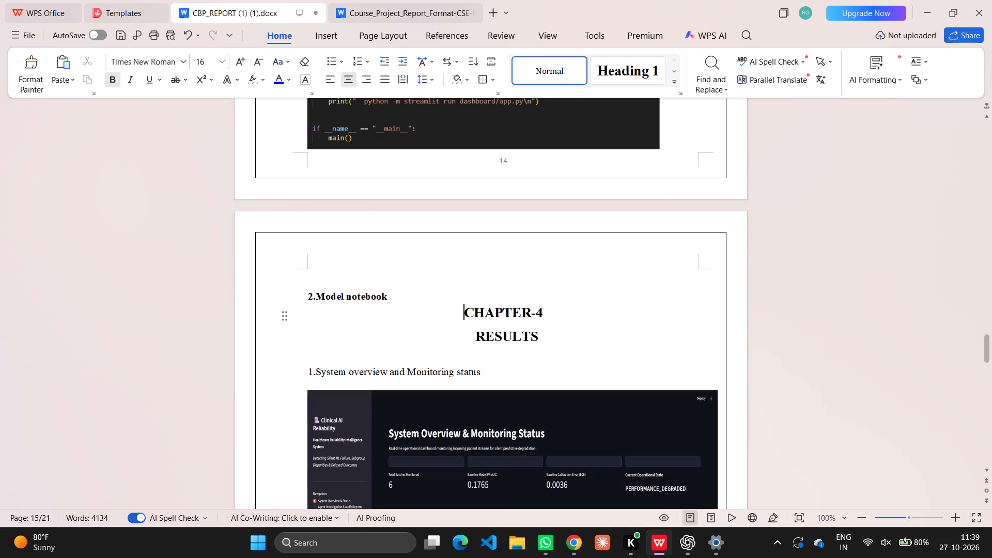
{"action": "left_click", "coordinate": [386, 299]}
{"action": "key", "text": "Return"}
{"action": "key", "text": "BackSpace"}
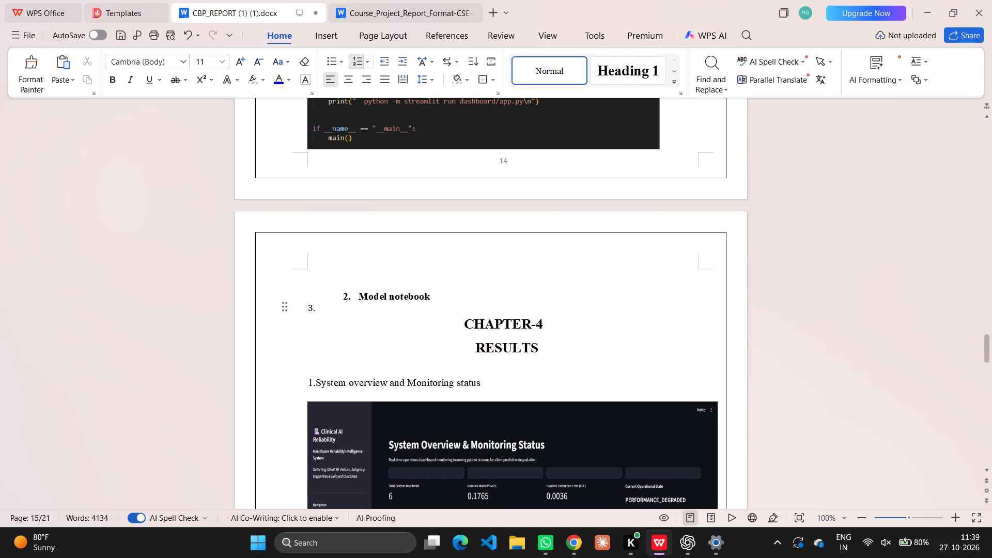
{"action": "key", "text": "BackSpace"}
{"action": "key", "text": "Return"}
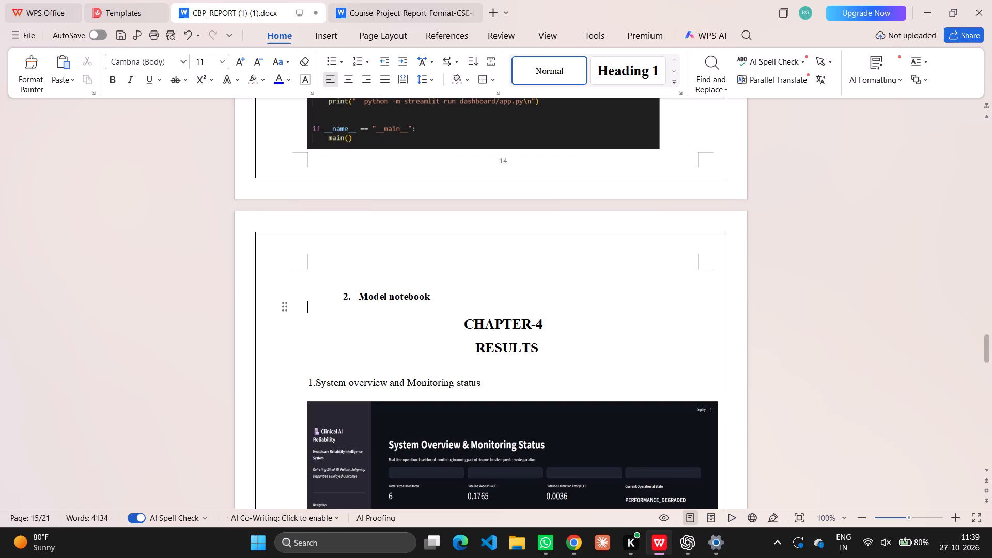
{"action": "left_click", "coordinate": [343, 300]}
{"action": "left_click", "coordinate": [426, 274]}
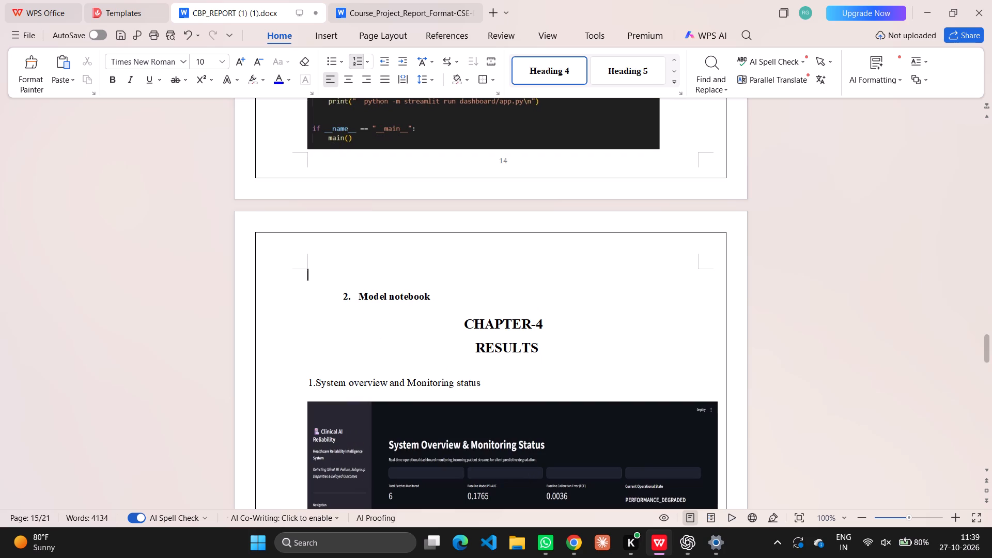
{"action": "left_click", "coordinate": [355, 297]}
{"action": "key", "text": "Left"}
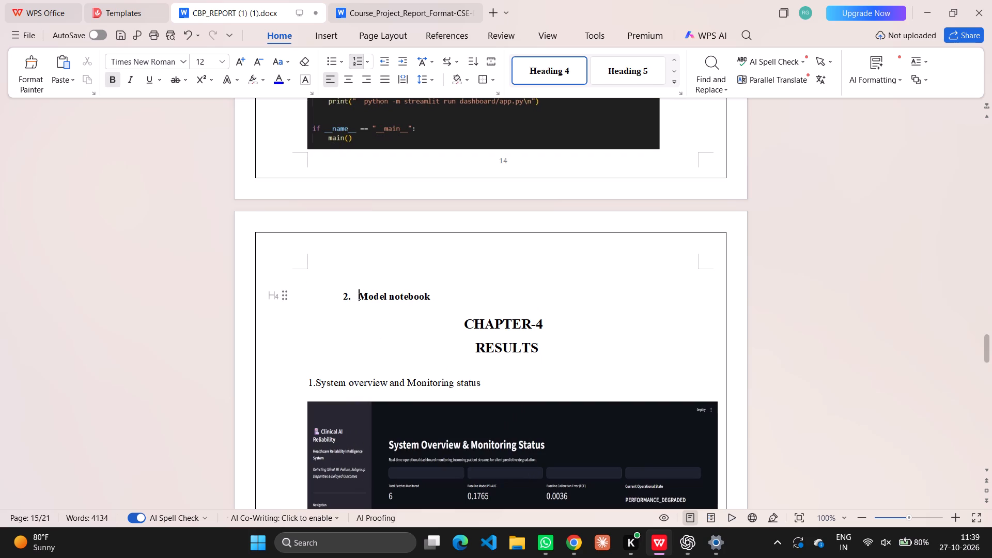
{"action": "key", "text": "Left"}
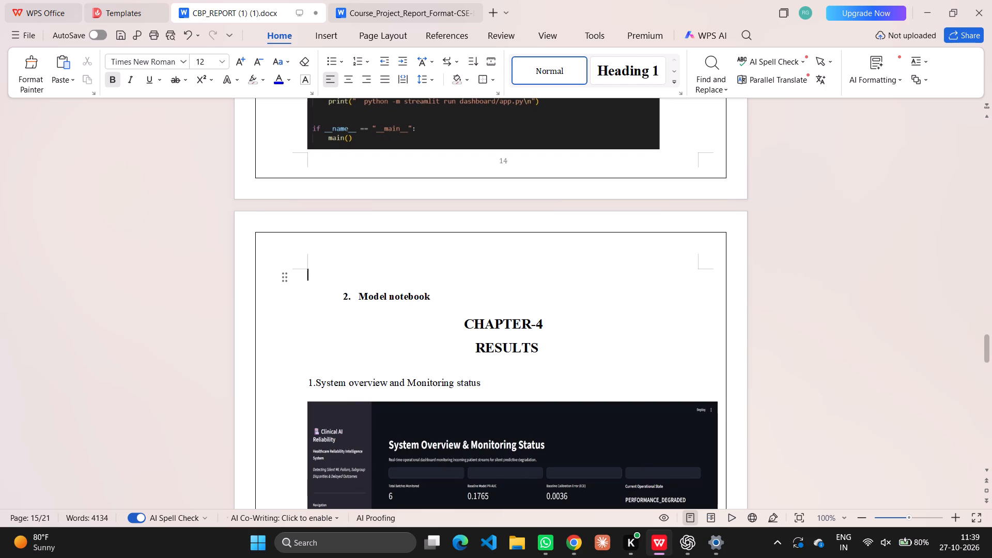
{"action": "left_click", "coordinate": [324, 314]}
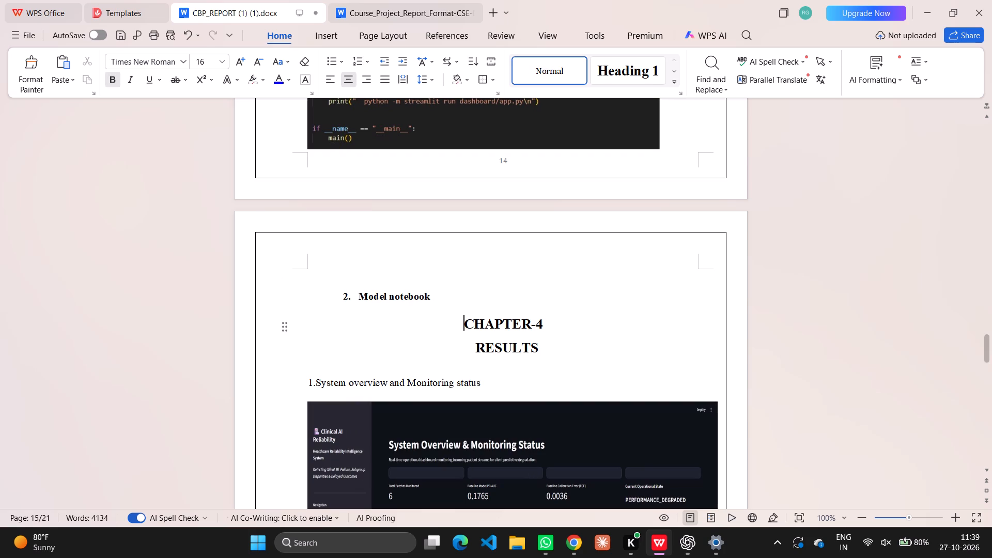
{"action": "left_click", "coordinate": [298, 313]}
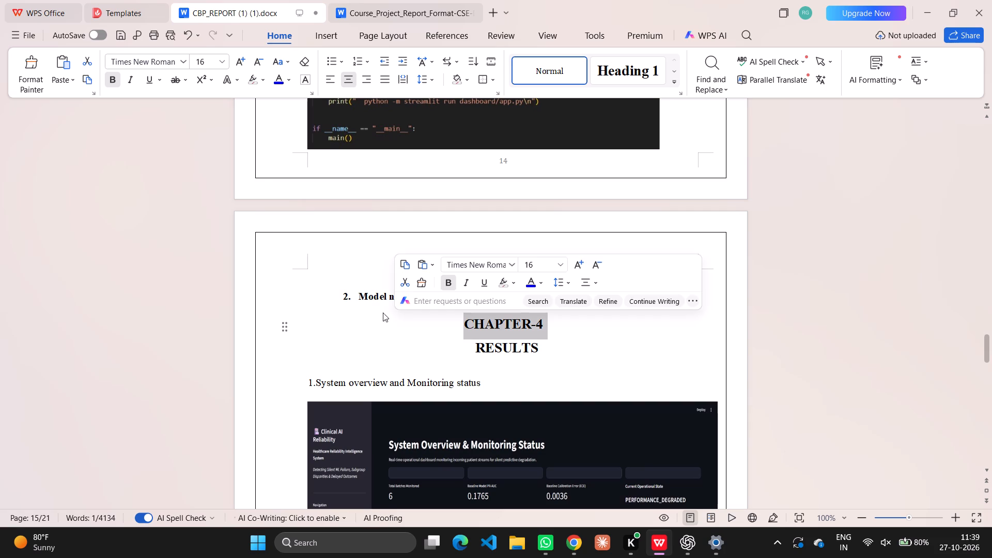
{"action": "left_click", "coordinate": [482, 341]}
Add another blank line directly below the Model notebook heading, above the CHAPTER-4 title.
{"action": "left_click", "coordinate": [440, 296]}
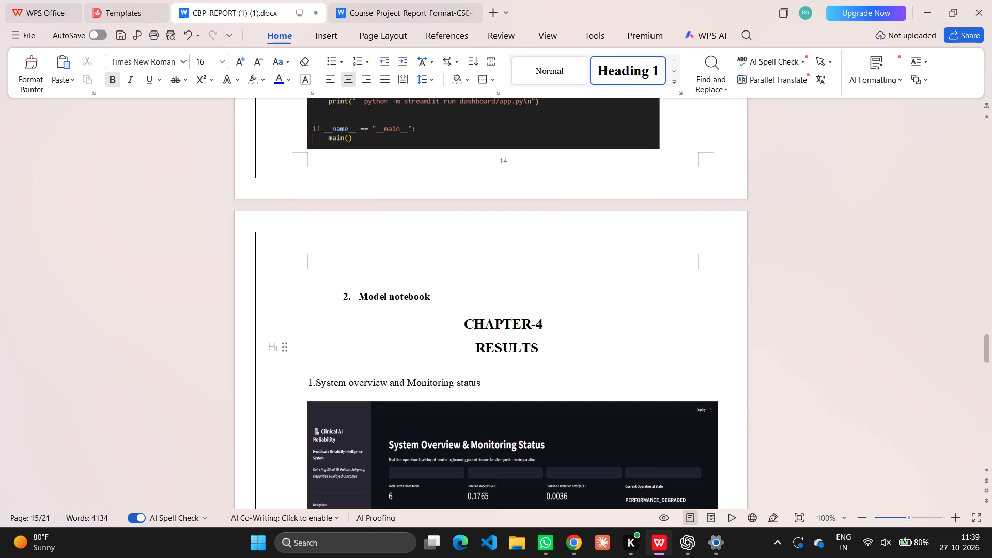
{"action": "key", "text": "Return"}
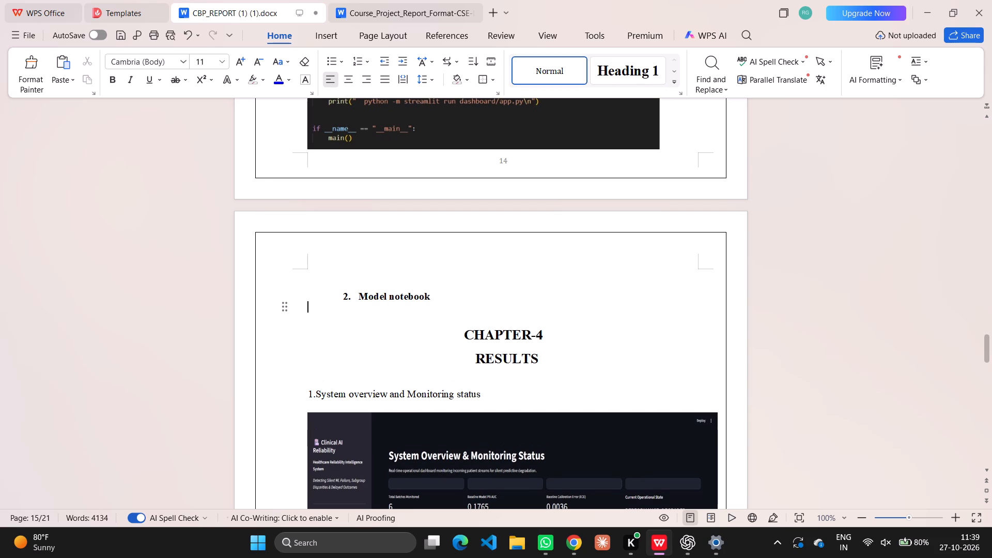
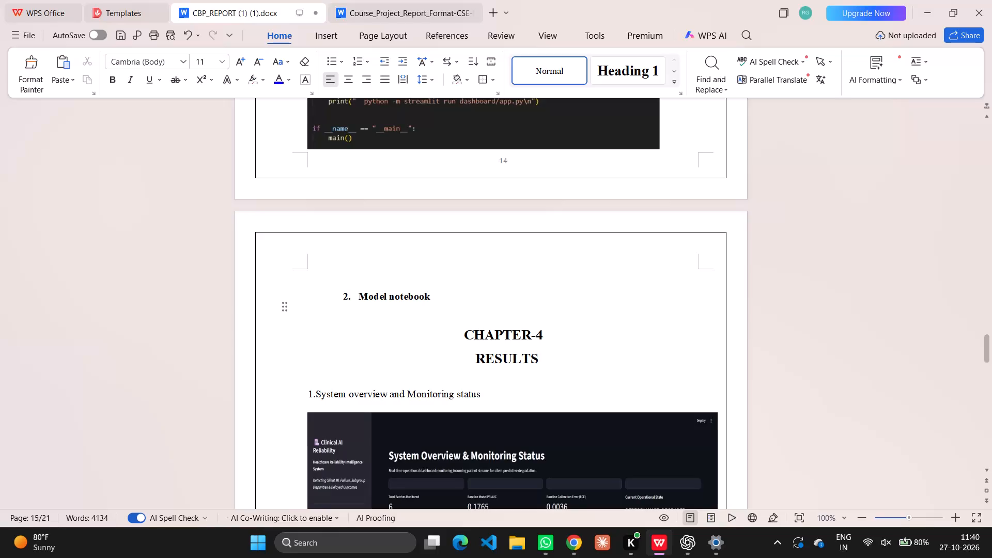
Paste the copied code screenshot, running from import sys to the f1 calculation, below the Model notebook heading.
{"action": "key", "text": "ctrl+v"}
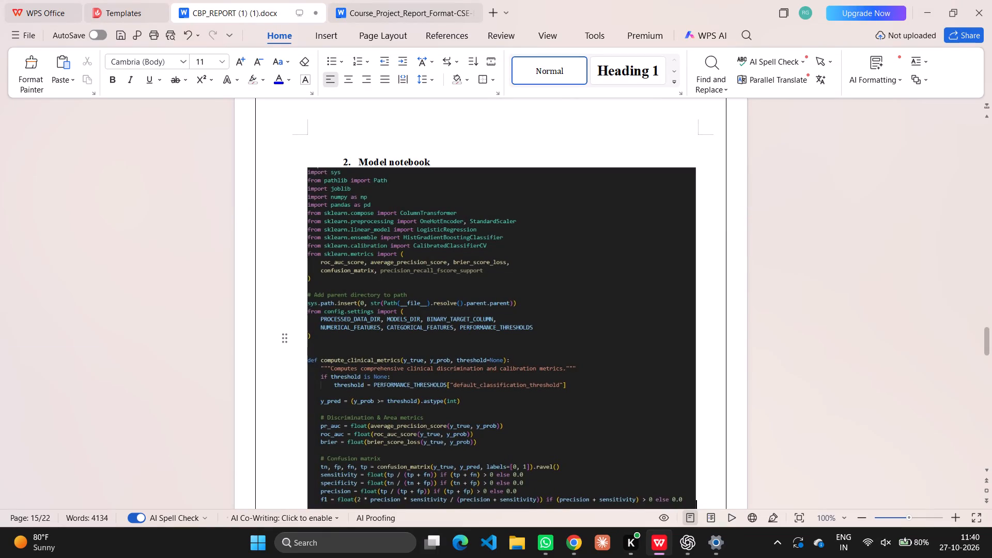
Add a blank line directly below the pasted code screenshot, above the CHAPTER-4 title.
{"action": "scroll", "coordinate": [553, 300], "scroll_direction": "down", "scroll_amount": 1}
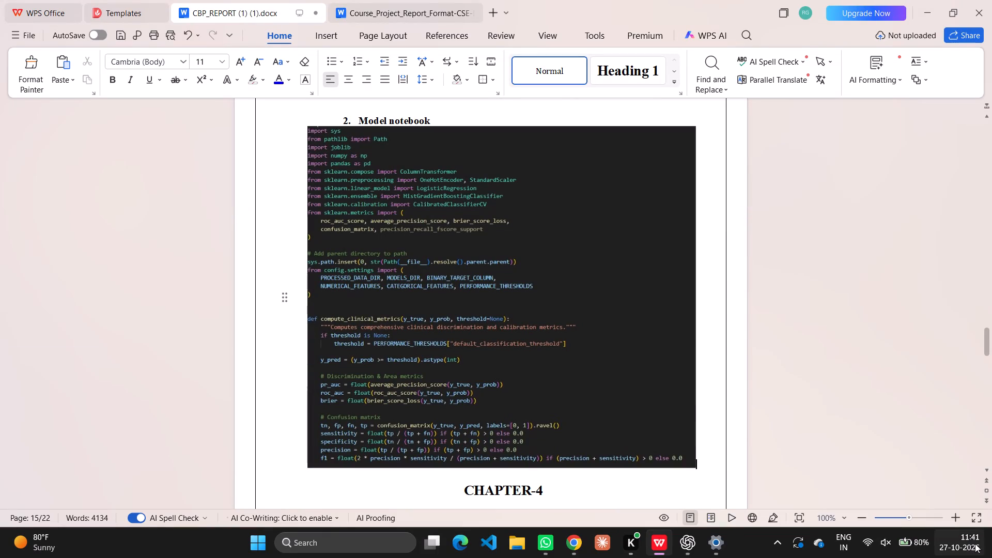
{"action": "scroll", "coordinate": [476, 231], "scroll_direction": "down", "scroll_amount": 1}
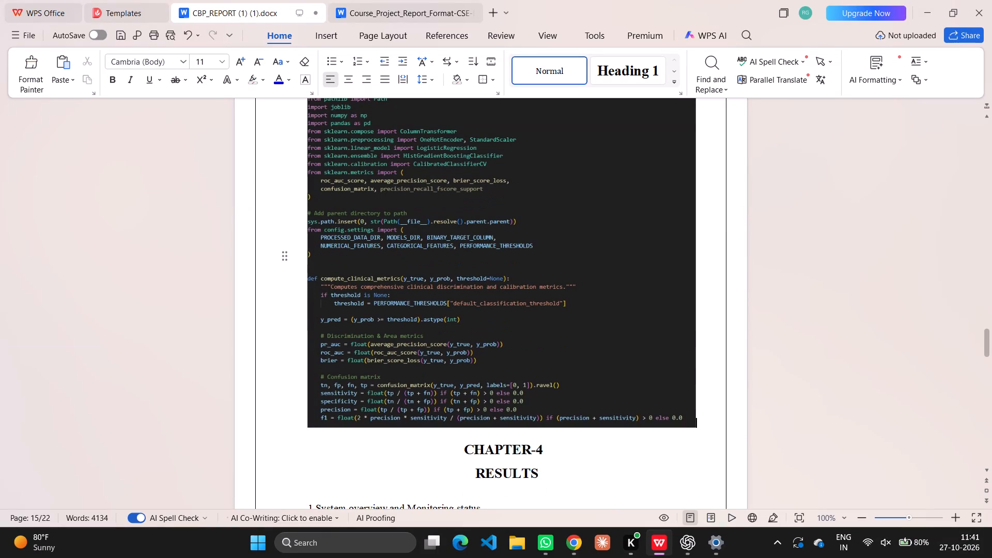
{"action": "key", "text": "Return"}
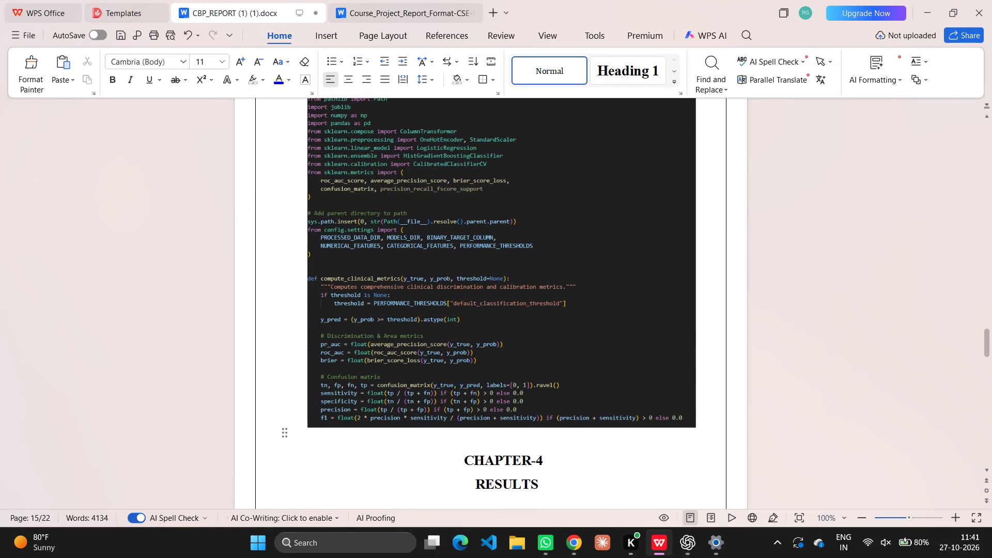
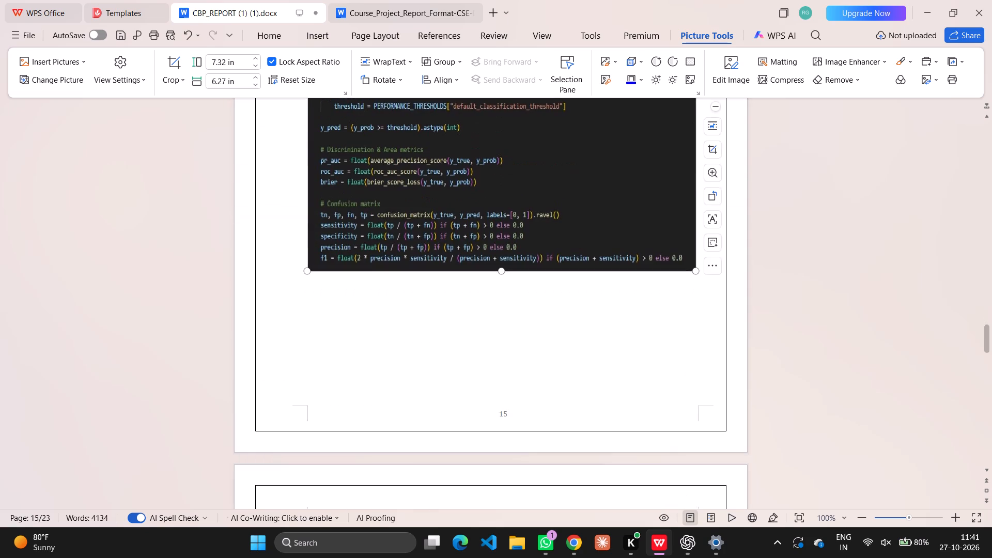
{"action": "scroll", "coordinate": [521, 339], "scroll_direction": "down", "scroll_amount": 11}
{"action": "left_click", "coordinate": [506, 280]}
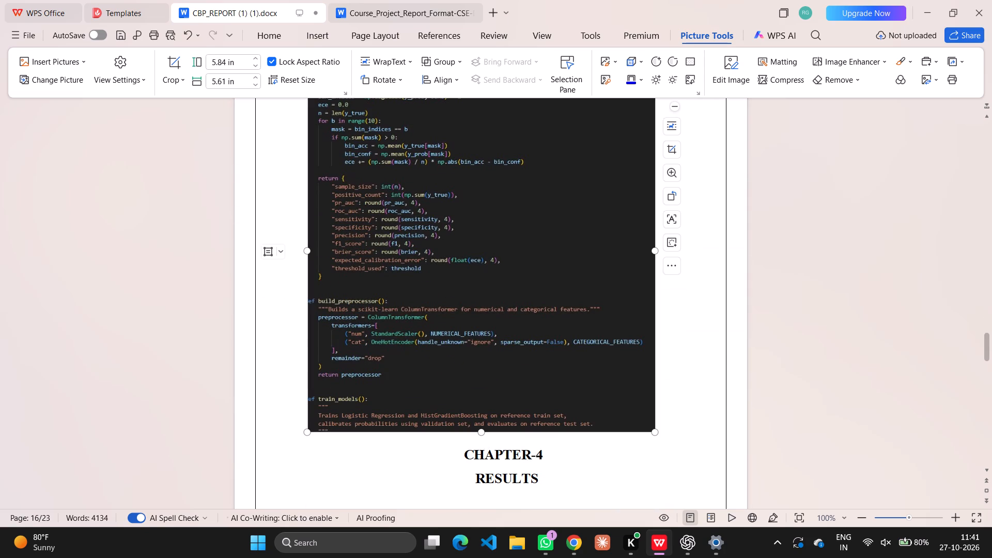
{"action": "left_click_drag", "start_coordinate": [482, 431], "coordinate": [479, 452]}
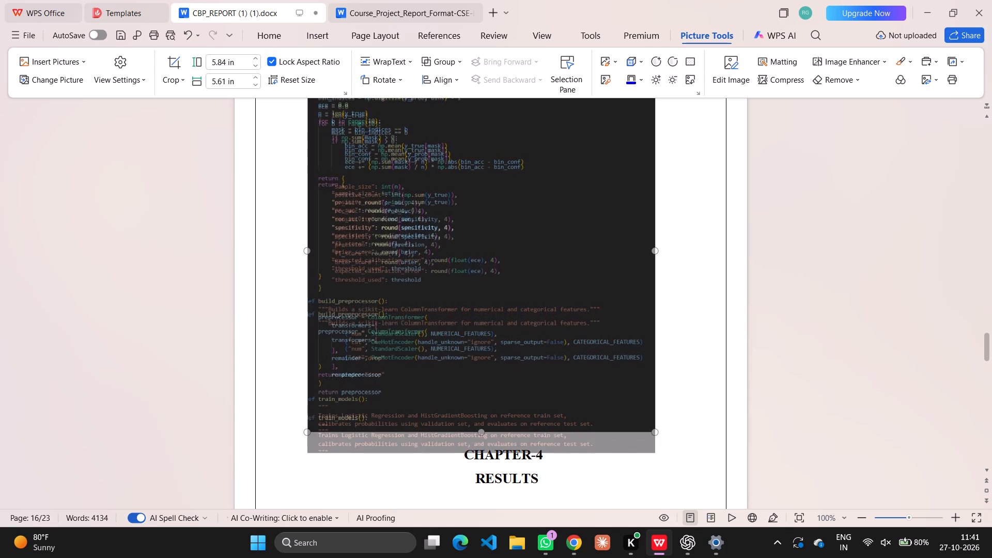
{"action": "left_click_drag", "start_coordinate": [479, 452], "coordinate": [474, 483]}
{"action": "scroll", "coordinate": [525, 394], "scroll_direction": "up", "scroll_amount": 4}
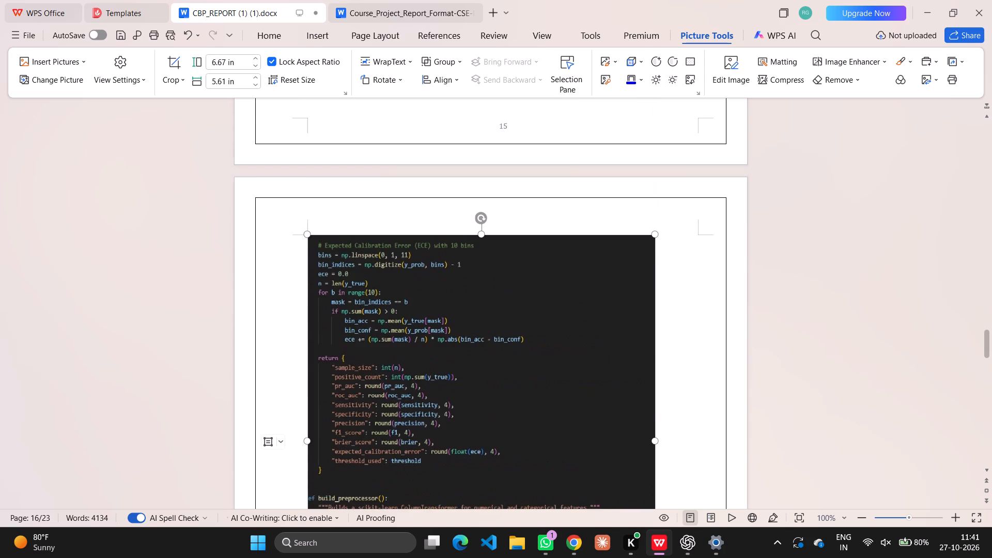
{"action": "scroll", "coordinate": [525, 394], "scroll_direction": "down", "scroll_amount": 6}
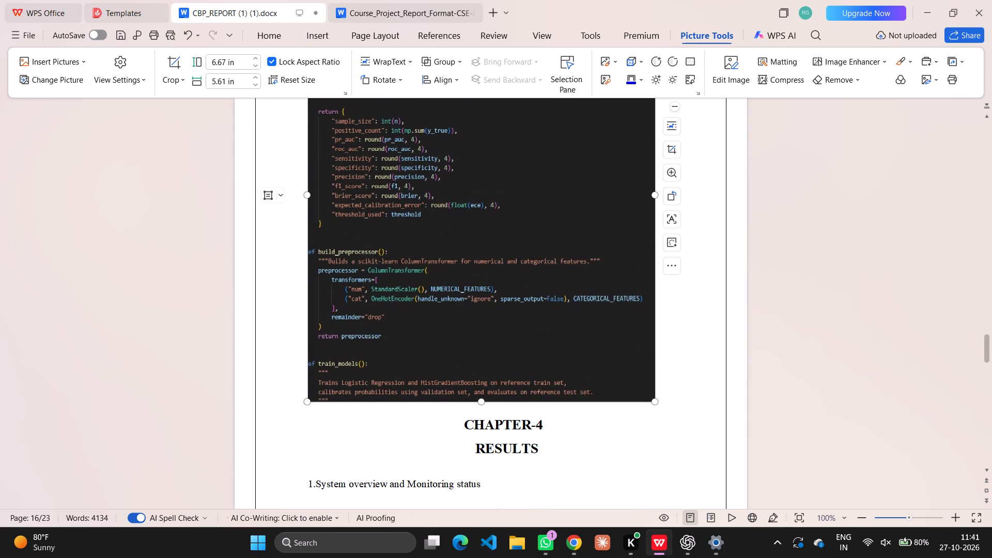
{"action": "left_click_drag", "start_coordinate": [481, 403], "coordinate": [482, 435]}
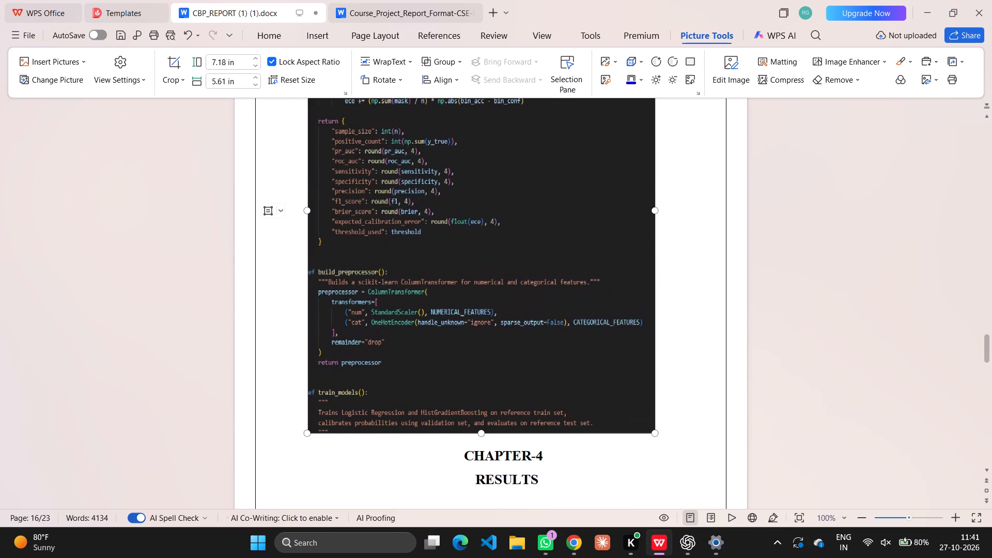
{"action": "scroll", "coordinate": [526, 353], "scroll_direction": "down", "scroll_amount": 7}
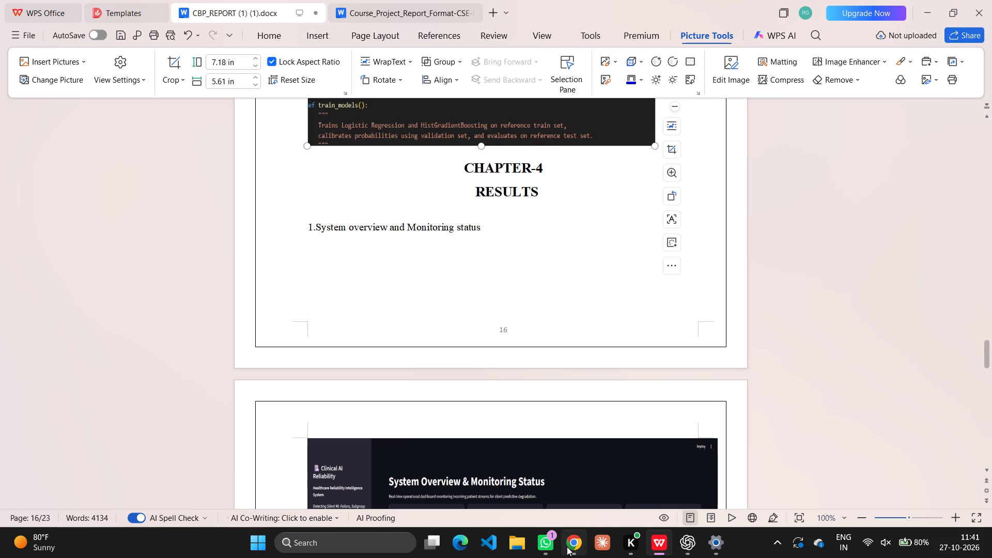
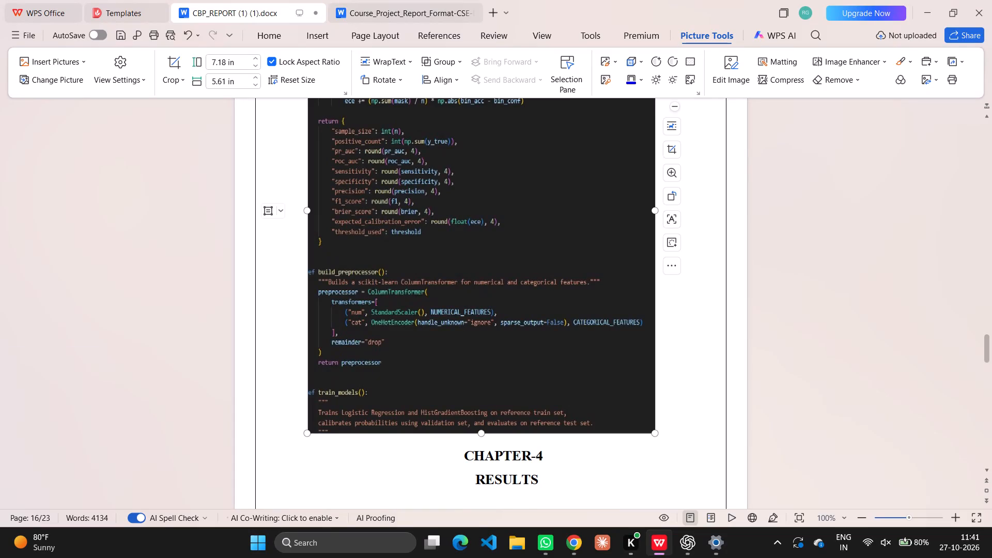
Paste the copied train_models() code screenshot on a new line below the build_preprocessor() screenshot, above the CHAPTER-4 title.
{"action": "left_click", "coordinate": [666, 429]}
{"action": "key", "text": "Return"}
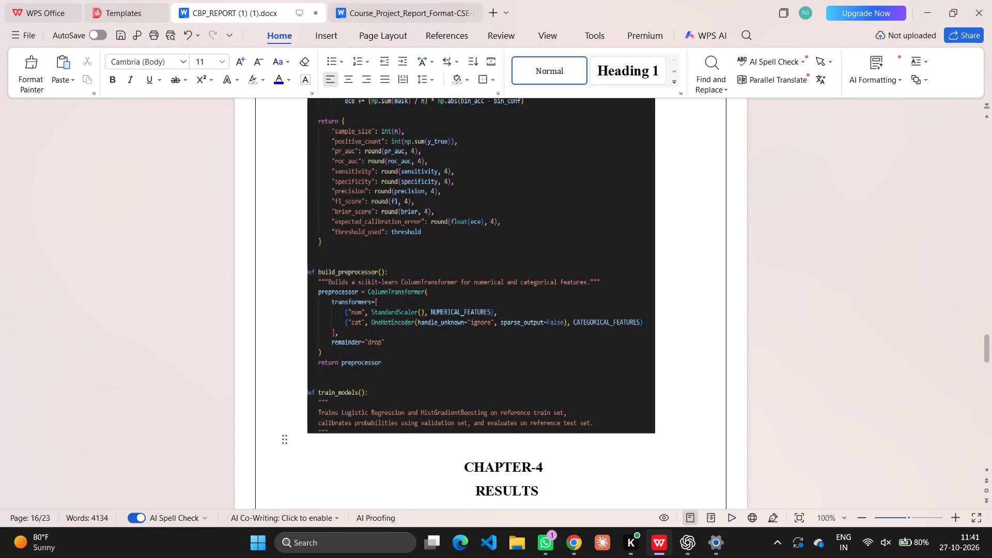
{"action": "key", "text": "ctrl+v"}
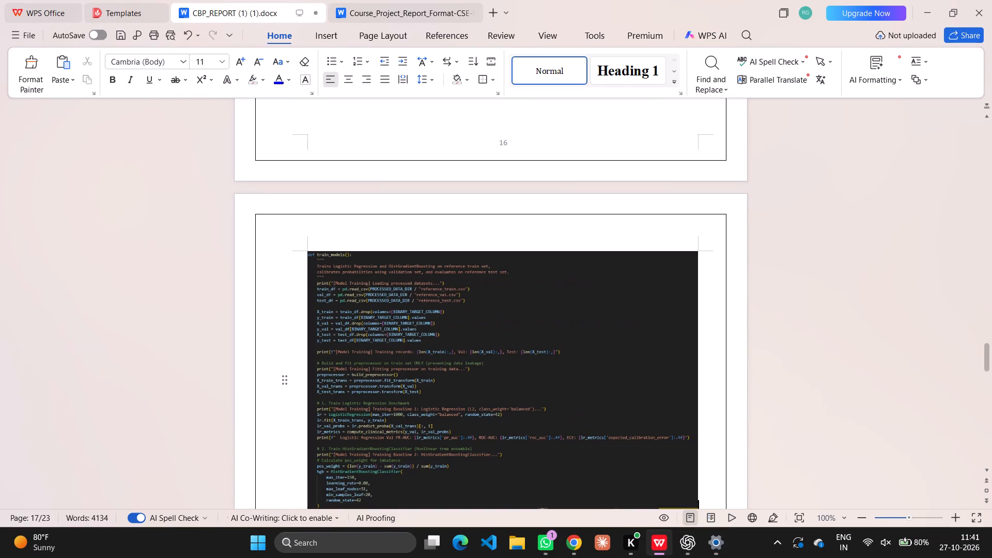
Select the train_models() code screenshot directly above the CHAPTER-4 title.
{"action": "scroll", "coordinate": [651, 390], "scroll_direction": "up", "scroll_amount": 5}
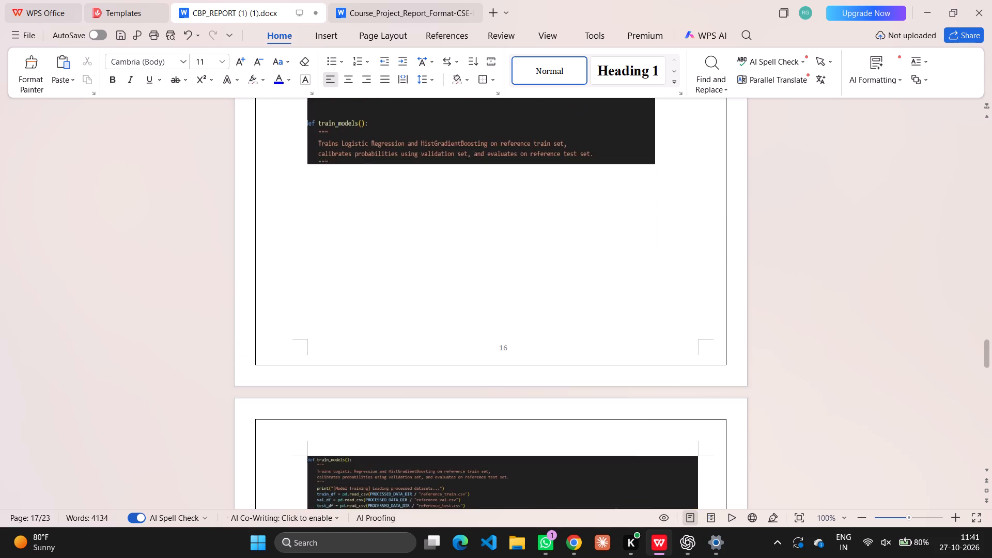
{"action": "scroll", "coordinate": [651, 390], "scroll_direction": "up", "scroll_amount": 5}
{"action": "scroll", "coordinate": [532, 405], "scroll_direction": "down", "scroll_amount": 4}
{"action": "scroll", "coordinate": [487, 321], "scroll_direction": "down", "scroll_amount": 5}
{"action": "scroll", "coordinate": [529, 348], "scroll_direction": "down", "scroll_amount": 3}
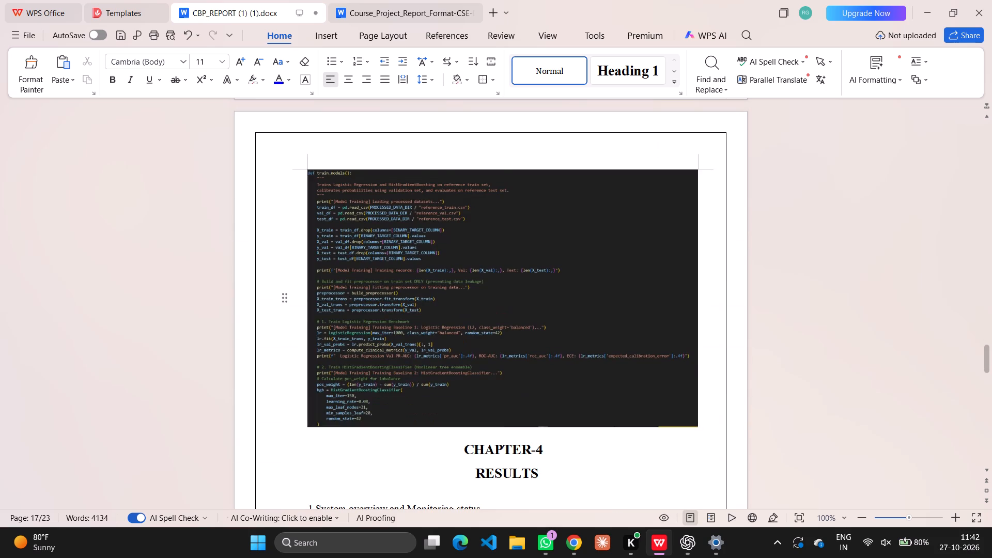
{"action": "left_click", "coordinate": [522, 319]}
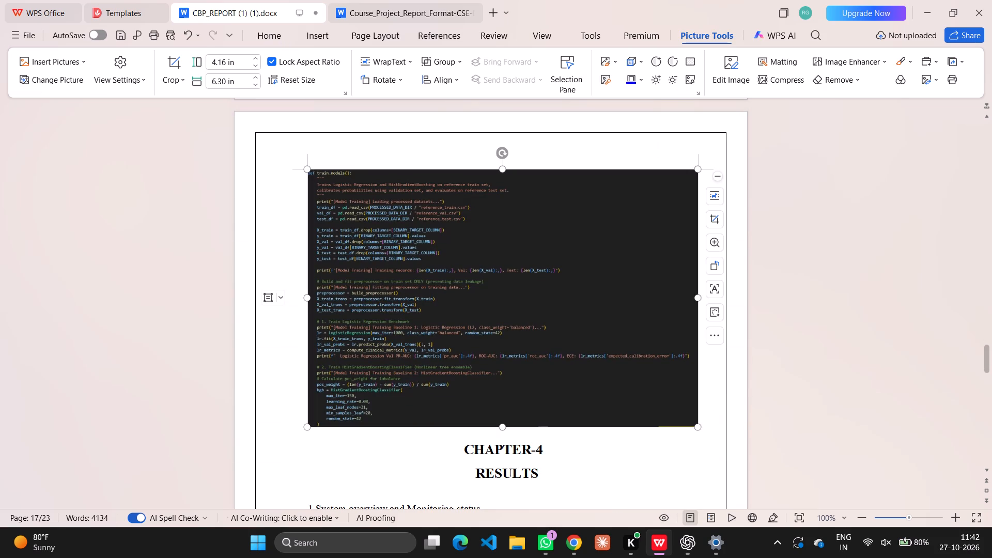
Enlarge the train_models() code screenshot above CHAPTER-4 to about 6.26 in high and 6.59 in wide.
{"action": "left_click_drag", "start_coordinate": [502, 427], "coordinate": [492, 515]}
{"action": "scroll", "coordinate": [531, 317], "scroll_direction": "up", "scroll_amount": 4}
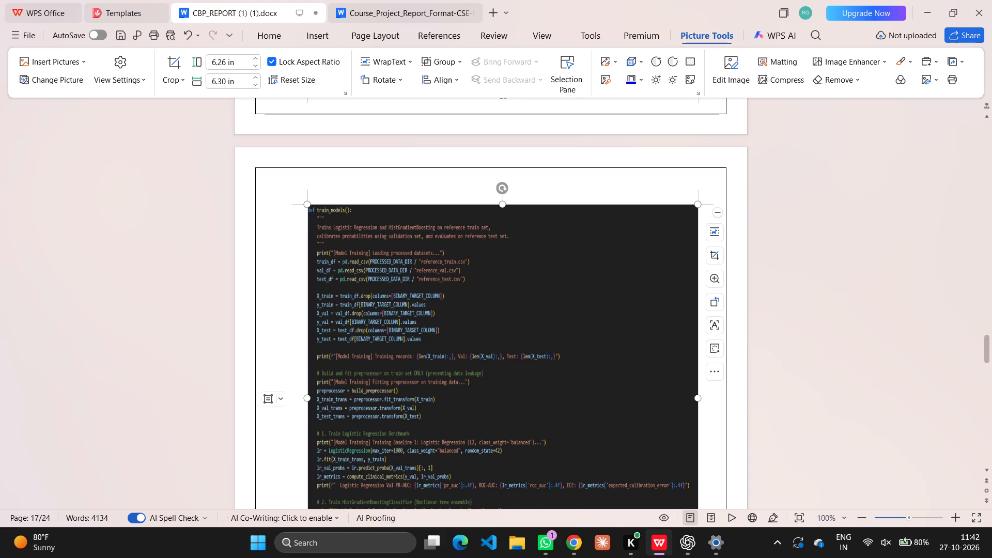
{"action": "left_click_drag", "start_coordinate": [698, 398], "coordinate": [708, 399]}
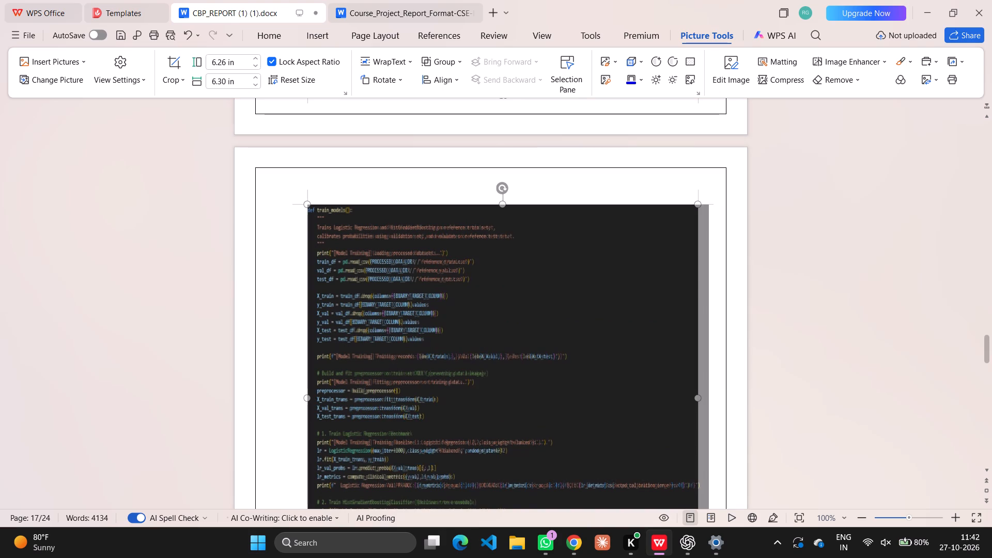
{"action": "left_click_drag", "start_coordinate": [708, 399], "coordinate": [716, 399]}
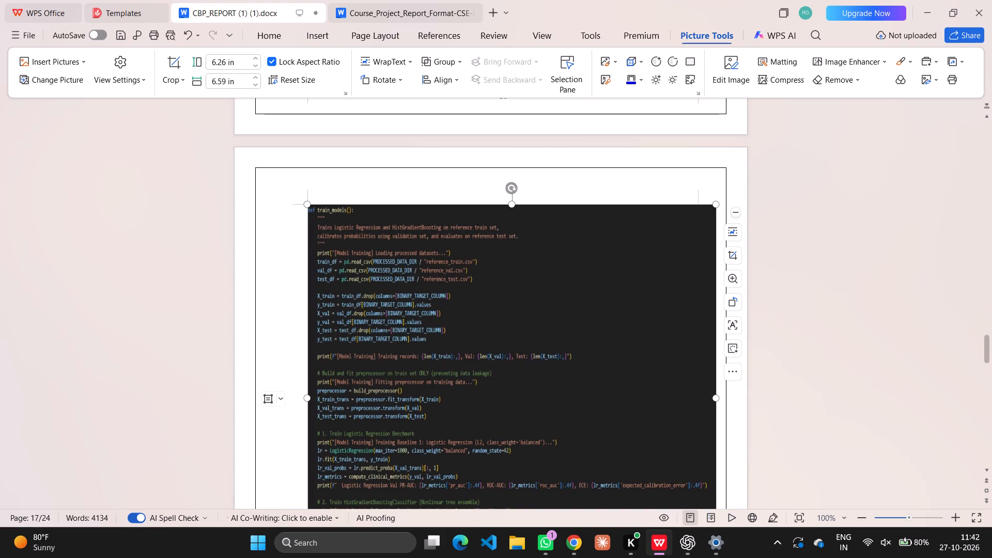
Enlarge the page 16 code screenshot containing build_preprocessor() to about 8.22 in high and 6.53 in wide.
{"action": "scroll", "coordinate": [591, 176], "scroll_direction": "up", "scroll_amount": 5}
{"action": "scroll", "coordinate": [588, 249], "scroll_direction": "up", "scroll_amount": 4}
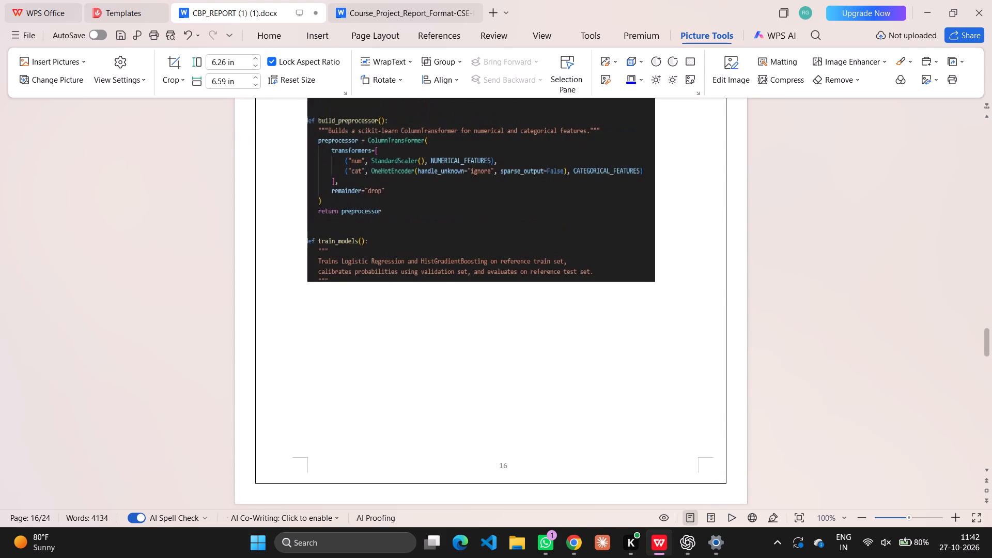
{"action": "scroll", "coordinate": [540, 198], "scroll_direction": "up", "scroll_amount": 5}
{"action": "scroll", "coordinate": [541, 294], "scroll_direction": "up", "scroll_amount": 5}
{"action": "scroll", "coordinate": [541, 295], "scroll_direction": "down", "scroll_amount": 4}
{"action": "left_click", "coordinate": [530, 297]}
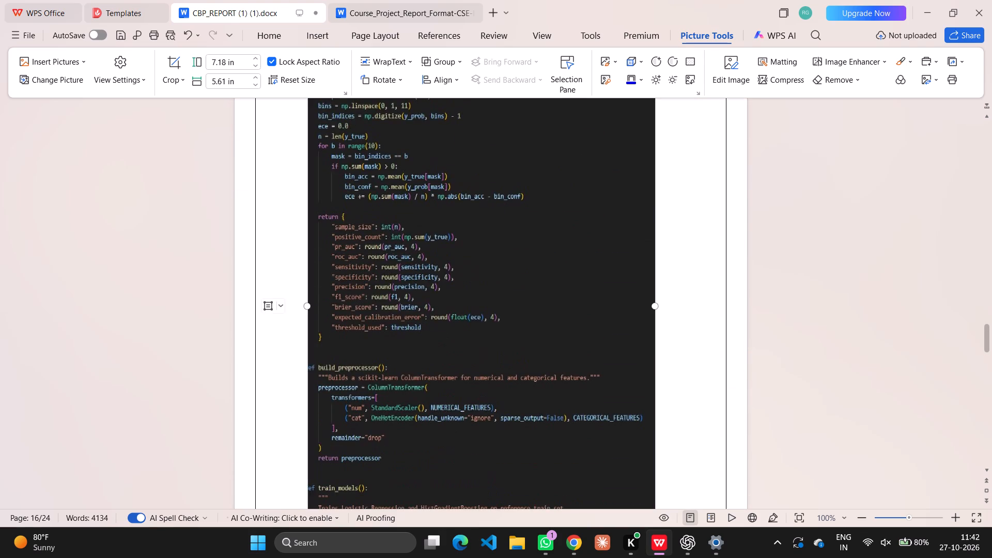
{"action": "scroll", "coordinate": [533, 297], "scroll_direction": "down", "scroll_amount": 4}
{"action": "left_click_drag", "start_coordinate": [482, 363], "coordinate": [482, 427]}
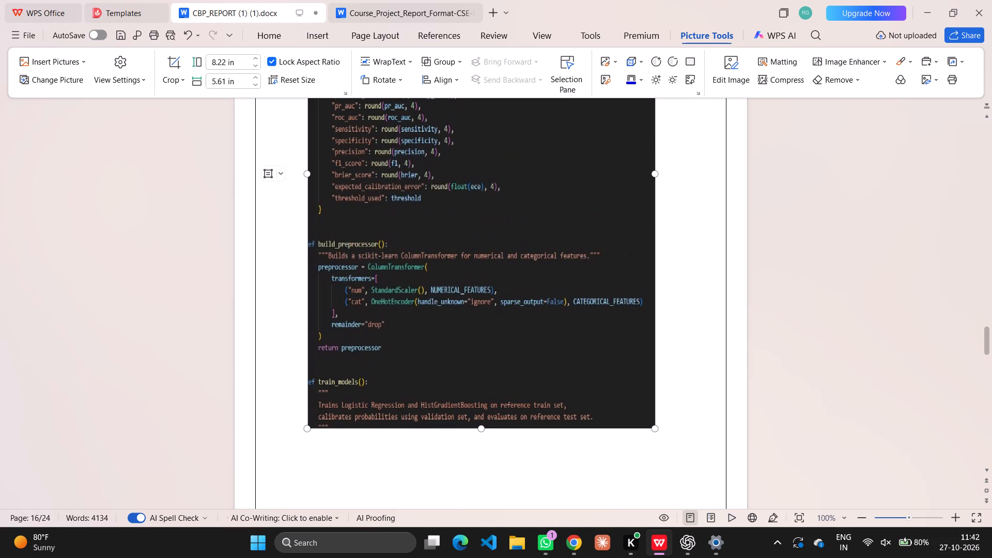
{"action": "scroll", "coordinate": [554, 286], "scroll_direction": "up", "scroll_amount": 5}
{"action": "scroll", "coordinate": [554, 286], "scroll_direction": "down", "scroll_amount": 1}
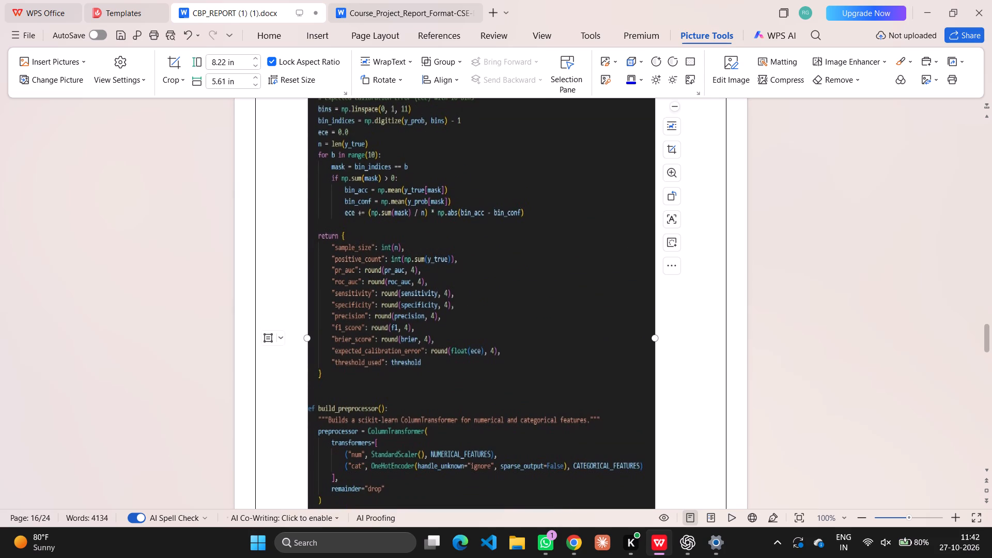
{"action": "left_click_drag", "start_coordinate": [656, 340], "coordinate": [714, 339]}
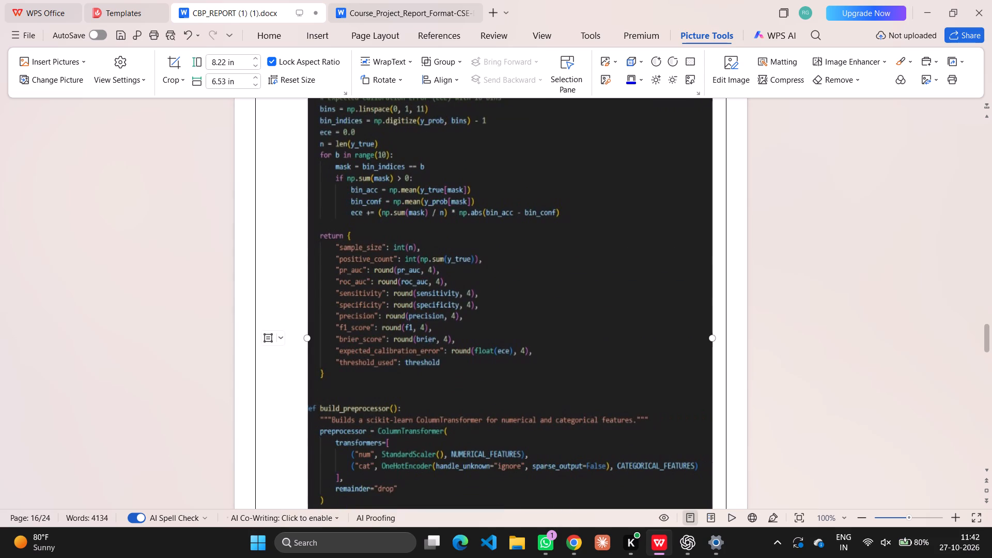
{"action": "left_click", "coordinate": [923, 284]}
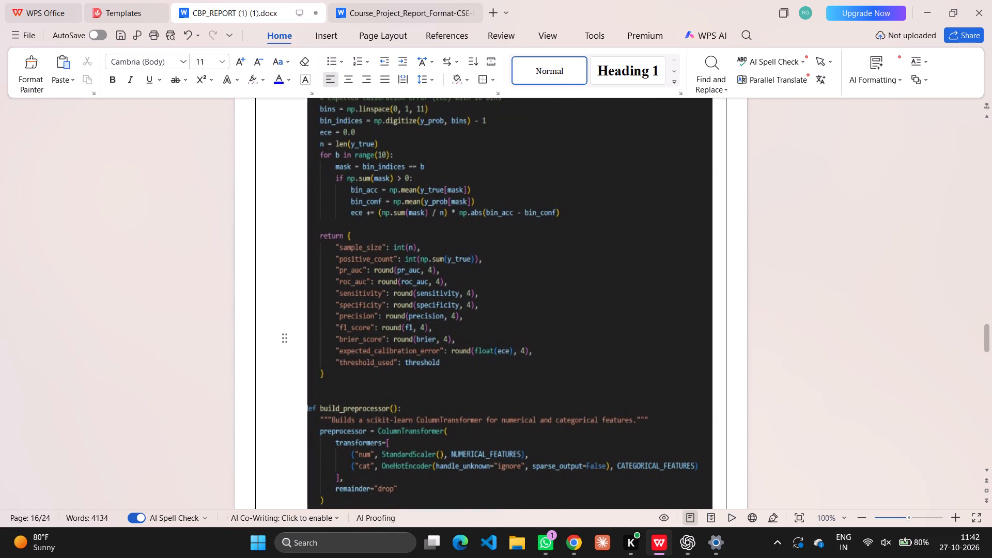
Enlarge the import and compute_clinical_metrics() code screenshot under Model notebook to about 6.52 in wide and 7.85 in high.
{"action": "scroll", "coordinate": [627, 299], "scroll_direction": "up", "scroll_amount": 20}
{"action": "left_click", "coordinate": [609, 366]}
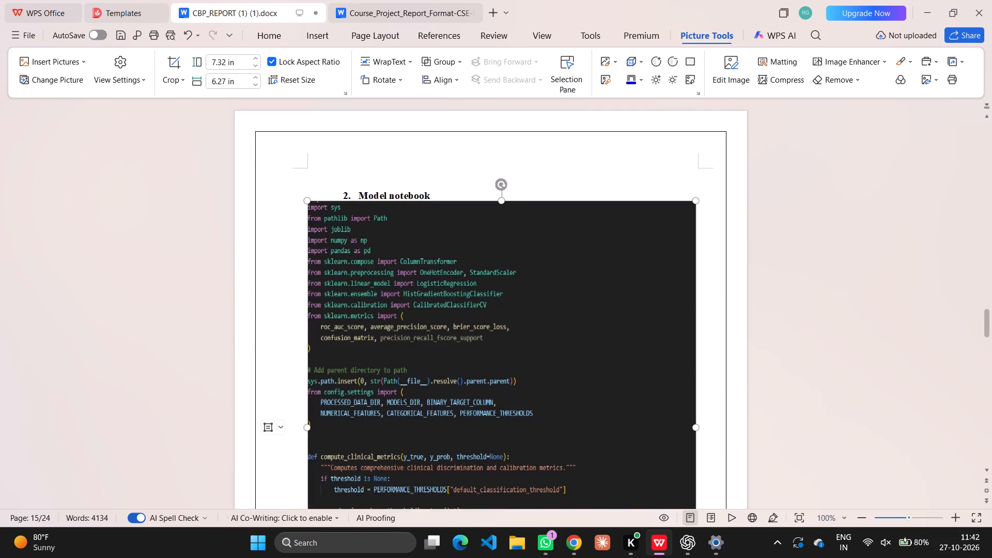
{"action": "left_click_drag", "start_coordinate": [696, 427], "coordinate": [712, 430]}
{"action": "scroll", "coordinate": [830, 283], "scroll_direction": "down", "scroll_amount": 4}
{"action": "scroll", "coordinate": [720, 303], "scroll_direction": "down", "scroll_amount": 4}
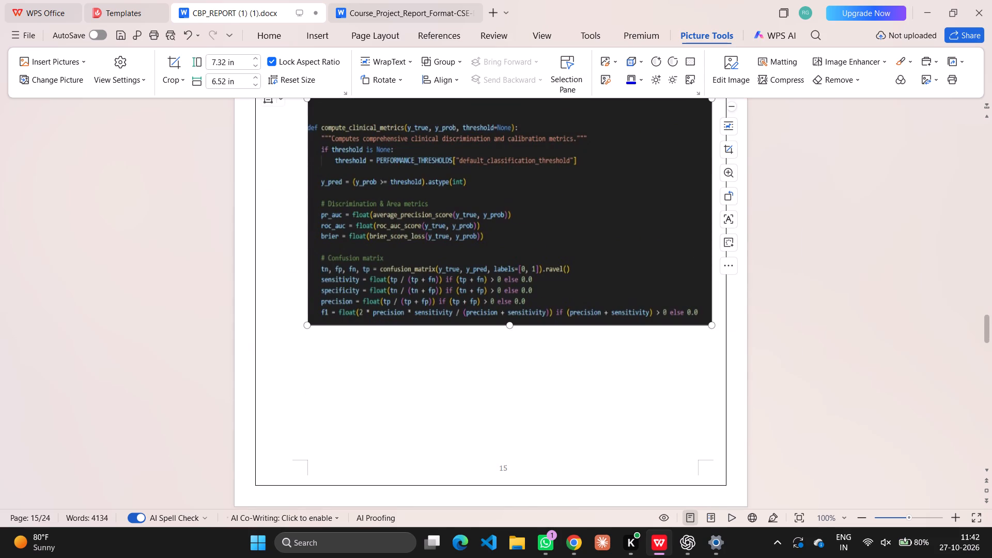
{"action": "left_click_drag", "start_coordinate": [510, 325], "coordinate": [505, 358]}
{"action": "scroll", "coordinate": [569, 300], "scroll_direction": "up", "scroll_amount": 7}
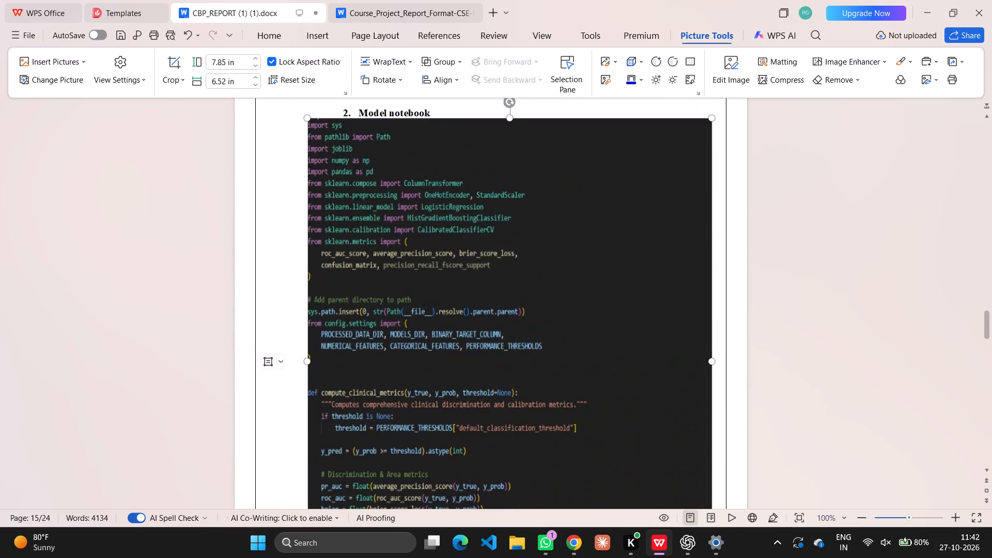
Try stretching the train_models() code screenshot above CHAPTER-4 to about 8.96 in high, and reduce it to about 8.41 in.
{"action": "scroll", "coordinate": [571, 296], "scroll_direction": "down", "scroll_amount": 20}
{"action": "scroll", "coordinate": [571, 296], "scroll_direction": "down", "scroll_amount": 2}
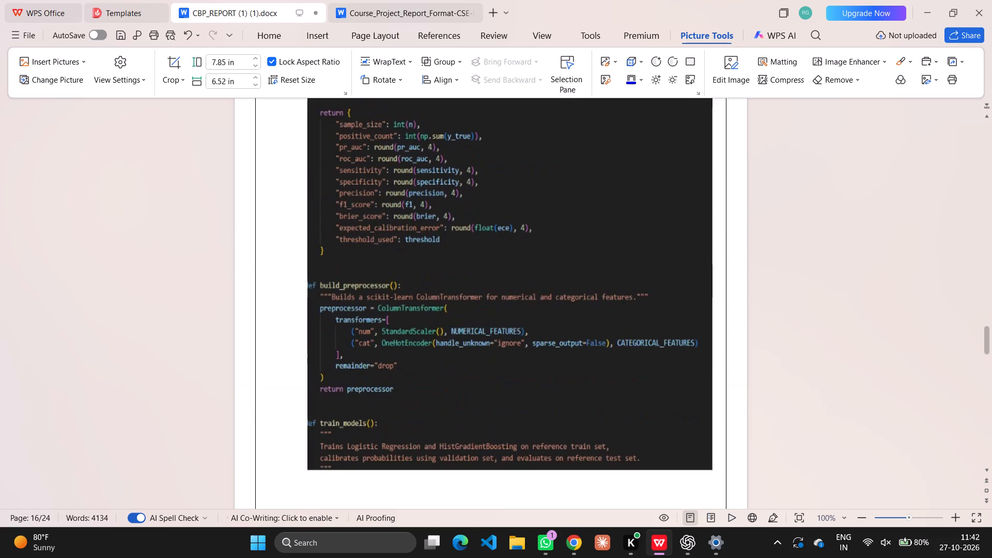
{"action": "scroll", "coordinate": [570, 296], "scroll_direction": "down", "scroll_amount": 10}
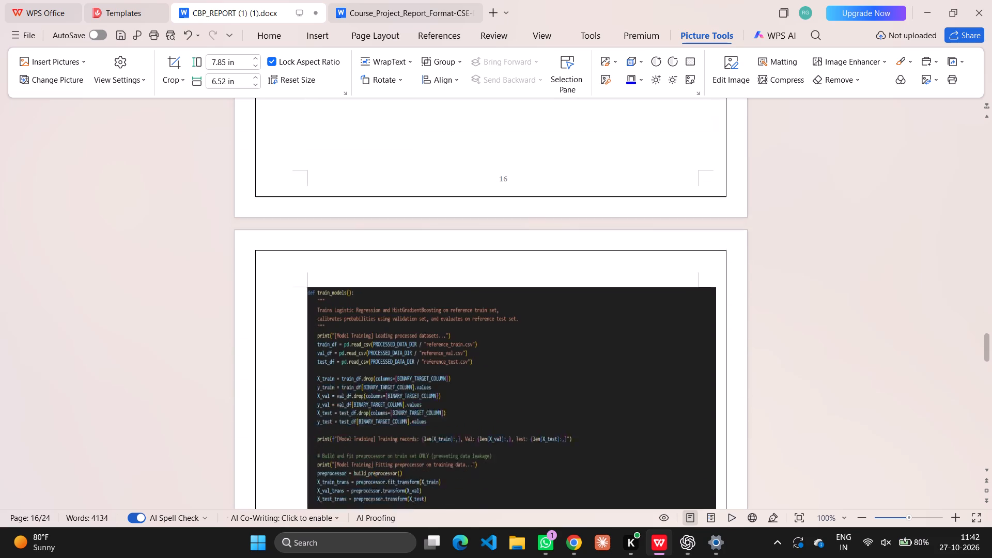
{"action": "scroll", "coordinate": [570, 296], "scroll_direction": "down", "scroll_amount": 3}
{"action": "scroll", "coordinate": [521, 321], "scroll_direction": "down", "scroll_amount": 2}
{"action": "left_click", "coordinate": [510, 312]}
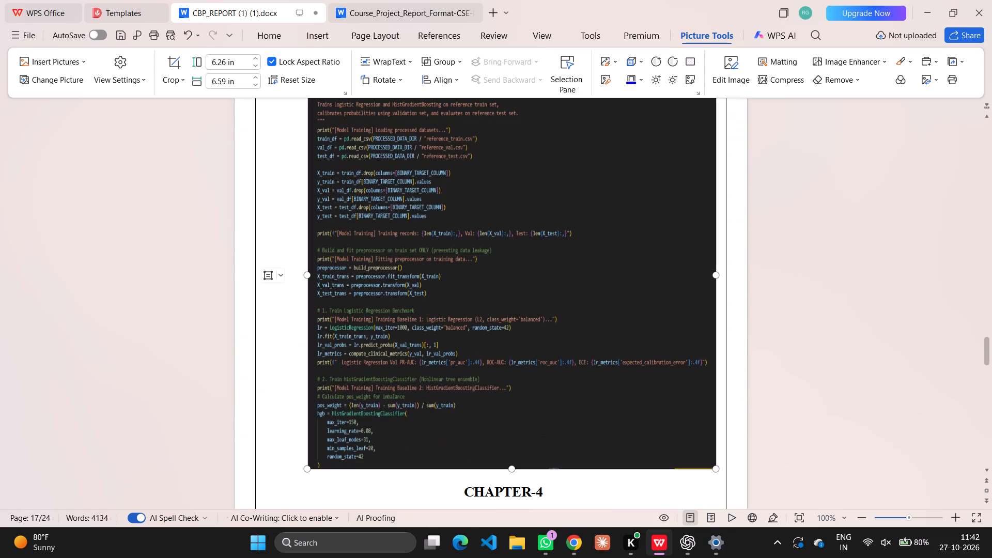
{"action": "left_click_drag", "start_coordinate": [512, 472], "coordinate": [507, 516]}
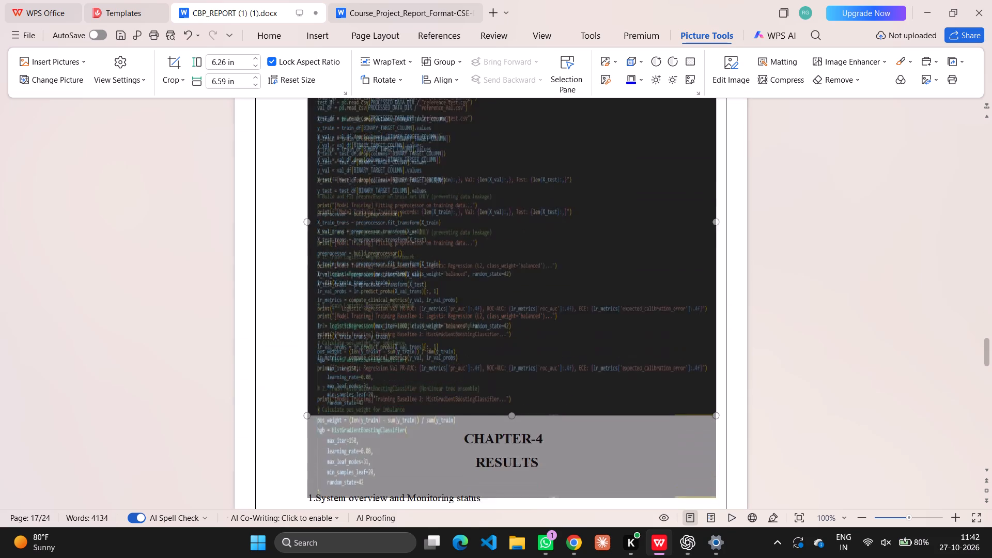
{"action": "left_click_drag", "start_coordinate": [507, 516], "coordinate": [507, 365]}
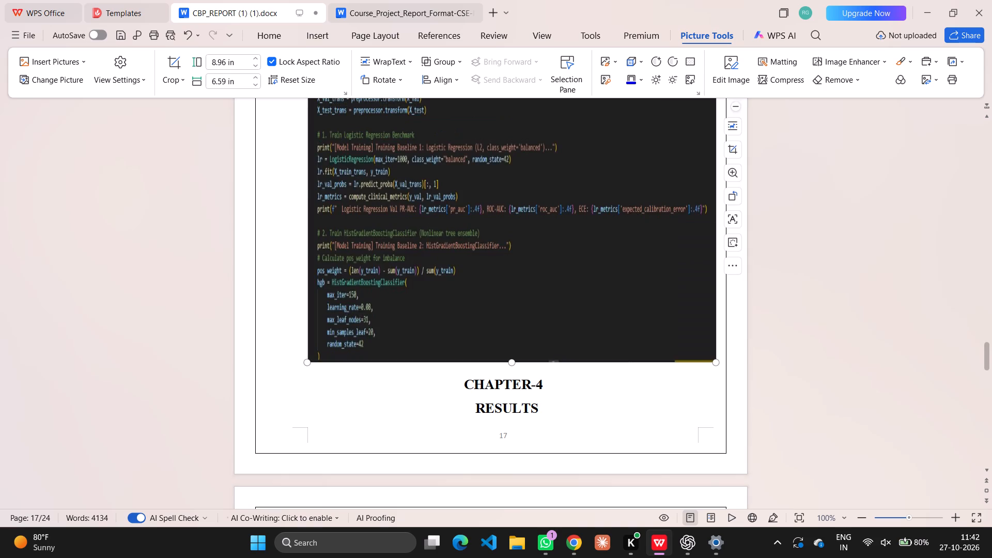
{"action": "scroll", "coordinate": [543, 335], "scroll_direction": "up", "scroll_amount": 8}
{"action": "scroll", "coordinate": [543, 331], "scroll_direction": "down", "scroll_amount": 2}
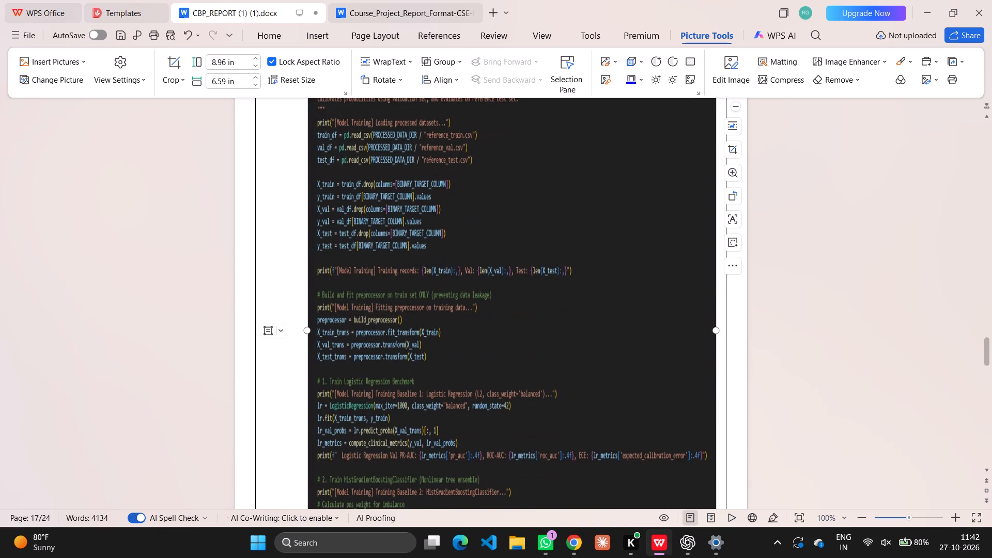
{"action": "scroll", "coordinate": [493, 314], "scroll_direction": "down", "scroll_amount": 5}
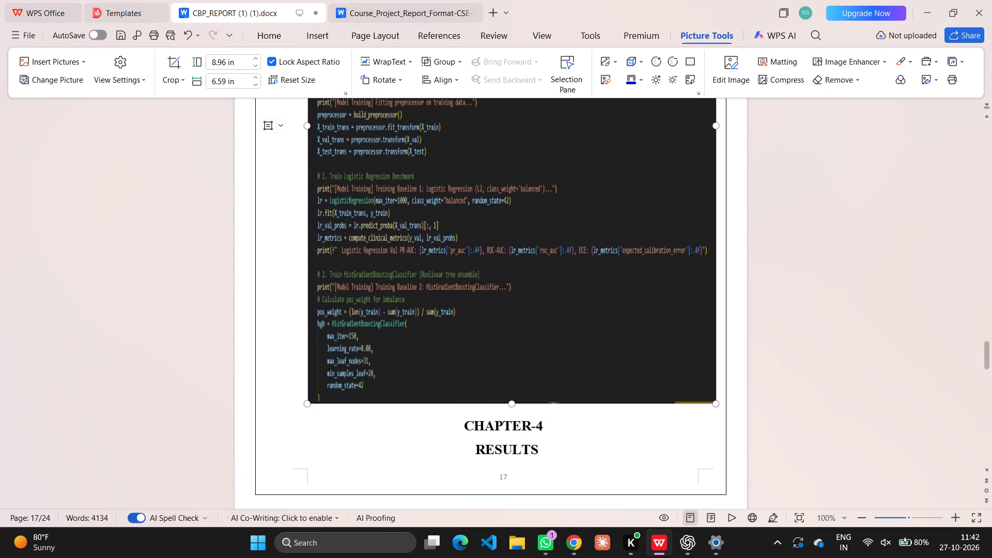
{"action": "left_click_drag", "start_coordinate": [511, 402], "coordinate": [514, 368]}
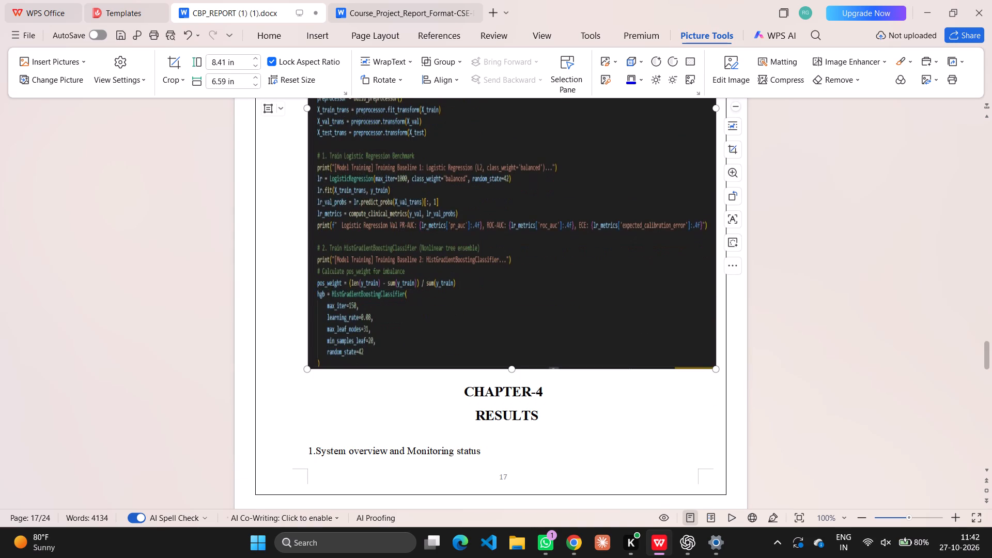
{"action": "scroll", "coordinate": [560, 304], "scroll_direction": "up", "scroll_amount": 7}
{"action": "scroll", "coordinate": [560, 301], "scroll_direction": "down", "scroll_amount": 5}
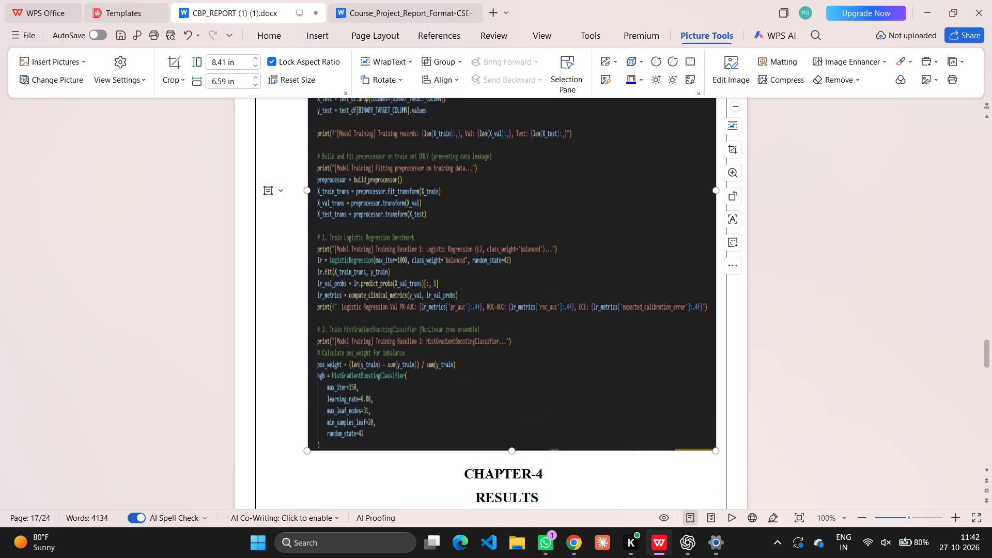
Set the train_models() code screenshot's height to about 6.84 in, keeping its width.
{"action": "left_click_drag", "start_coordinate": [514, 452], "coordinate": [534, 355]}
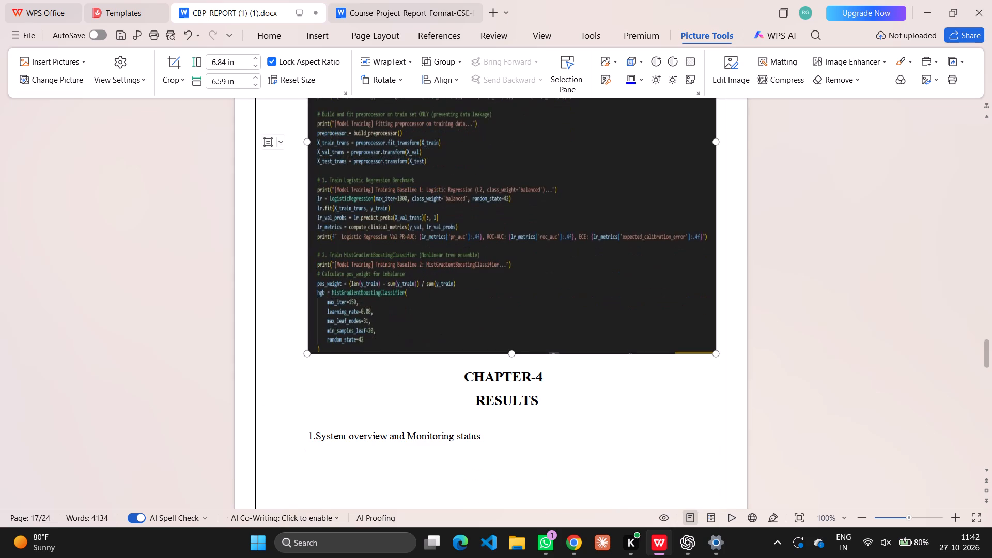
{"action": "scroll", "coordinate": [535, 352], "scroll_direction": "up", "scroll_amount": 4}
{"action": "scroll", "coordinate": [537, 350], "scroll_direction": "down", "scroll_amount": 6}
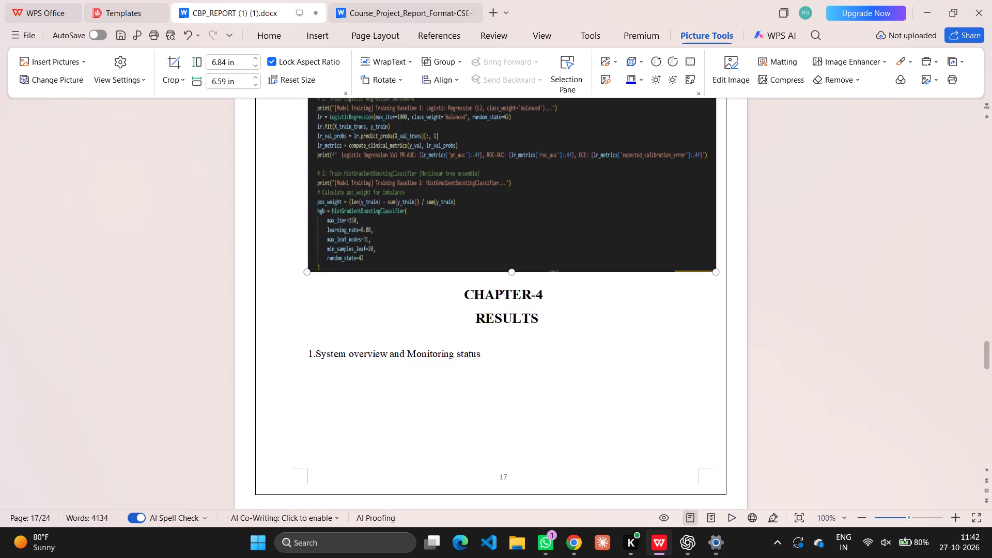
Insert seven blank lines before the CHAPTER-4 title to move the RESULTS chapter to the start of the following page.
{"action": "scroll", "coordinate": [537, 347], "scroll_direction": "down", "scroll_amount": 5}
{"action": "scroll", "coordinate": [537, 347], "scroll_direction": "up", "scroll_amount": 5}
{"action": "left_click", "coordinate": [463, 293]}
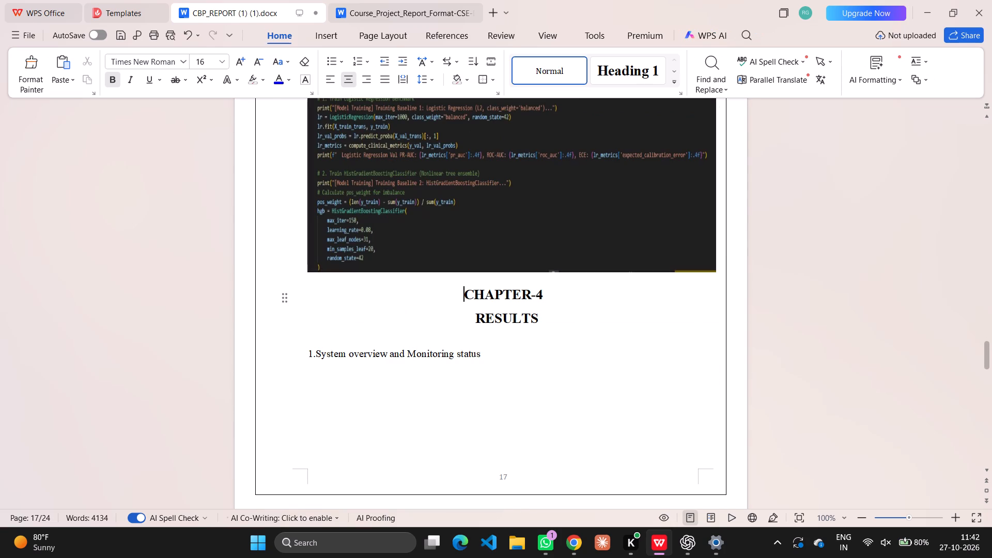
{"action": "key", "text": "Return"}
{"action": "key", "text": "Return"}
{"action": "key", "text": "Return"}
{"action": "key", "text": "Return"}
{"action": "key", "text": "Return"}
{"action": "key", "text": "Return"}
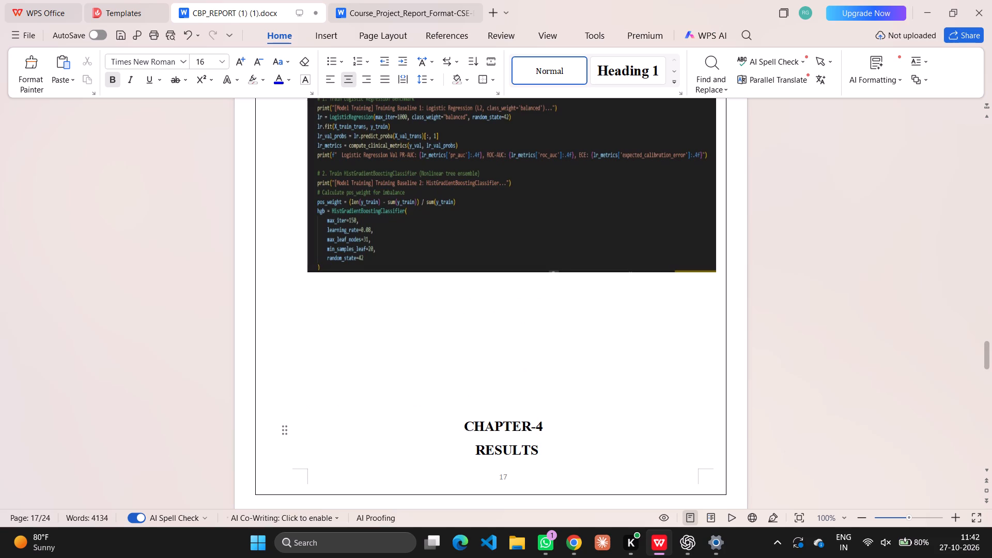
{"action": "key", "text": "Return"}
{"action": "scroll", "coordinate": [517, 311], "scroll_direction": "down", "scroll_amount": 4}
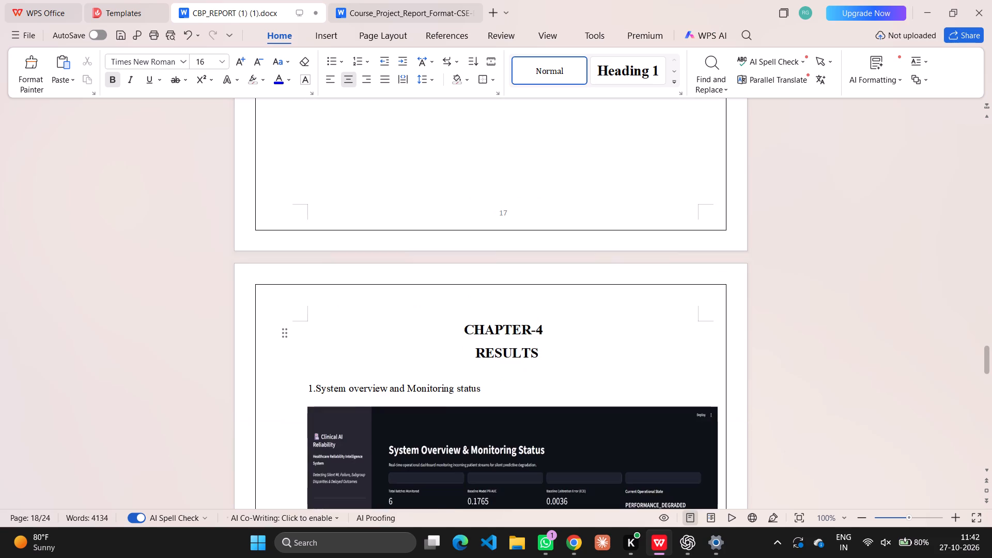
Insert a blank line before the 3.Model prediction probability distribution caption to move it onto the page with its screenshot.
{"action": "scroll", "coordinate": [525, 309], "scroll_direction": "down", "scroll_amount": 10}
{"action": "scroll", "coordinate": [528, 307], "scroll_direction": "up", "scroll_amount": 6}
{"action": "scroll", "coordinate": [457, 309], "scroll_direction": "down", "scroll_amount": 8}
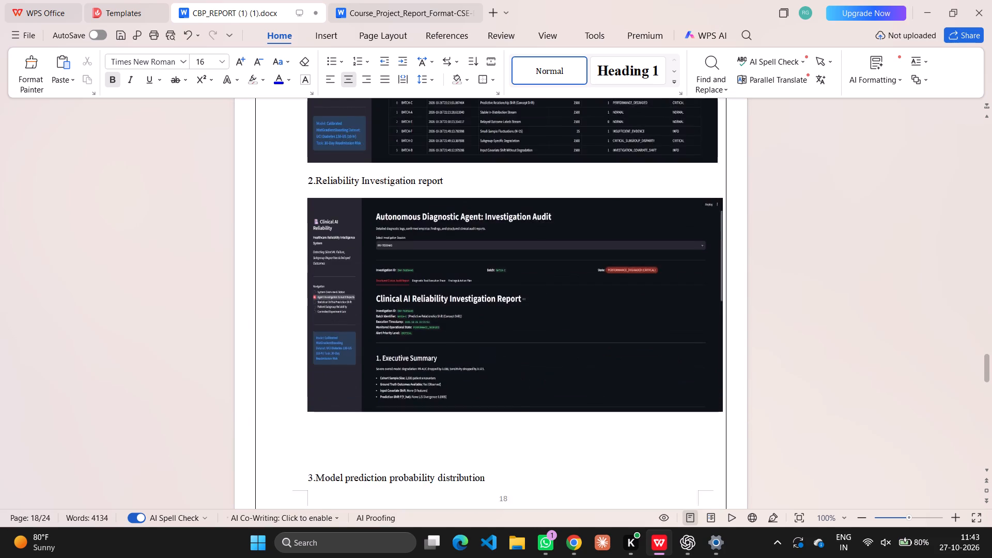
{"action": "scroll", "coordinate": [457, 309], "scroll_direction": "down", "scroll_amount": 12}
{"action": "scroll", "coordinate": [459, 307], "scroll_direction": "up", "scroll_amount": 7}
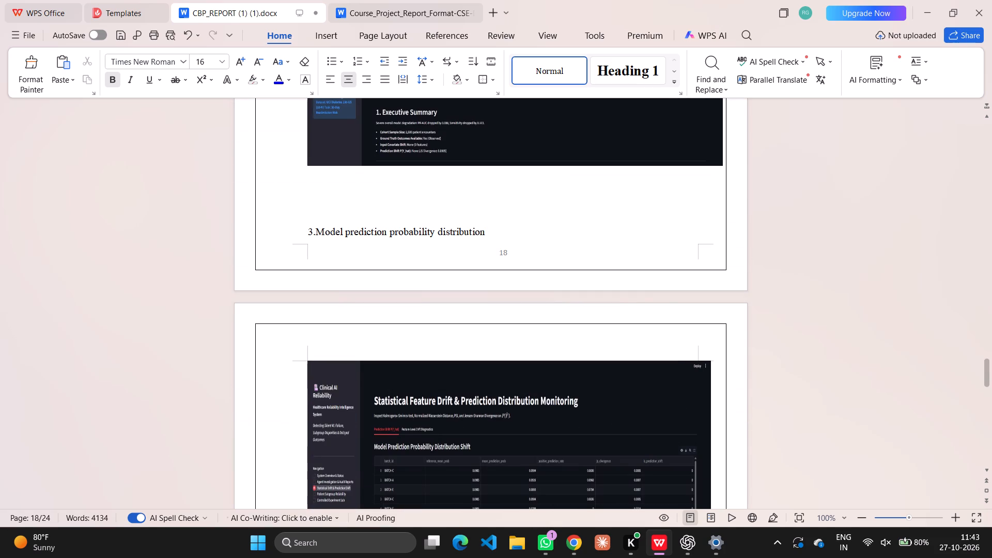
{"action": "left_click", "coordinate": [307, 230]}
{"action": "key", "text": "Return"}
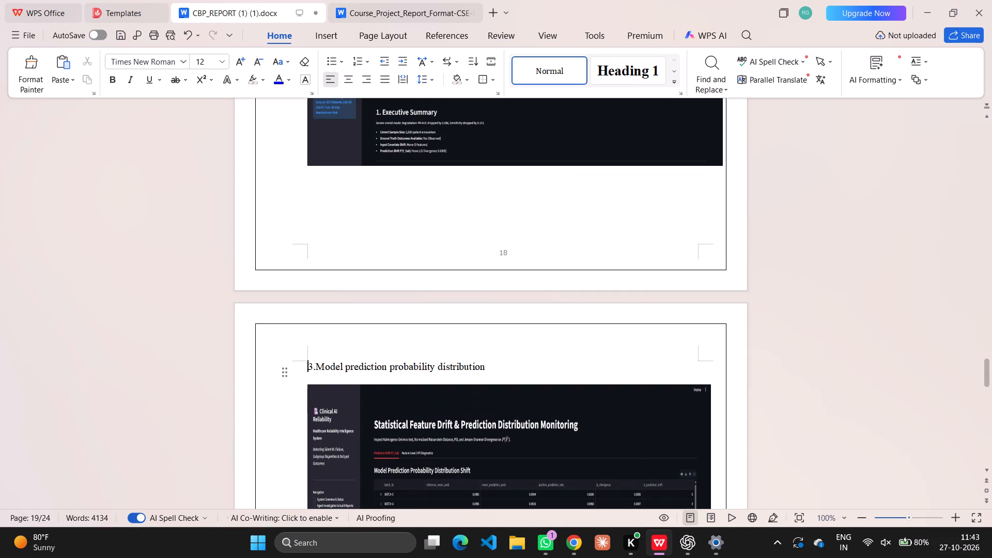
Review the page layout from the remaining CHAPTER-4 results through CHAPTER 5 to the REFERENCES page.
{"action": "scroll", "coordinate": [493, 285], "scroll_direction": "down", "scroll_amount": 19}
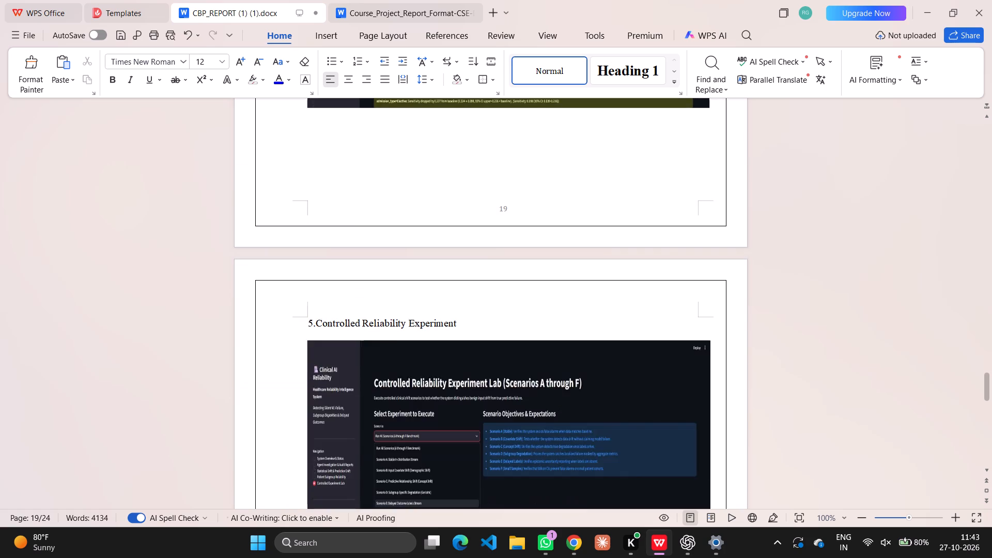
{"action": "scroll", "coordinate": [493, 285], "scroll_direction": "down", "scroll_amount": 20}
{"action": "scroll", "coordinate": [493, 285], "scroll_direction": "down", "scroll_amount": 2}
{"action": "scroll", "coordinate": [494, 285], "scroll_direction": "up", "scroll_amount": 4}
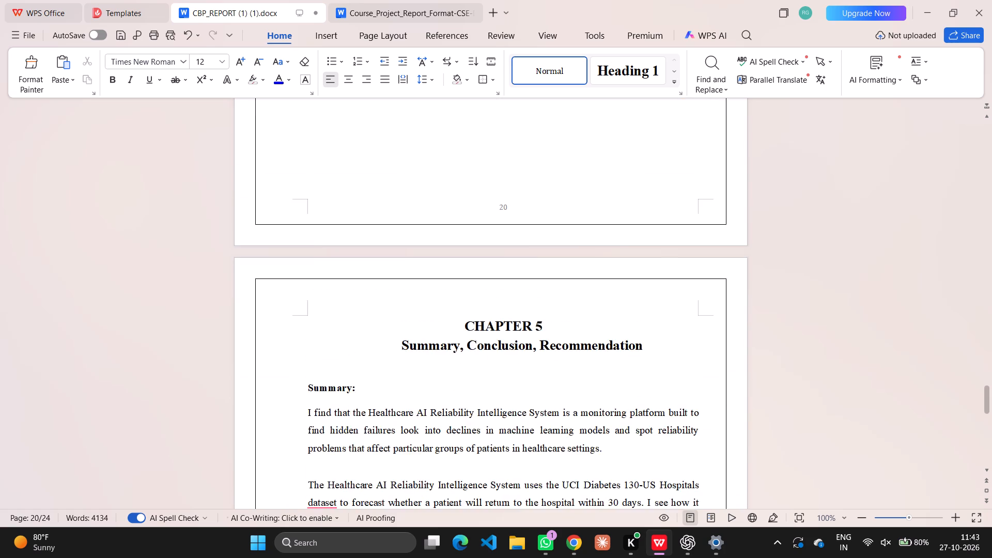
{"action": "scroll", "coordinate": [492, 286], "scroll_direction": "down", "scroll_amount": 18}
{"action": "scroll", "coordinate": [489, 290], "scroll_direction": "down", "scroll_amount": 14}
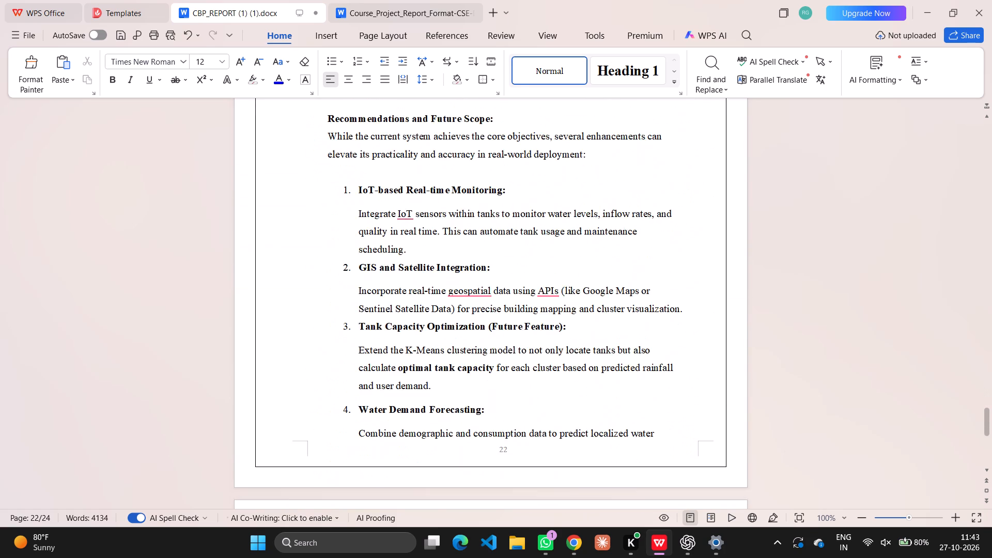
{"action": "scroll", "coordinate": [489, 290], "scroll_direction": "down", "scroll_amount": 12}
{"action": "scroll", "coordinate": [487, 295], "scroll_direction": "down", "scroll_amount": 10}
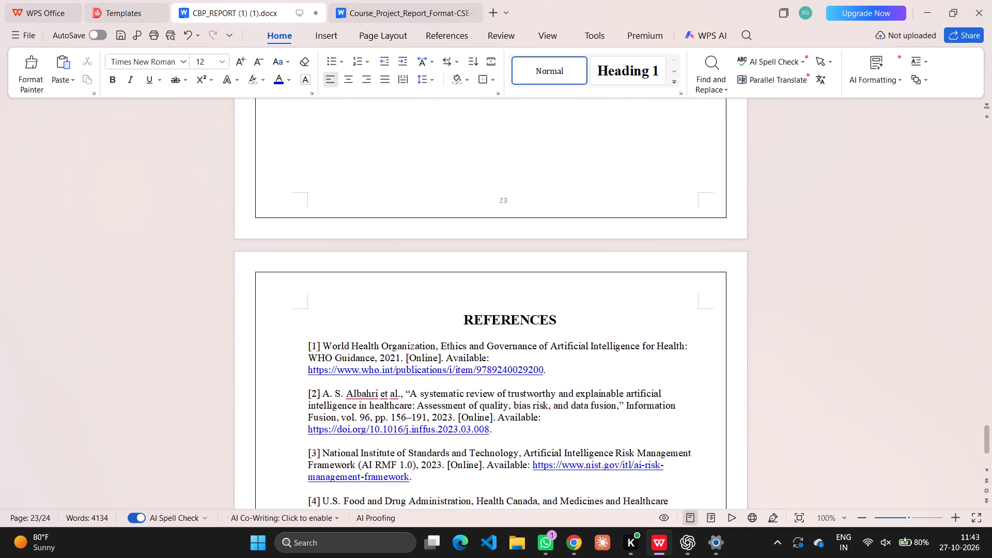
Review the report's page layout from REFERENCES back to the Pipeline Notebook, and forward through the Model notebook screenshots to the CHAPTER-4 results.
{"action": "scroll", "coordinate": [487, 295], "scroll_direction": "down", "scroll_amount": 20}
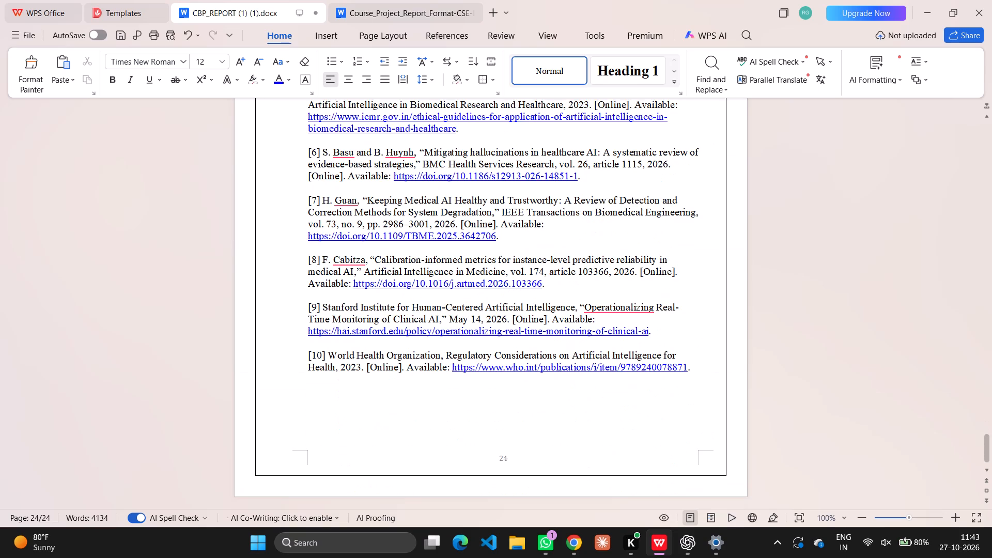
{"action": "scroll", "coordinate": [187, 371], "scroll_direction": "up", "scroll_amount": 20}
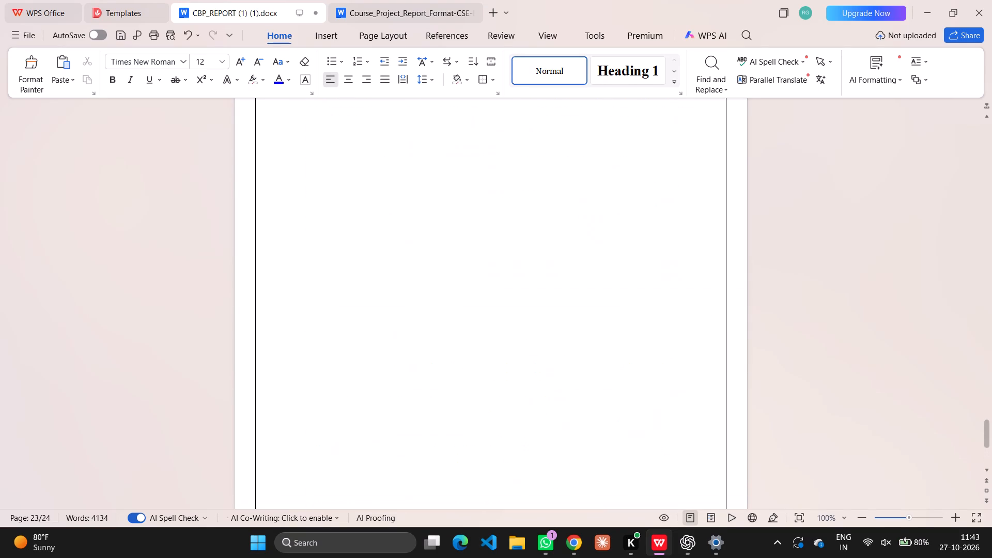
{"action": "scroll", "coordinate": [187, 365], "scroll_direction": "up", "scroll_amount": 20}
{"action": "scroll", "coordinate": [187, 365], "scroll_direction": "up", "scroll_amount": 20}
{"action": "scroll", "coordinate": [187, 365], "scroll_direction": "up", "scroll_amount": 8}
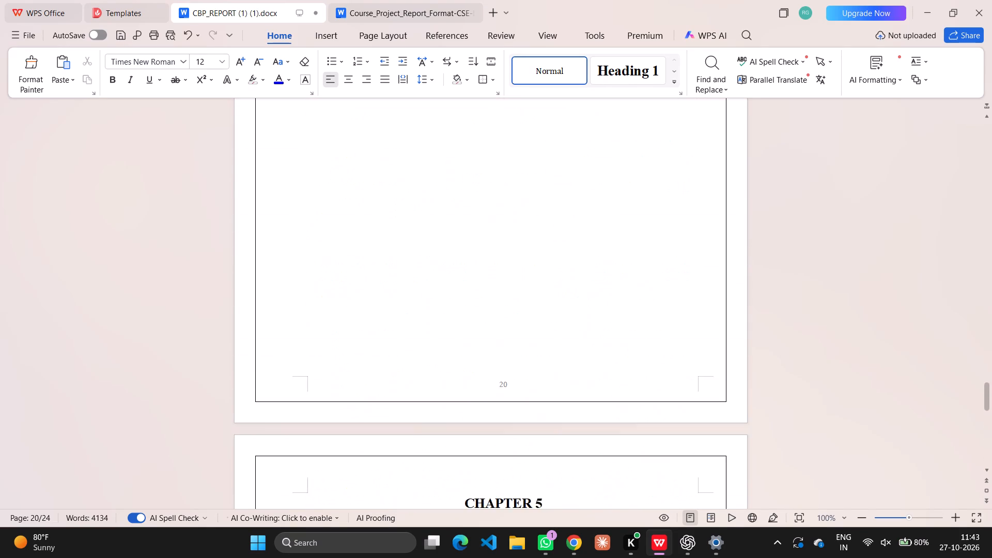
{"action": "scroll", "coordinate": [250, 375], "scroll_direction": "up", "scroll_amount": 20}
{"action": "scroll", "coordinate": [250, 375], "scroll_direction": "up", "scroll_amount": 20}
{"action": "scroll", "coordinate": [250, 375], "scroll_direction": "up", "scroll_amount": 8}
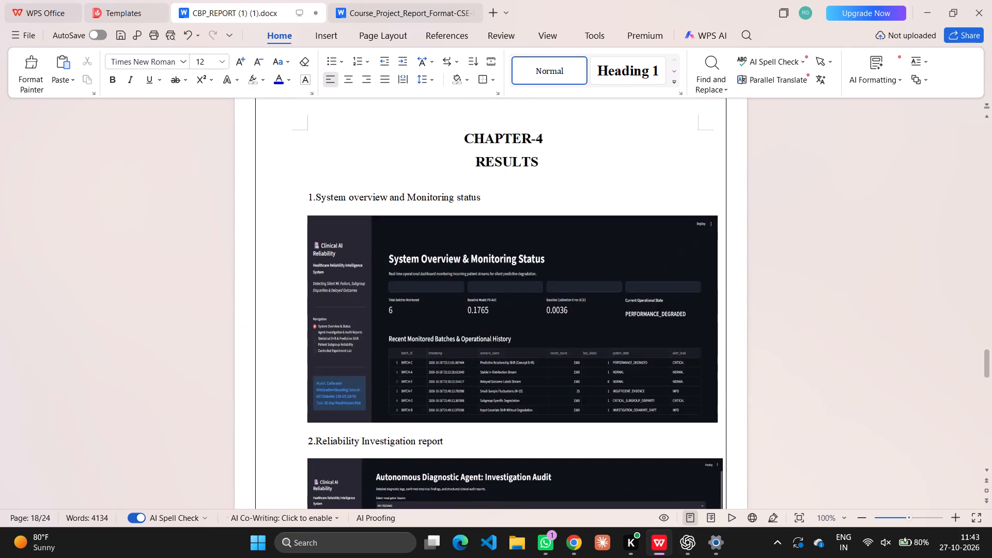
{"action": "scroll", "coordinate": [227, 361], "scroll_direction": "up", "scroll_amount": 20}
{"action": "scroll", "coordinate": [227, 361], "scroll_direction": "up", "scroll_amount": 20}
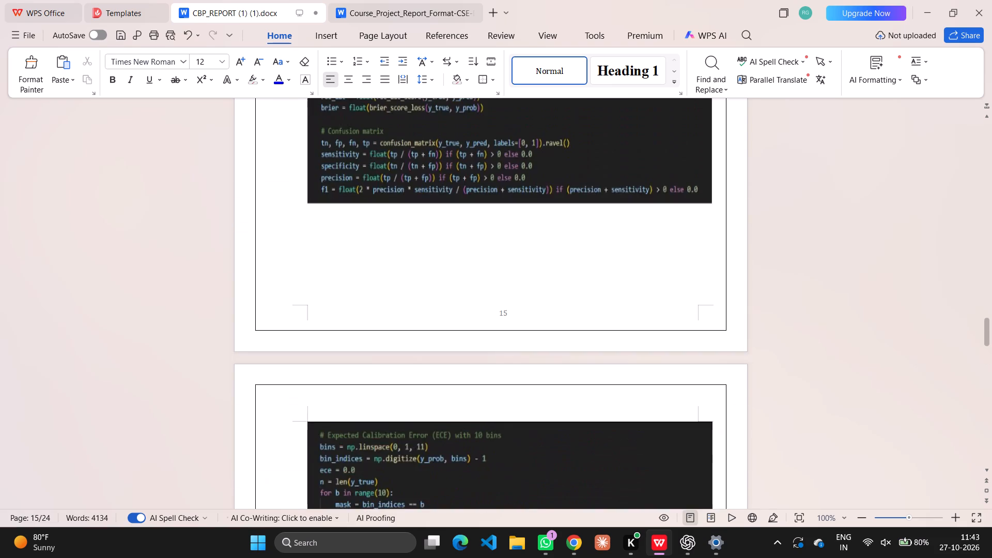
{"action": "scroll", "coordinate": [221, 351], "scroll_direction": "up", "scroll_amount": 16}
{"action": "scroll", "coordinate": [221, 351], "scroll_direction": "up", "scroll_amount": 13}
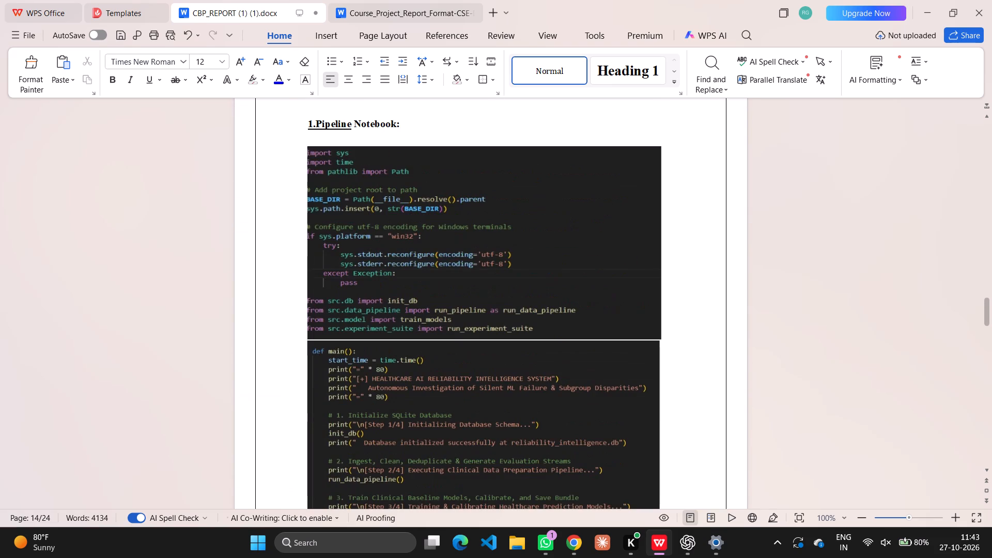
{"action": "scroll", "coordinate": [442, 338], "scroll_direction": "down", "scroll_amount": 12}
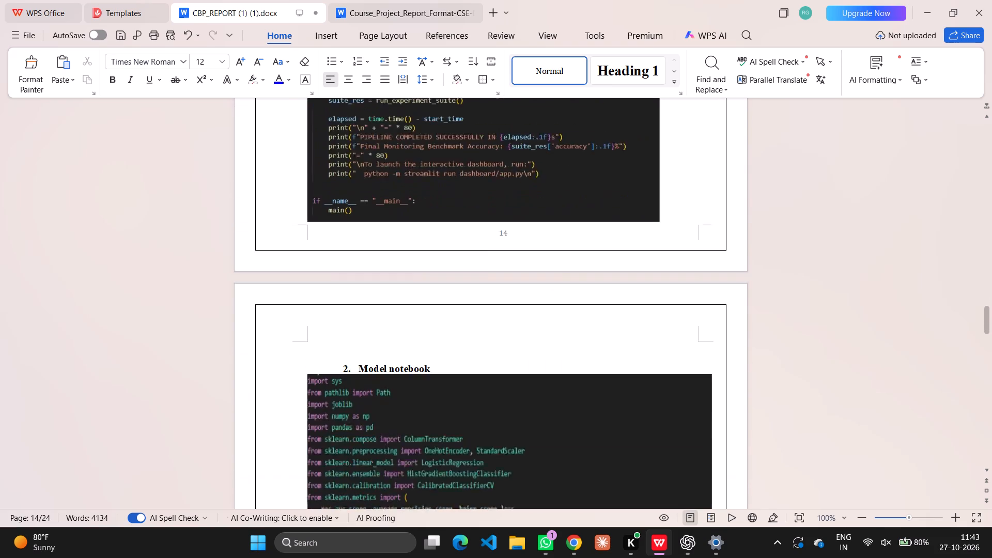
{"action": "scroll", "coordinate": [442, 338], "scroll_direction": "down", "scroll_amount": 20}
{"action": "scroll", "coordinate": [435, 326], "scroll_direction": "down", "scroll_amount": 8}
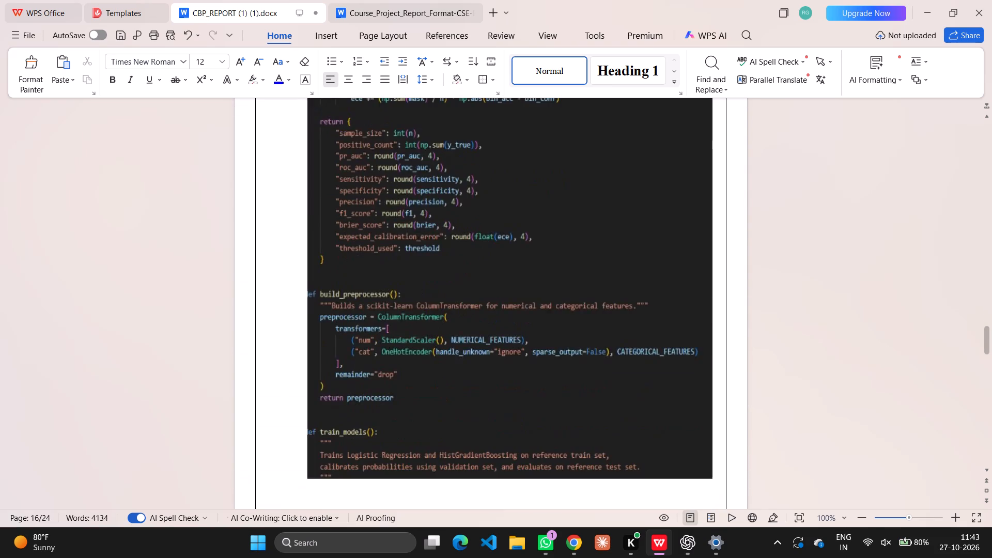
{"action": "scroll", "coordinate": [435, 326], "scroll_direction": "down", "scroll_amount": 8}
{"action": "scroll", "coordinate": [479, 467], "scroll_direction": "down", "scroll_amount": 12}
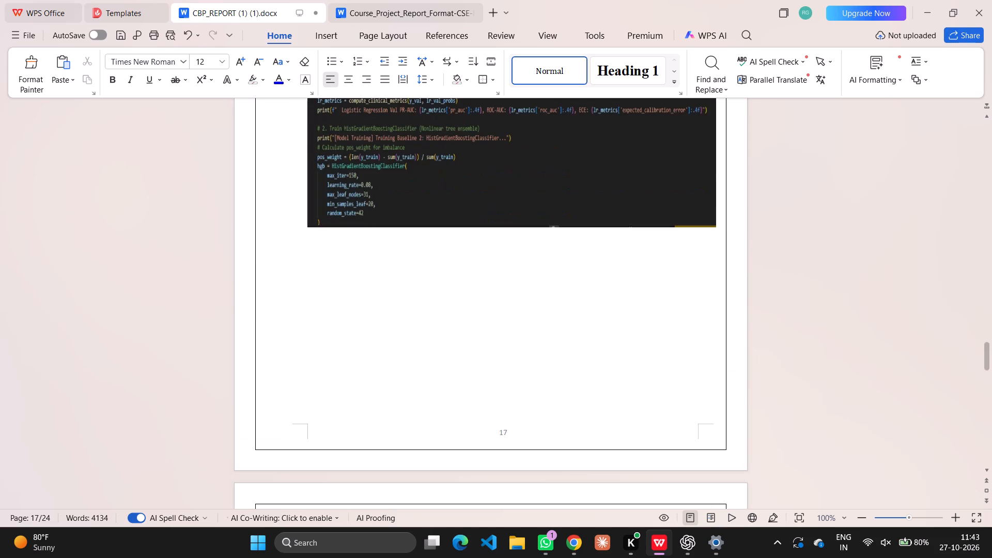
{"action": "scroll", "coordinate": [479, 421], "scroll_direction": "down", "scroll_amount": 12}
{"action": "scroll", "coordinate": [479, 423], "scroll_direction": "down", "scroll_amount": 15}
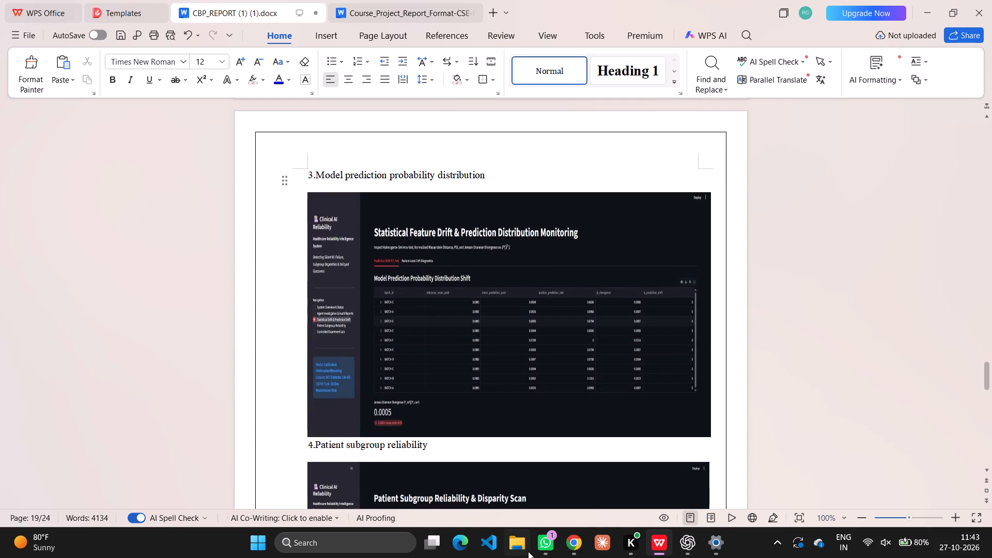
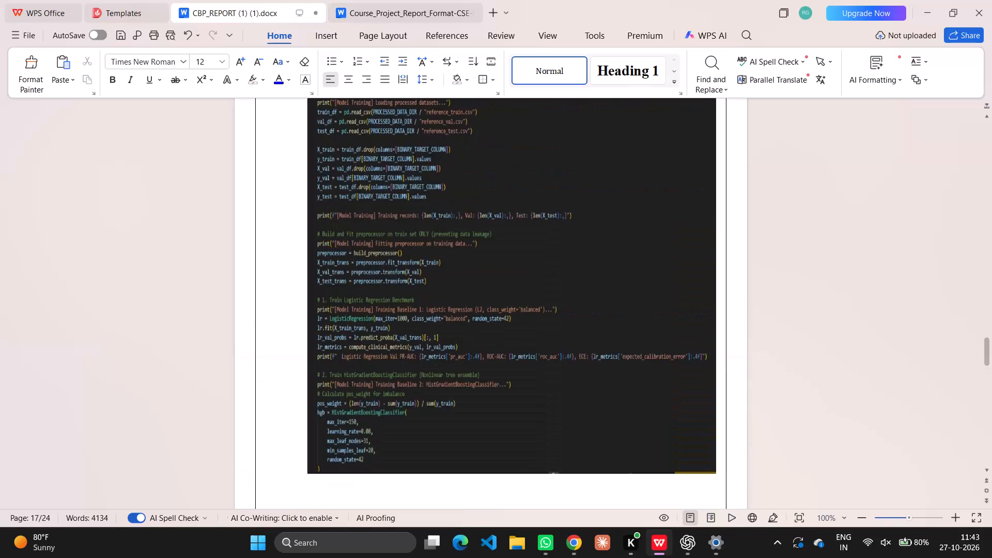
Remove a blank line below the train_models() code screenshot and paste the copied screenshot of the remaining training code there.
{"action": "scroll", "coordinate": [376, 499], "scroll_direction": "down", "scroll_amount": 3}
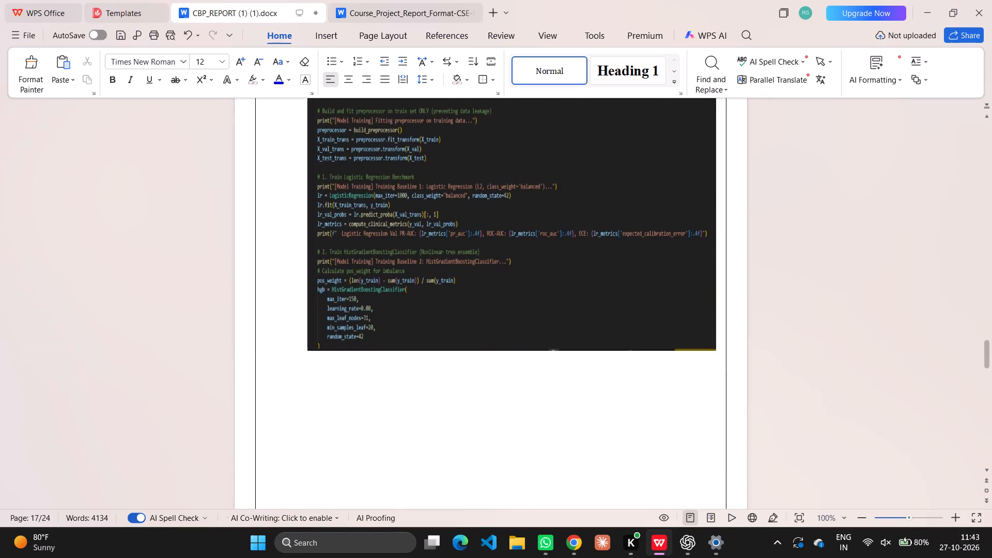
{"action": "left_click", "coordinate": [331, 397]}
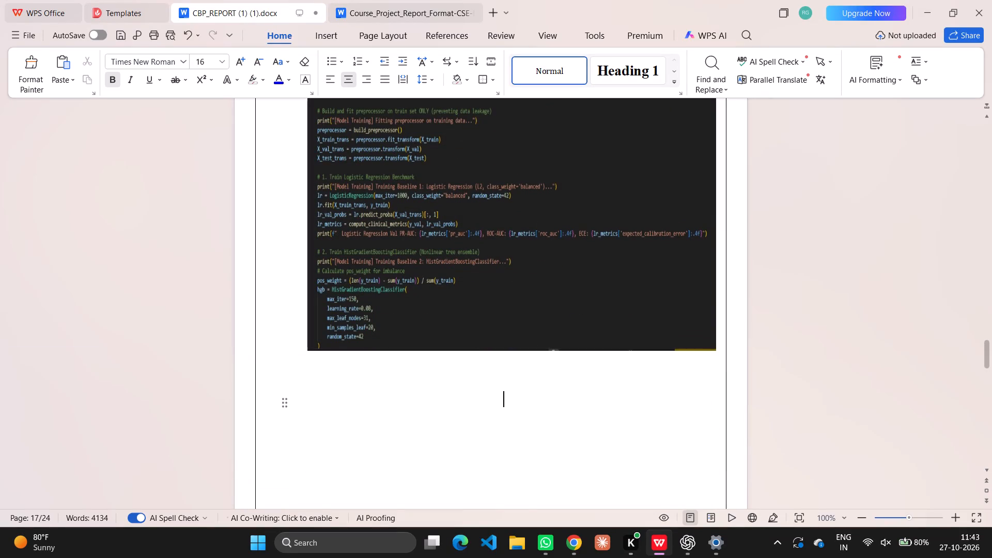
{"action": "key", "text": "BackSpace"}
{"action": "key", "text": "ctrl+v"}
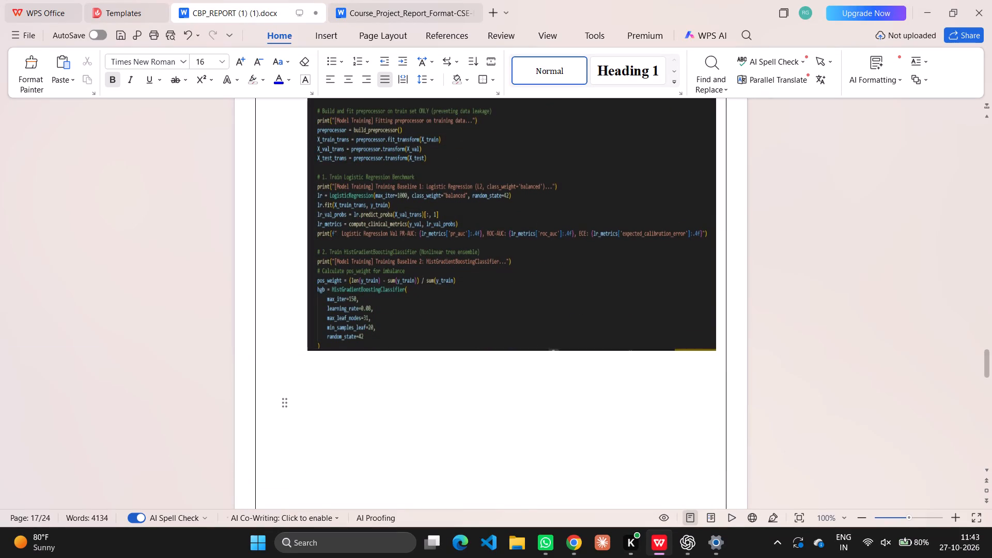
Enlarge the pasted Post-Hoc Clinical Probability Calibration code screenshot to about 8.50 in high and 6.42 in wide.
{"action": "scroll", "coordinate": [508, 263], "scroll_direction": "down", "scroll_amount": 7}
{"action": "scroll", "coordinate": [504, 258], "scroll_direction": "up", "scroll_amount": 3}
{"action": "scroll", "coordinate": [426, 277], "scroll_direction": "up", "scroll_amount": 12}
{"action": "scroll", "coordinate": [423, 285], "scroll_direction": "down", "scroll_amount": 9}
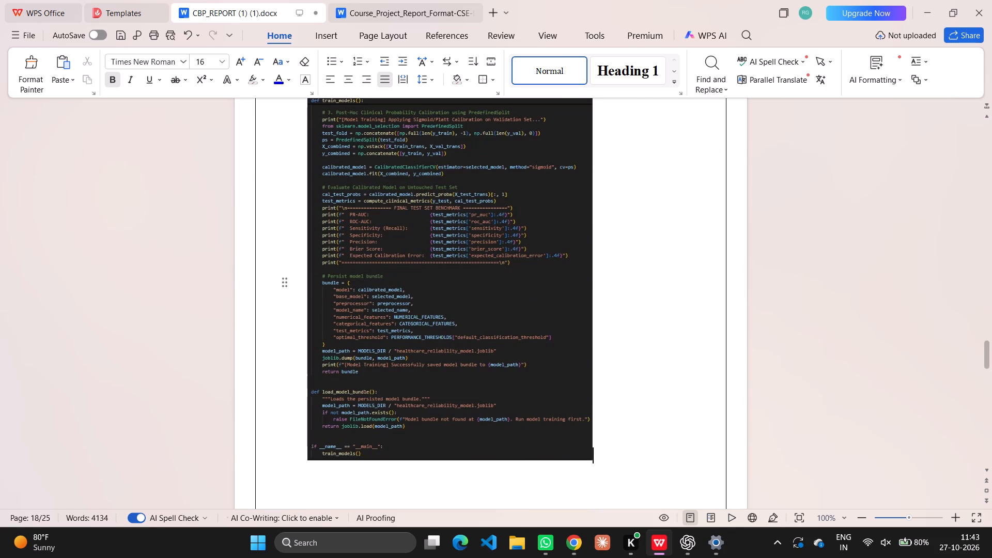
{"action": "left_click", "coordinate": [422, 297]}
{"action": "left_click_drag", "start_coordinate": [451, 461], "coordinate": [445, 529]}
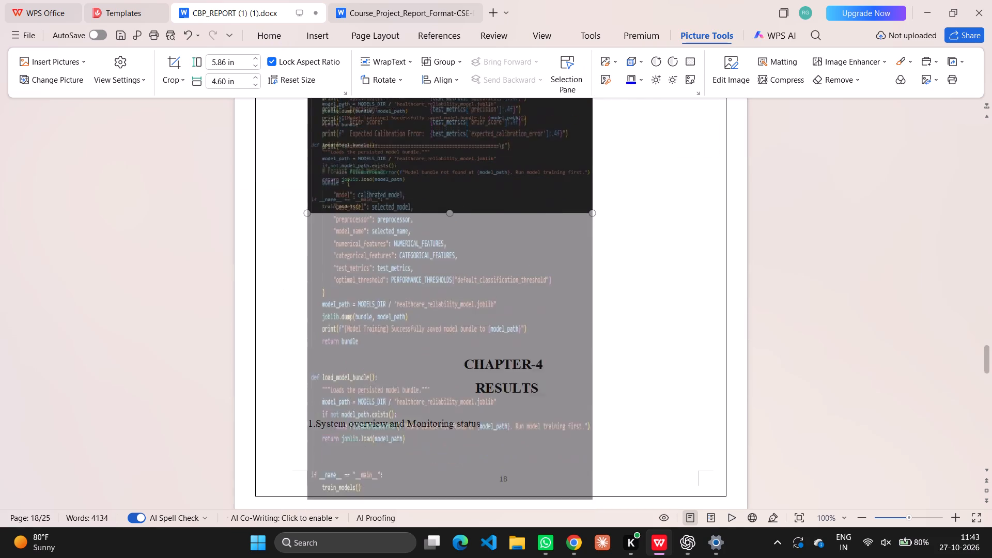
{"action": "left_click_drag", "start_coordinate": [445, 529], "coordinate": [493, 278]}
{"action": "scroll", "coordinate": [541, 270], "scroll_direction": "up", "scroll_amount": 7}
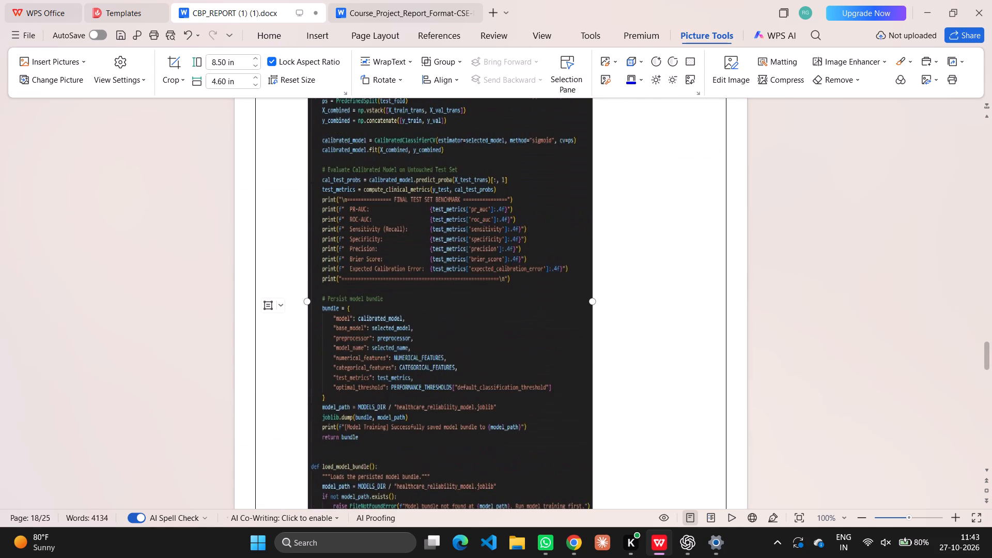
{"action": "left_click_drag", "start_coordinate": [592, 305], "coordinate": [694, 307]}
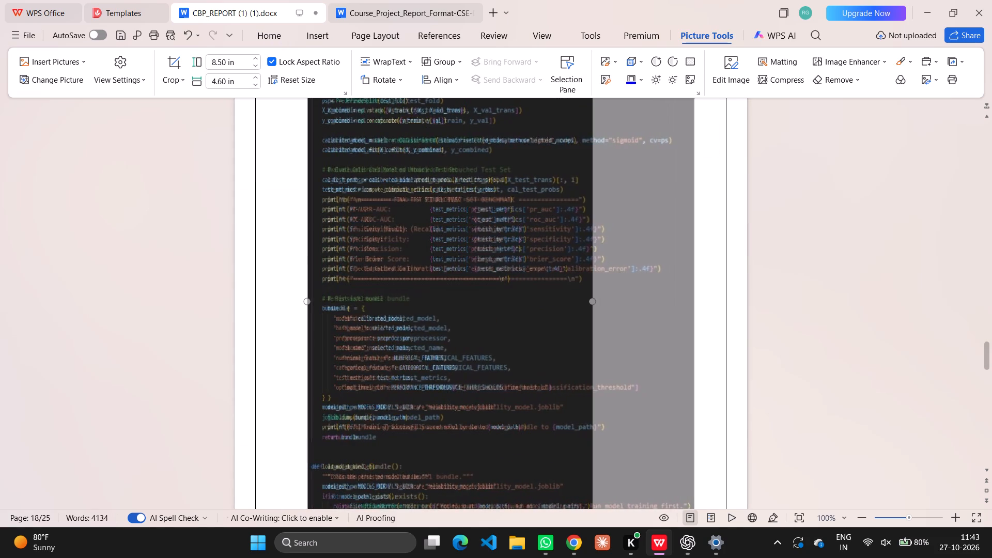
{"action": "left_click_drag", "start_coordinate": [694, 307], "coordinate": [705, 312]}
Stretch the pasted calibration code screenshot's height to about 8.85 in, keeping its width, to fill more of page 18.
{"action": "scroll", "coordinate": [797, 334], "scroll_direction": "up", "scroll_amount": 2}
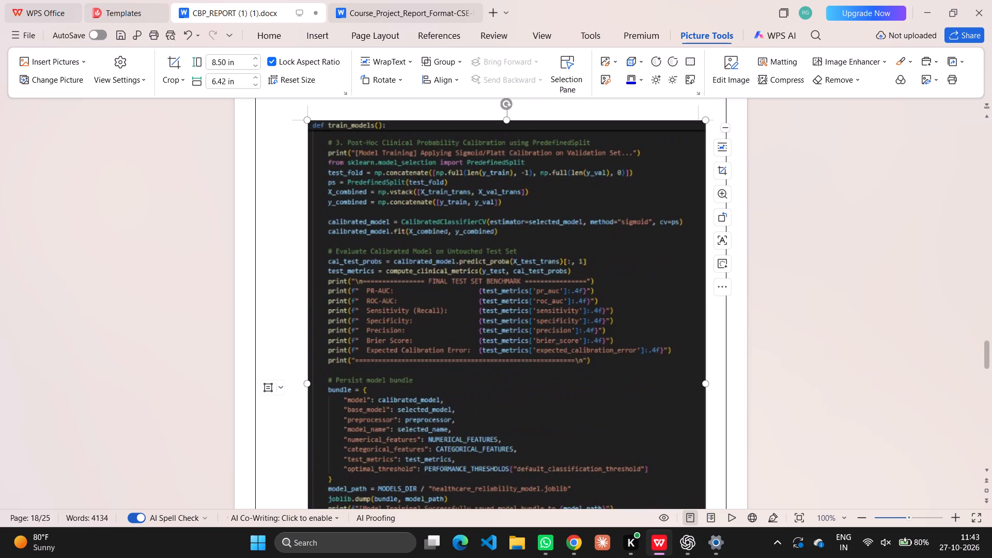
{"action": "scroll", "coordinate": [522, 350], "scroll_direction": "down", "scroll_amount": 10}
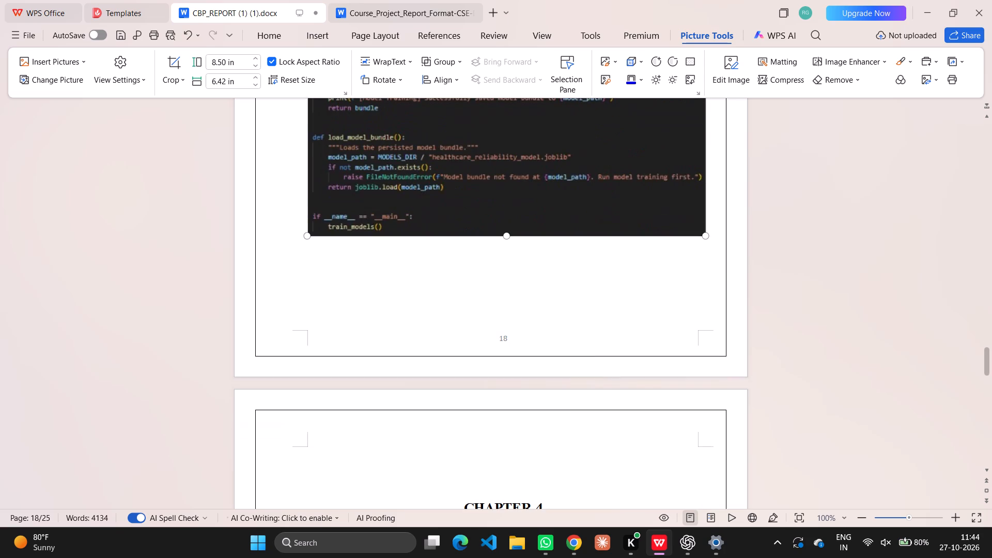
{"action": "left_click_drag", "start_coordinate": [504, 238], "coordinate": [502, 260]}
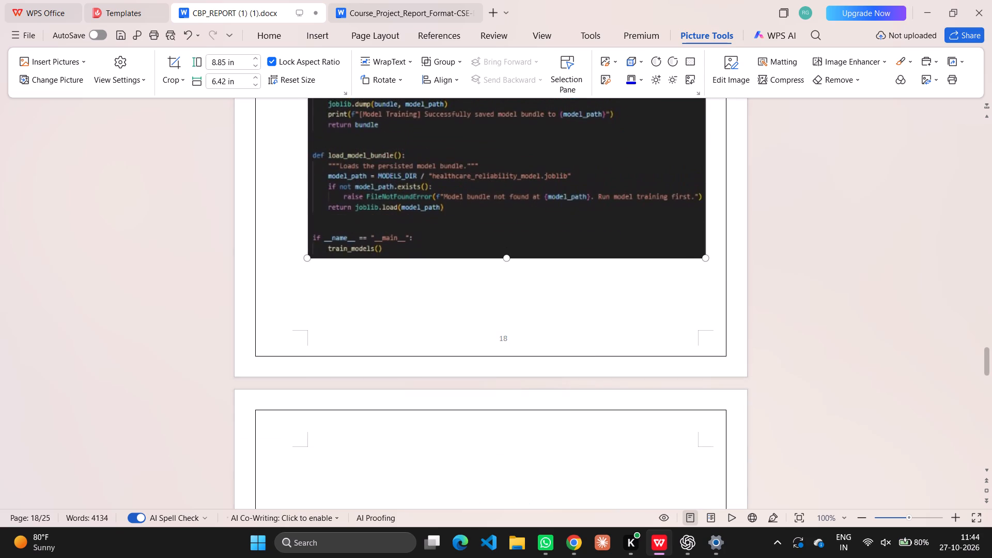
Check the page layout of the train_models() code screenshots in CHAPTER-3 and the following CHAPTER-4 results pages.
{"action": "scroll", "coordinate": [515, 299], "scroll_direction": "up", "scroll_amount": 13}
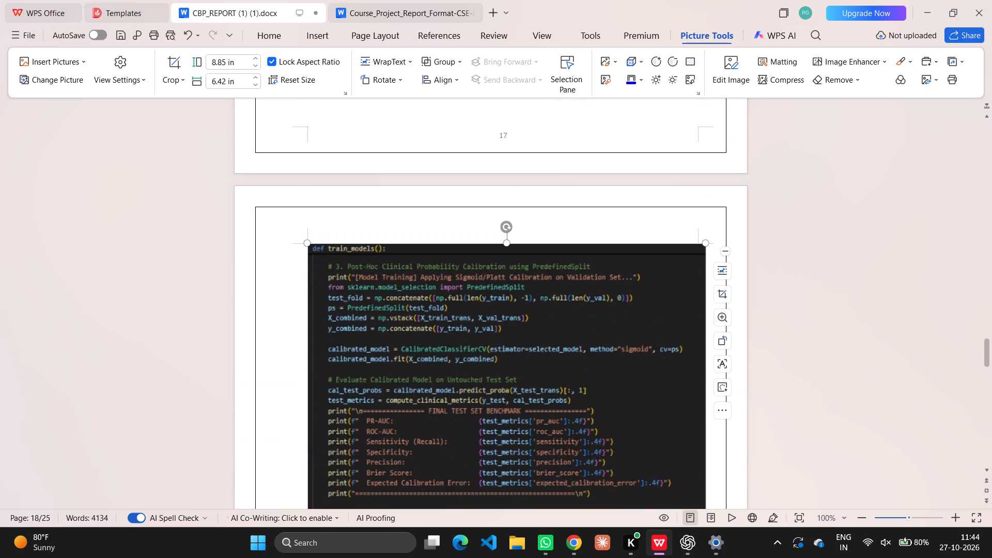
{"action": "scroll", "coordinate": [510, 173], "scroll_direction": "up", "scroll_amount": 11}
{"action": "scroll", "coordinate": [458, 295], "scroll_direction": "up", "scroll_amount": 5}
{"action": "left_click", "coordinate": [506, 322]}
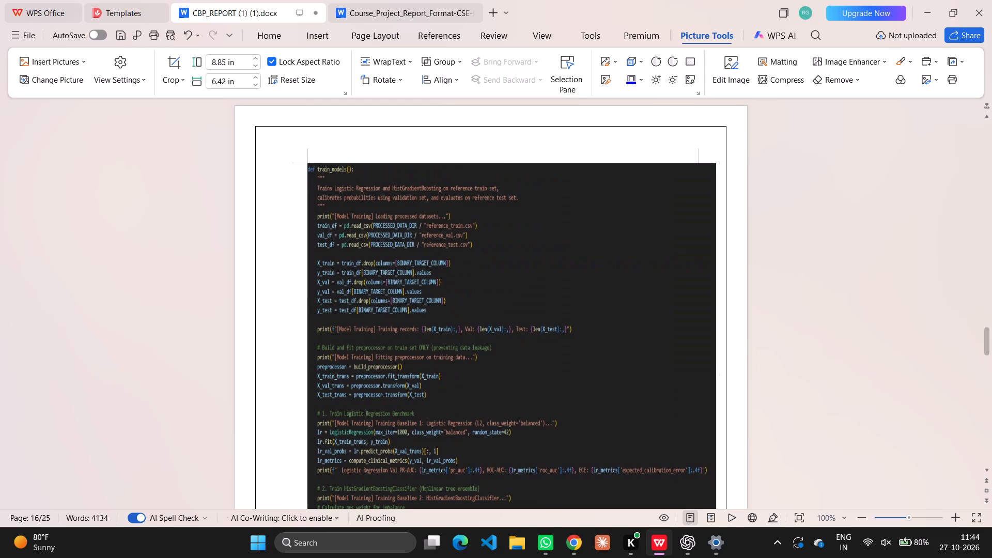
{"action": "scroll", "coordinate": [506, 322], "scroll_direction": "down", "scroll_amount": 18}
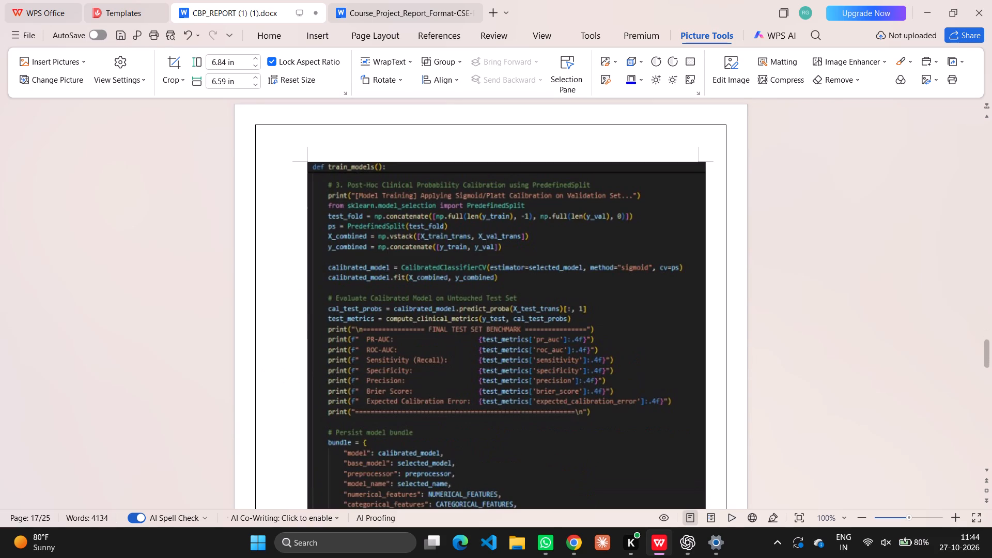
{"action": "scroll", "coordinate": [506, 322], "scroll_direction": "up", "scroll_amount": 19}
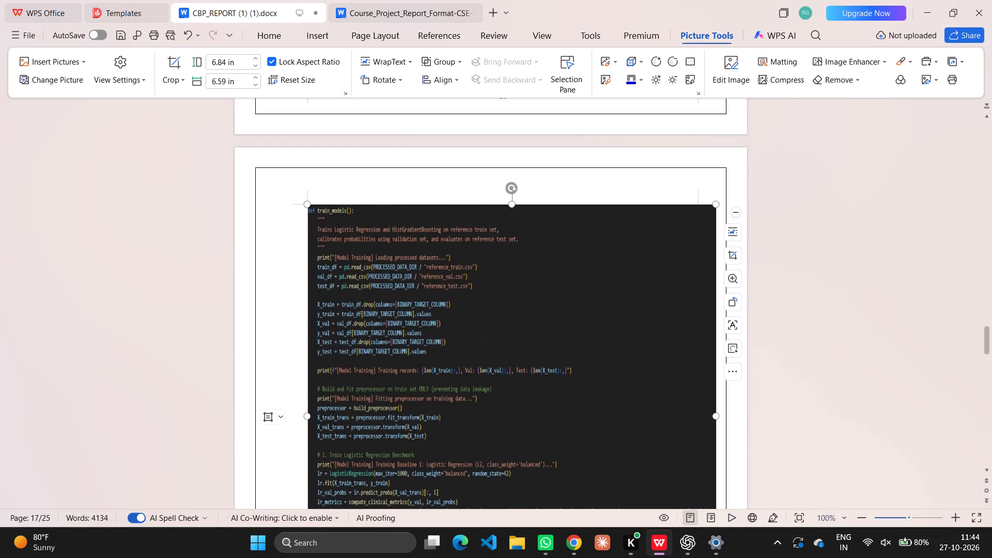
{"action": "scroll", "coordinate": [506, 322], "scroll_direction": "down", "scroll_amount": 14}
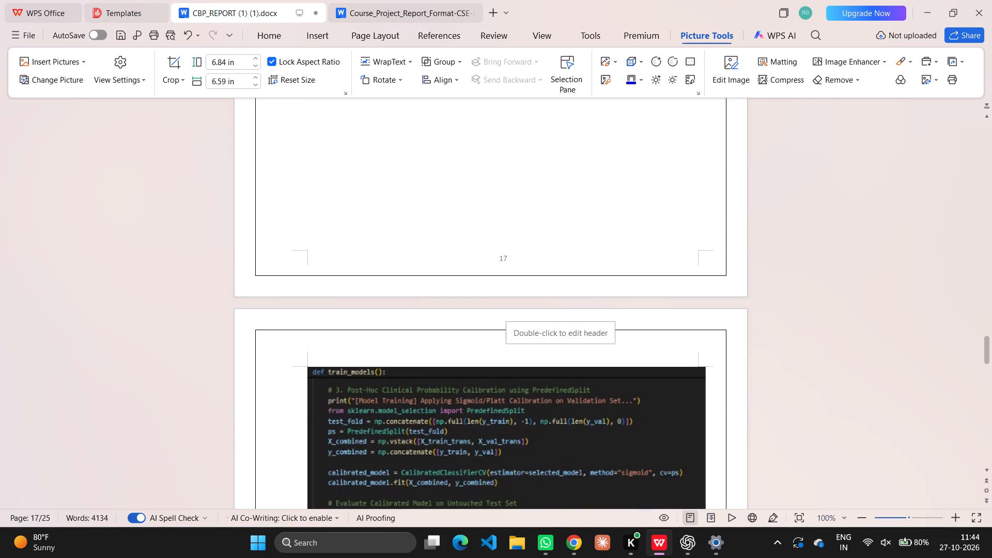
{"action": "scroll", "coordinate": [505, 313], "scroll_direction": "down", "scroll_amount": 3}
{"action": "scroll", "coordinate": [495, 328], "scroll_direction": "up", "scroll_amount": 15}
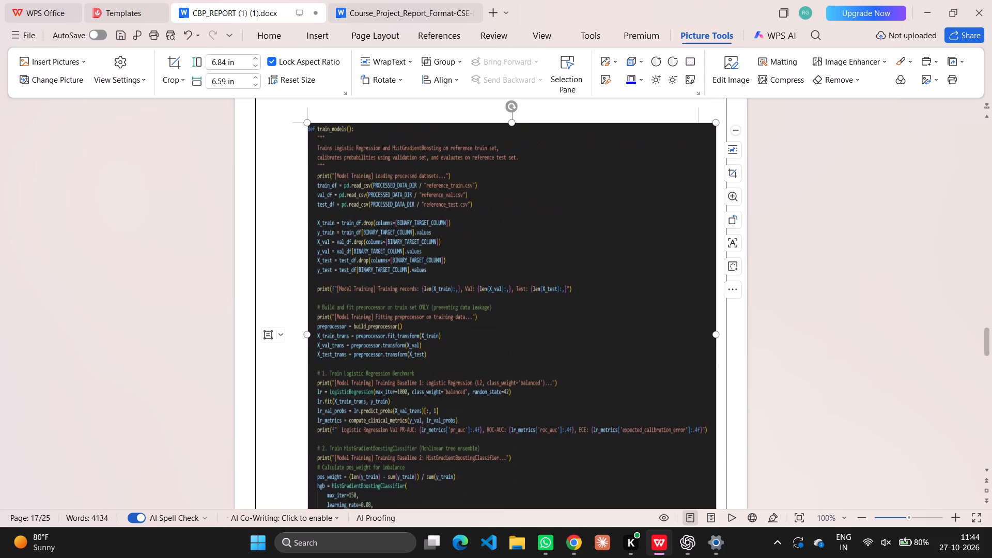
{"action": "scroll", "coordinate": [495, 329], "scroll_direction": "down", "scroll_amount": 15}
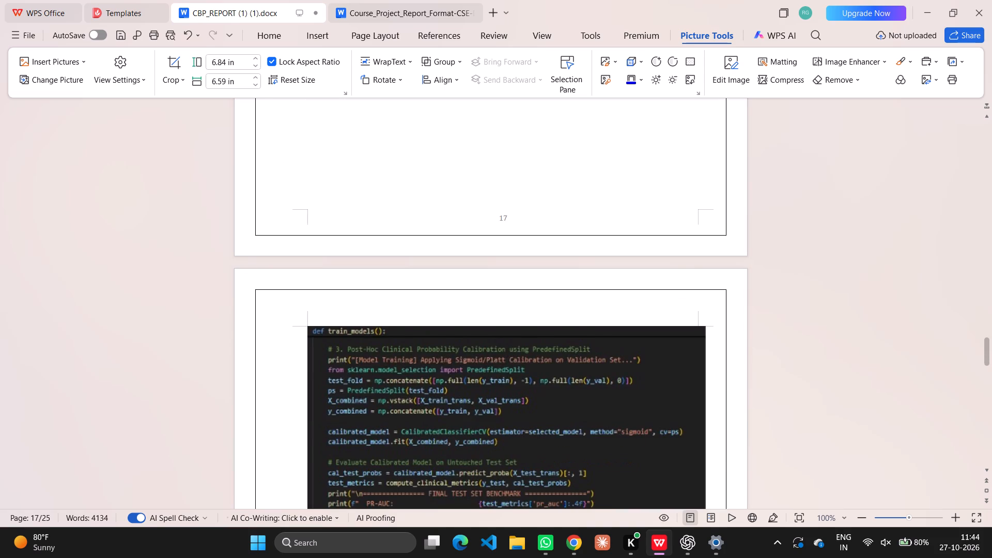
{"action": "scroll", "coordinate": [495, 329], "scroll_direction": "down", "scroll_amount": 20}
{"action": "scroll", "coordinate": [495, 329], "scroll_direction": "down", "scroll_amount": 17}
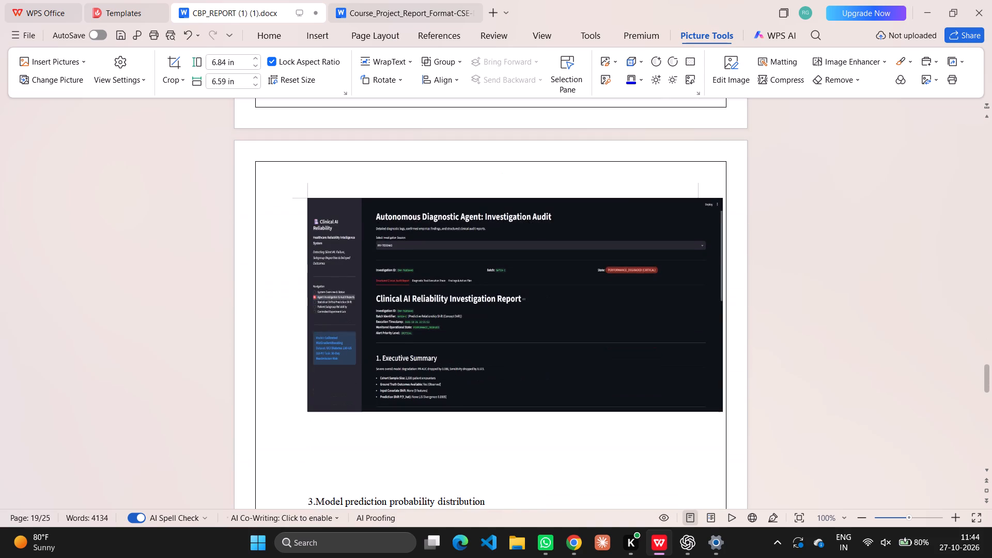
Insert ten blank lines before the 2.Reliability Investigation report caption to move it onto the page with its screenshot.
{"action": "scroll", "coordinate": [493, 328], "scroll_direction": "up", "scroll_amount": 9}
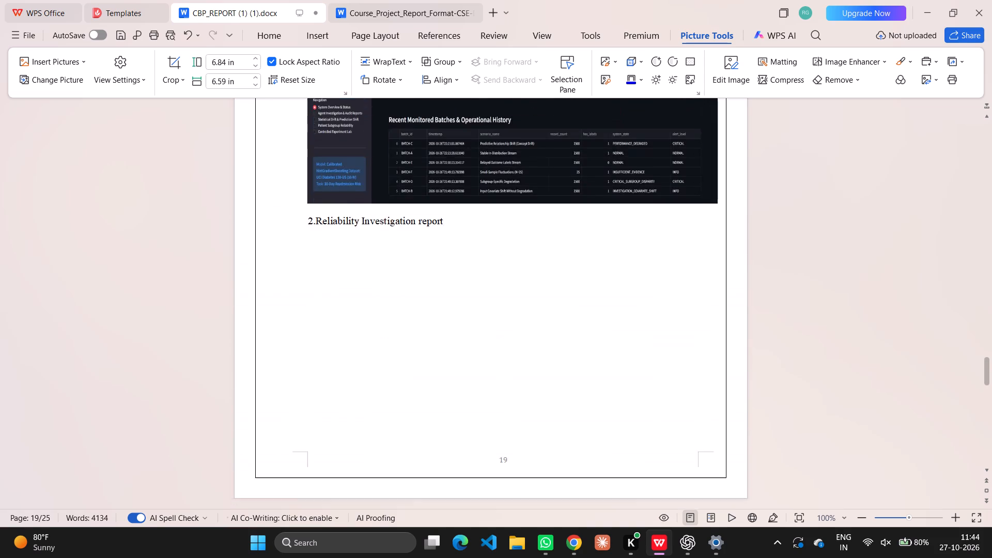
{"action": "scroll", "coordinate": [493, 328], "scroll_direction": "up", "scroll_amount": 3}
{"action": "left_click", "coordinate": [307, 343]}
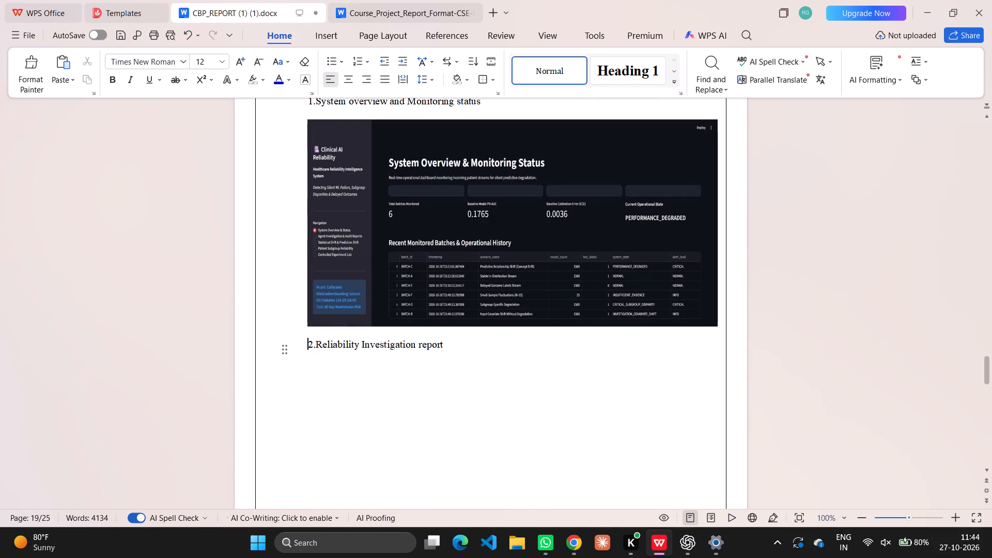
{"action": "key", "text": "Return"}
{"action": "key", "text": "Return"}
{"action": "key", "text": "Return"}
{"action": "key", "text": "Return"}
{"action": "key", "text": "Return"}
{"action": "key", "text": "Return"}
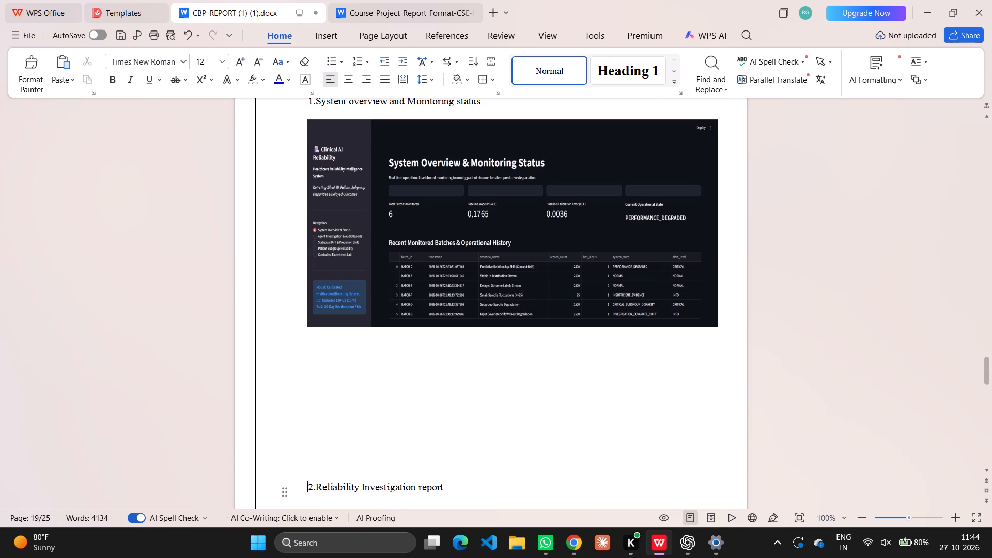
{"action": "key", "text": "Return"}
{"action": "key", "text": "Return"}
{"action": "key", "text": "Return"}
{"action": "key", "text": "Return"}
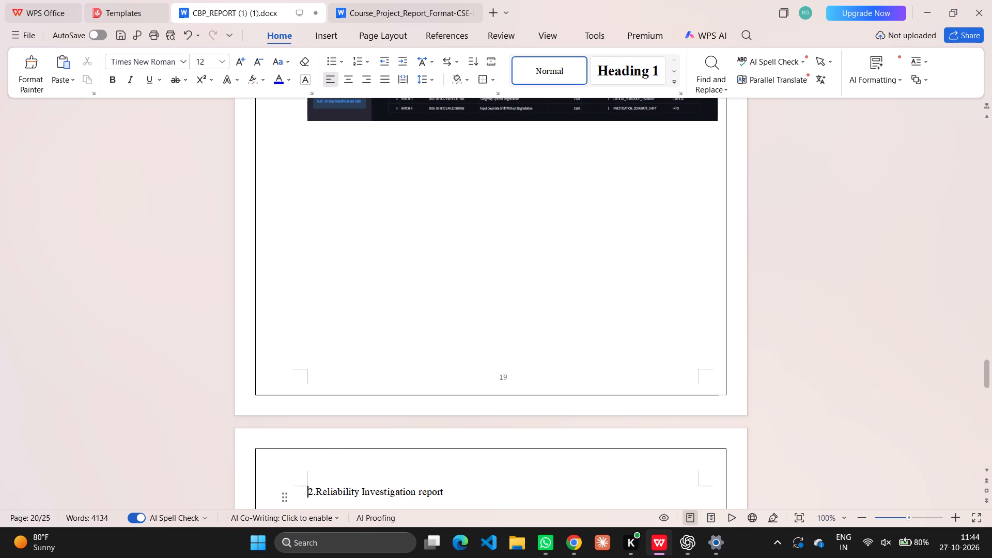
Stretch the System Overview & Monitoring Status screenshot to a height of about 3.68 in, keeping its width.
{"action": "scroll", "coordinate": [454, 253], "scroll_direction": "up", "scroll_amount": 5}
{"action": "scroll", "coordinate": [510, 272], "scroll_direction": "up", "scroll_amount": 2}
{"action": "left_click", "coordinate": [483, 345]}
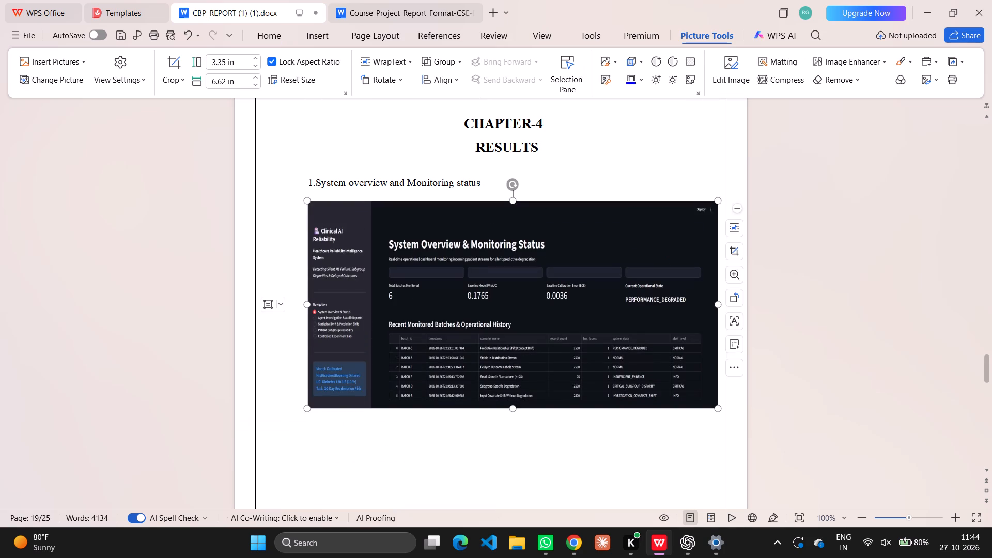
{"action": "left_click_drag", "start_coordinate": [515, 410], "coordinate": [515, 431]}
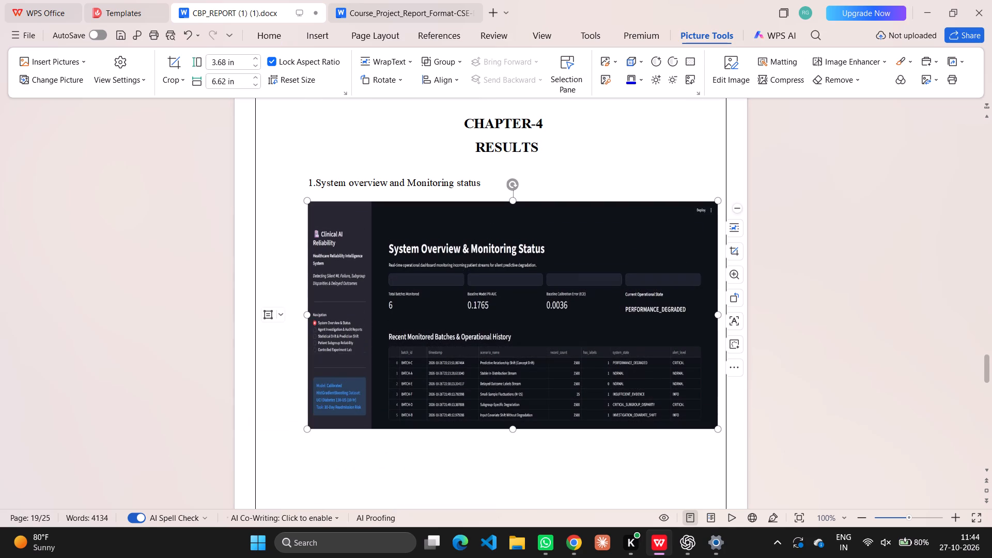
Check how the captions and screenshots of CHAPTER-4 results 2 to 5 fall across their pages.
{"action": "scroll", "coordinate": [539, 411], "scroll_direction": "down", "scroll_amount": 15}
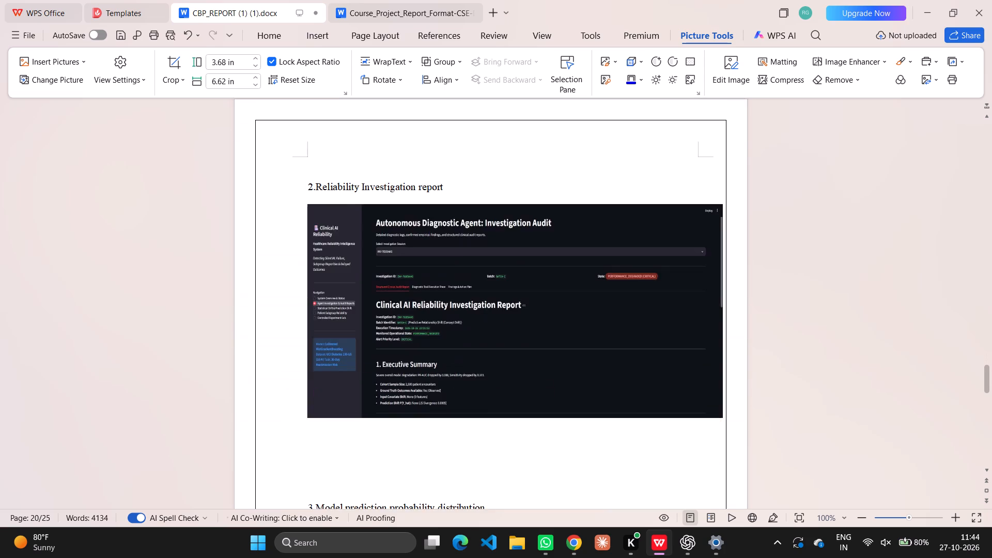
{"action": "scroll", "coordinate": [536, 390], "scroll_direction": "down", "scroll_amount": 13}
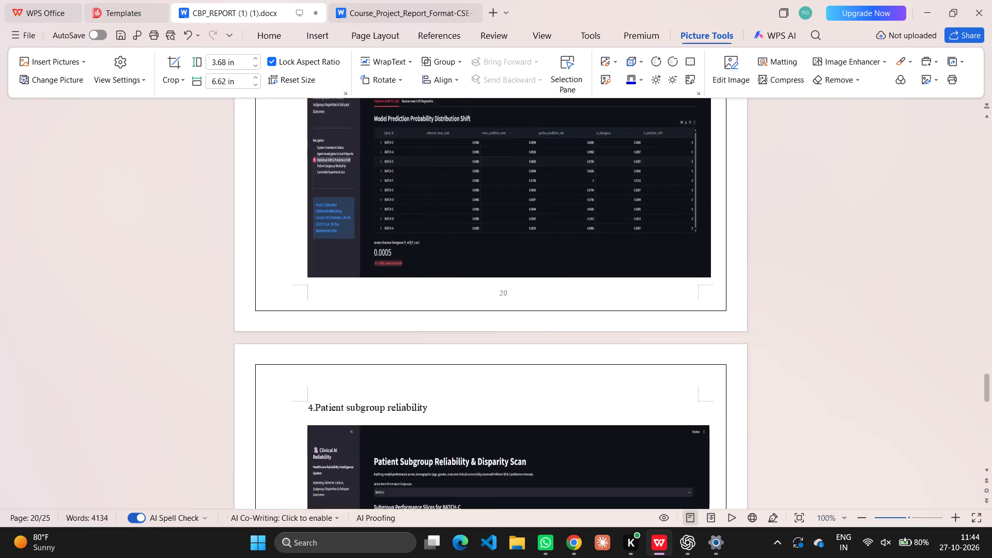
{"action": "scroll", "coordinate": [529, 363], "scroll_direction": "down", "scroll_amount": 20}
{"action": "scroll", "coordinate": [528, 343], "scroll_direction": "up", "scroll_amount": 9}
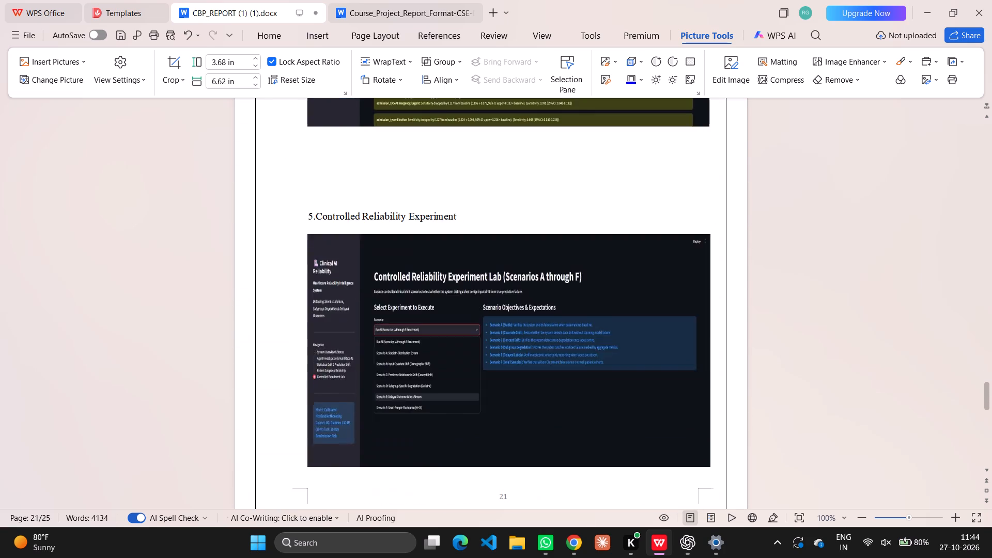
Delete the blank lines above the CHAPTER-4 title so that it starts at the top of its page.
{"action": "scroll", "coordinate": [528, 340], "scroll_direction": "up", "scroll_amount": 20}
{"action": "scroll", "coordinate": [528, 340], "scroll_direction": "up", "scroll_amount": 20}
{"action": "scroll", "coordinate": [528, 340], "scroll_direction": "up", "scroll_amount": 1}
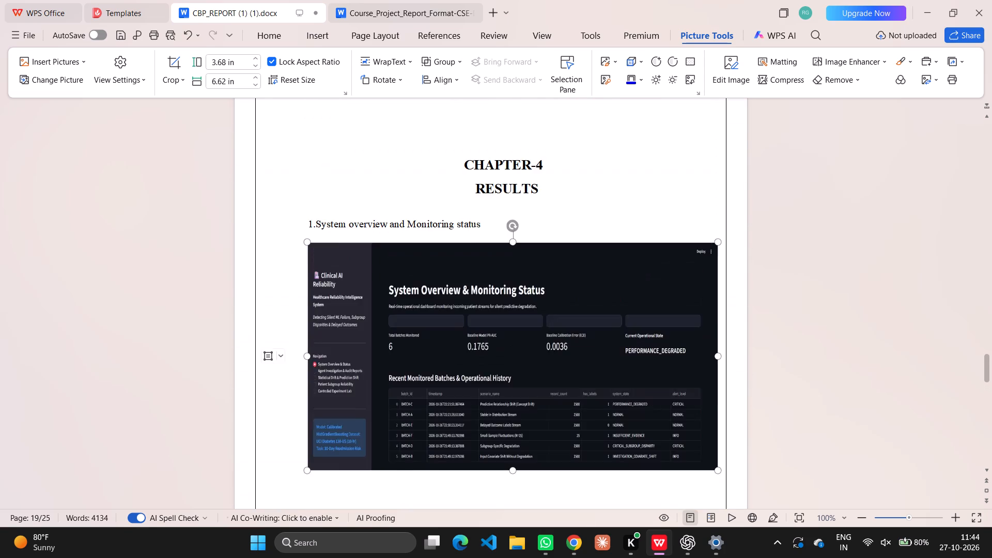
{"action": "scroll", "coordinate": [513, 347], "scroll_direction": "down", "scroll_amount": 3}
{"action": "scroll", "coordinate": [456, 314], "scroll_direction": "up", "scroll_amount": 4}
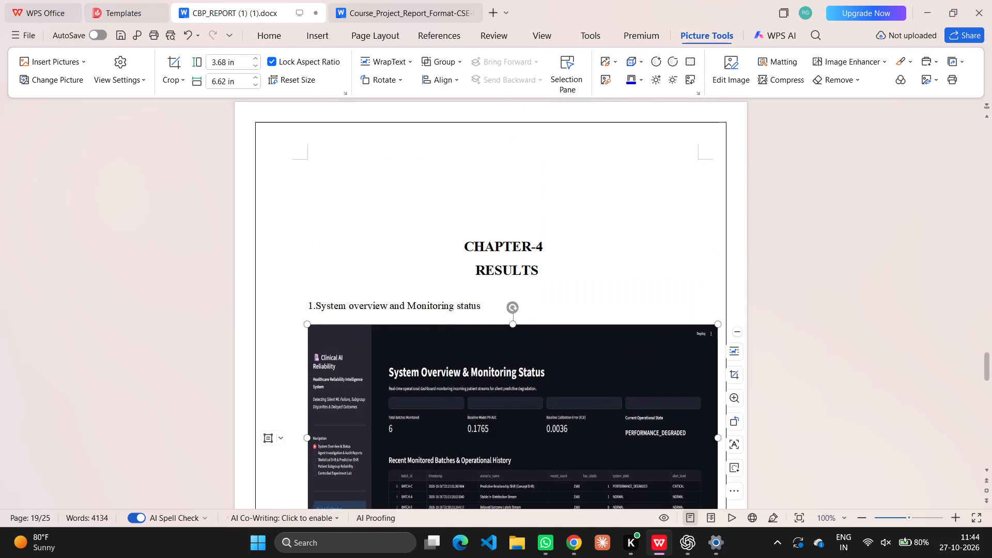
{"action": "left_click", "coordinate": [457, 234]}
{"action": "key", "text": "BackSpace"}
{"action": "key", "text": "BackSpace"}
{"action": "key", "text": "BackSpace"}
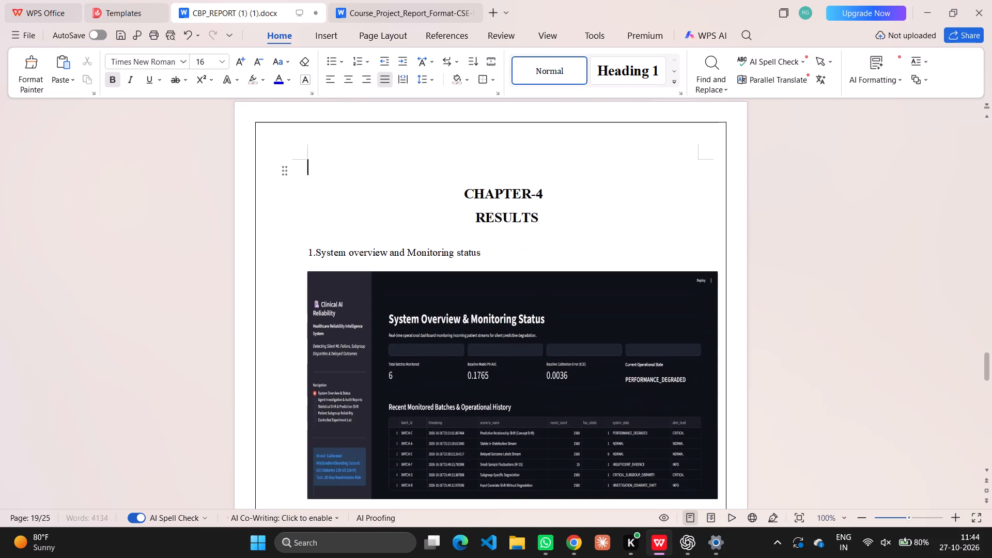
{"action": "key", "text": "BackSpace"}
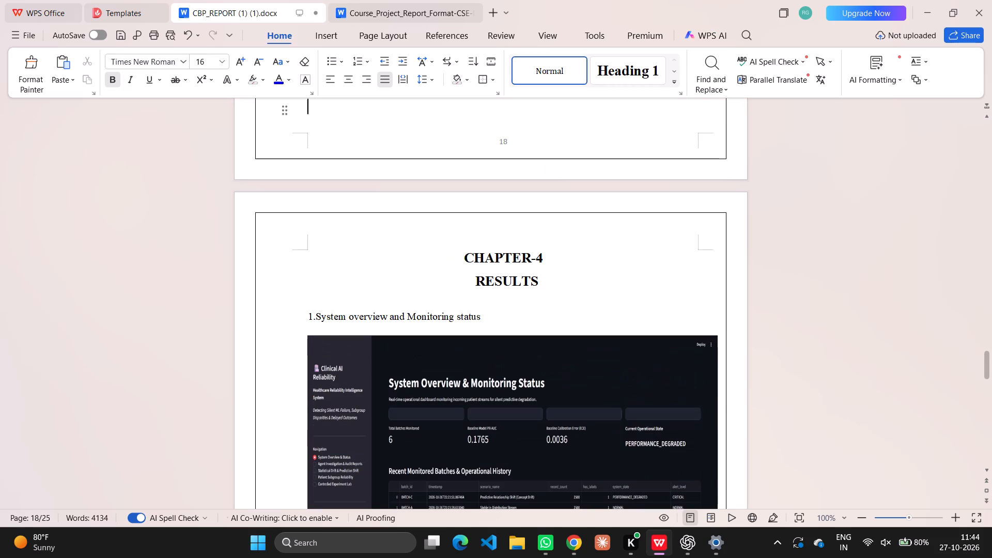
Delete nine blank lines before the 2.Reliability Investigation report caption to fit it and its screenshot below the System Overview screenshot.
{"action": "scroll", "coordinate": [501, 233], "scroll_direction": "down", "scroll_amount": 13}
{"action": "scroll", "coordinate": [487, 277], "scroll_direction": "up", "scroll_amount": 2}
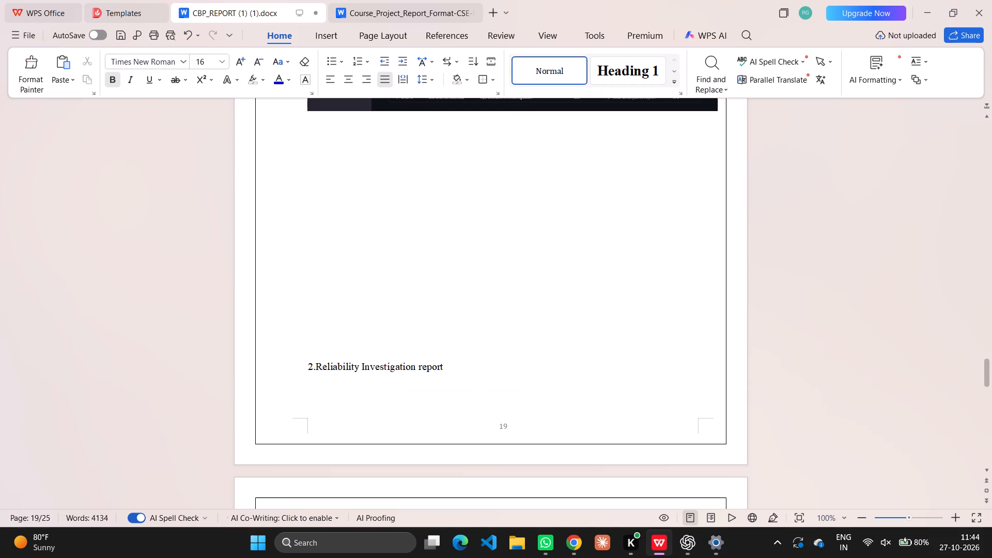
{"action": "left_click", "coordinate": [308, 366]}
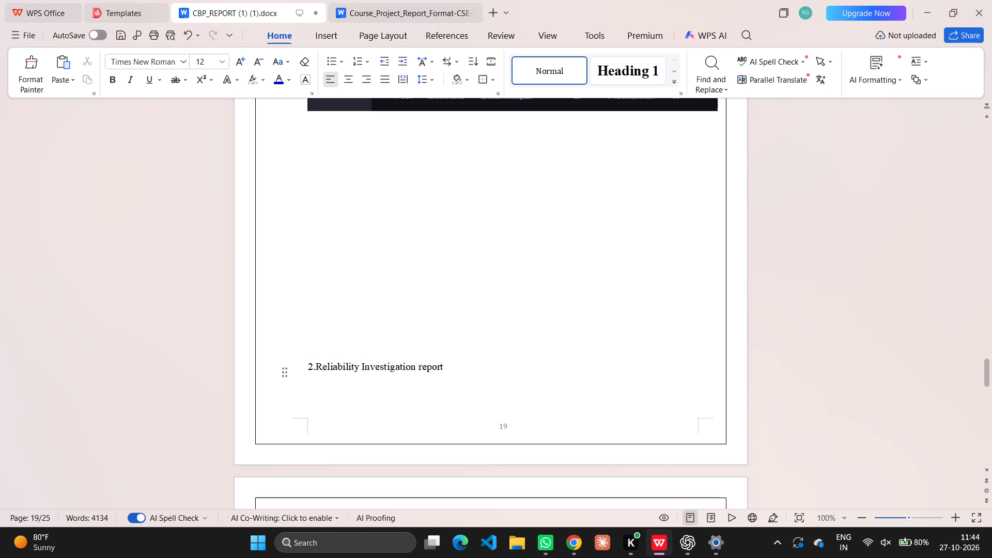
{"action": "key", "text": "BackSpace"}
{"action": "key", "text": "BackSpace"}
{"action": "key", "text": "BackSpace"}
{"action": "key", "text": "BackSpace"}
{"action": "key", "text": "BackSpace"}
{"action": "key", "text": "BackSpace"}
{"action": "key", "text": "BackSpace"}
{"action": "key", "text": "BackSpace"}
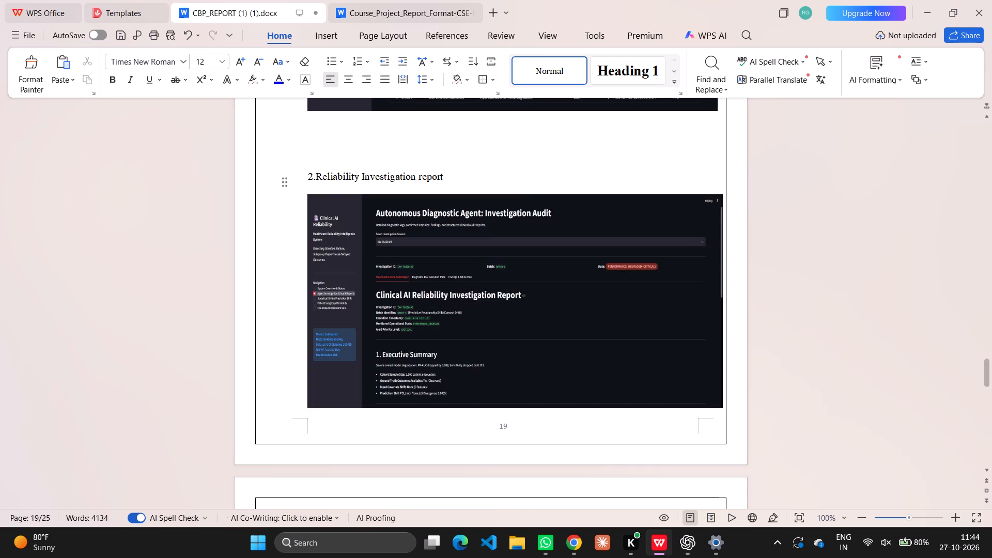
{"action": "key", "text": "BackSpace"}
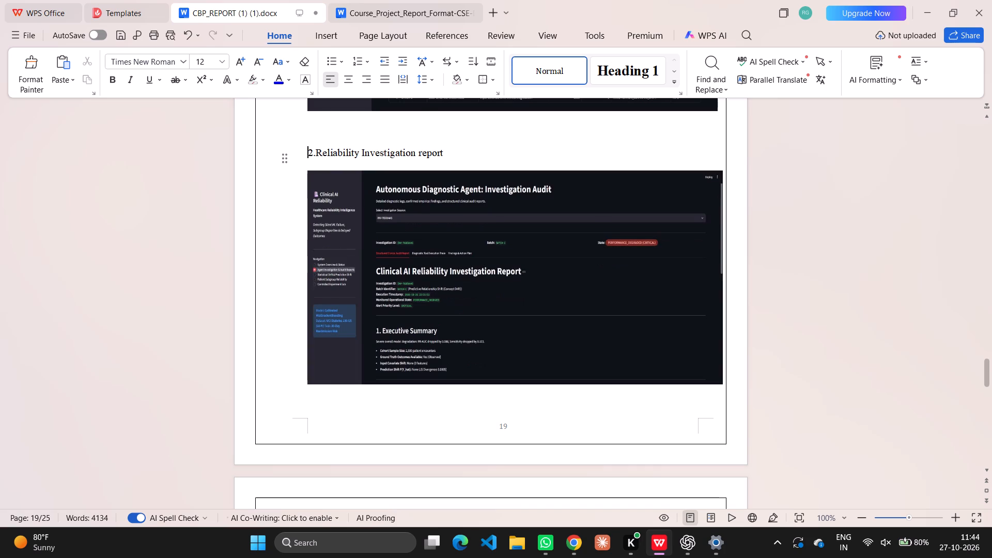
Review the page layout from the 2.Reliability Investigation report result through the conclusion and future scope to the end of REFERENCES.
{"action": "scroll", "coordinate": [436, 457], "scroll_direction": "down", "scroll_amount": 20}
{"action": "scroll", "coordinate": [436, 457], "scroll_direction": "down", "scroll_amount": 1}
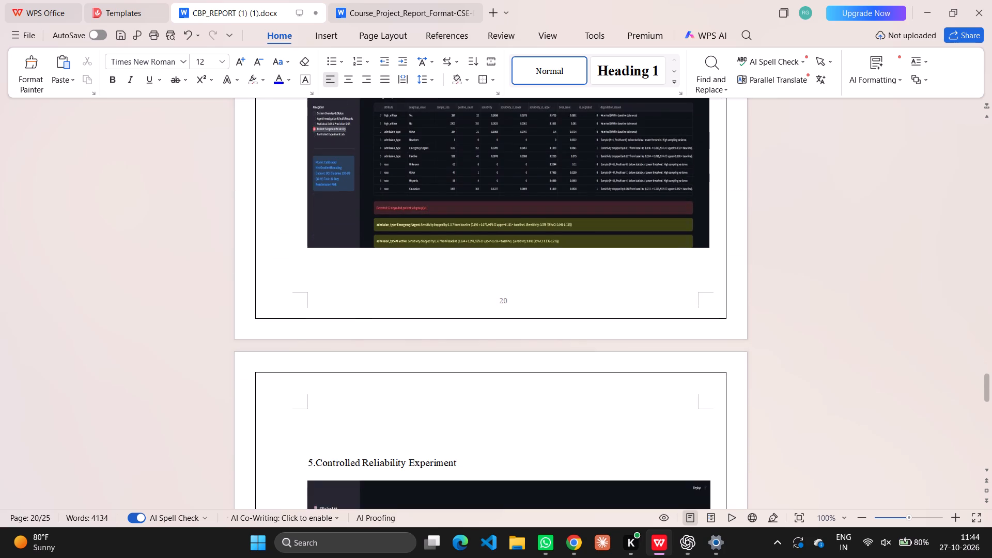
{"action": "scroll", "coordinate": [438, 448], "scroll_direction": "down", "scroll_amount": 20}
{"action": "scroll", "coordinate": [438, 448], "scroll_direction": "down", "scroll_amount": 11}
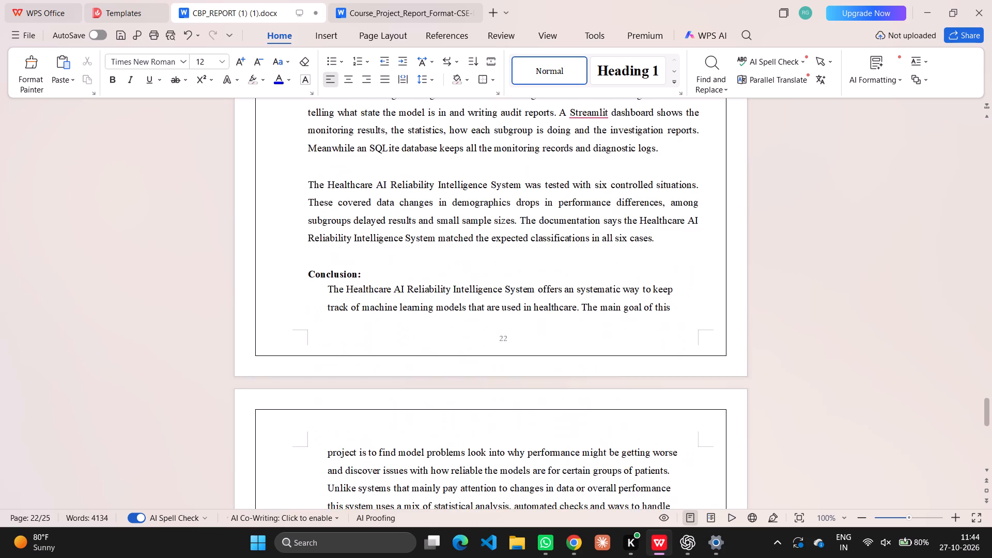
{"action": "scroll", "coordinate": [438, 439], "scroll_direction": "down", "scroll_amount": 20}
{"action": "scroll", "coordinate": [438, 439], "scroll_direction": "down", "scroll_amount": 15}
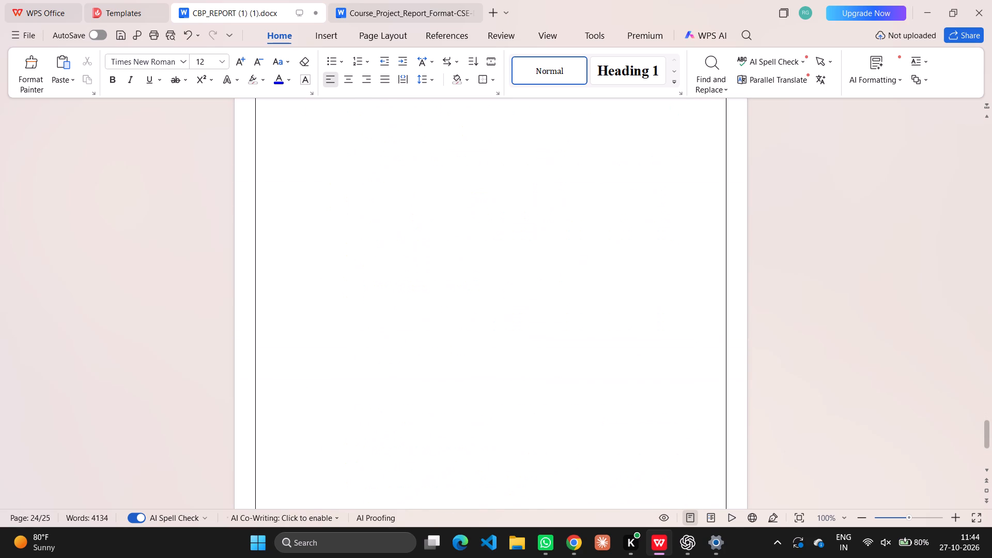
{"action": "scroll", "coordinate": [456, 401], "scroll_direction": "down", "scroll_amount": 12}
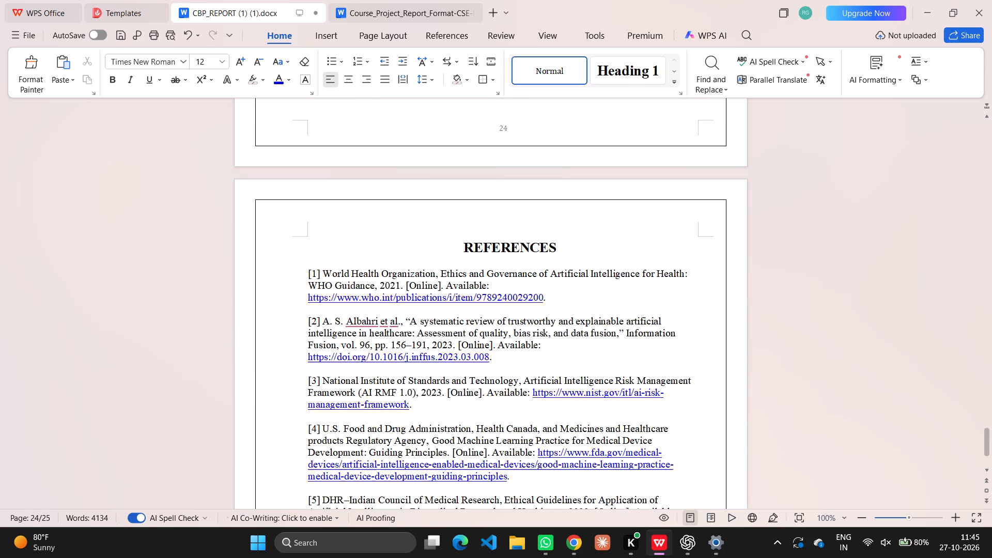
{"action": "scroll", "coordinate": [457, 399], "scroll_direction": "down", "scroll_amount": 11}
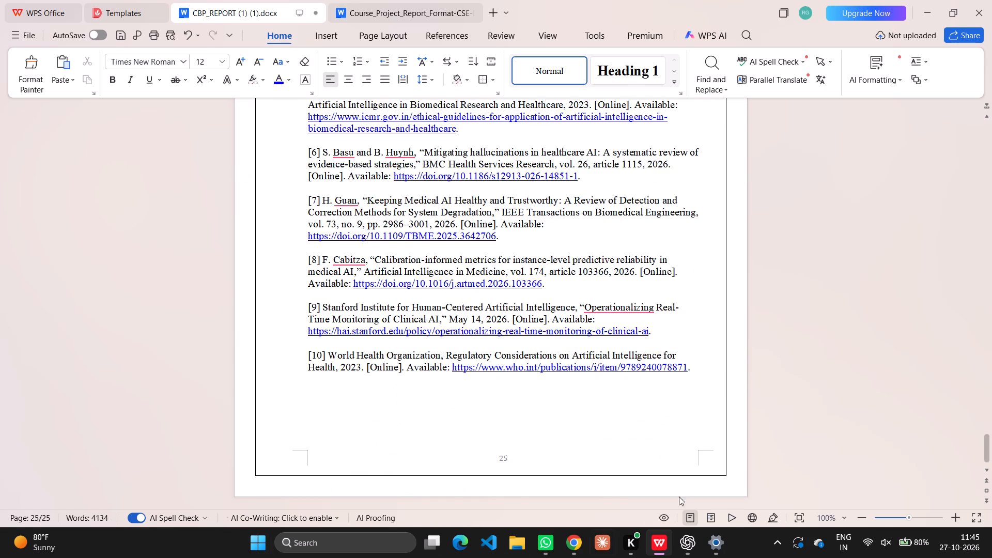
Look back through the results and code pages and inspect the report's cover page from title to date.
{"action": "scroll", "coordinate": [641, 356], "scroll_direction": "up", "scroll_amount": 20}
{"action": "scroll", "coordinate": [641, 356], "scroll_direction": "up", "scroll_amount": 17}
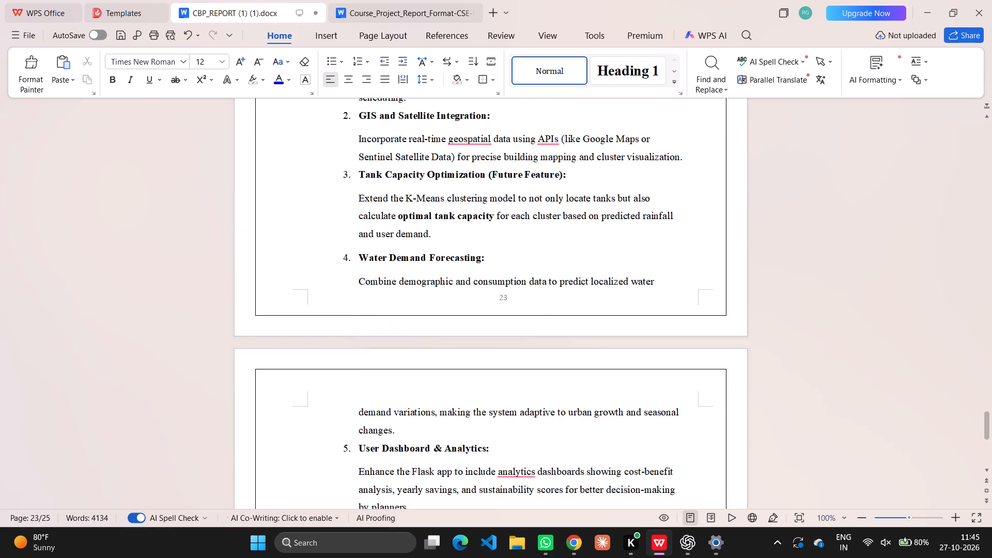
{"action": "scroll", "coordinate": [613, 362], "scroll_direction": "up", "scroll_amount": 20}
{"action": "scroll", "coordinate": [613, 362], "scroll_direction": "up", "scroll_amount": 20}
{"action": "scroll", "coordinate": [613, 362], "scroll_direction": "up", "scroll_amount": 4}
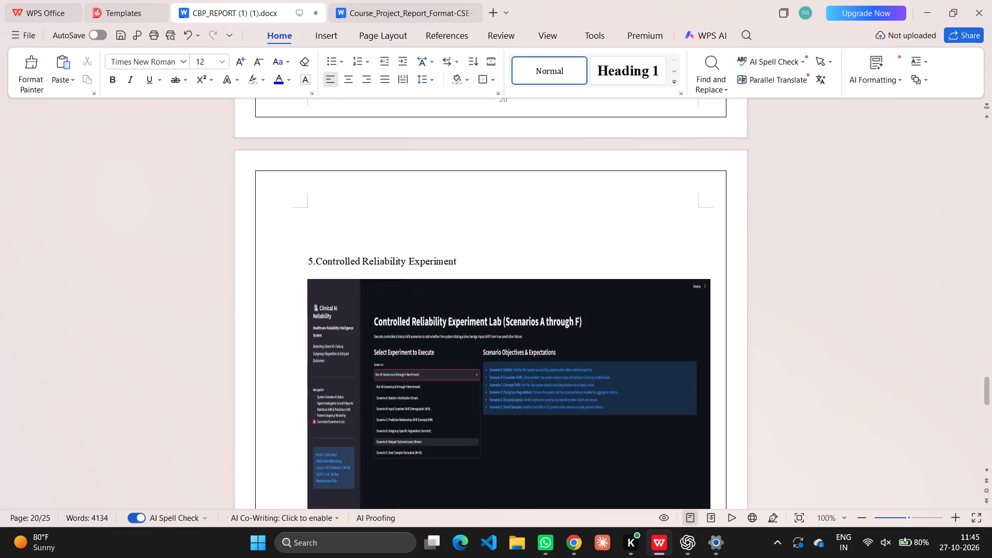
{"action": "scroll", "coordinate": [582, 355], "scroll_direction": "up", "scroll_amount": 18}
{"action": "scroll", "coordinate": [590, 387], "scroll_direction": "up", "scroll_amount": 12}
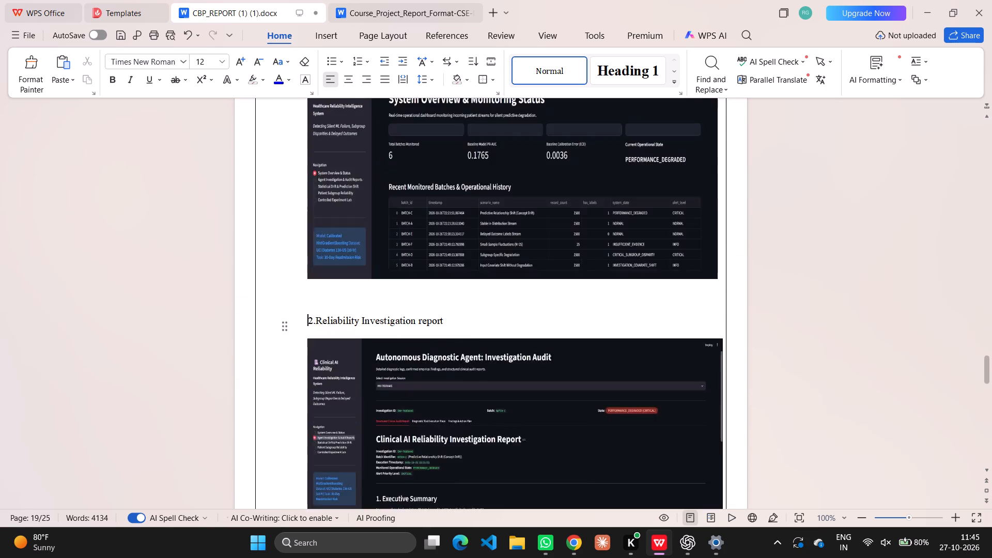
{"action": "scroll", "coordinate": [585, 367], "scroll_direction": "up", "scroll_amount": 18}
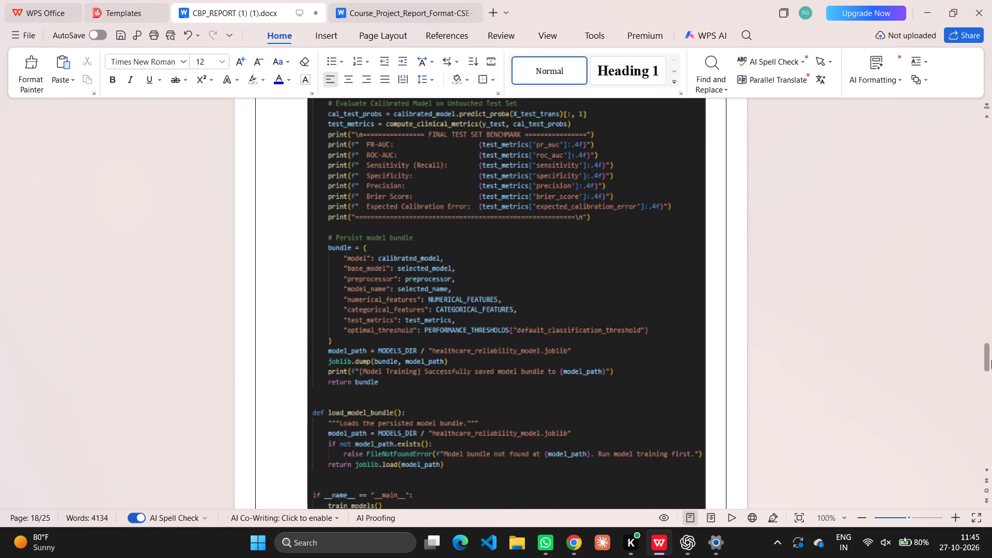
{"action": "left_click_drag", "start_coordinate": [984, 365], "coordinate": [965, 243]}
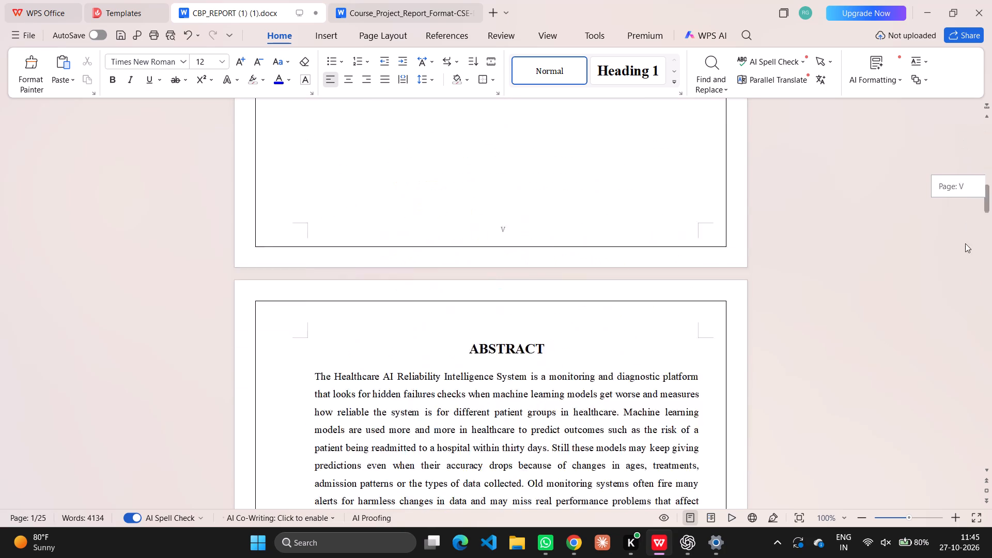
{"action": "left_click_drag", "start_coordinate": [965, 243], "coordinate": [973, 143]}
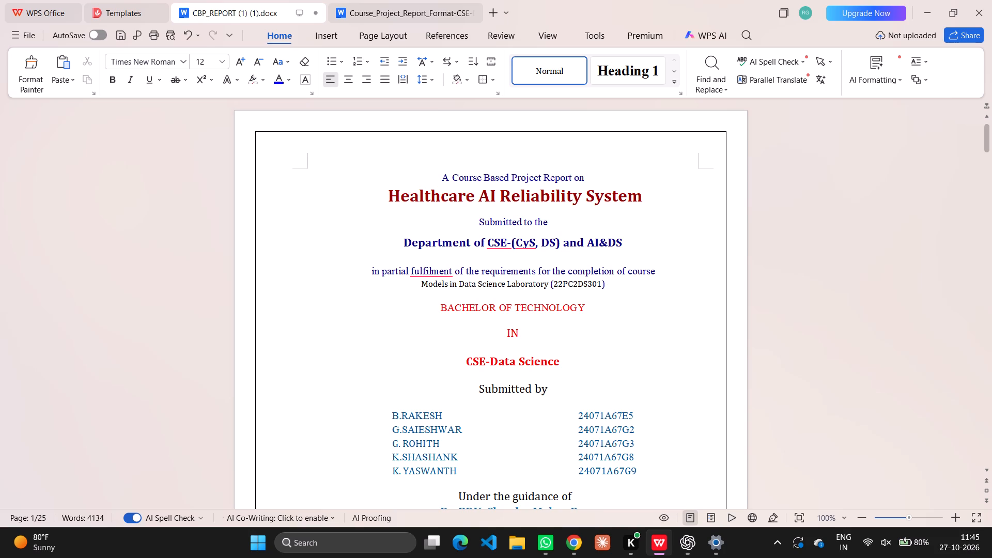
{"action": "scroll", "coordinate": [674, 428], "scroll_direction": "down", "scroll_amount": 3}
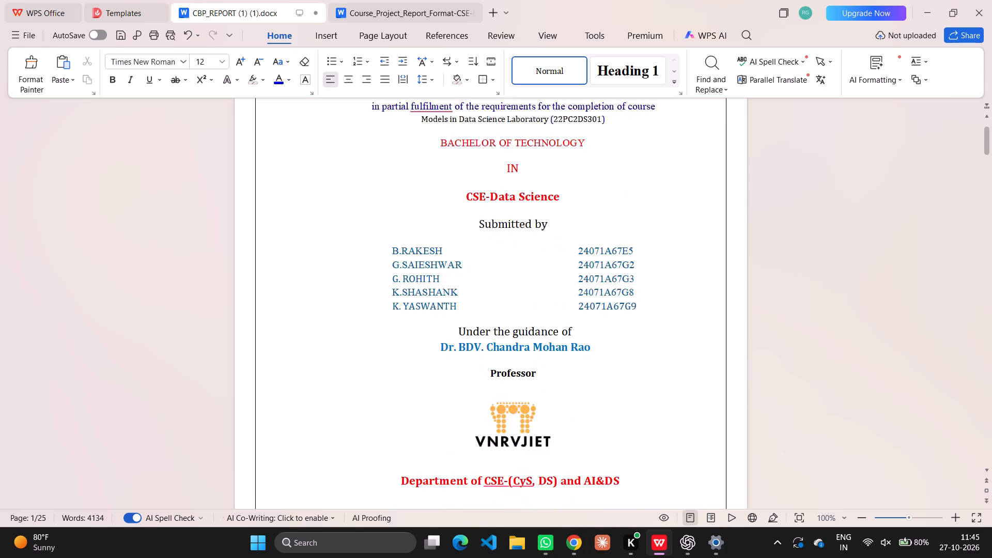
{"action": "scroll", "coordinate": [673, 429], "scroll_direction": "down", "scroll_amount": 7}
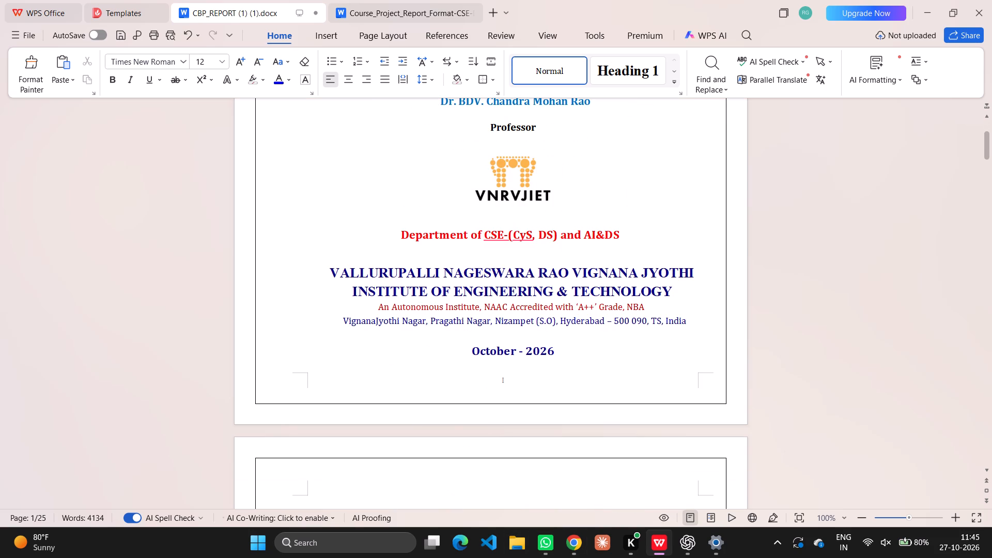
Save the report.
{"action": "key", "text": "ctrl+s"}
Lengthen the dashed leader of the ABSTRACT line in the table of contents to bring its page number towards the other entries' numbers.
{"action": "scroll", "coordinate": [444, 265], "scroll_direction": "down", "scroll_amount": 11}
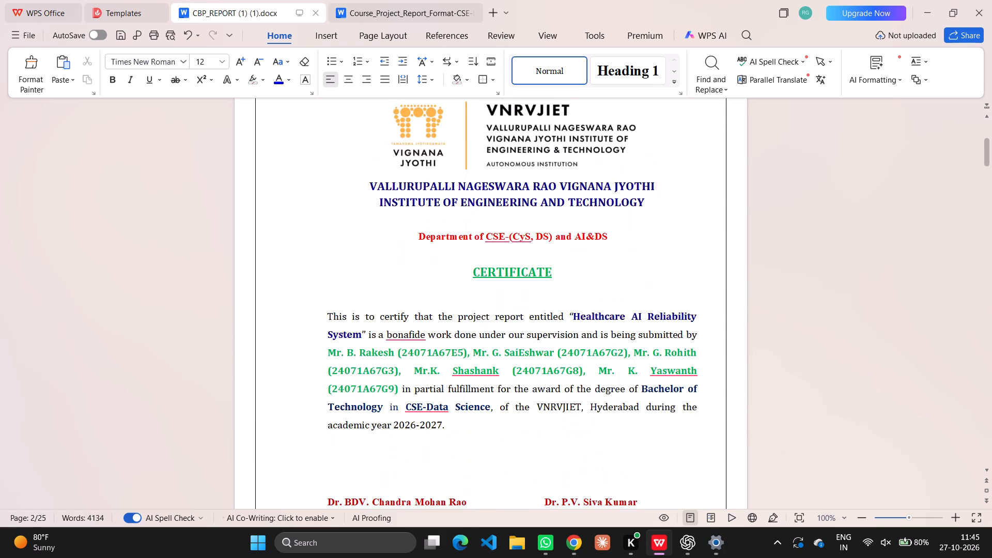
{"action": "scroll", "coordinate": [470, 264], "scroll_direction": "down", "scroll_amount": 20}
{"action": "scroll", "coordinate": [470, 264], "scroll_direction": "down", "scroll_amount": 18}
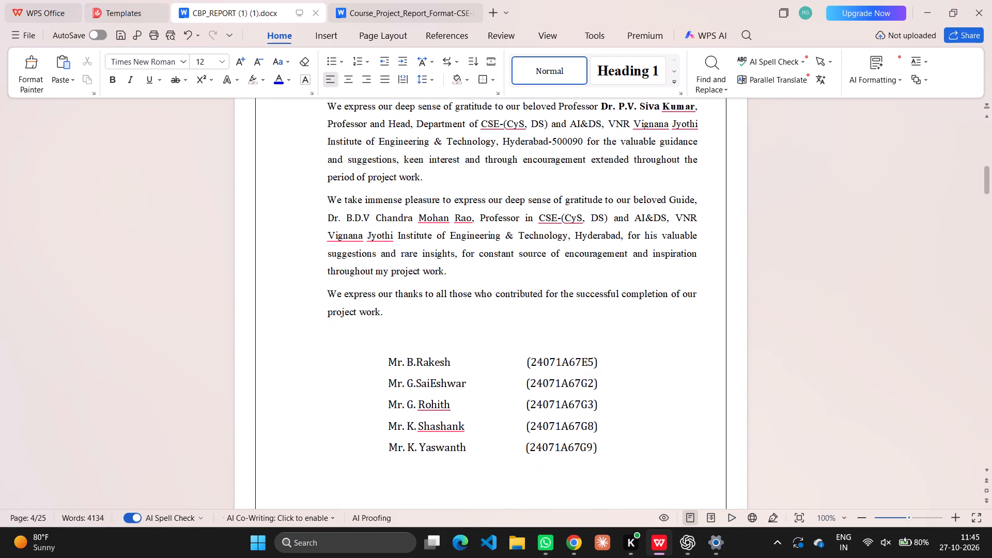
{"action": "scroll", "coordinate": [541, 239], "scroll_direction": "down", "scroll_amount": 20}
{"action": "scroll", "coordinate": [541, 239], "scroll_direction": "down", "scroll_amount": 4}
{"action": "scroll", "coordinate": [545, 235], "scroll_direction": "up", "scroll_amount": 11}
{"action": "left_click", "coordinate": [619, 242]}
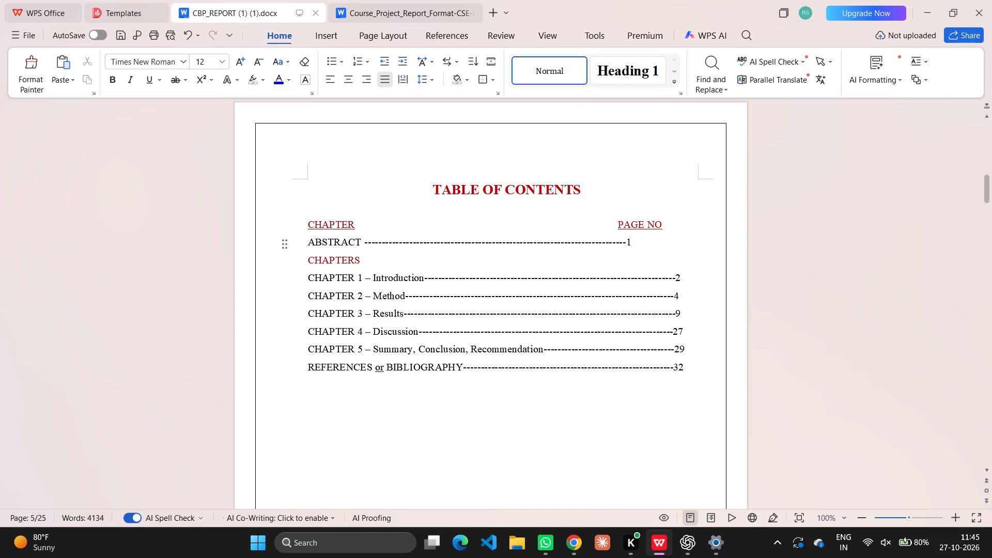
{"action": "type", "text": "--"}
{"action": "key", "text": "minus"}
{"action": "key", "text": "minus"}
{"action": "type", "text": "---"}
{"action": "key", "text": "super+p"}
{"action": "key", "text": "super+minus"}
{"action": "key", "text": "super+Packet"}
{"action": "key", "text": "super+minus"}
{"action": "key", "text": "super+Packet"}
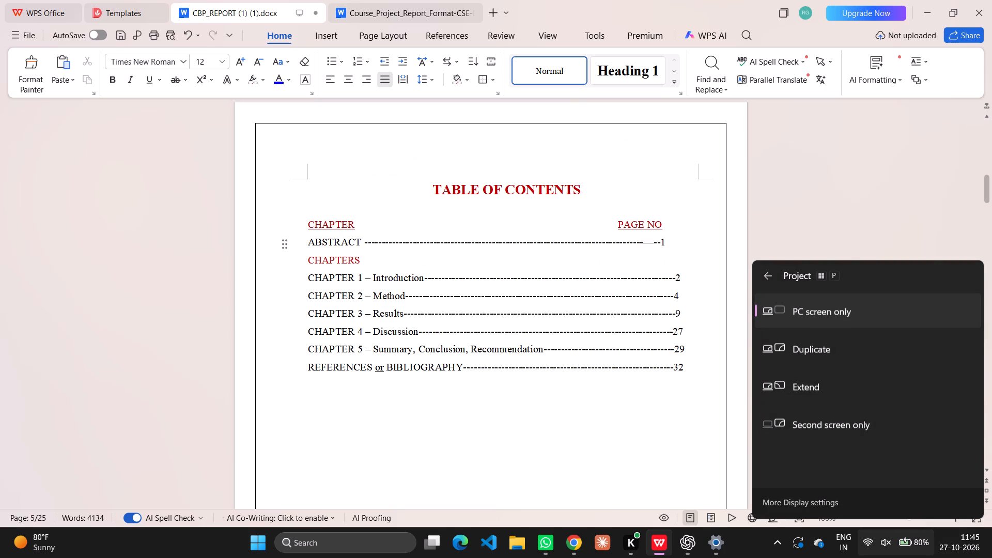
{"action": "key", "text": "BackSpace"}
{"action": "key", "text": "BackSpace"}
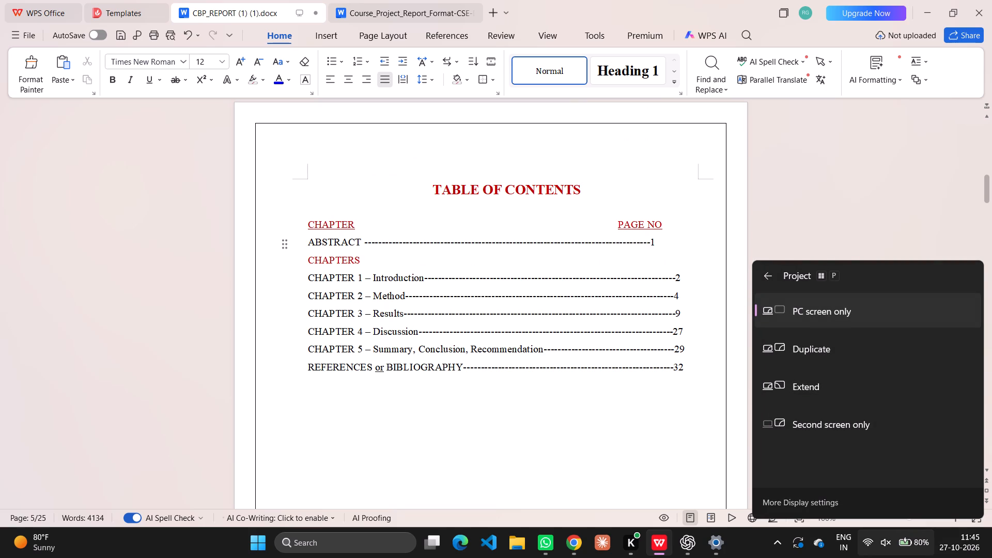
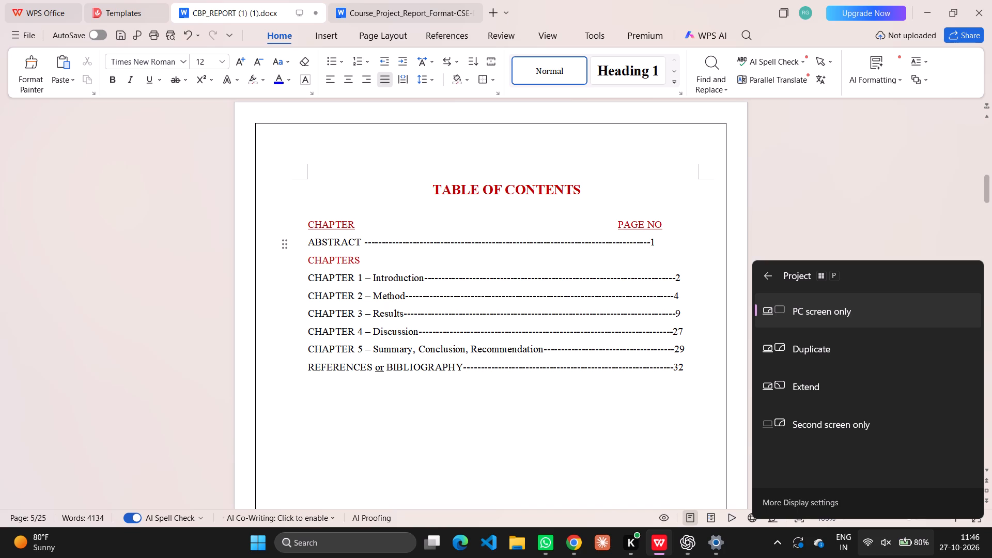
Extend the ABSTRACT line's dashed leader in the table of contents by seven more dashes to align its page number.
{"action": "type", "text": "---"}
{"action": "type", "text": "----"}
Shift the PAGE NO heading with spaces so it lines up over the page numbers in the table of contents.
{"action": "left_click", "coordinate": [615, 226]}
{"action": "key", "text": "space"}
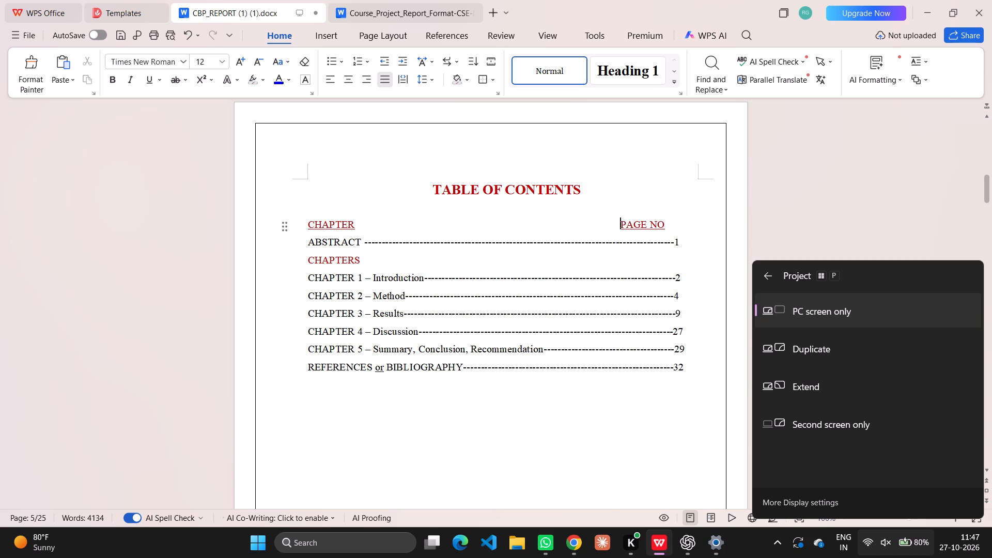
{"action": "key", "text": "space"}
{"action": "key", "text": "space"}
{"action": "key", "text": "space"}
{"action": "key", "text": "space"}
{"action": "key", "text": "space"}
{"action": "key", "text": "space"}
{"action": "key", "text": "space"}
{"action": "key", "text": "space"}
{"action": "key", "text": "space"}
{"action": "key", "text": "space"}
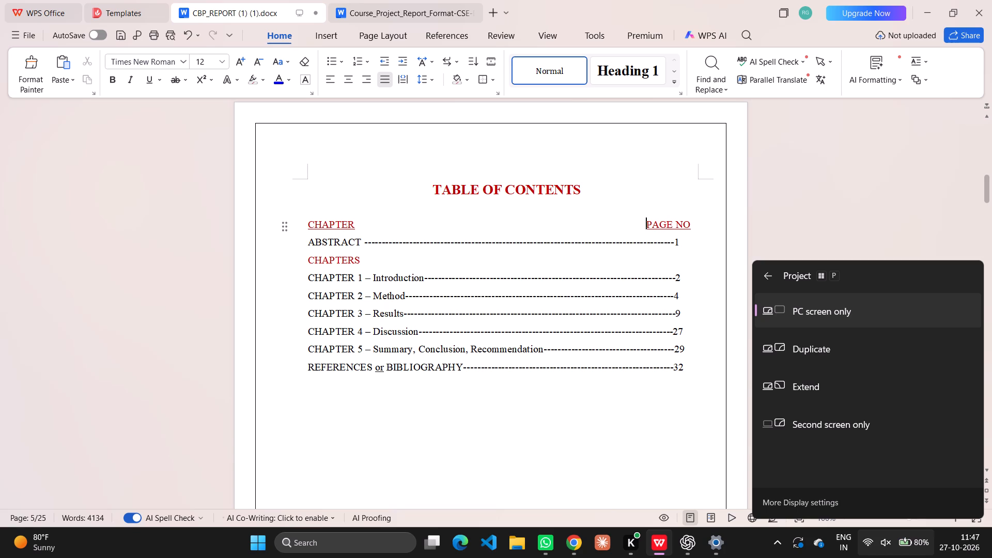
Dismiss the Project display options overlay covering part of the document.
{"action": "left_click", "coordinate": [610, 215]}
{"action": "scroll", "coordinate": [499, 331], "scroll_direction": "down", "scroll_amount": 3}
{"action": "left_click", "coordinate": [781, 192]}
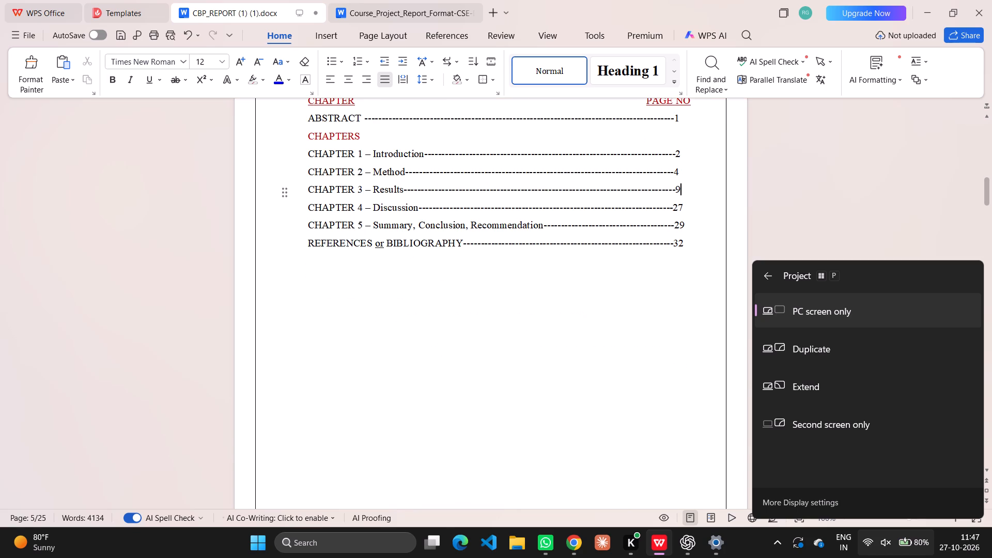
{"action": "left_click", "coordinate": [690, 261]}
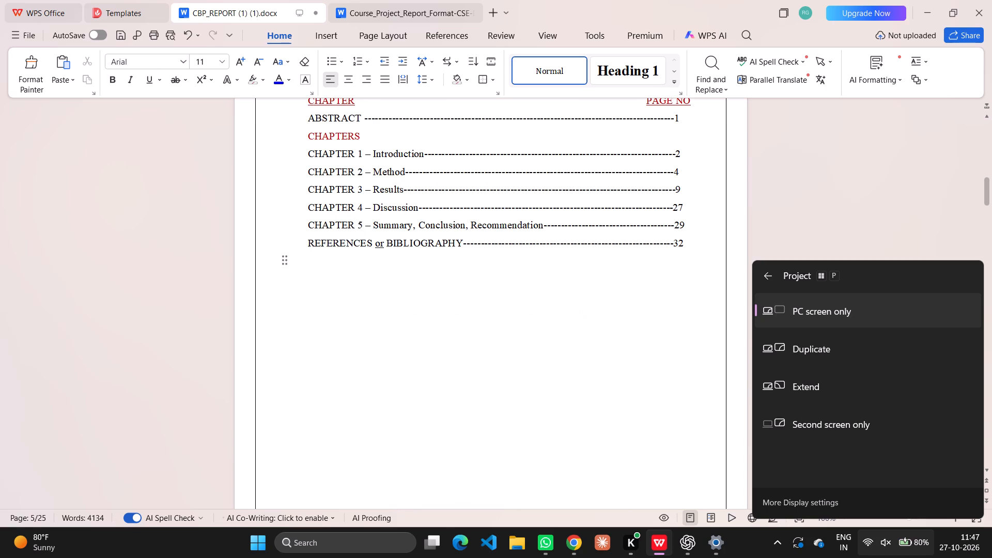
{"action": "left_click_drag", "start_coordinate": [0, 327], "coordinate": [3, 332]}
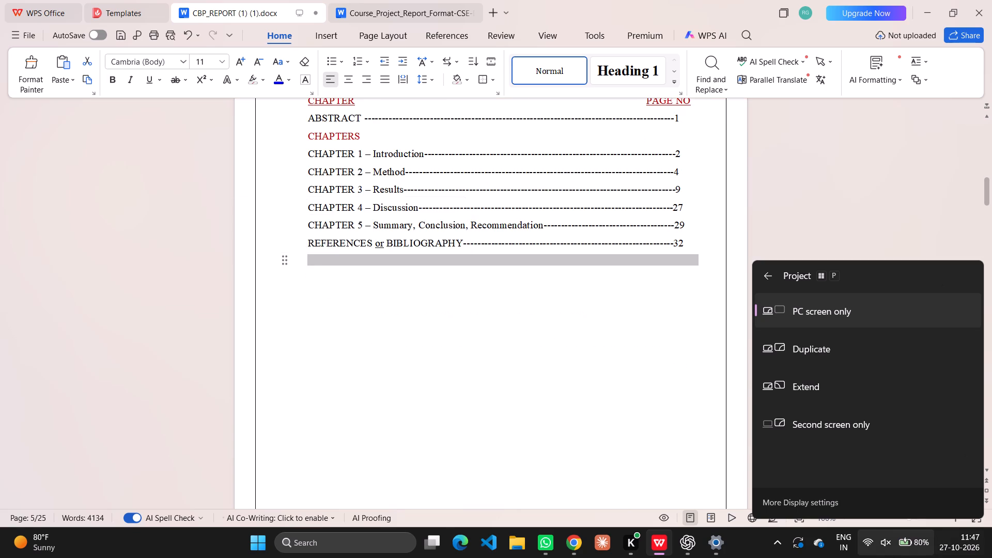
{"action": "left_click", "coordinate": [894, 557]}
{"action": "left_click", "coordinate": [873, 537]}
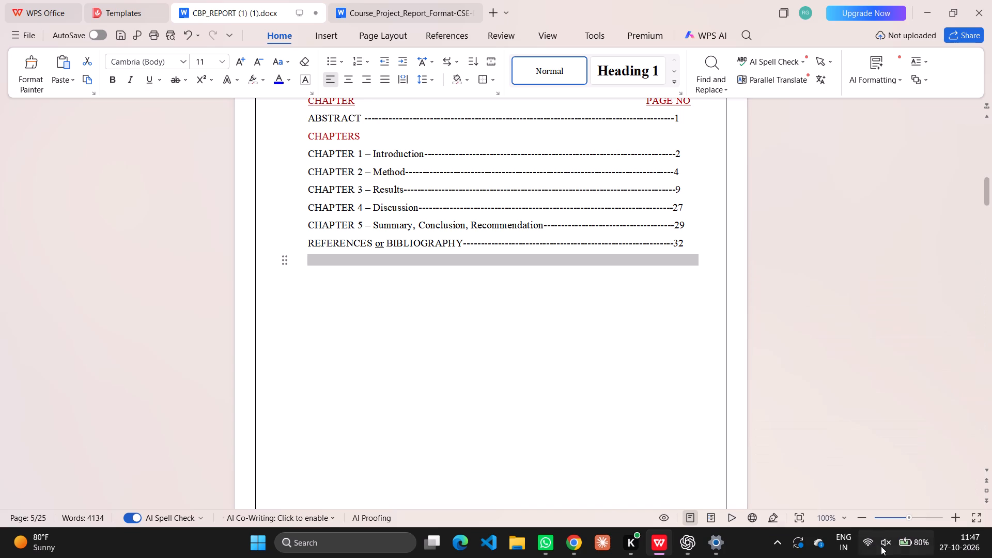
Apply the centred 1, 2, 3 page number format from the ABSTRACT page onward and close the footer.
{"action": "scroll", "coordinate": [654, 238], "scroll_direction": "down", "scroll_amount": 9}
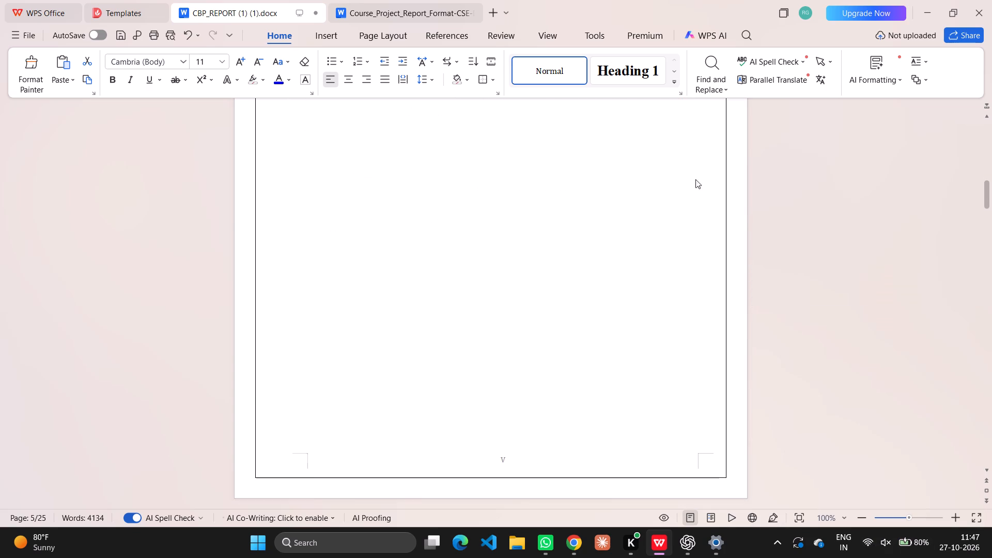
{"action": "scroll", "coordinate": [695, 179], "scroll_direction": "down", "scroll_amount": 3}
{"action": "scroll", "coordinate": [547, 247], "scroll_direction": "down", "scroll_amount": 16}
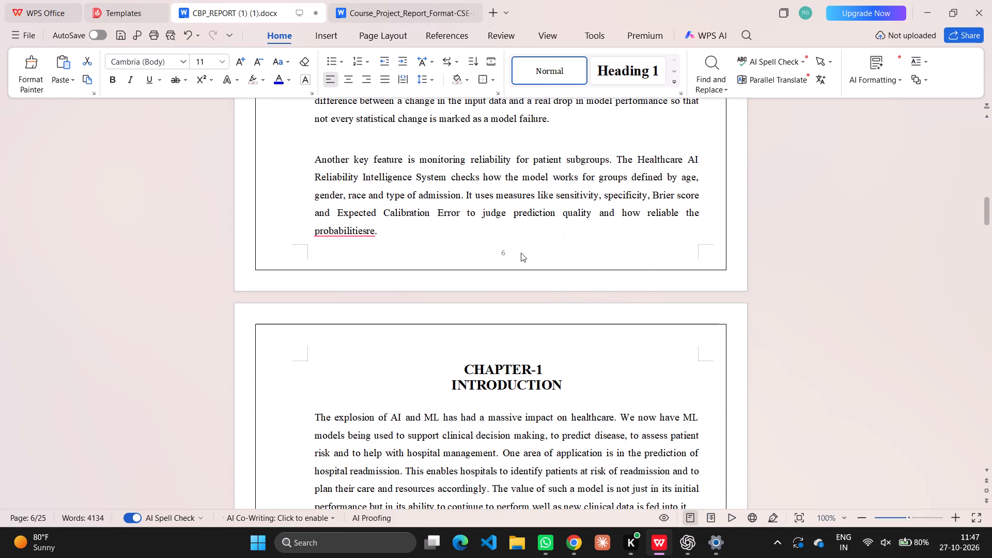
{"action": "scroll", "coordinate": [513, 253], "scroll_direction": "up", "scroll_amount": 18}
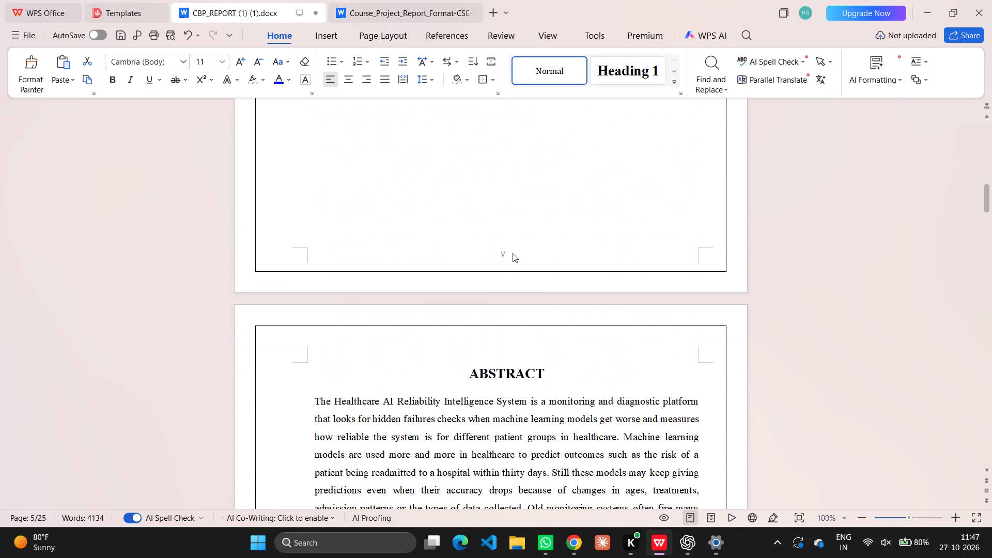
{"action": "scroll", "coordinate": [513, 253], "scroll_direction": "down", "scroll_amount": 14}
{"action": "scroll", "coordinate": [565, 258], "scroll_direction": "down", "scroll_amount": 3}
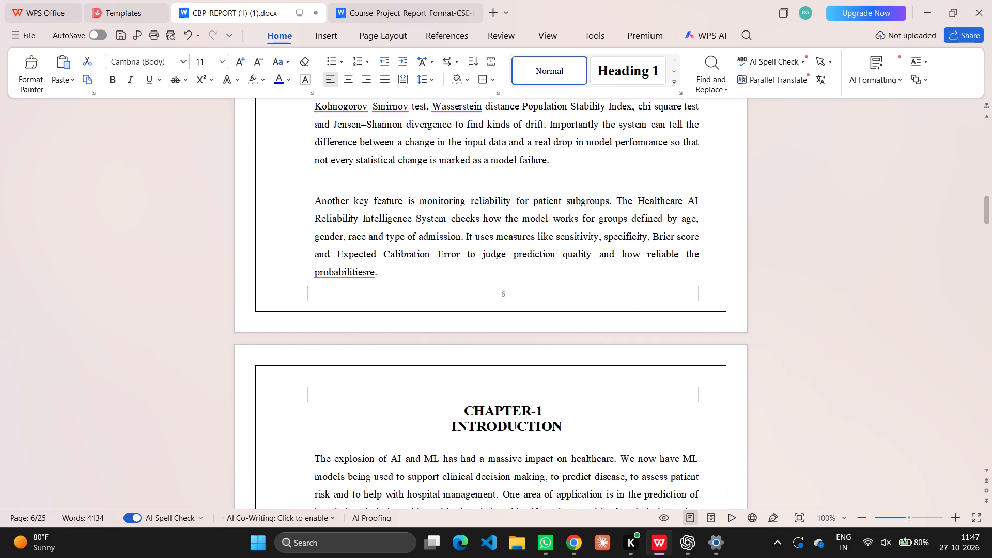
{"action": "left_click", "coordinate": [507, 297]}
{"action": "double_click", "coordinate": [505, 292]}
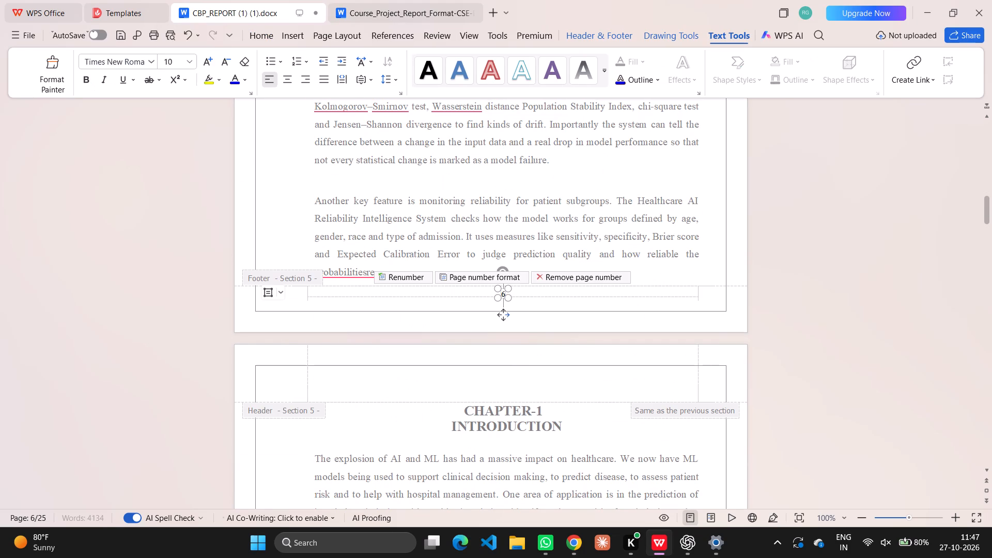
{"action": "left_click", "coordinate": [515, 280]}
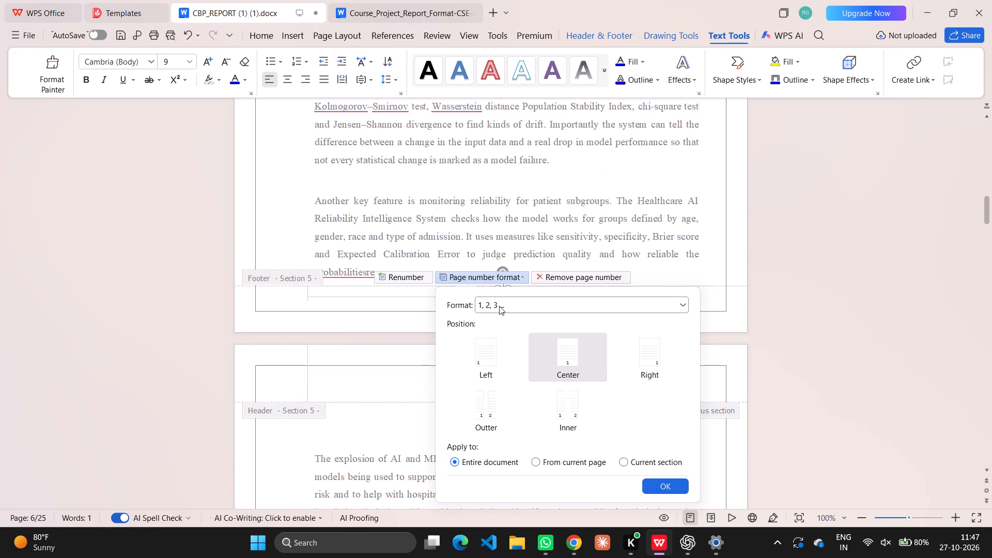
{"action": "left_click", "coordinate": [570, 465]}
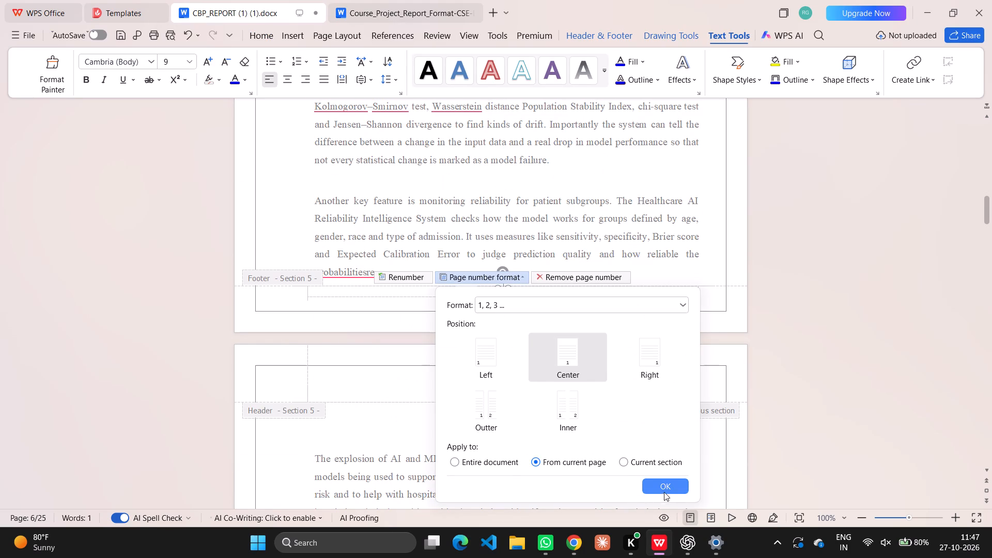
{"action": "left_click", "coordinate": [663, 485]}
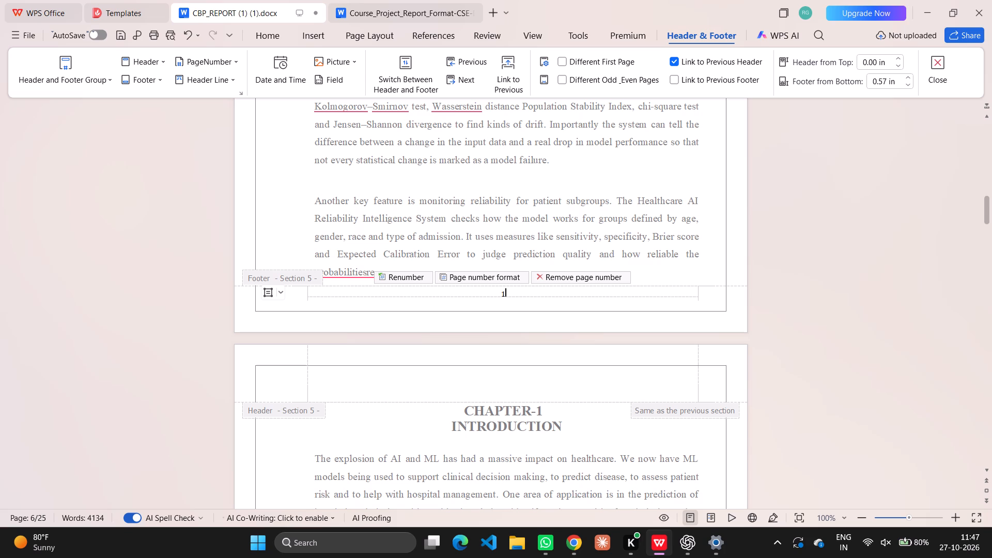
{"action": "key", "text": "Escape"}
Check the page numbering from the table of contents through the ABSTRACT, Introduction and Method chapters.
{"action": "scroll", "coordinate": [525, 294], "scroll_direction": "up", "scroll_amount": 5}
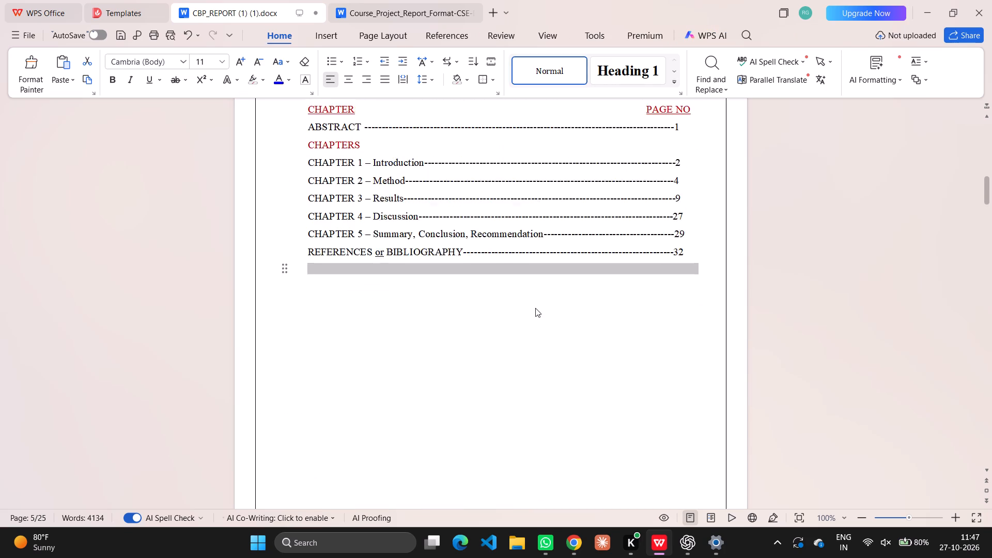
{"action": "scroll", "coordinate": [678, 304], "scroll_direction": "down", "scroll_amount": 6}
{"action": "scroll", "coordinate": [840, 278], "scroll_direction": "down", "scroll_amount": 6}
{"action": "left_click", "coordinate": [823, 273]}
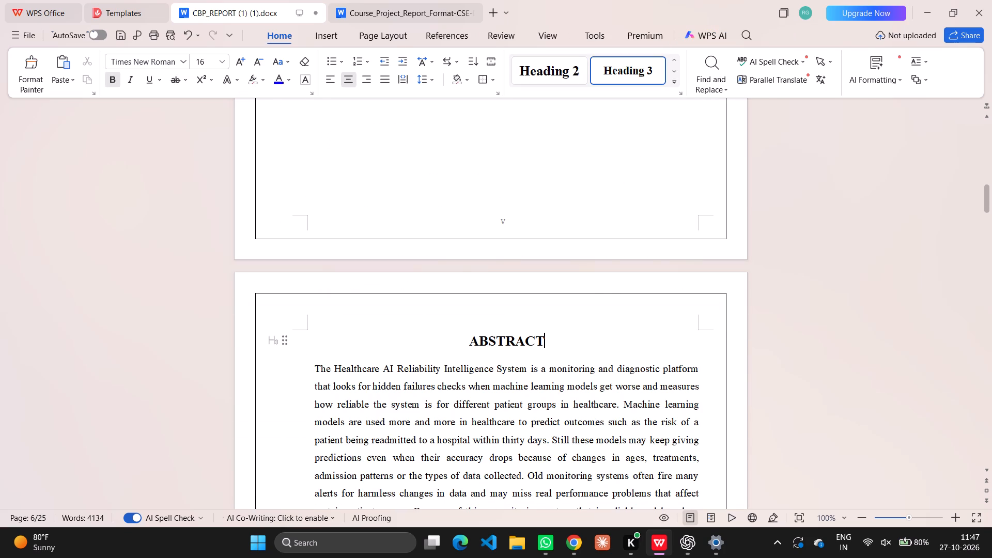
{"action": "scroll", "coordinate": [787, 277], "scroll_direction": "down", "scroll_amount": 13}
{"action": "scroll", "coordinate": [598, 307], "scroll_direction": "down", "scroll_amount": 11}
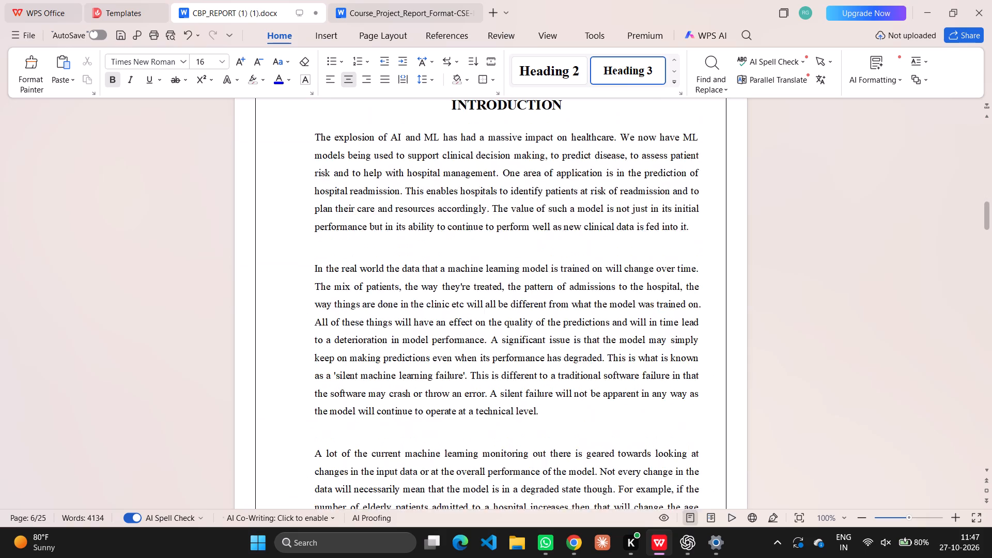
{"action": "scroll", "coordinate": [633, 298], "scroll_direction": "down", "scroll_amount": 10}
{"action": "scroll", "coordinate": [649, 282], "scroll_direction": "down", "scroll_amount": 20}
{"action": "scroll", "coordinate": [649, 282], "scroll_direction": "down", "scroll_amount": 3}
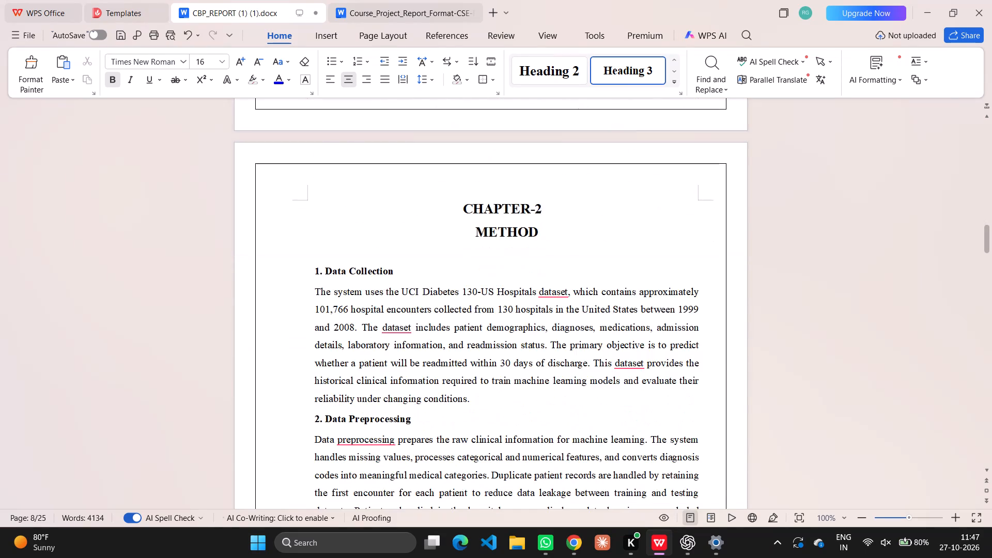
{"action": "scroll", "coordinate": [651, 248], "scroll_direction": "down", "scroll_amount": 15}
{"action": "scroll", "coordinate": [606, 241], "scroll_direction": "down", "scroll_amount": 19}
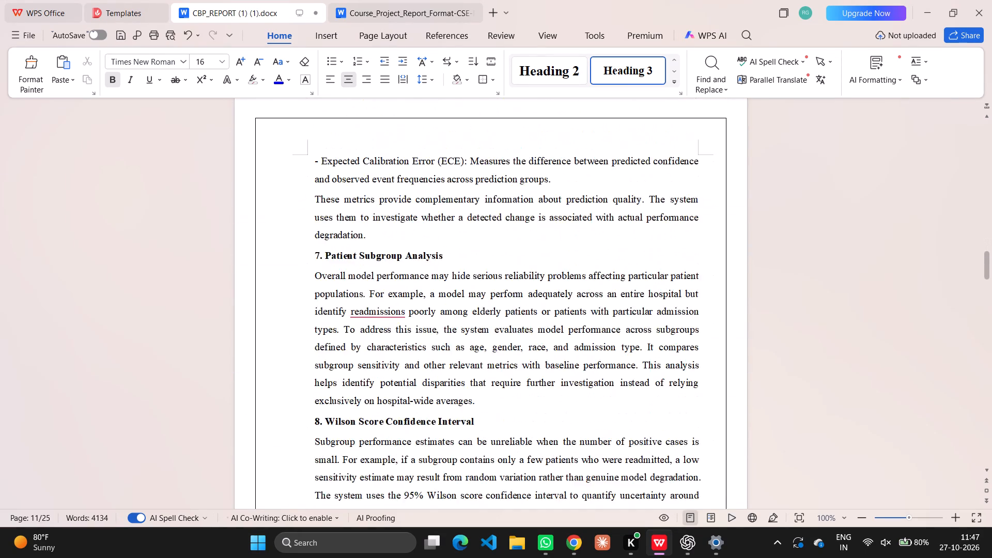
{"action": "scroll", "coordinate": [648, 278], "scroll_direction": "down", "scroll_amount": 20}
{"action": "scroll", "coordinate": [648, 278], "scroll_direction": "down", "scroll_amount": 20}
{"action": "scroll", "coordinate": [648, 278], "scroll_direction": "down", "scroll_amount": 5}
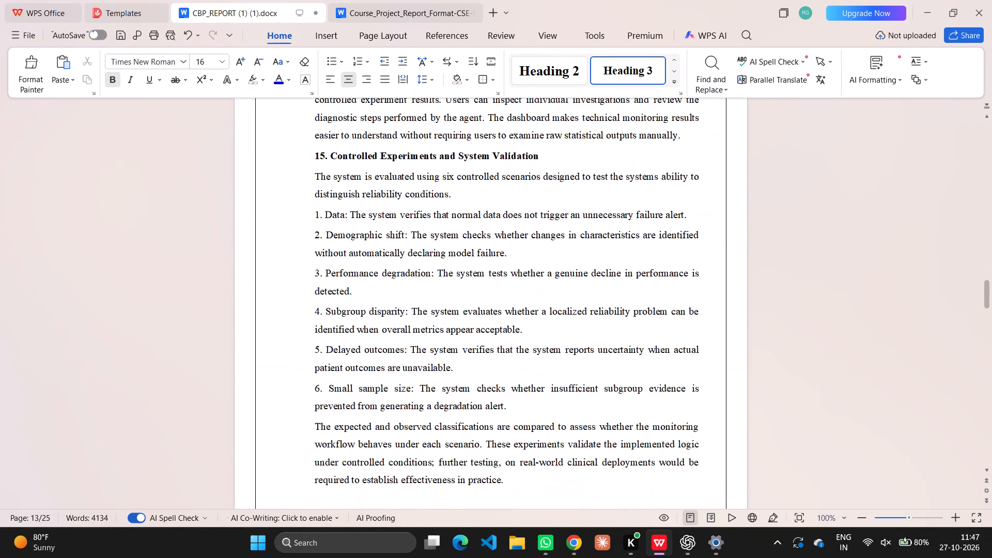
Check the page numbers and layout of the code screenshots and result images up to the Patient subgroup reliability result.
{"action": "scroll", "coordinate": [685, 260], "scroll_direction": "down", "scroll_amount": 20}
{"action": "scroll", "coordinate": [679, 280], "scroll_direction": "down", "scroll_amount": 3}
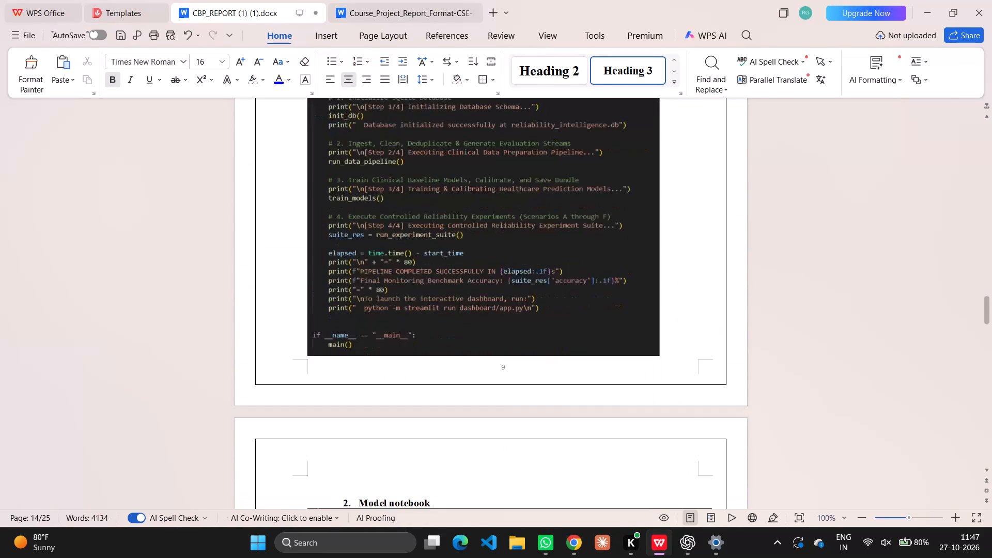
{"action": "scroll", "coordinate": [679, 281], "scroll_direction": "down", "scroll_amount": 20}
{"action": "scroll", "coordinate": [679, 281], "scroll_direction": "down", "scroll_amount": 20}
{"action": "scroll", "coordinate": [679, 281], "scroll_direction": "down", "scroll_amount": 2}
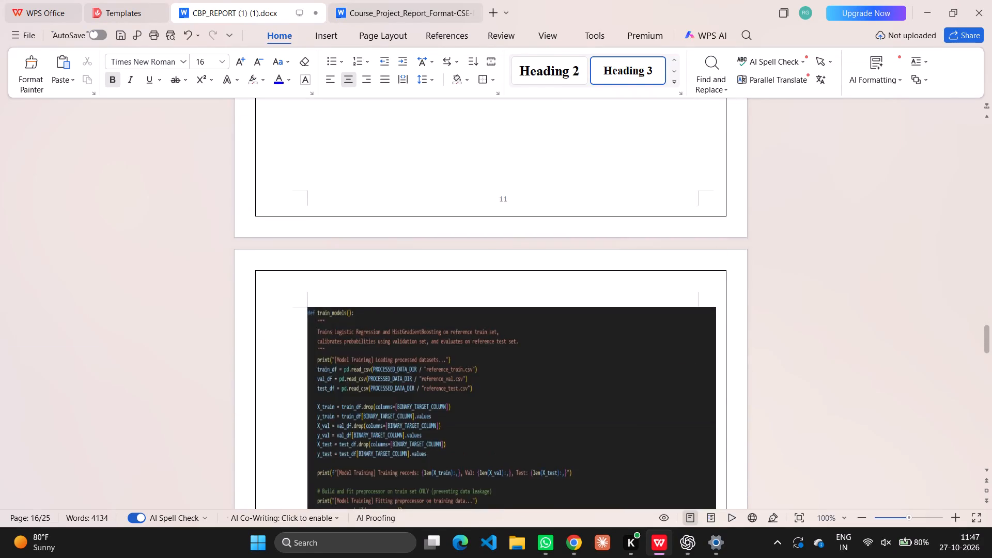
{"action": "scroll", "coordinate": [718, 250], "scroll_direction": "down", "scroll_amount": 20}
{"action": "scroll", "coordinate": [718, 250], "scroll_direction": "down", "scroll_amount": 20}
{"action": "scroll", "coordinate": [718, 250], "scroll_direction": "down", "scroll_amount": 3}
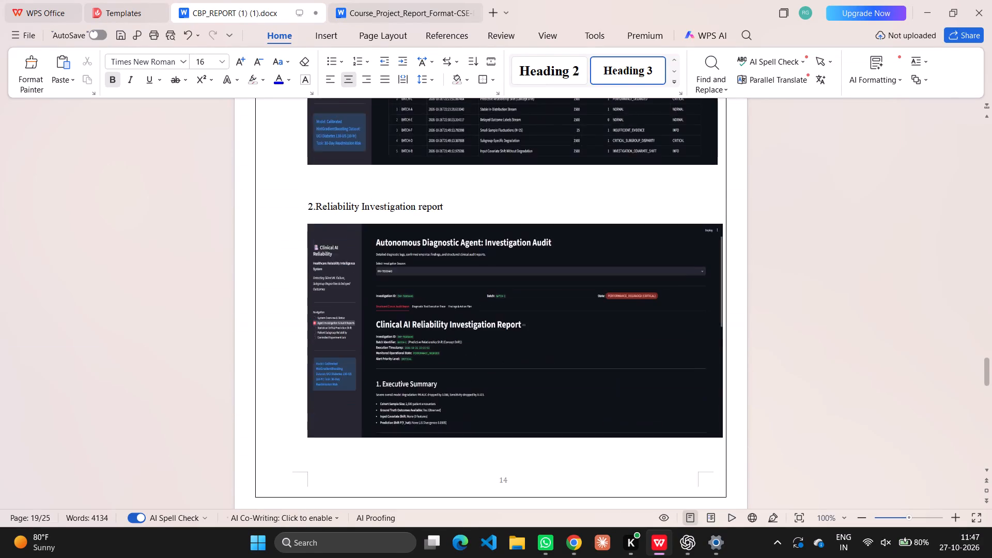
{"action": "scroll", "coordinate": [723, 275], "scroll_direction": "down", "scroll_amount": 7}
{"action": "scroll", "coordinate": [725, 275], "scroll_direction": "up", "scroll_amount": 10}
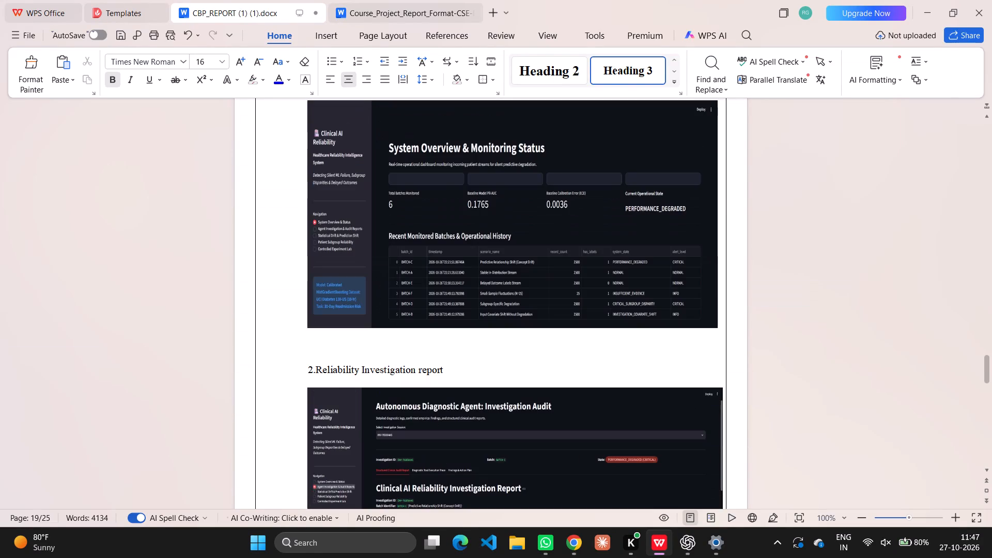
{"action": "scroll", "coordinate": [725, 274], "scroll_direction": "up", "scroll_amount": 6}
{"action": "scroll", "coordinate": [724, 274], "scroll_direction": "down", "scroll_amount": 20}
{"action": "scroll", "coordinate": [724, 274], "scroll_direction": "down", "scroll_amount": 3}
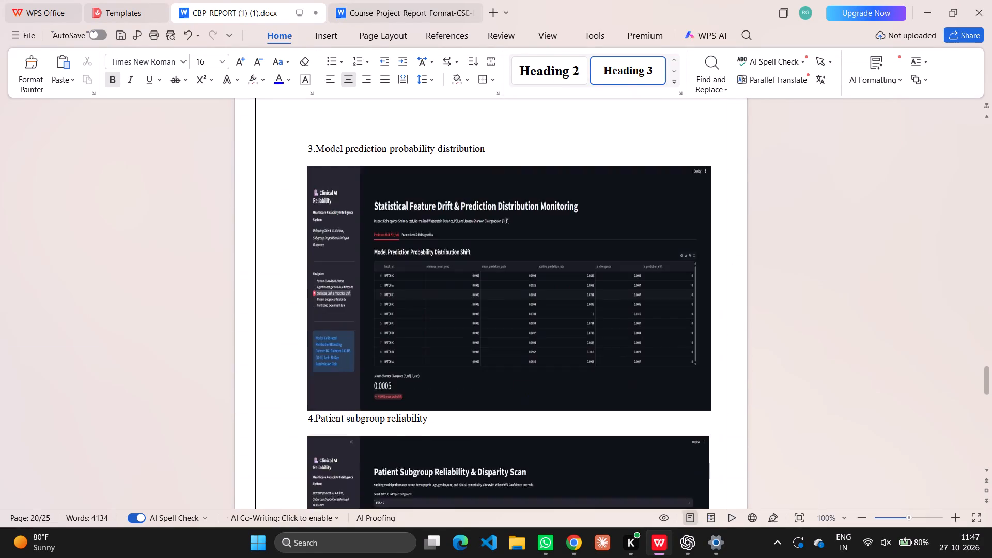
{"action": "scroll", "coordinate": [728, 275], "scroll_direction": "down", "scroll_amount": 20}
{"action": "scroll", "coordinate": [728, 275], "scroll_direction": "down", "scroll_amount": 13}
{"action": "scroll", "coordinate": [777, 242], "scroll_direction": "down", "scroll_amount": 5}
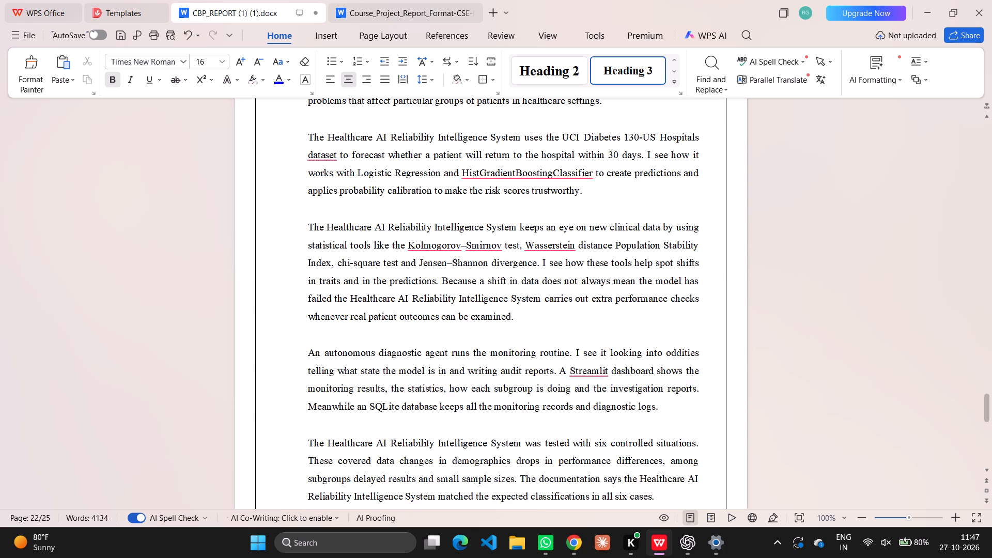
Check the page numbers from the Recommendations and Future Scope section through the REFERENCES page.
{"action": "scroll", "coordinate": [777, 241], "scroll_direction": "down", "scroll_amount": 9}
{"action": "scroll", "coordinate": [773, 246], "scroll_direction": "down", "scroll_amount": 14}
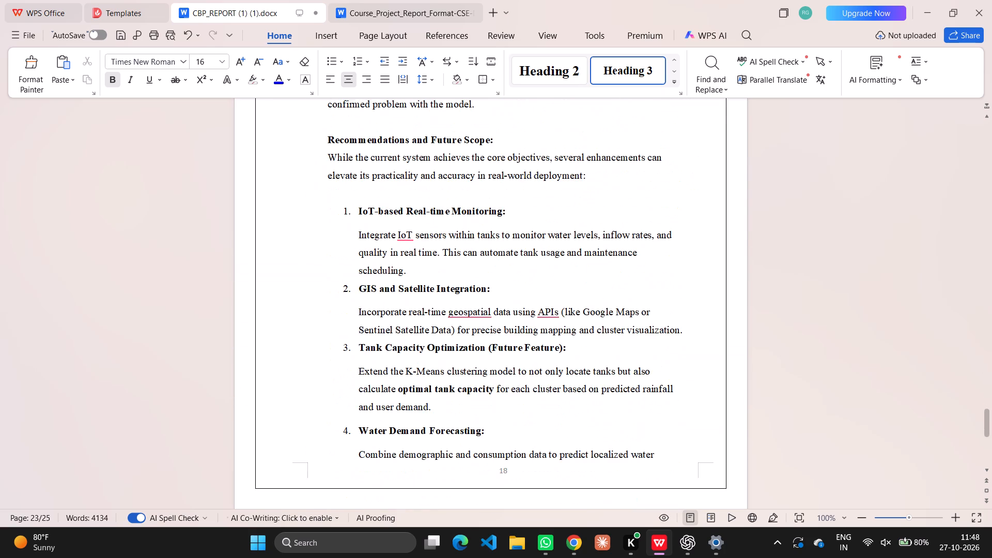
{"action": "scroll", "coordinate": [773, 246], "scroll_direction": "down", "scroll_amount": 15}
{"action": "scroll", "coordinate": [771, 246], "scroll_direction": "down", "scroll_amount": 8}
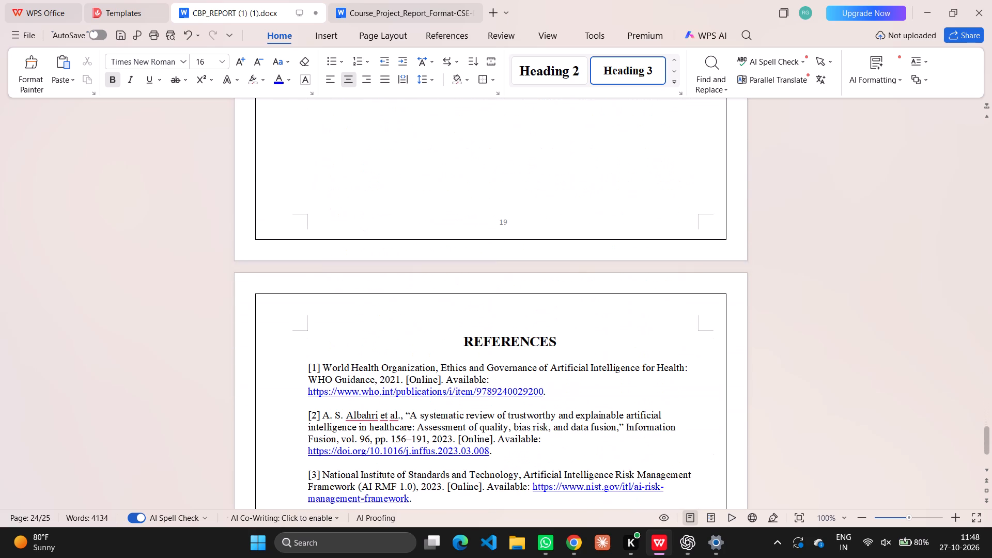
{"action": "scroll", "coordinate": [771, 246], "scroll_direction": "down", "scroll_amount": 15}
{"action": "scroll", "coordinate": [771, 252], "scroll_direction": "up", "scroll_amount": 11}
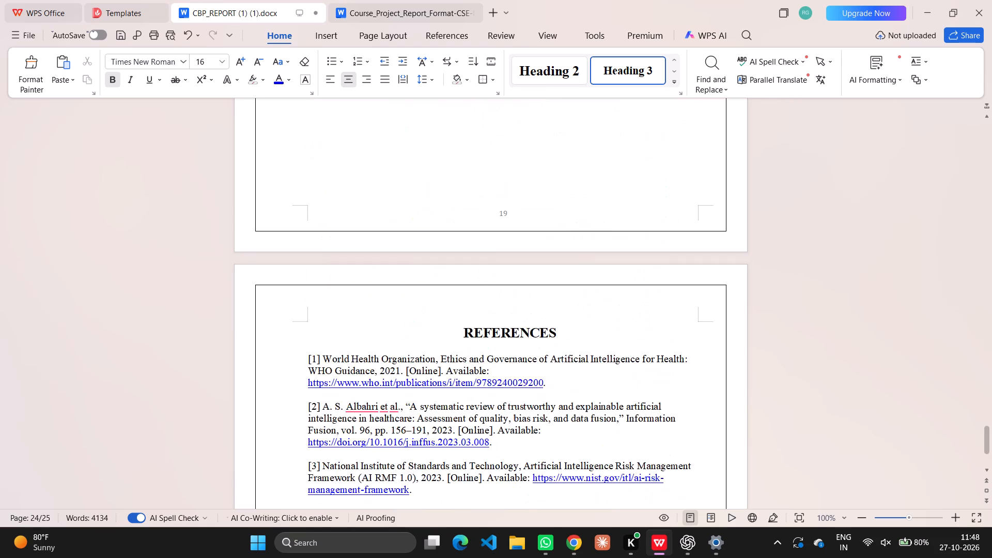
{"action": "scroll", "coordinate": [771, 252], "scroll_direction": "up", "scroll_amount": 17}
{"action": "scroll", "coordinate": [769, 250], "scroll_direction": "down", "scroll_amount": 13}
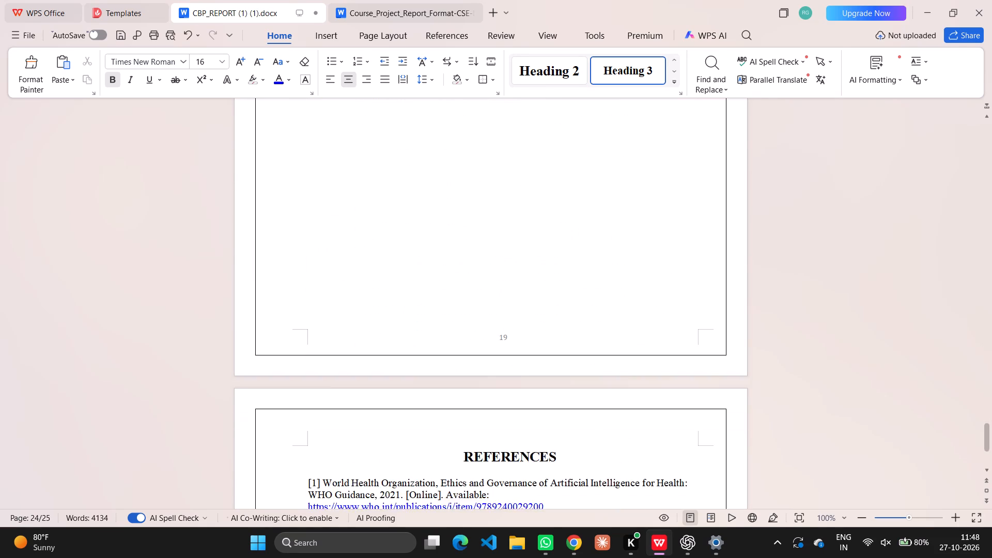
{"action": "scroll", "coordinate": [834, 276], "scroll_direction": "down", "scroll_amount": 6}
{"action": "scroll", "coordinate": [841, 268], "scroll_direction": "up", "scroll_amount": 6}
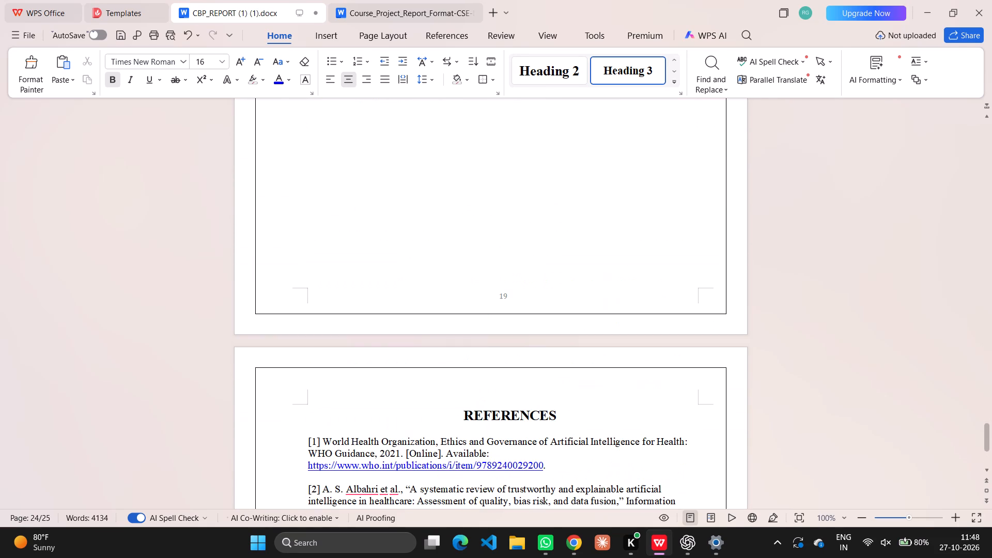
Set the page number of CHAPTER 4 – Discussion in the table of contents to 14.
{"action": "left_click_drag", "start_coordinate": [984, 439], "coordinate": [977, 254]}
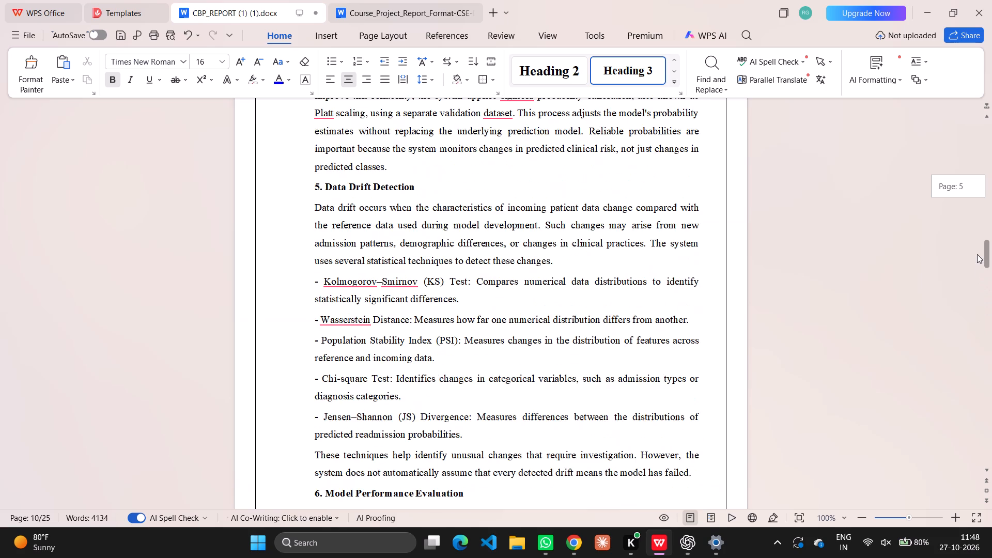
{"action": "left_click_drag", "start_coordinate": [977, 254], "coordinate": [975, 229]}
{"action": "scroll", "coordinate": [592, 340], "scroll_direction": "up", "scroll_amount": 17}
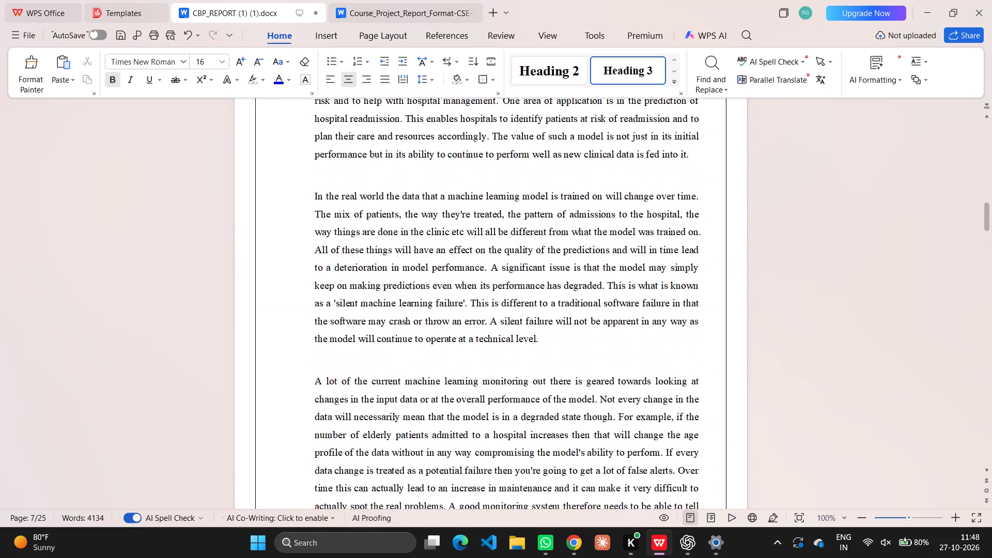
{"action": "scroll", "coordinate": [592, 340], "scroll_direction": "up", "scroll_amount": 19}
{"action": "scroll", "coordinate": [592, 340], "scroll_direction": "up", "scroll_amount": 2}
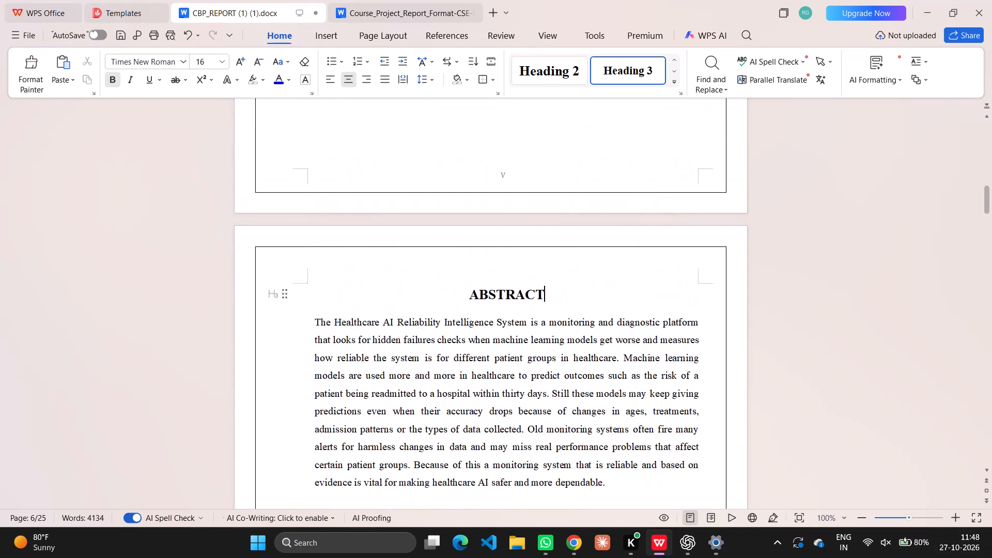
{"action": "scroll", "coordinate": [592, 340], "scroll_direction": "up", "scroll_amount": 5}
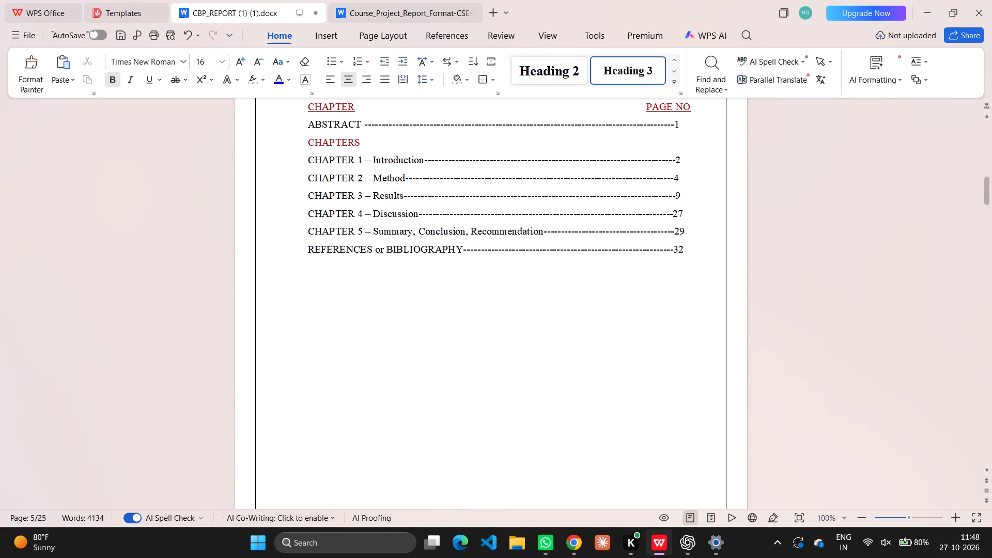
{"action": "left_click", "coordinate": [685, 215]}
{"action": "key", "text": "BackSpace"}
{"action": "key", "text": "BackSpace"}
{"action": "type", "text": "14"}
Set the page number of CHAPTER 5 – Summary, Conclusion, Recommendation in the table of contents to 17.
{"action": "left_click", "coordinate": [688, 229]}
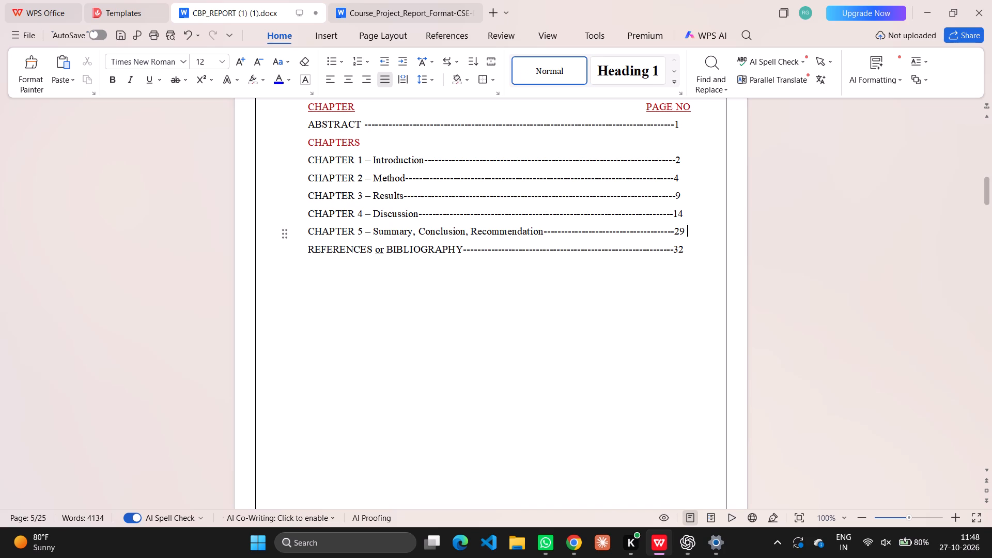
{"action": "key", "text": "BackSpace"}
{"action": "key", "text": "BackSpace"}
{"action": "key", "text": "BackSpace"}
{"action": "type", "text": "17"}
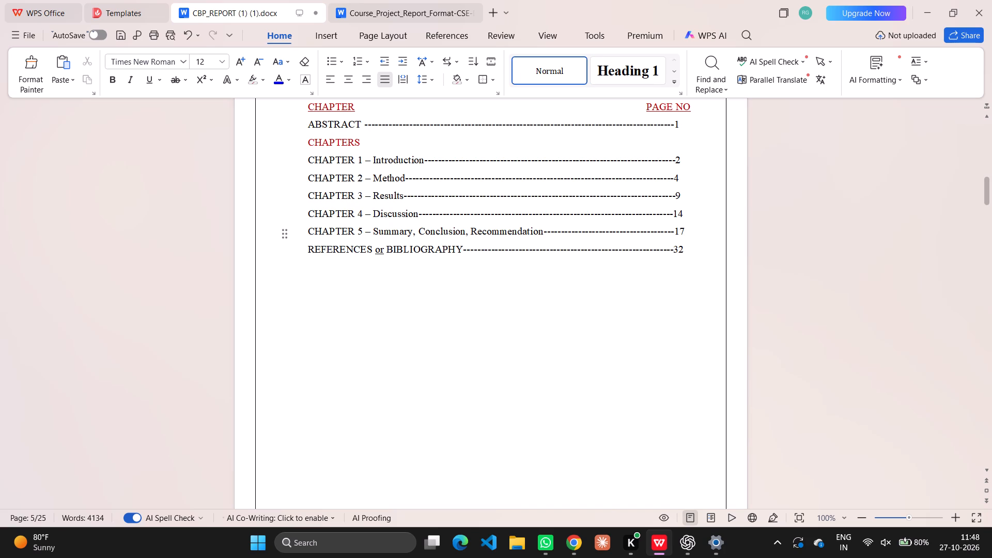
Set the page number of the REFERENCES or BIBLIOGRAPHY entry in the table of contents to 20.
{"action": "left_click", "coordinate": [688, 246]}
{"action": "key", "text": "BackSpace"}
{"action": "key", "text": "BackSpace"}
{"action": "type", "text": "20"}
{"action": "left_click", "coordinate": [873, 268]}
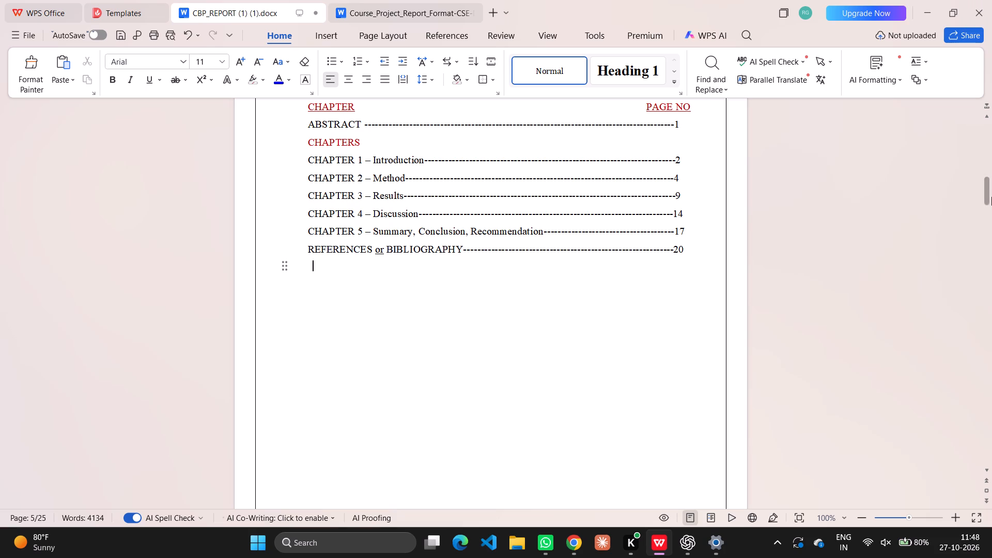
Check the page numbering around the REFERENCES page and on the front pages from the cover to the DECLARATION.
{"action": "left_click_drag", "start_coordinate": [988, 193], "coordinate": [991, 557]}
{"action": "scroll", "coordinate": [520, 421], "scroll_direction": "up", "scroll_amount": 6}
{"action": "scroll", "coordinate": [530, 369], "scroll_direction": "up", "scroll_amount": 5}
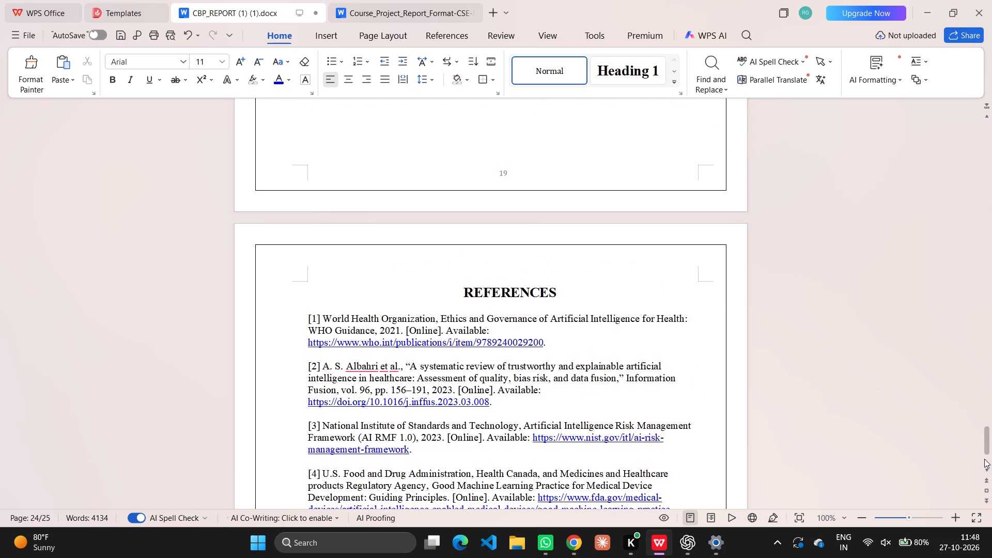
{"action": "left_click_drag", "start_coordinate": [983, 444], "coordinate": [991, 41]}
{"action": "scroll", "coordinate": [514, 326], "scroll_direction": "down", "scroll_amount": 14}
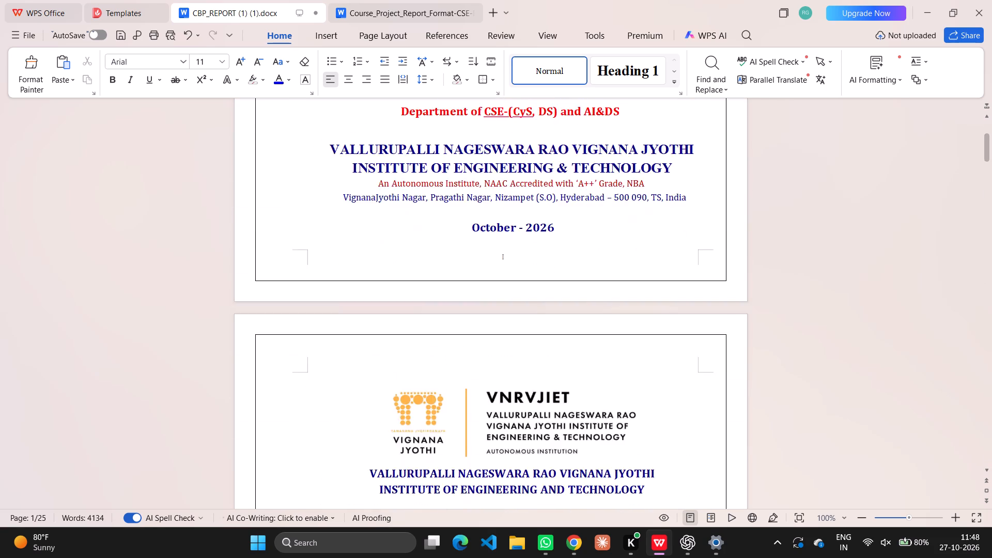
{"action": "scroll", "coordinate": [551, 272], "scroll_direction": "down", "scroll_amount": 19}
{"action": "scroll", "coordinate": [605, 283], "scroll_direction": "down", "scroll_amount": 10}
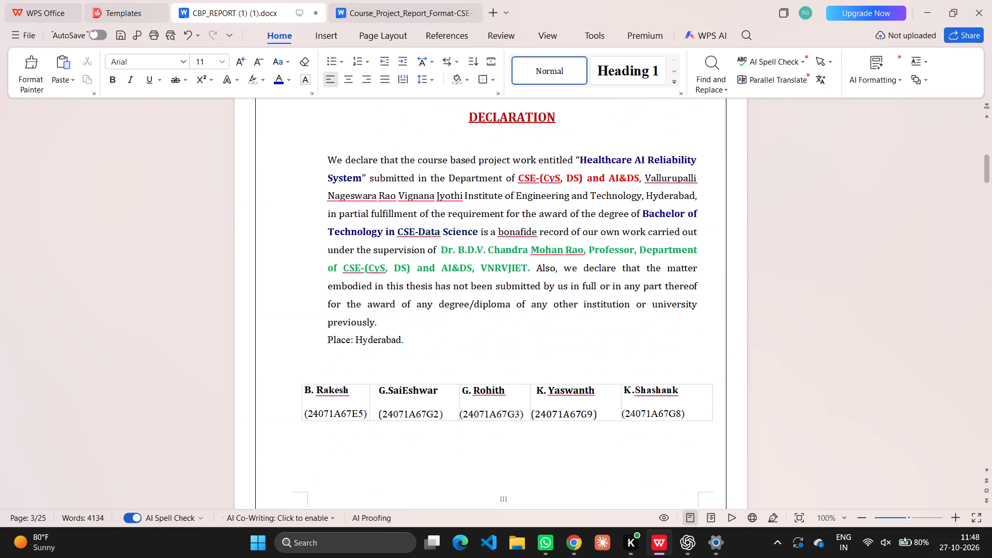
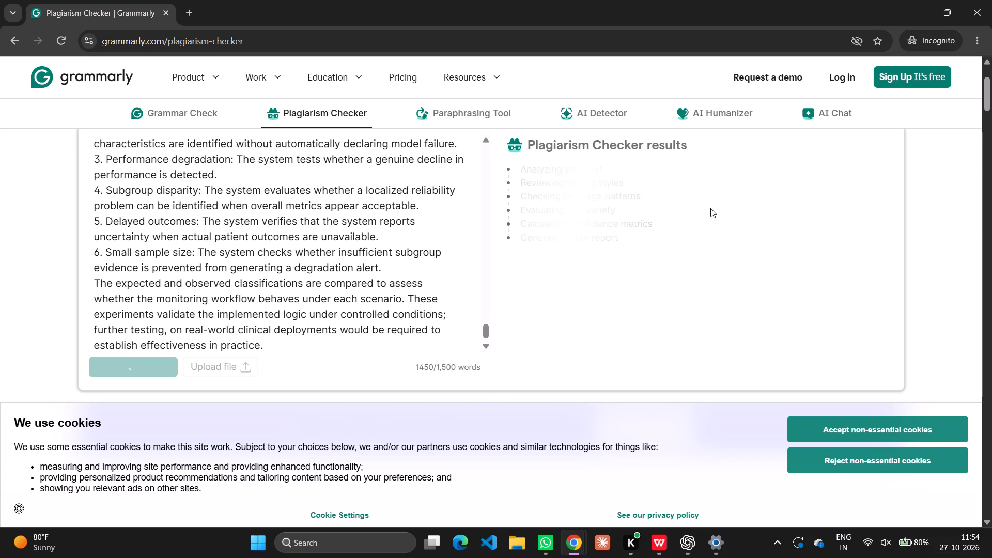
{"action": "scroll", "coordinate": [716, 251], "scroll_direction": "down", "scroll_amount": 3}
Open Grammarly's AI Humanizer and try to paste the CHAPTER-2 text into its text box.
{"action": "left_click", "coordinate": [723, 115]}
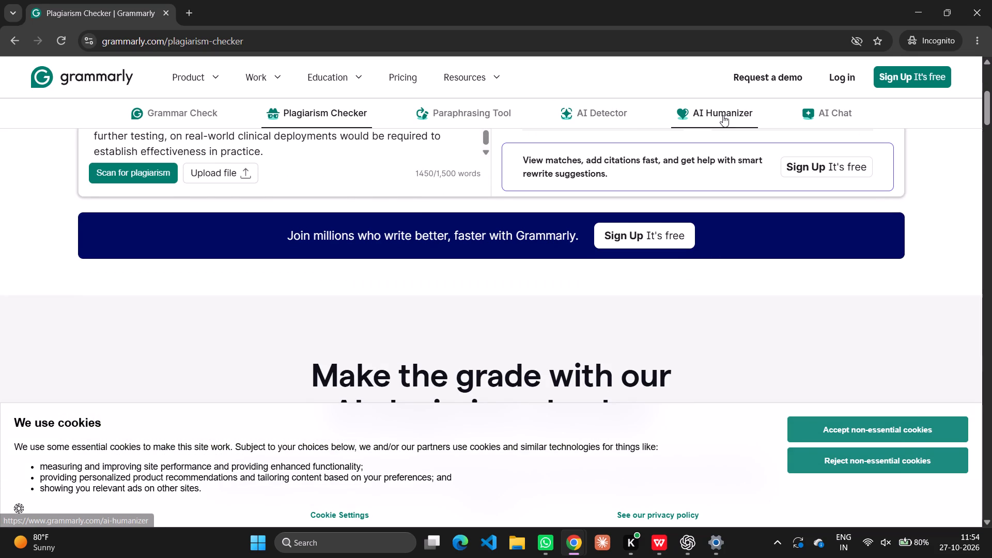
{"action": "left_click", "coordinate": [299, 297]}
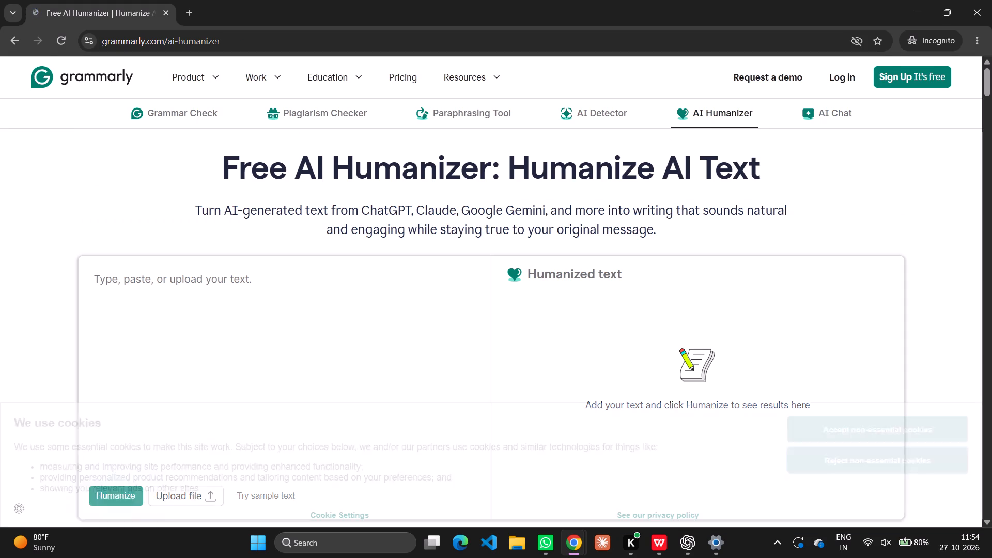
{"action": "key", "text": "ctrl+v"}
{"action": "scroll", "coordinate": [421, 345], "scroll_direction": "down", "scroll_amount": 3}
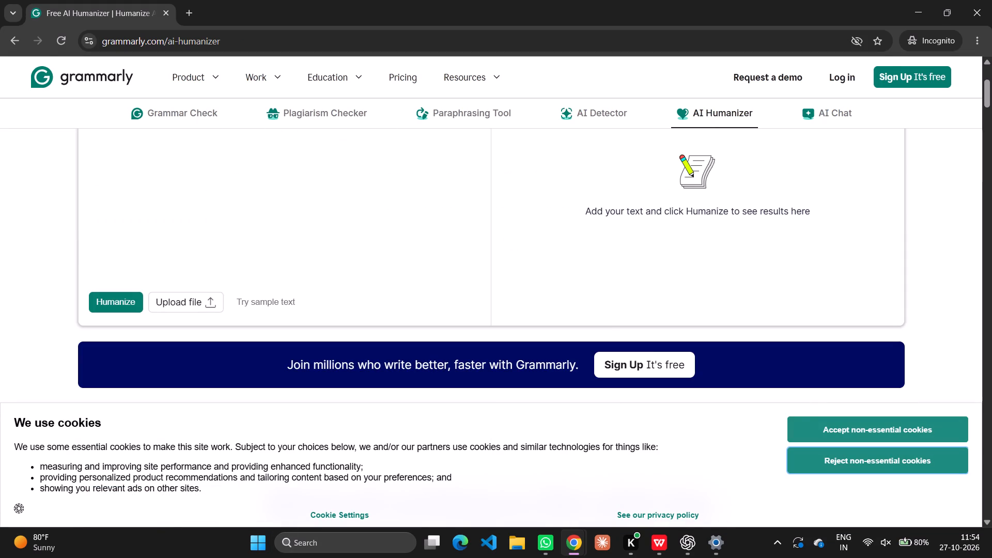
Return to the Plagiarism Checker page and dismiss the sign-up prompt there.
{"action": "left_click", "coordinate": [312, 121]}
{"action": "scroll", "coordinate": [681, 352], "scroll_direction": "down", "scroll_amount": 5}
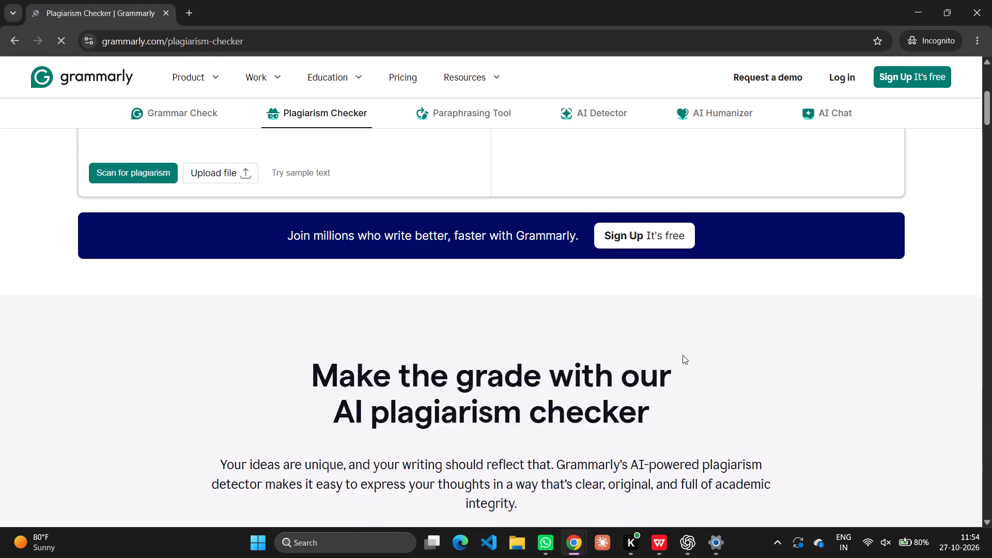
{"action": "scroll", "coordinate": [683, 355], "scroll_direction": "up", "scroll_amount": 3}
{"action": "left_click", "coordinate": [298, 185]}
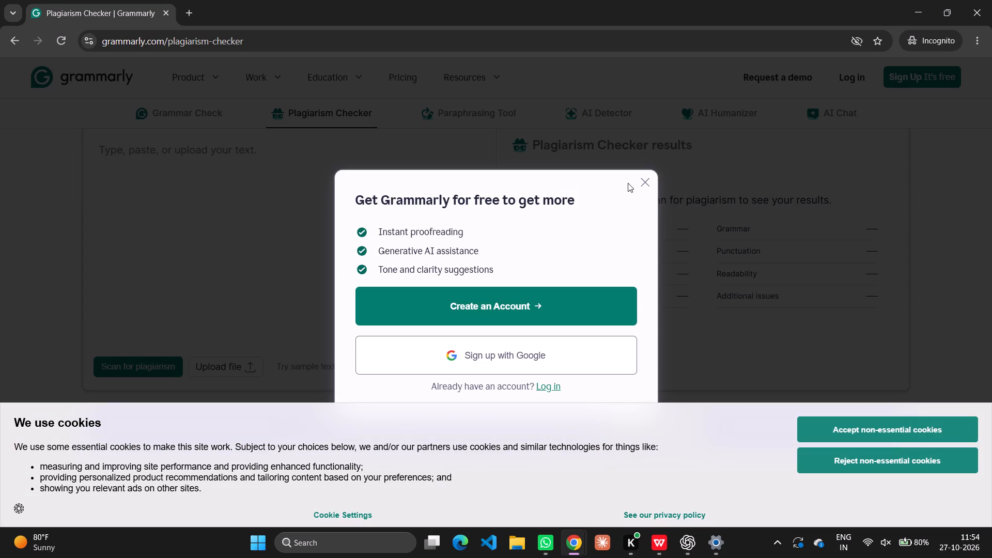
{"action": "left_click", "coordinate": [649, 187]}
{"action": "left_click", "coordinate": [649, 183]}
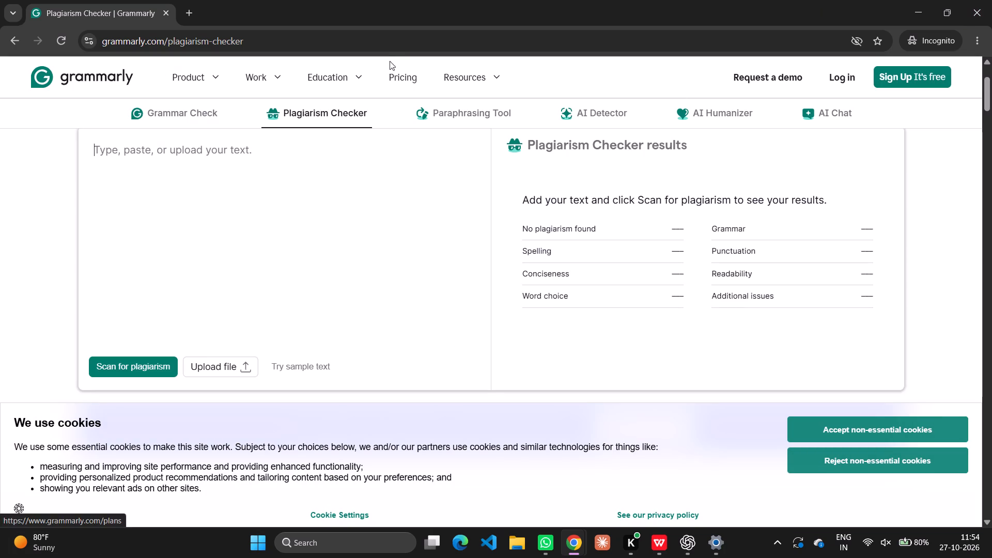
Close the current incognito window and open a fresh incognito window in Google Chrome.
{"action": "left_click", "coordinate": [366, 41]}
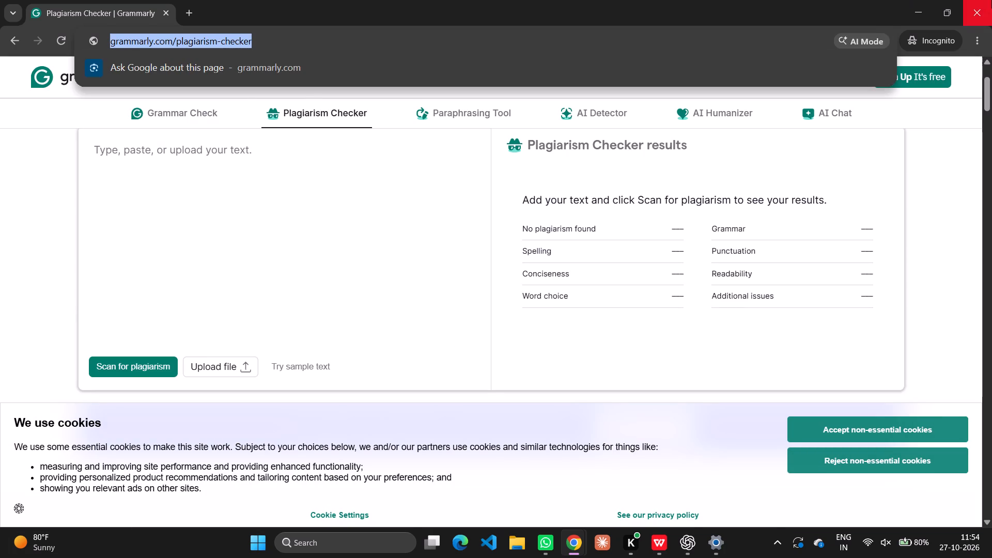
{"action": "left_click", "coordinate": [991, 0]}
{"action": "left_click", "coordinate": [575, 551]}
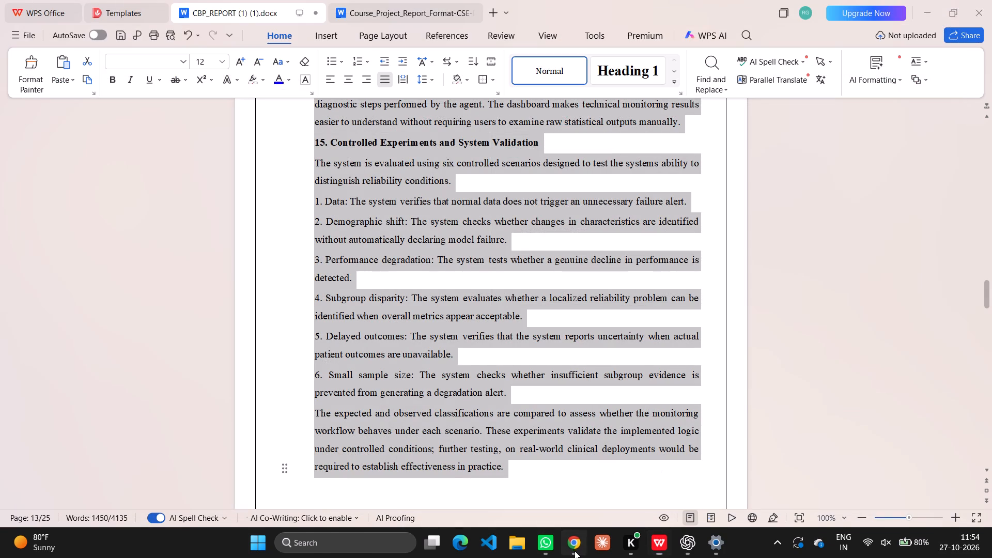
{"action": "left_click", "coordinate": [975, 38]}
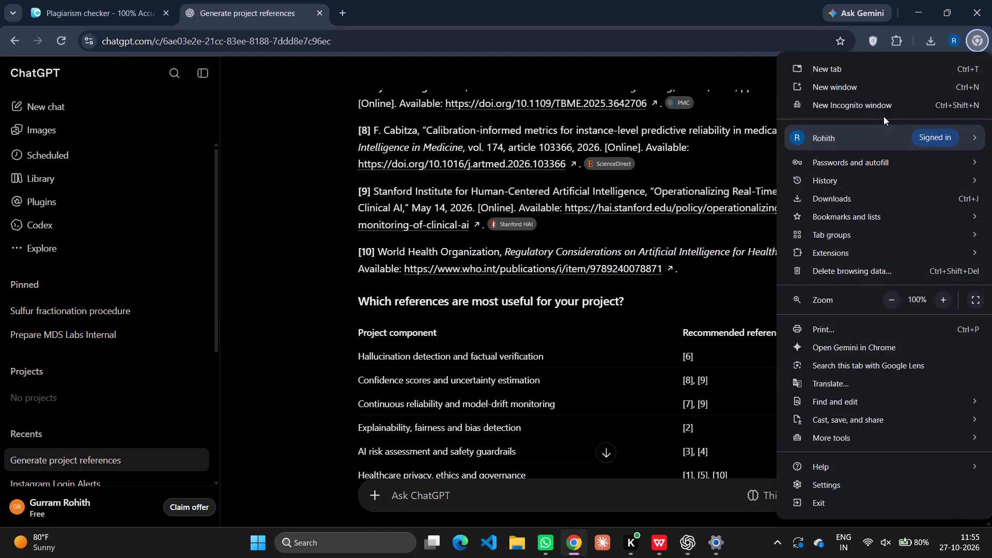
{"action": "left_click", "coordinate": [874, 101]}
Search Google for "grammarly plagarism" in the new incognito window.
{"action": "left_click", "coordinate": [264, 55]}
{"action": "left_click", "coordinate": [256, 32]}
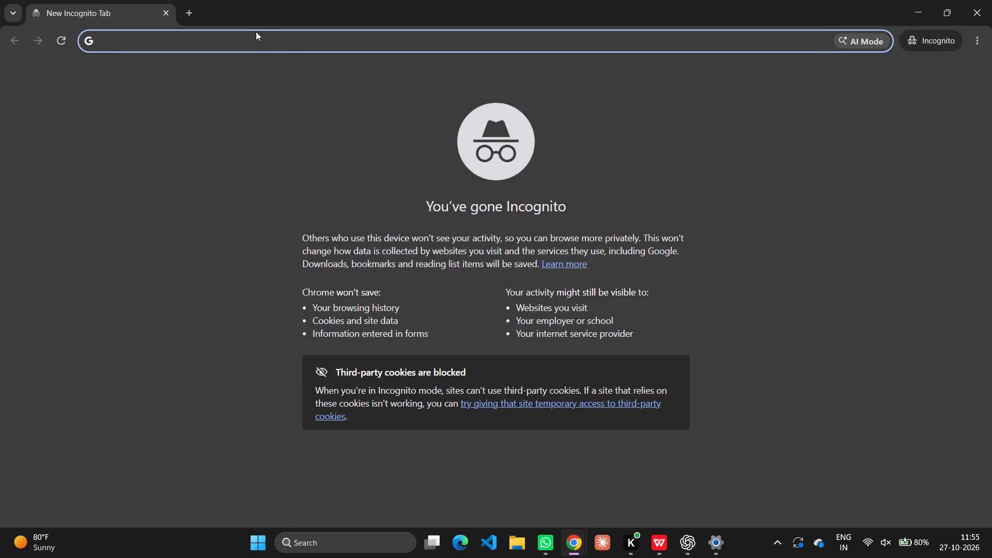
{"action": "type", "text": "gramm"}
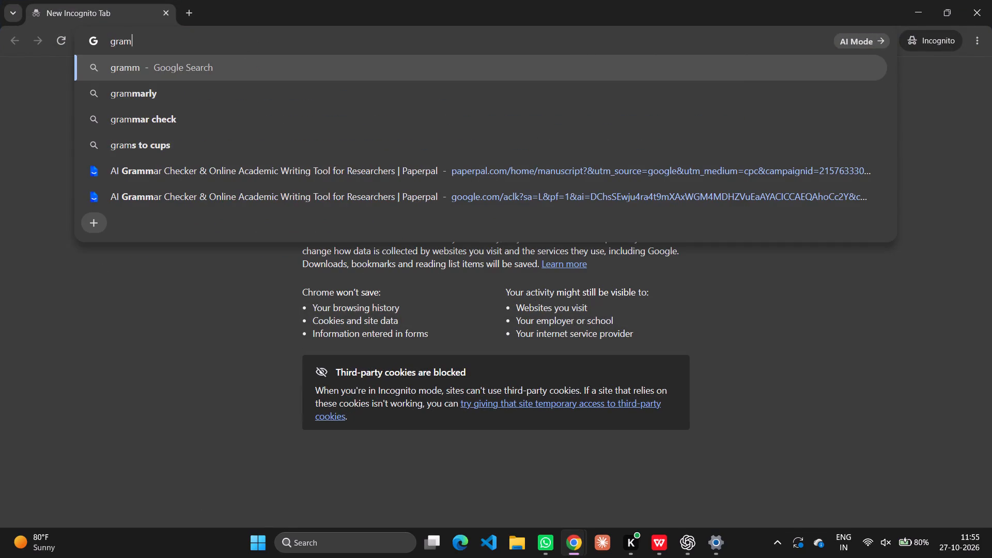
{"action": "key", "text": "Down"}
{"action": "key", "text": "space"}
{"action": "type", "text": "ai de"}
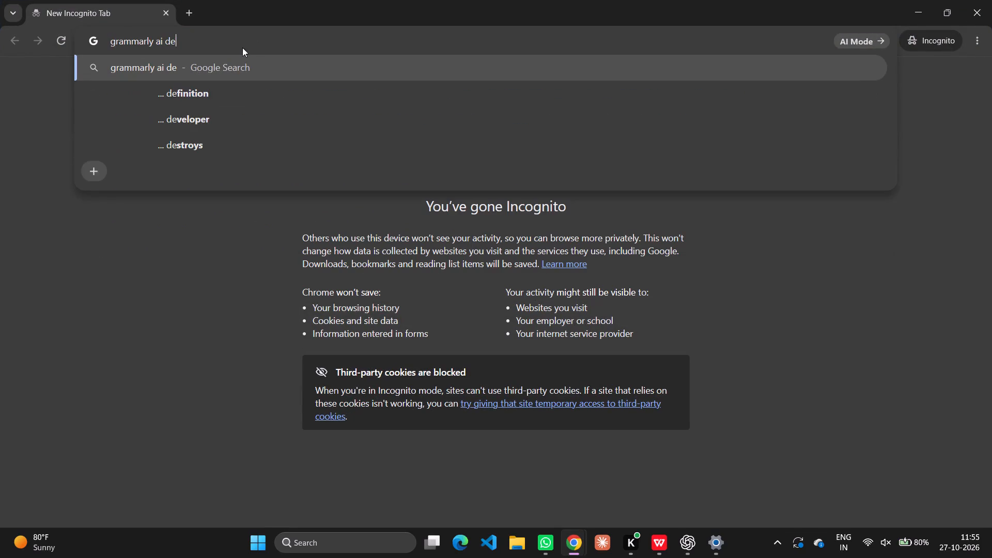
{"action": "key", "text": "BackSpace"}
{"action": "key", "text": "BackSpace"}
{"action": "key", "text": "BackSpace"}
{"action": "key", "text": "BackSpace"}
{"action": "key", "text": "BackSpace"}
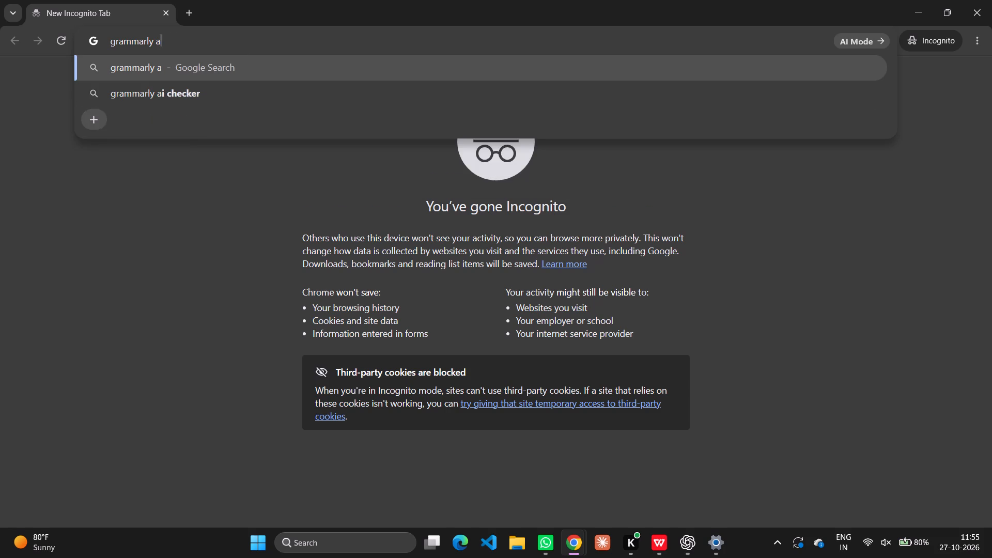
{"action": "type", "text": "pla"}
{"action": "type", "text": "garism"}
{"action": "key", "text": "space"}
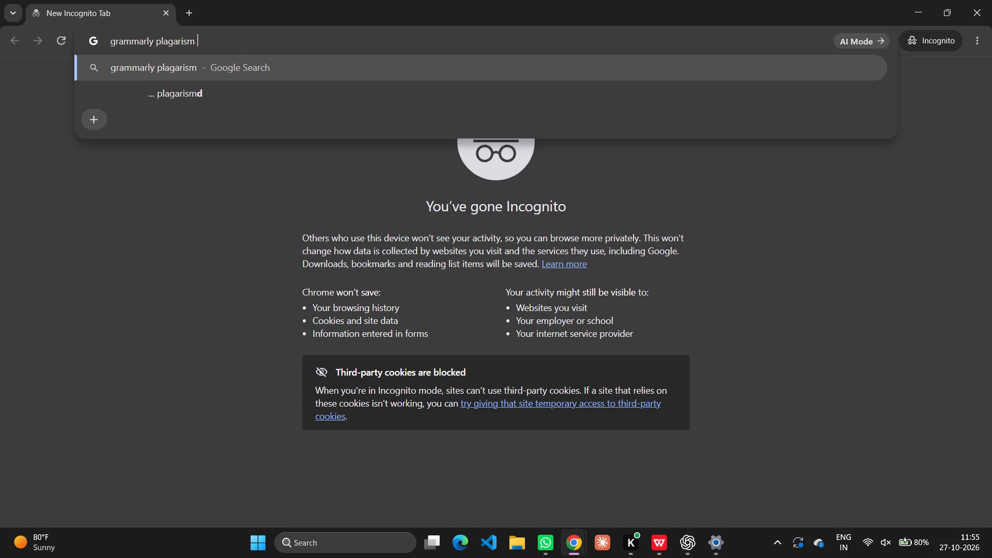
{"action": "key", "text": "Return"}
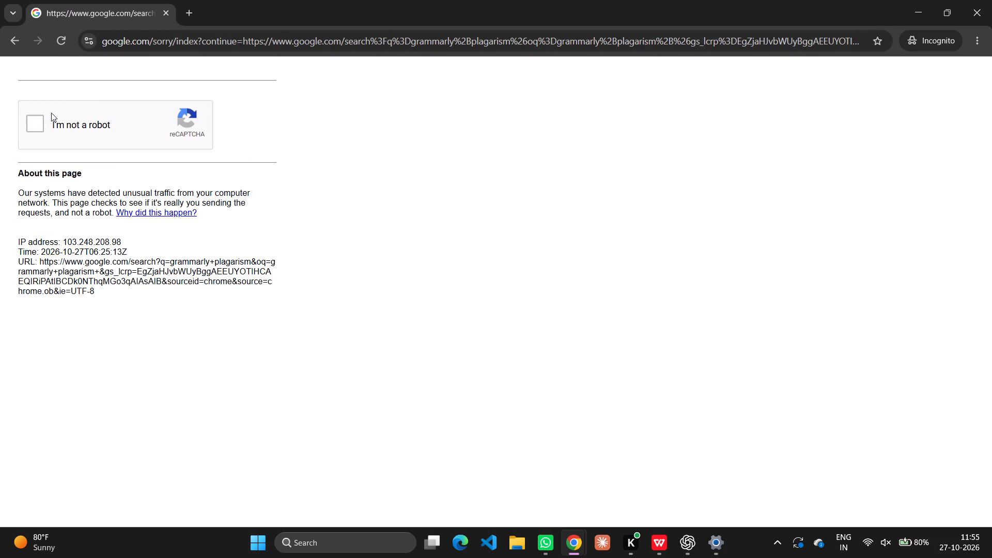
Complete the reCAPTCHA check by selecting the three images with bicycles and submitting them for verification.
{"action": "left_click", "coordinate": [37, 116]}
{"action": "left_click_drag", "start_coordinate": [116, 188], "coordinate": [144, 189]}
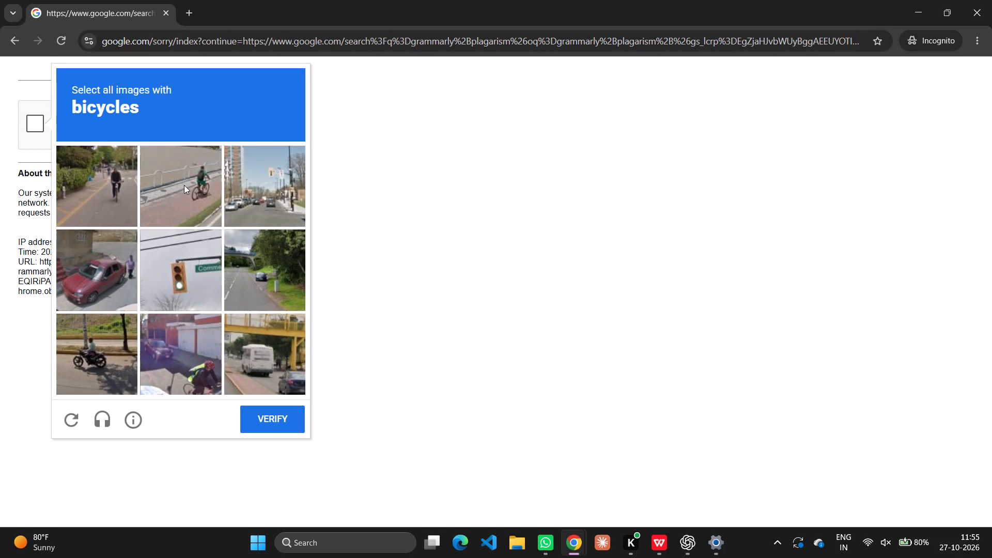
{"action": "left_click", "coordinate": [190, 184]}
{"action": "left_click", "coordinate": [94, 331]}
{"action": "left_click", "coordinate": [114, 177]}
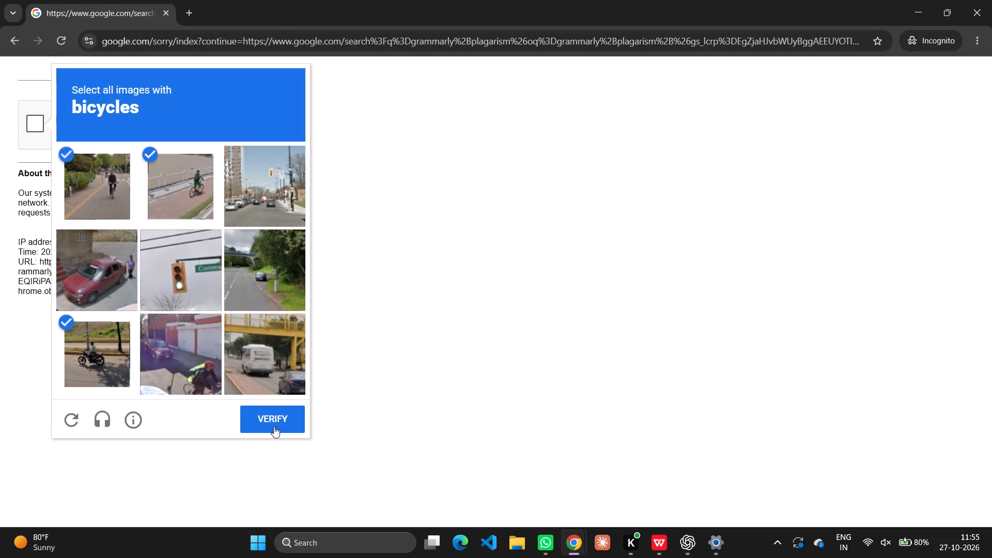
{"action": "left_click_drag", "start_coordinate": [161, 358], "coordinate": [148, 358]}
{"action": "left_click_drag", "start_coordinate": [97, 363], "coordinate": [103, 367]}
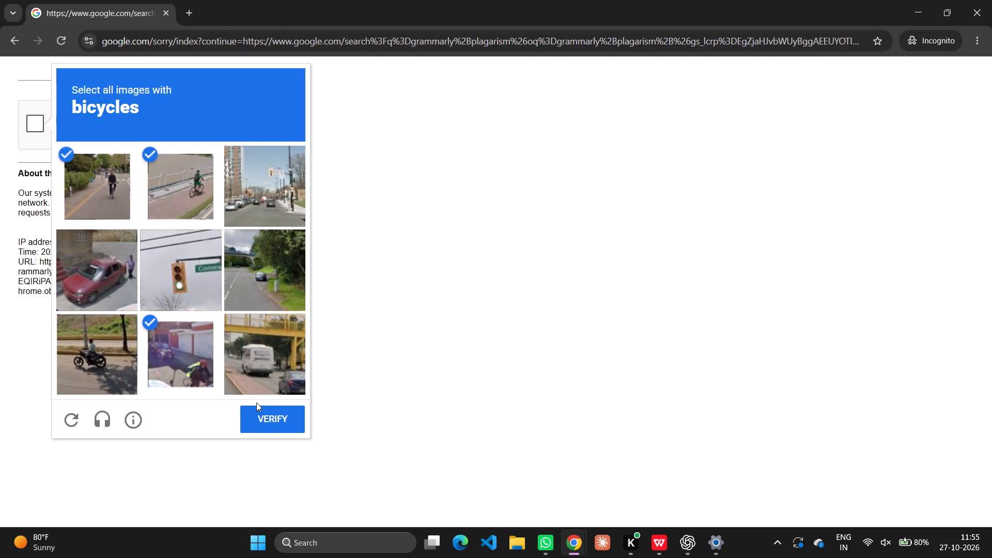
{"action": "left_click_drag", "start_coordinate": [299, 420], "coordinate": [285, 425]}
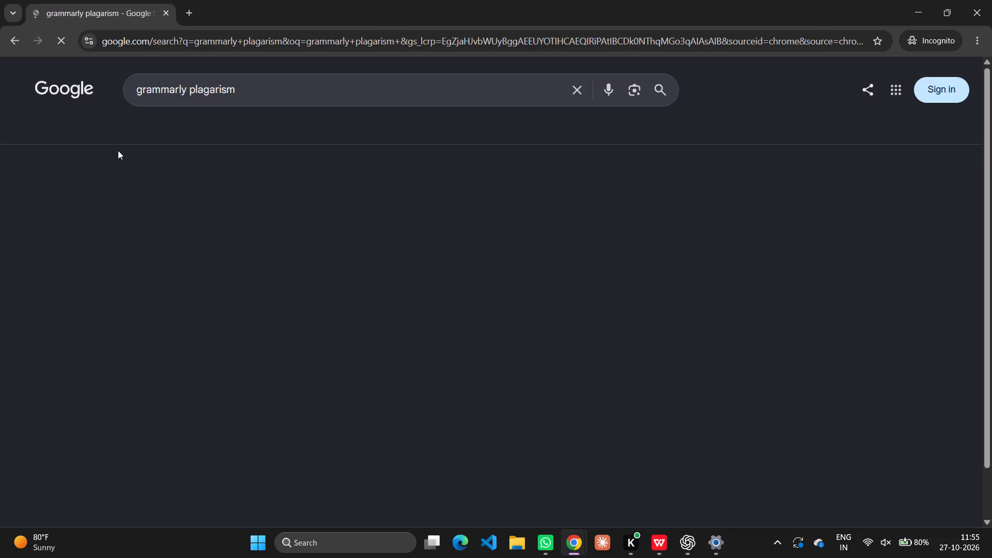
Open Grammarly's Plagiarism Checker page from the search results.
{"action": "left_click", "coordinate": [168, 241]}
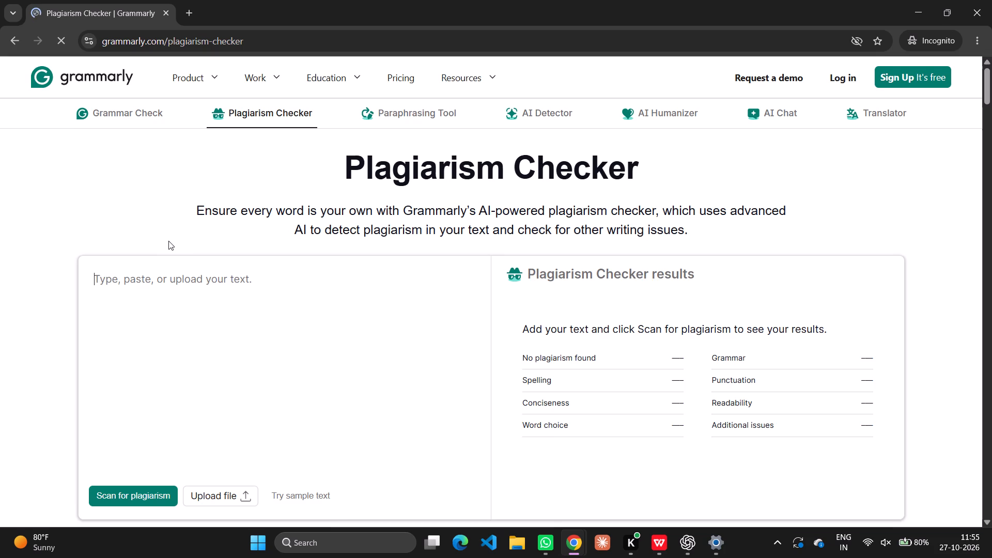
Paste the copied chapter text into the Plagiarism Checker, scan it for plagiarism, and review the results.
{"action": "scroll", "coordinate": [442, 249], "scroll_direction": "down", "scroll_amount": 2}
{"action": "scroll", "coordinate": [257, 265], "scroll_direction": "up", "scroll_amount": 3}
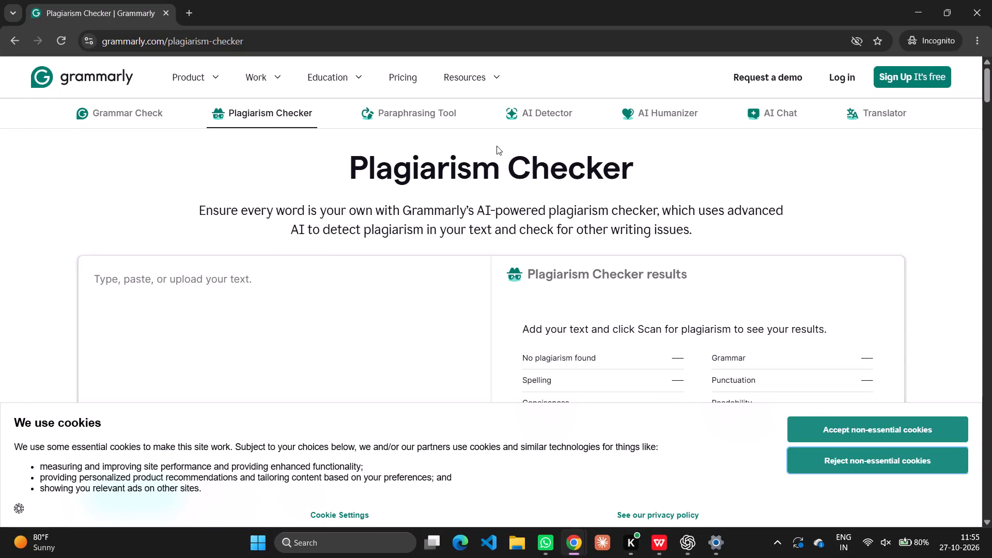
{"action": "scroll", "coordinate": [237, 252], "scroll_direction": "down", "scroll_amount": 3}
{"action": "scroll", "coordinate": [347, 214], "scroll_direction": "up", "scroll_amount": 2}
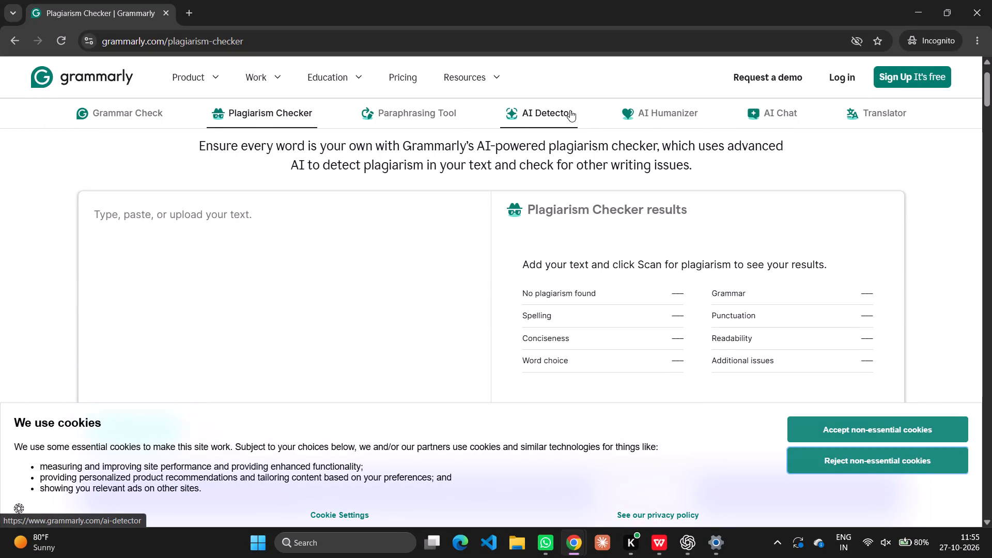
{"action": "left_click", "coordinate": [165, 259]}
{"action": "key", "text": "ctrl+v"}
{"action": "scroll", "coordinate": [167, 259], "scroll_direction": "down", "scroll_amount": 4}
{"action": "scroll", "coordinate": [0, 258], "scroll_direction": "down", "scroll_amount": 4}
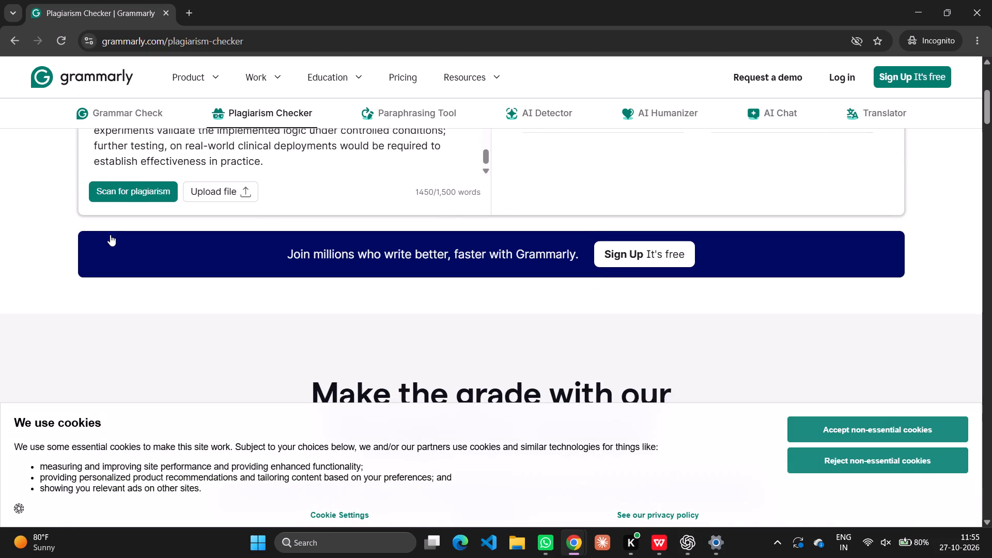
{"action": "left_click", "coordinate": [136, 183]}
{"action": "left_click", "coordinate": [139, 174]}
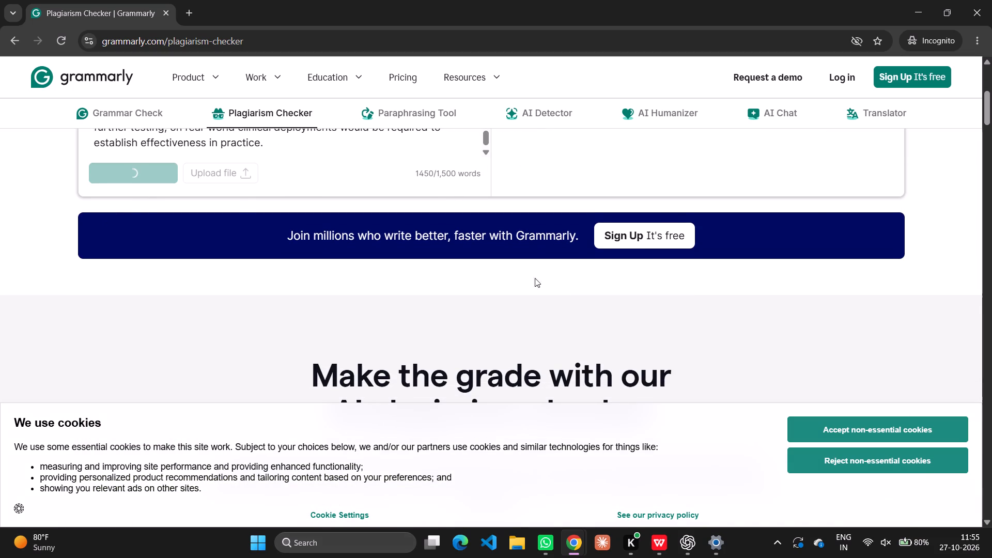
{"action": "scroll", "coordinate": [714, 284], "scroll_direction": "up", "scroll_amount": 4}
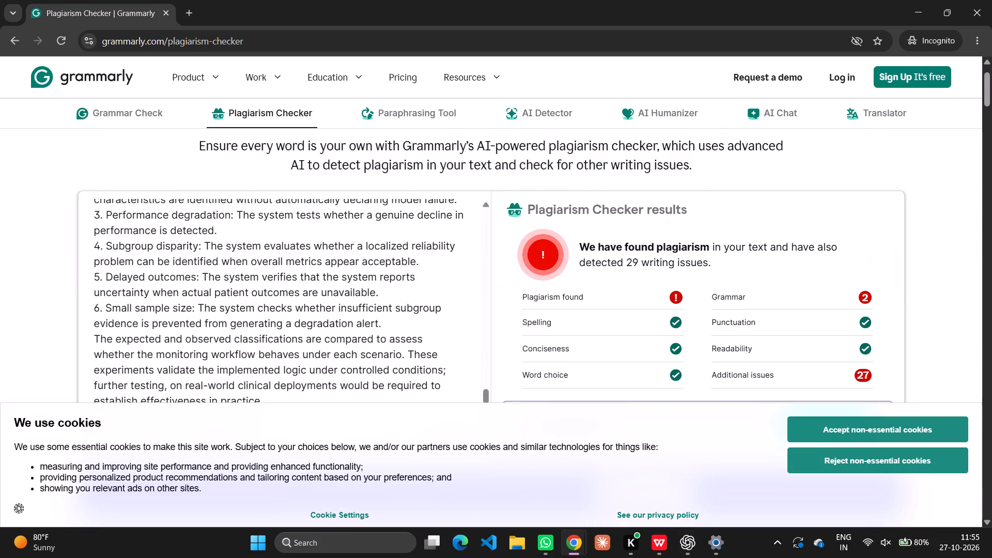
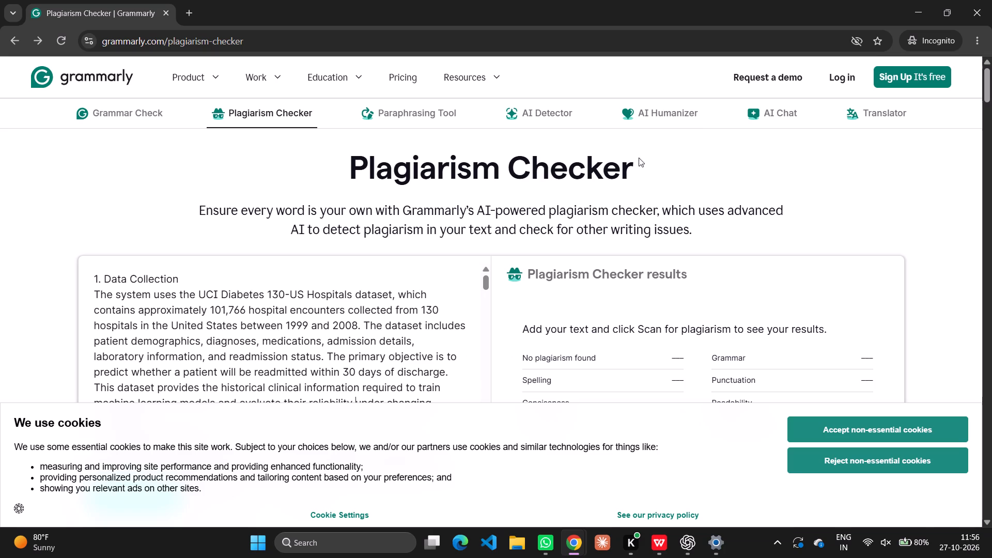
Open Grammarly's AI Humanizer, paste the copied CHAPTER-2 text into its text box and humanize it.
{"action": "left_click", "coordinate": [652, 104]}
{"action": "left_click", "coordinate": [263, 286]}
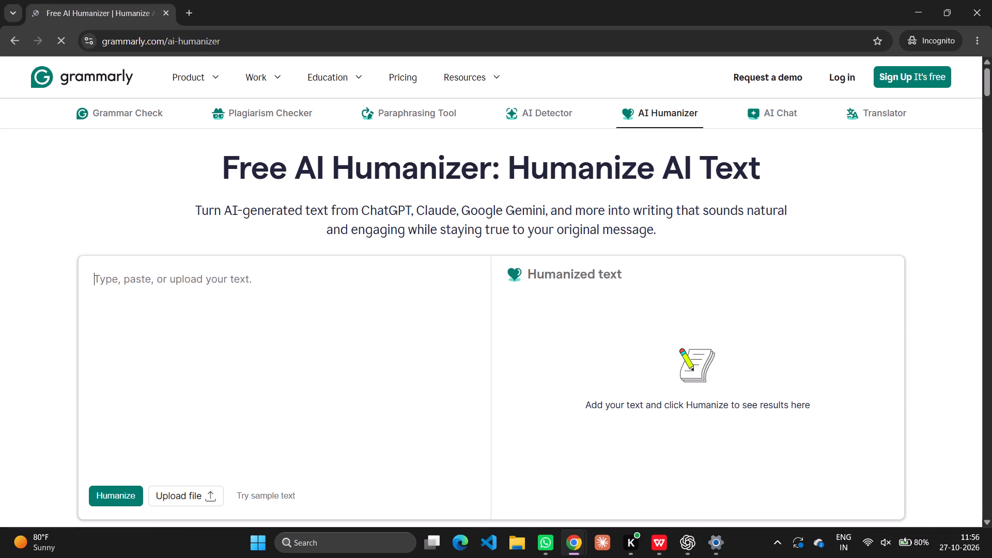
{"action": "key", "text": "ctrl+v"}
{"action": "scroll", "coordinate": [242, 327], "scroll_direction": "down", "scroll_amount": 3}
{"action": "scroll", "coordinate": [106, 220], "scroll_direction": "down", "scroll_amount": 4}
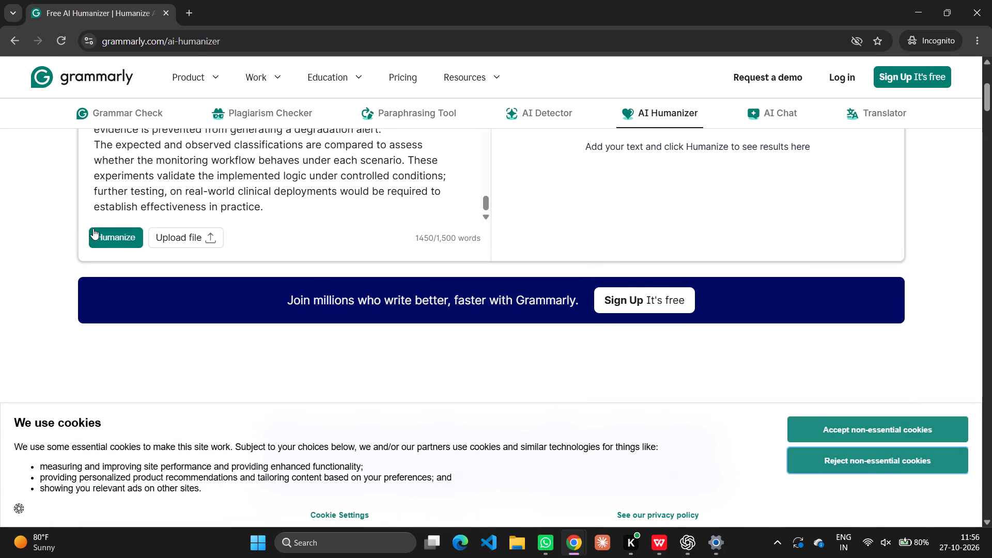
{"action": "left_click", "coordinate": [100, 233]}
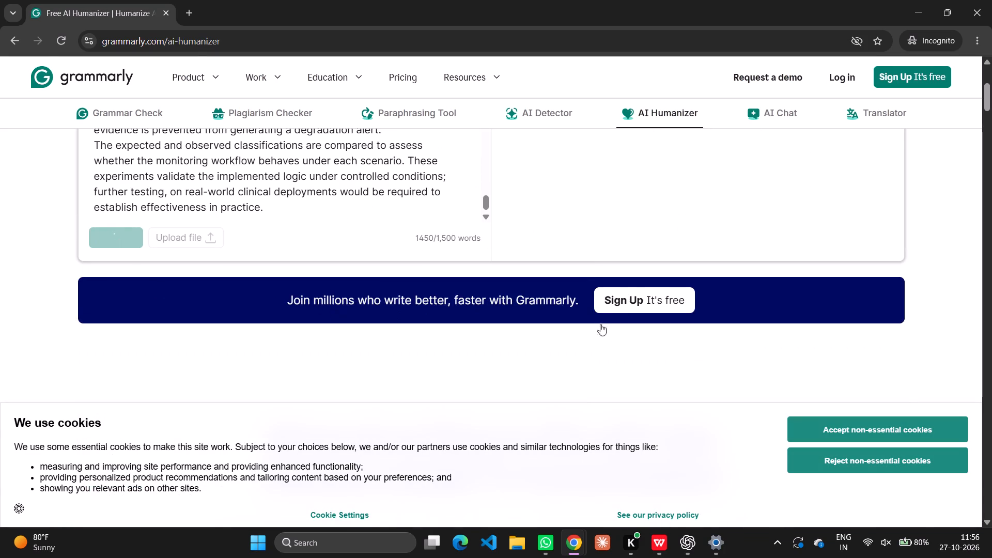
Look over the humanized text, copy it, and paste it over the selected CHAPTER-2 body text in the CBP_REPORT document.
{"action": "scroll", "coordinate": [442, 350], "scroll_direction": "up", "scroll_amount": 3}
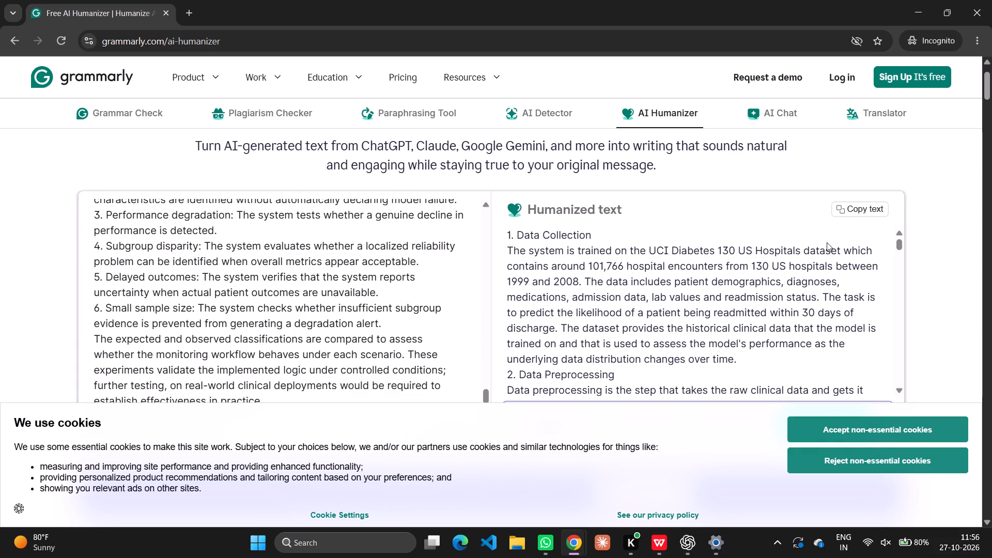
{"action": "scroll", "coordinate": [284, 304], "scroll_direction": "up", "scroll_amount": 11}
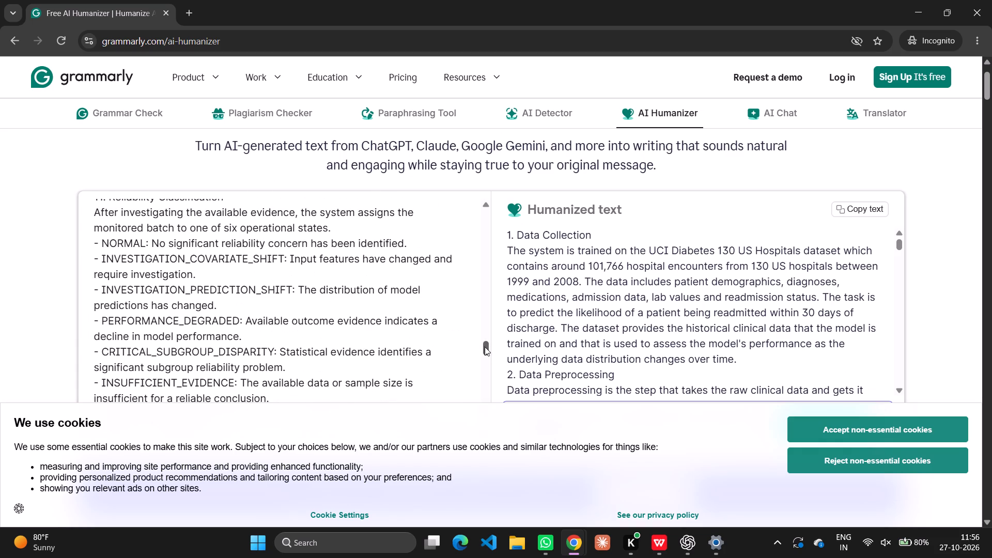
{"action": "left_click_drag", "start_coordinate": [484, 346], "coordinate": [500, 169]}
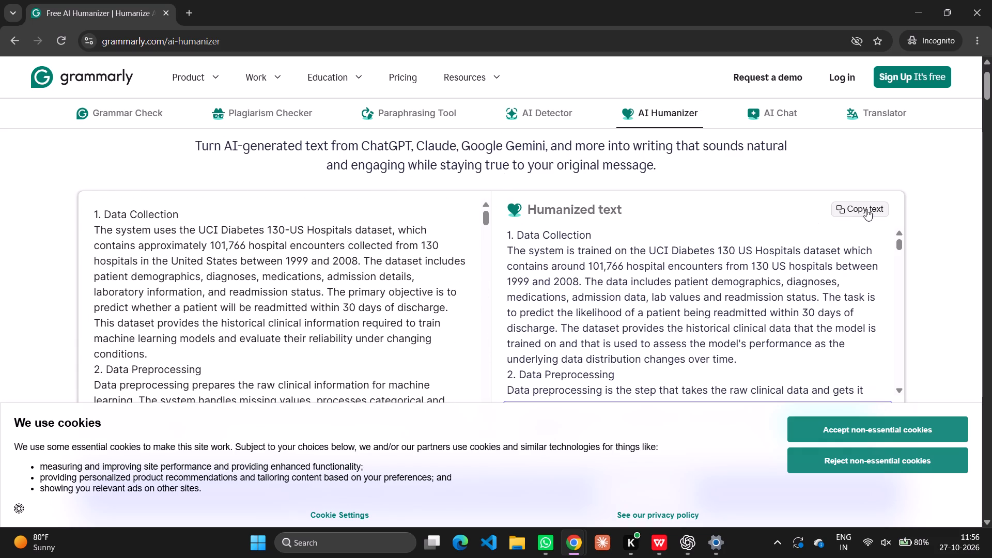
{"action": "left_click", "coordinate": [867, 208]}
{"action": "key", "text": "alt+Tab"}
{"action": "key", "text": "alt+Tab"}
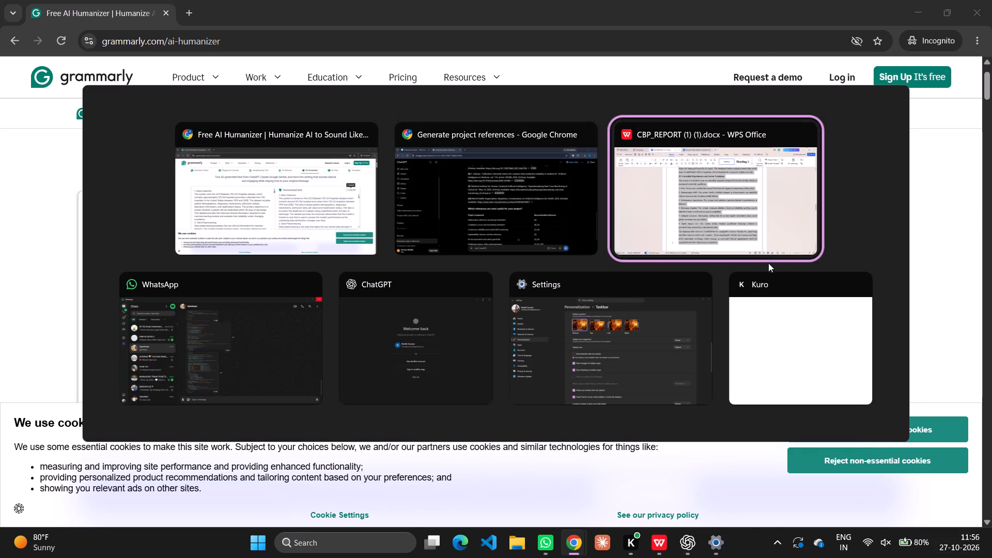
{"action": "key", "text": "ctrl+v"}
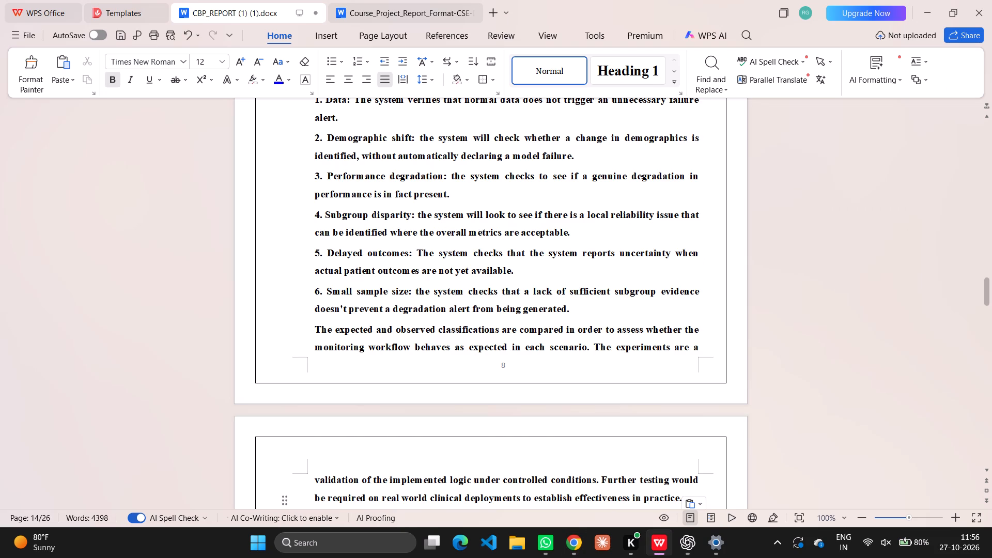
Select the pasted CHAPTER-2 body text, remove its bold formatting, and set it to Times New Roman, size 12.
{"action": "scroll", "coordinate": [384, 293], "scroll_direction": "up", "scroll_amount": 16}
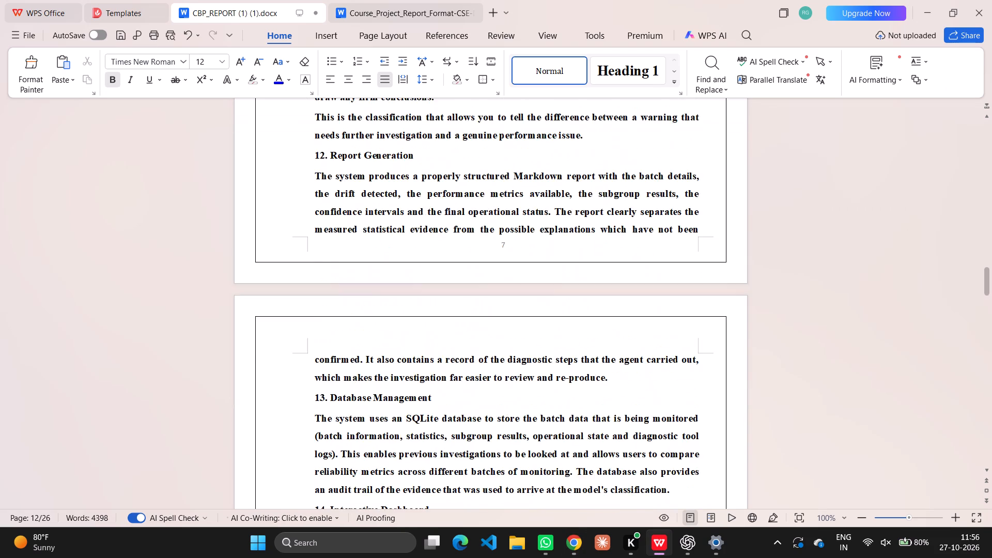
{"action": "scroll", "coordinate": [384, 293], "scroll_direction": "up", "scroll_amount": 20}
{"action": "scroll", "coordinate": [384, 293], "scroll_direction": "up", "scroll_amount": 14}
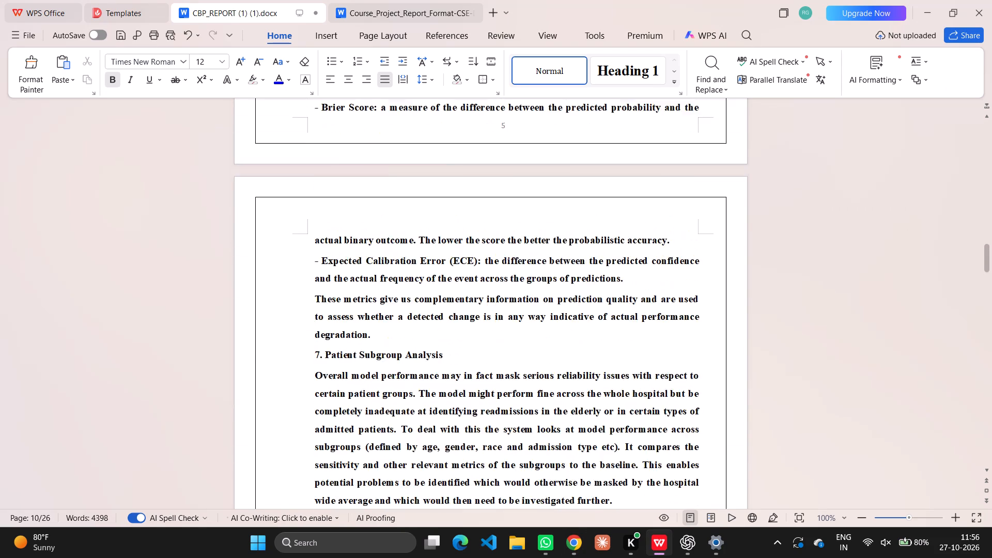
{"action": "scroll", "coordinate": [384, 293], "scroll_direction": "up", "scroll_amount": 20}
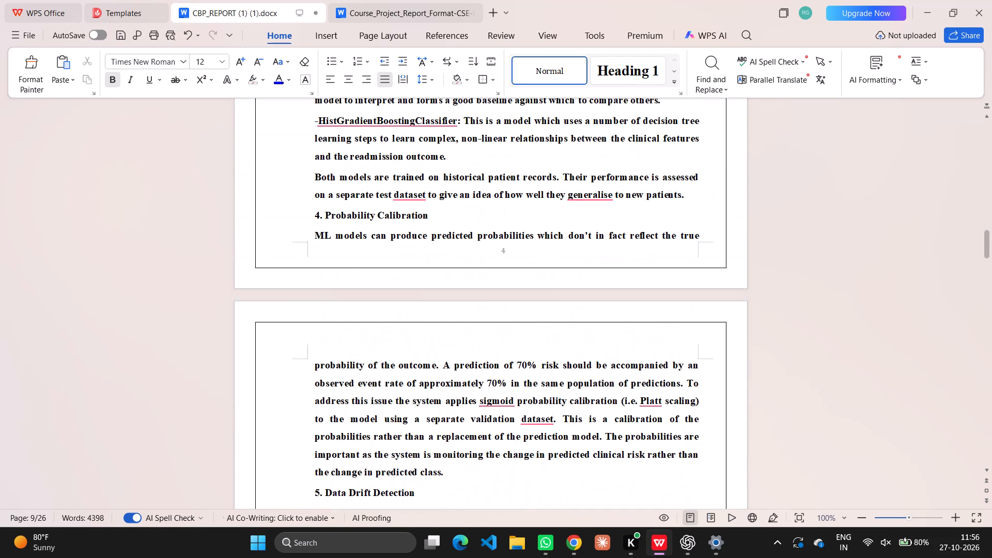
{"action": "scroll", "coordinate": [384, 293], "scroll_direction": "up", "scroll_amount": 14}
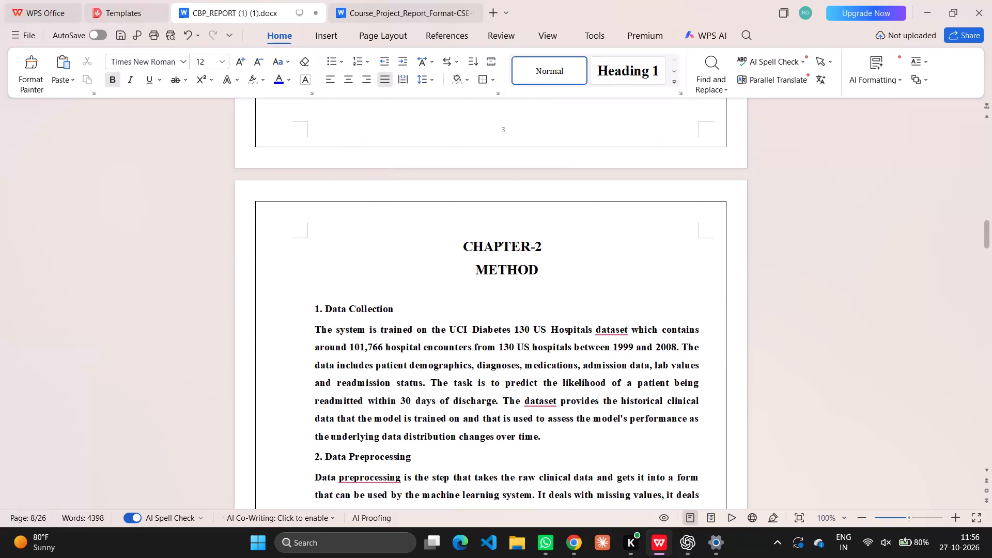
{"action": "left_click_drag", "start_coordinate": [311, 309], "coordinate": [423, 497]}
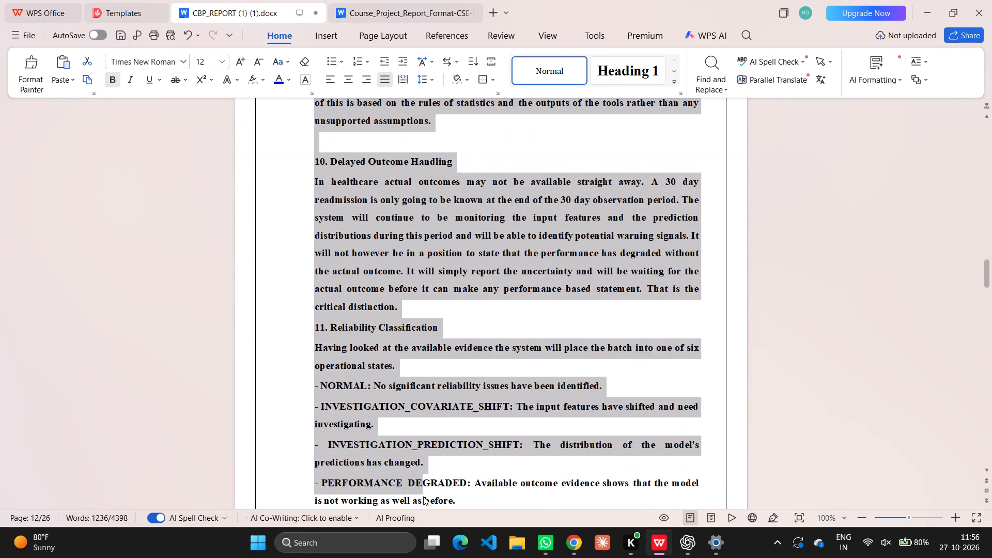
{"action": "left_click_drag", "start_coordinate": [423, 497], "coordinate": [462, 321]}
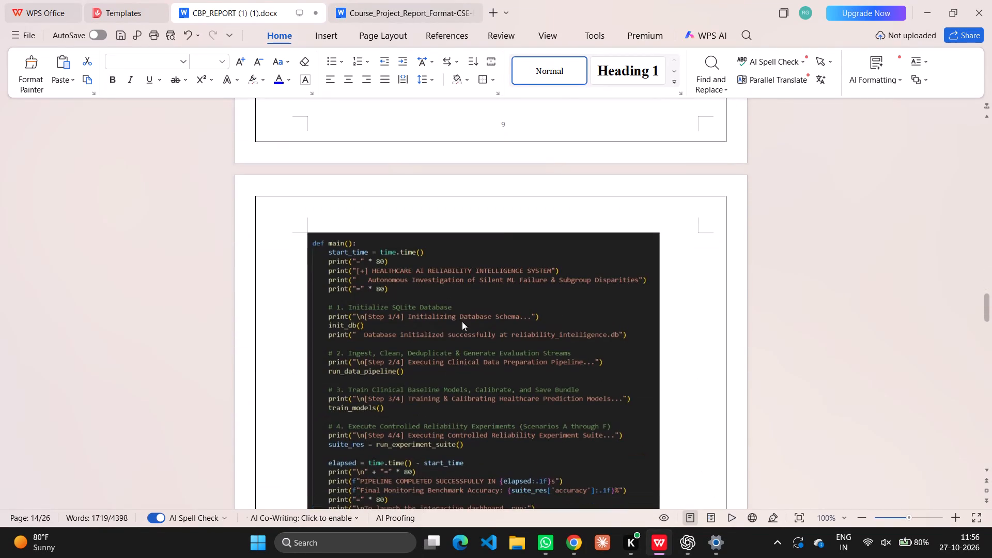
{"action": "left_click_drag", "start_coordinate": [462, 321], "coordinate": [552, 471]}
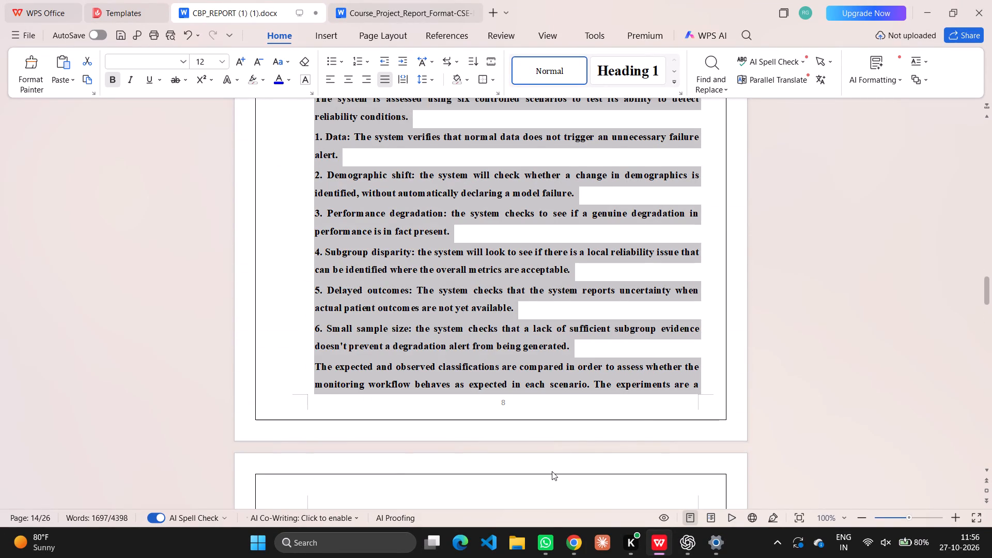
{"action": "left_click_drag", "start_coordinate": [552, 471], "coordinate": [691, 346]}
{"action": "left_click", "coordinate": [591, 386]}
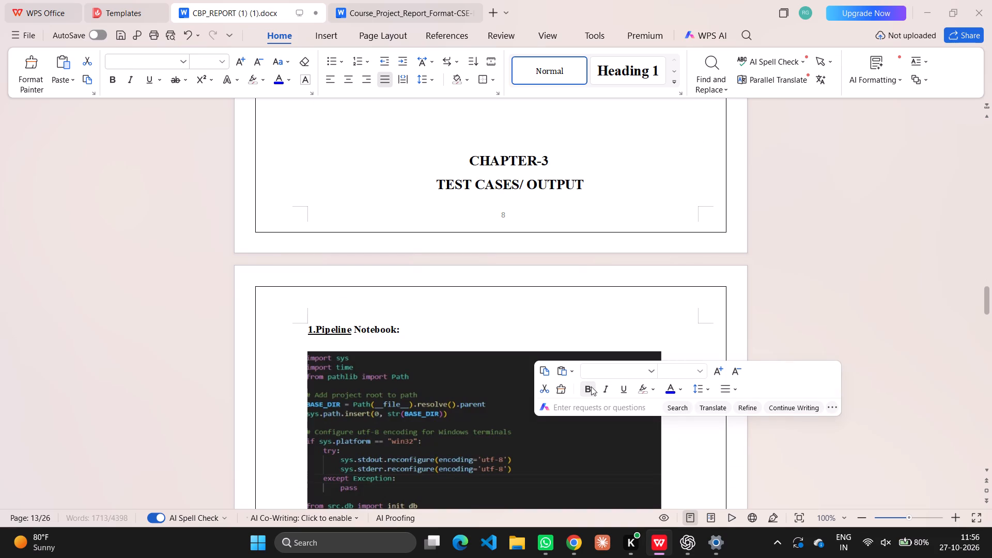
{"action": "left_click", "coordinate": [619, 372]}
{"action": "left_click", "coordinate": [655, 375]}
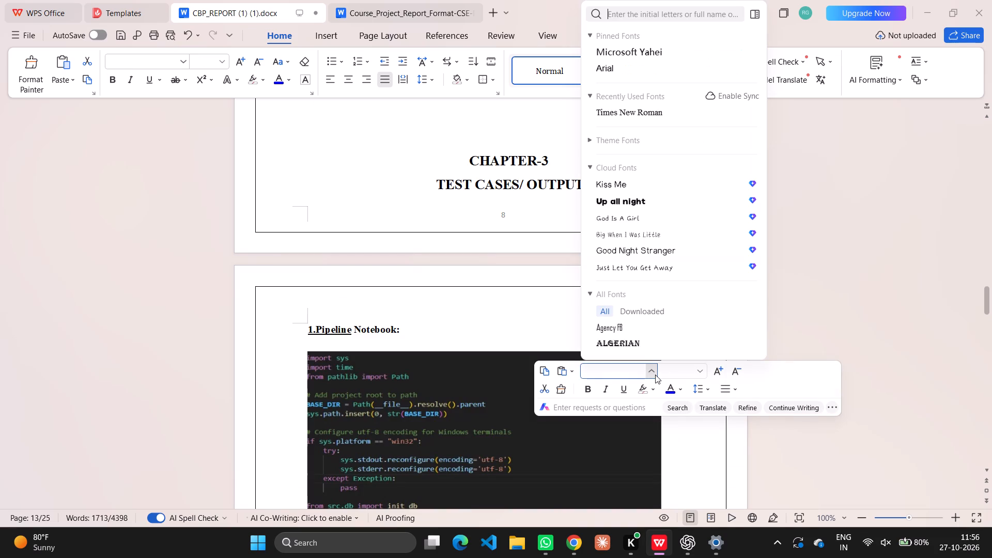
{"action": "left_click", "coordinate": [611, 114]}
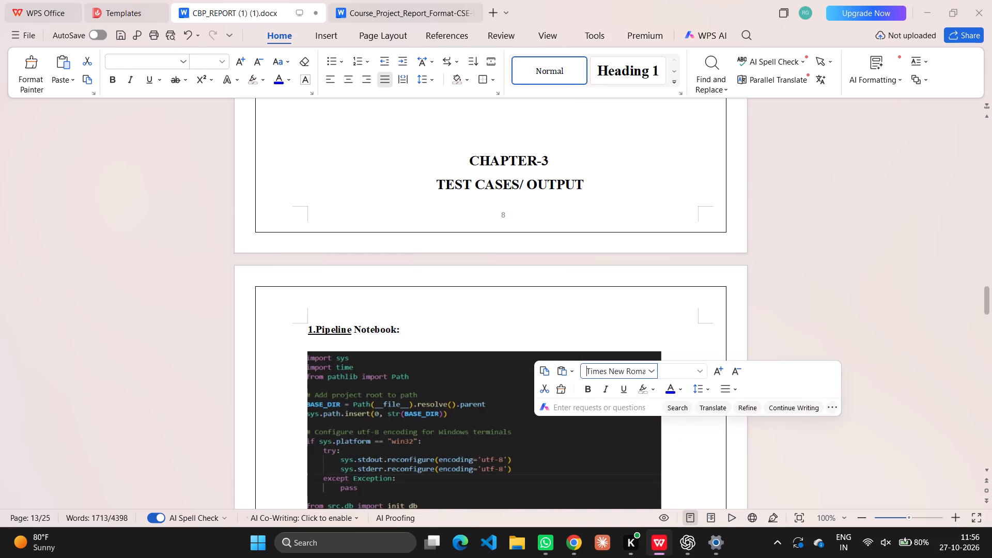
{"action": "left_click", "coordinate": [700, 369]}
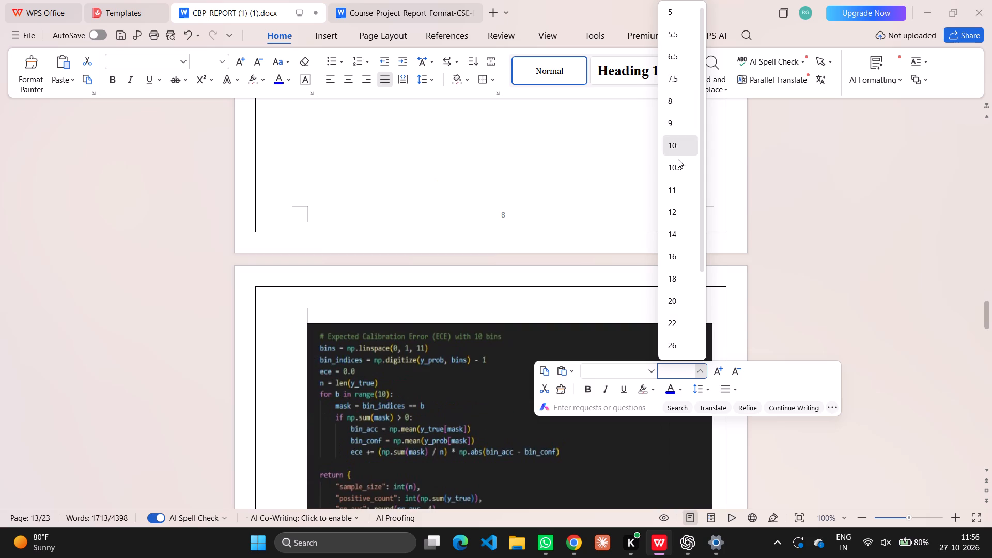
{"action": "left_click", "coordinate": [669, 210]}
Insert two blank lines above the CHAPTER-3 heading.
{"action": "left_click_drag", "start_coordinate": [501, 123], "coordinate": [501, 129]}
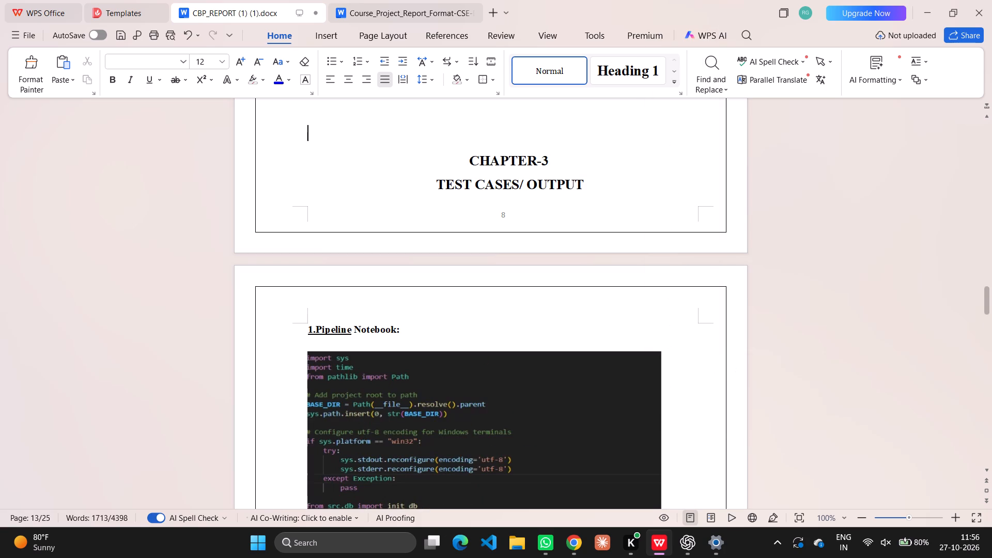
{"action": "left_click_drag", "start_coordinate": [501, 129], "coordinate": [501, 133]}
{"action": "key", "text": "Return"}
{"action": "key", "text": "Return"}
Bold the "1. Data Collection" and "2. Data Preprocessing" headings in CHAPTER-2.
{"action": "scroll", "coordinate": [514, 395], "scroll_direction": "up", "scroll_amount": 10}
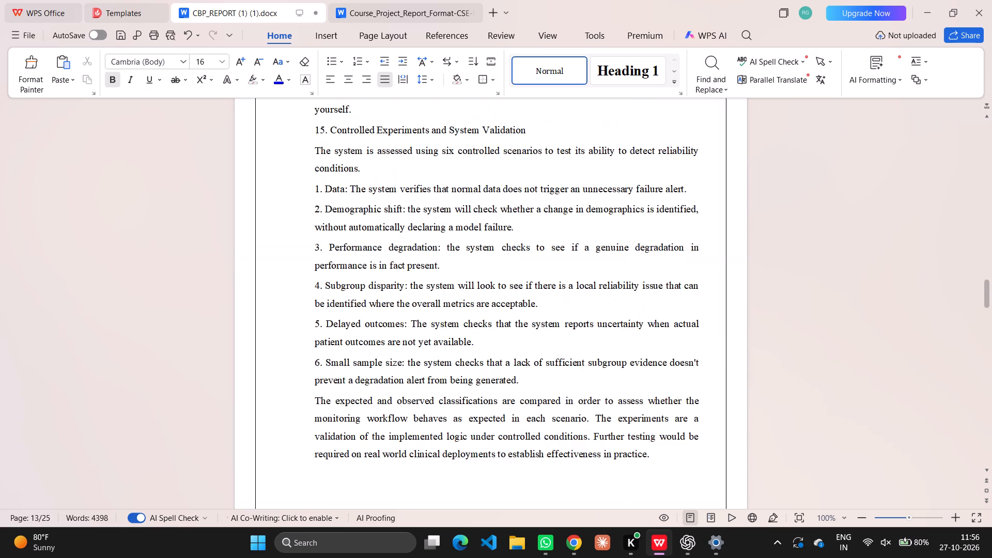
{"action": "scroll", "coordinate": [514, 395], "scroll_direction": "up", "scroll_amount": 12}
{"action": "scroll", "coordinate": [424, 392], "scroll_direction": "up", "scroll_amount": 7}
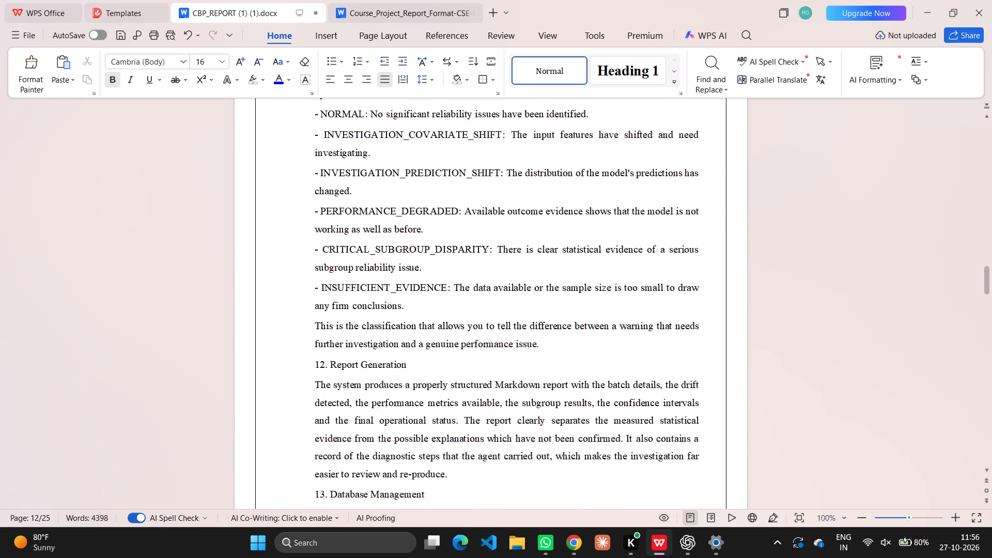
{"action": "scroll", "coordinate": [424, 392], "scroll_direction": "up", "scroll_amount": 20}
{"action": "scroll", "coordinate": [424, 392], "scroll_direction": "up", "scroll_amount": 13}
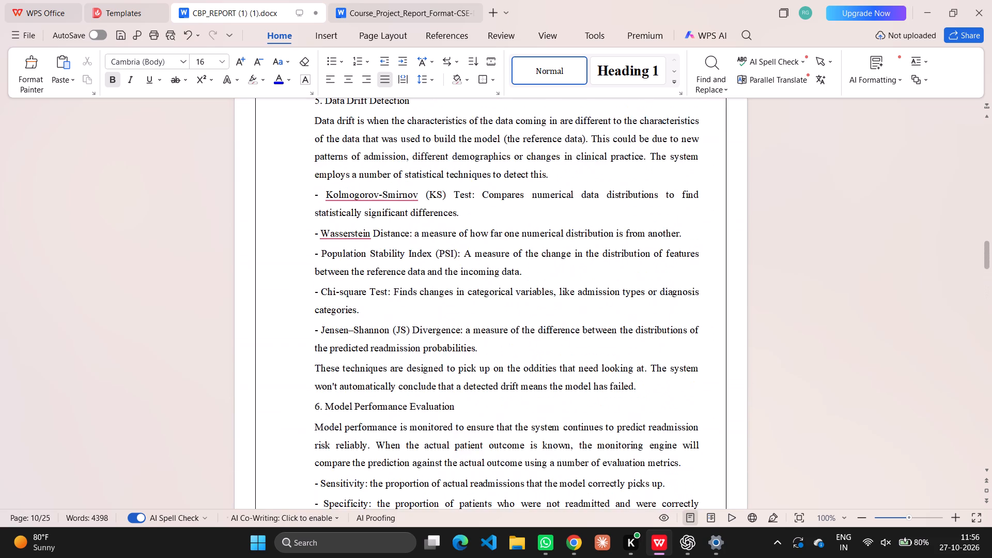
{"action": "scroll", "coordinate": [424, 392], "scroll_direction": "up", "scroll_amount": 18}
{"action": "scroll", "coordinate": [424, 392], "scroll_direction": "up", "scroll_amount": 5}
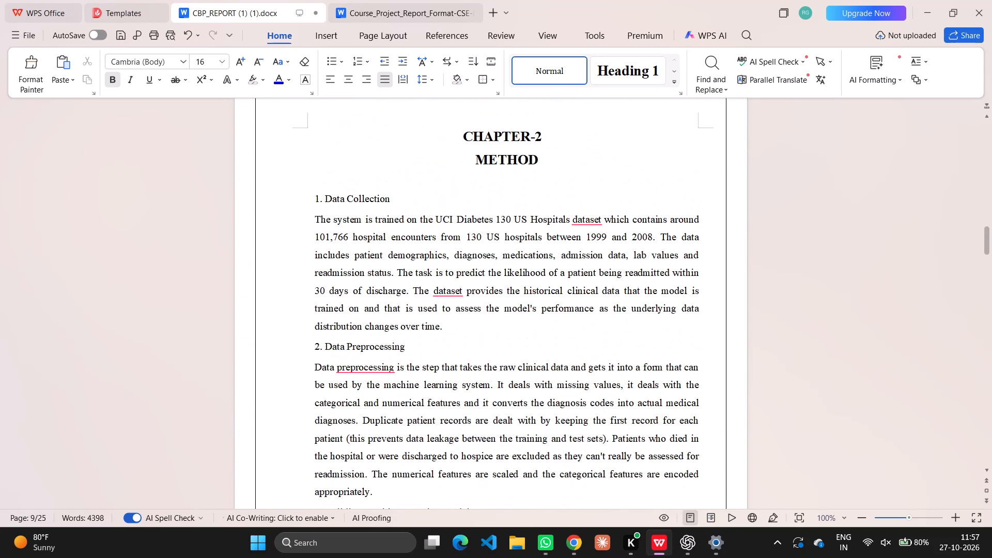
{"action": "left_click_drag", "start_coordinate": [404, 194], "coordinate": [312, 190]}
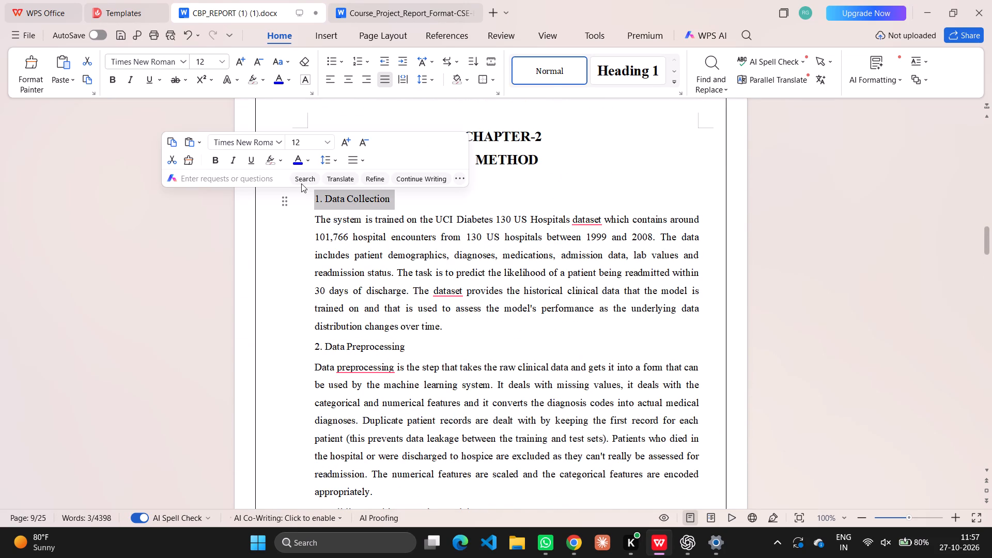
{"action": "left_click", "coordinate": [210, 160]}
{"action": "left_click_drag", "start_coordinate": [431, 350], "coordinate": [313, 337]}
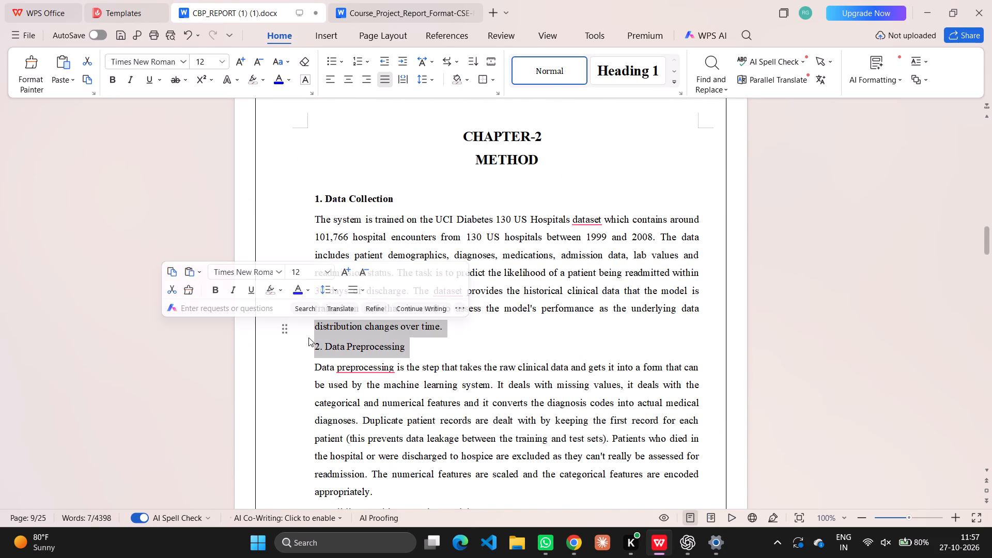
{"action": "left_click", "coordinate": [410, 346]}
{"action": "left_click", "coordinate": [420, 346]}
{"action": "left_click_drag", "start_coordinate": [409, 351], "coordinate": [339, 346]}
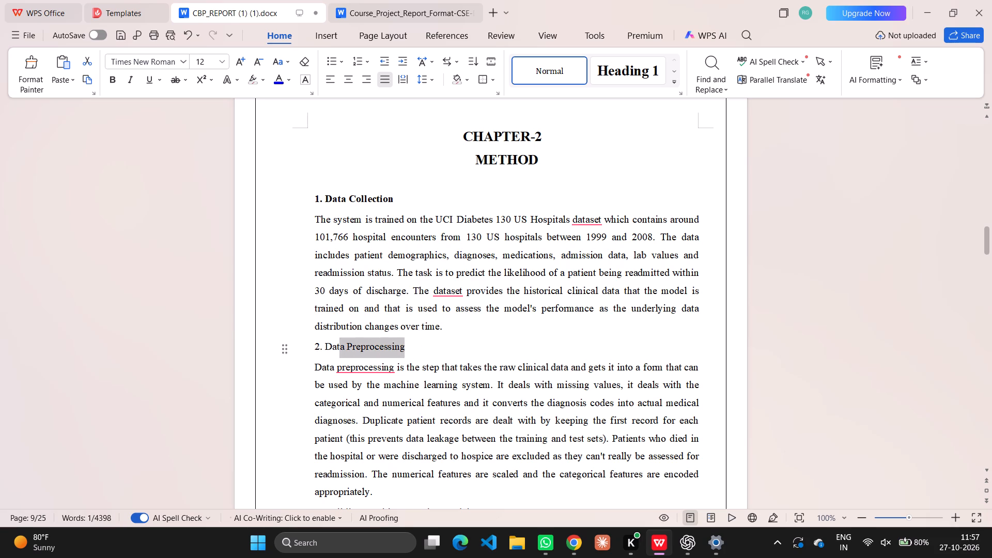
{"action": "left_click_drag", "start_coordinate": [339, 346], "coordinate": [317, 345]}
{"action": "left_click", "coordinate": [221, 309]}
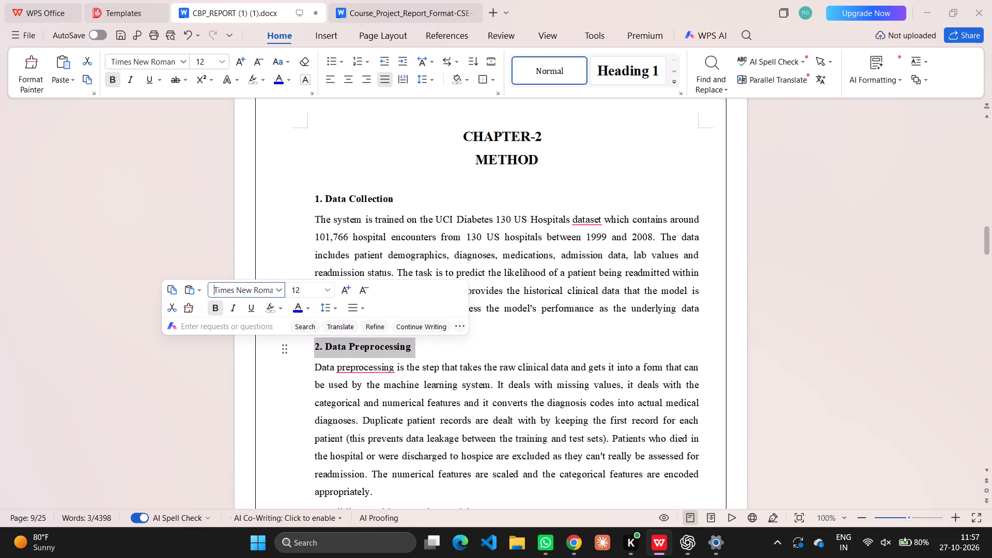
Bold the "3. Building Machine Learning Models" and "5. Data Drift Detection" headings in CHAPTER-2.
{"action": "scroll", "coordinate": [363, 409], "scroll_direction": "down", "scroll_amount": 8}
{"action": "left_click_drag", "start_coordinate": [485, 181], "coordinate": [302, 198]}
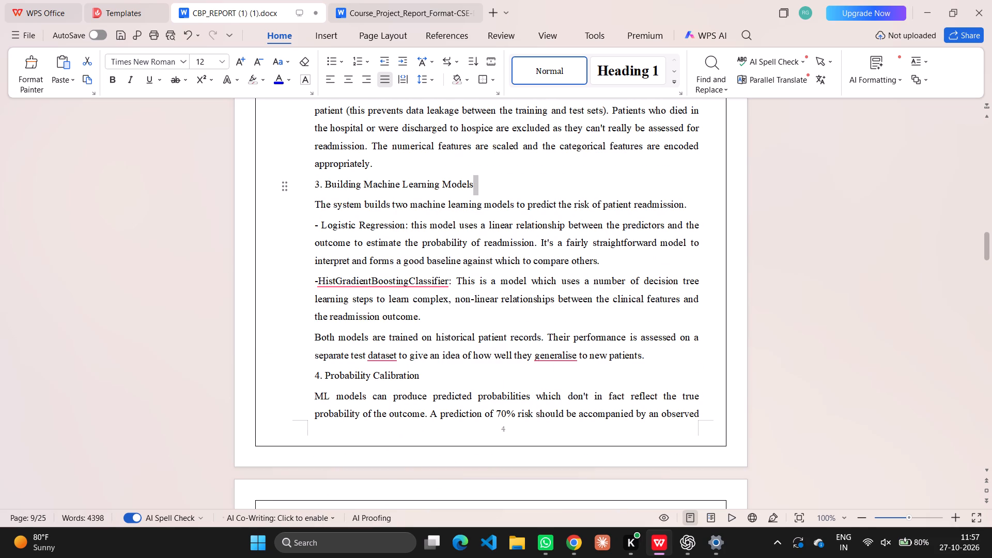
{"action": "left_click_drag", "start_coordinate": [302, 198], "coordinate": [306, 191]}
{"action": "left_click", "coordinate": [218, 145]}
{"action": "scroll", "coordinate": [482, 368], "scroll_direction": "down", "scroll_amount": 5}
{"action": "scroll", "coordinate": [383, 325], "scroll_direction": "down", "scroll_amount": 3}
{"action": "left_click_drag", "start_coordinate": [428, 310], "coordinate": [315, 307]}
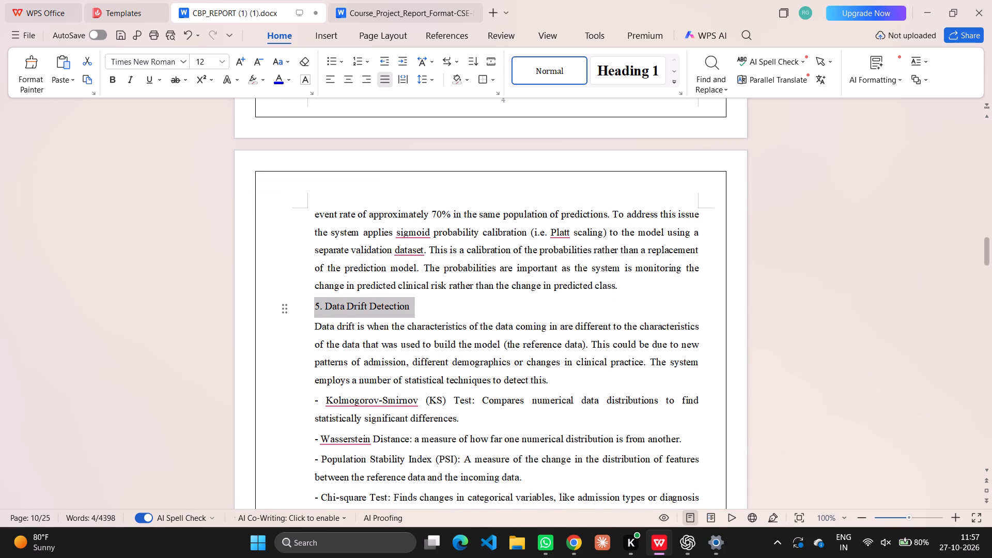
{"action": "left_click_drag", "start_coordinate": [315, 307], "coordinate": [313, 307]}
{"action": "left_click", "coordinate": [222, 267]}
Bold the skipped "4. Probability Calibration" heading and the "6. Model Performance Evaluation" heading in CHAPTER-2.
{"action": "scroll", "coordinate": [530, 352], "scroll_direction": "up", "scroll_amount": 3}
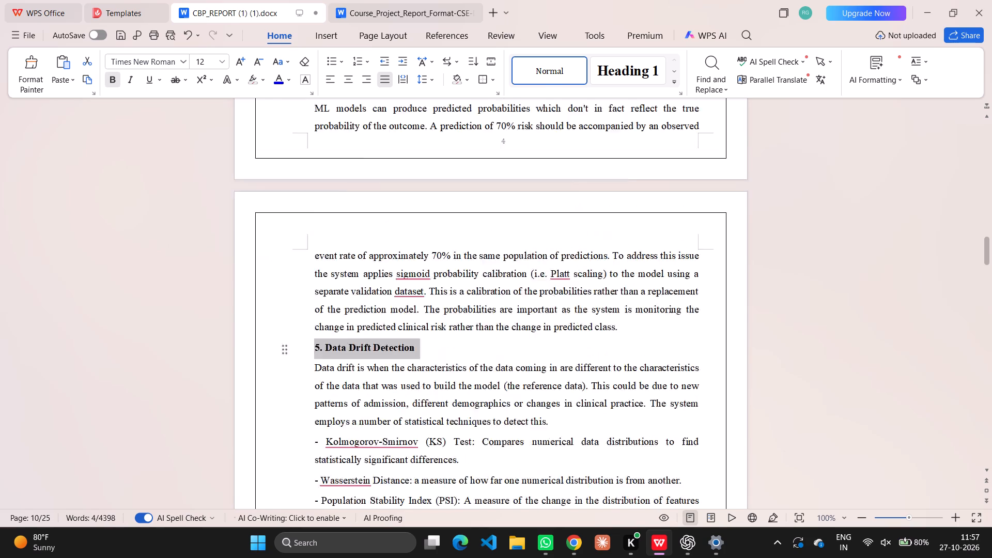
{"action": "scroll", "coordinate": [533, 353], "scroll_direction": "up", "scroll_amount": 4}
{"action": "left_click_drag", "start_coordinate": [441, 331], "coordinate": [317, 331]}
{"action": "left_click", "coordinate": [214, 291]}
{"action": "scroll", "coordinate": [456, 408], "scroll_direction": "down", "scroll_amount": 11}
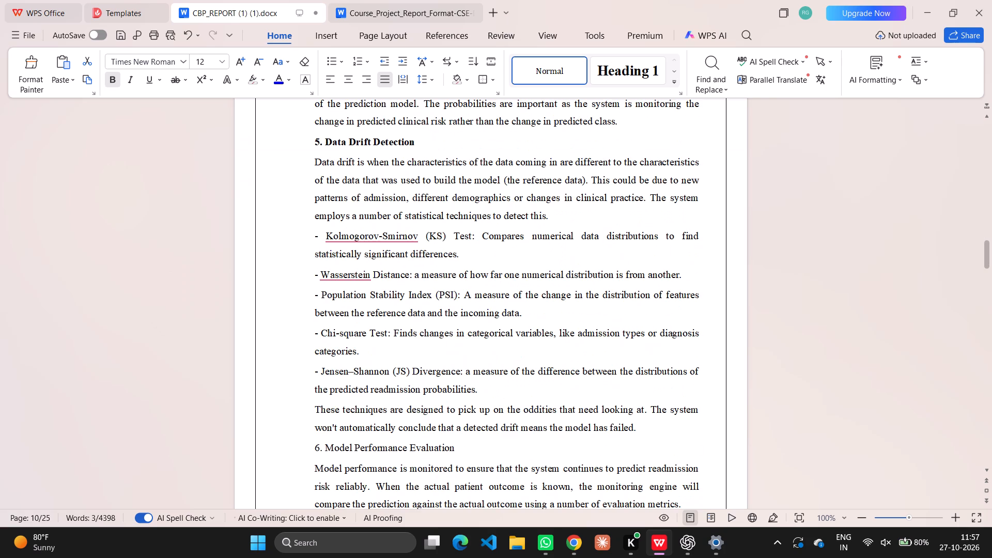
{"action": "left_click_drag", "start_coordinate": [473, 447], "coordinate": [328, 448]}
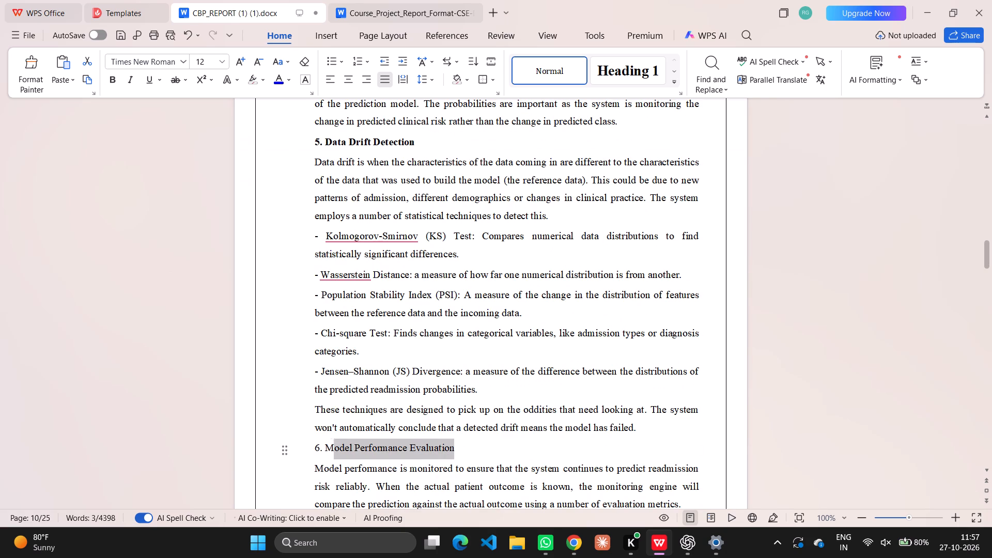
{"action": "left_click_drag", "start_coordinate": [328, 448], "coordinate": [313, 446]}
{"action": "left_click", "coordinate": [218, 404]}
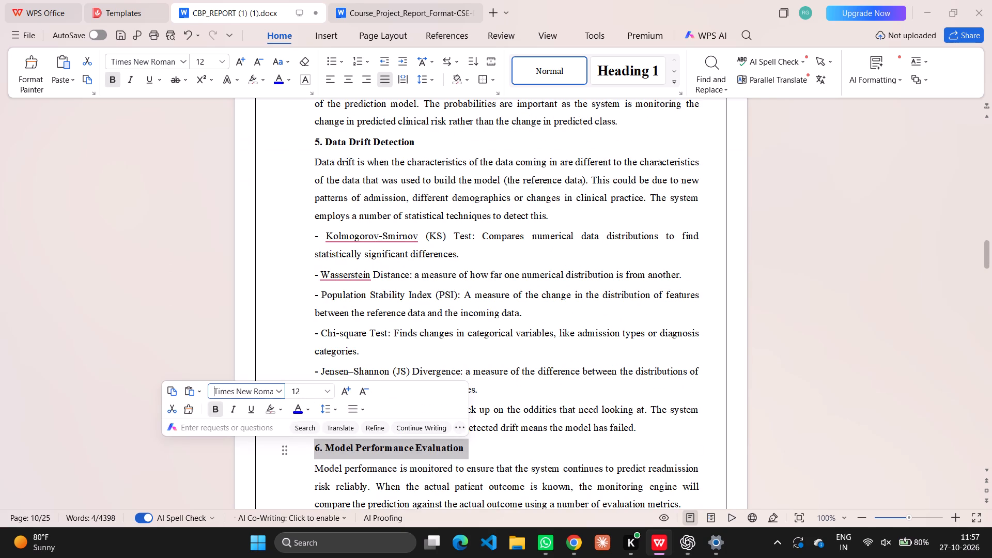
Bold the "7. Patient Subgroup Analysis", "8. Wilson Score Confidence Interval" and "9. Autonomous Diagnostic Agent" headings in CHAPTER-2.
{"action": "scroll", "coordinate": [420, 334], "scroll_direction": "down", "scroll_amount": 5}
{"action": "scroll", "coordinate": [459, 315], "scroll_direction": "down", "scroll_amount": 3}
{"action": "scroll", "coordinate": [394, 335], "scroll_direction": "down", "scroll_amount": 5}
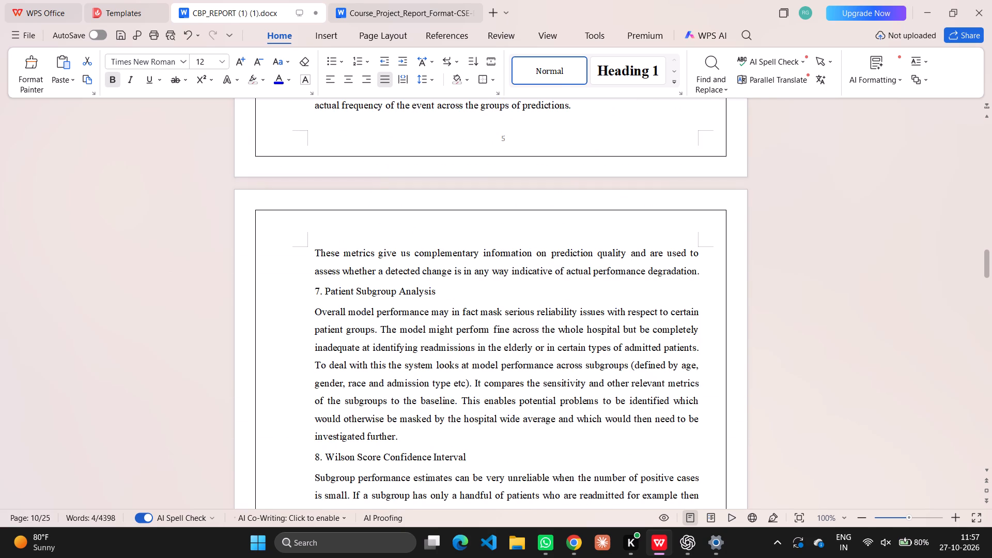
{"action": "left_click_drag", "start_coordinate": [449, 297], "coordinate": [299, 297]}
{"action": "left_click", "coordinate": [221, 250]}
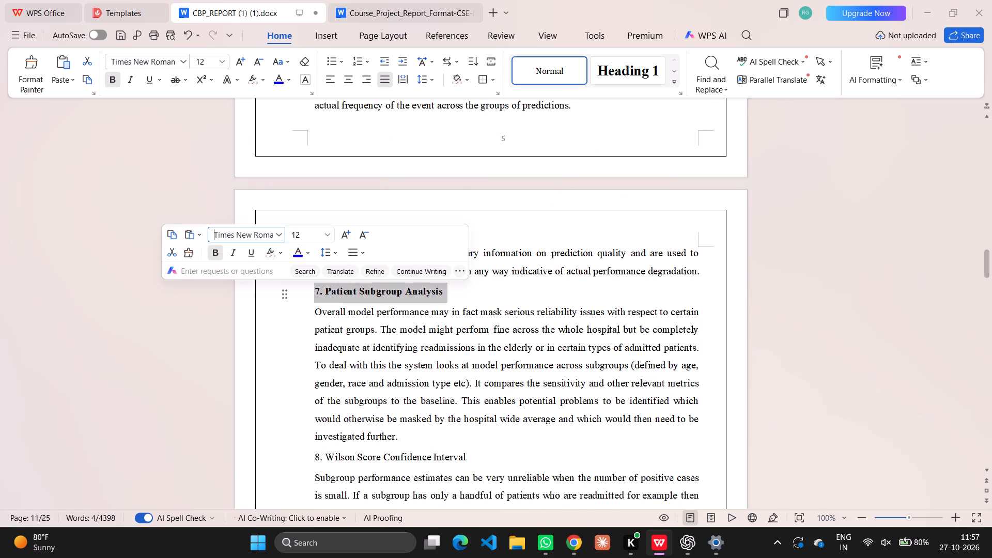
{"action": "scroll", "coordinate": [394, 375], "scroll_direction": "down", "scroll_amount": 5}
{"action": "left_click_drag", "start_coordinate": [477, 249], "coordinate": [310, 256]}
{"action": "left_click", "coordinate": [217, 216]}
{"action": "left_click_drag", "start_coordinate": [462, 416], "coordinate": [291, 411]}
{"action": "left_click", "coordinate": [216, 375]}
Bold the "10. Delayed Outcome Handling" and "11. Reliability Classification" headings in CHAPTER-2.
{"action": "scroll", "coordinate": [593, 338], "scroll_direction": "down", "scroll_amount": 5}
{"action": "scroll", "coordinate": [448, 290], "scroll_direction": "down", "scroll_amount": 2}
{"action": "left_click_drag", "start_coordinate": [461, 319], "coordinate": [315, 319]}
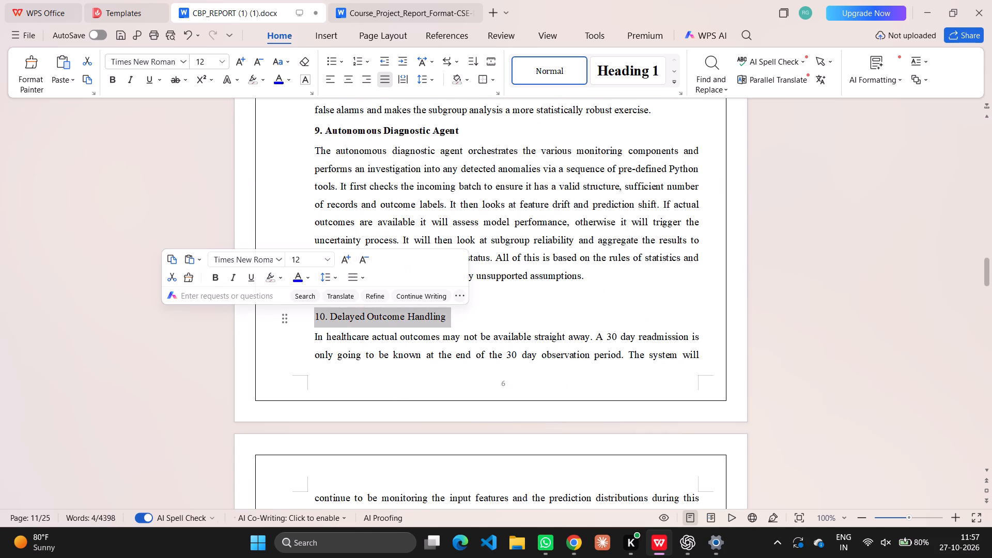
{"action": "left_click", "coordinate": [215, 281]}
{"action": "scroll", "coordinate": [427, 371], "scroll_direction": "down", "scroll_amount": 8}
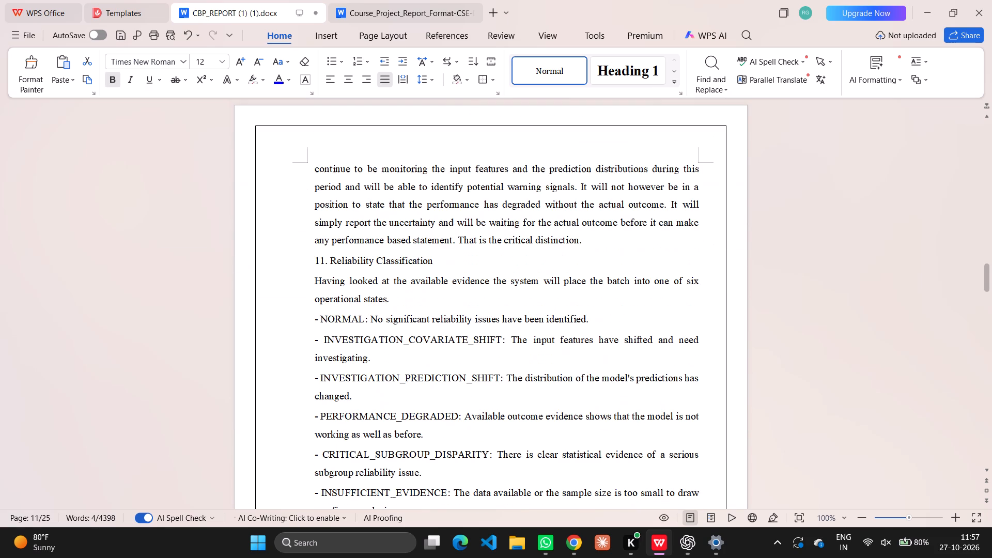
{"action": "left_click_drag", "start_coordinate": [439, 261], "coordinate": [315, 268]}
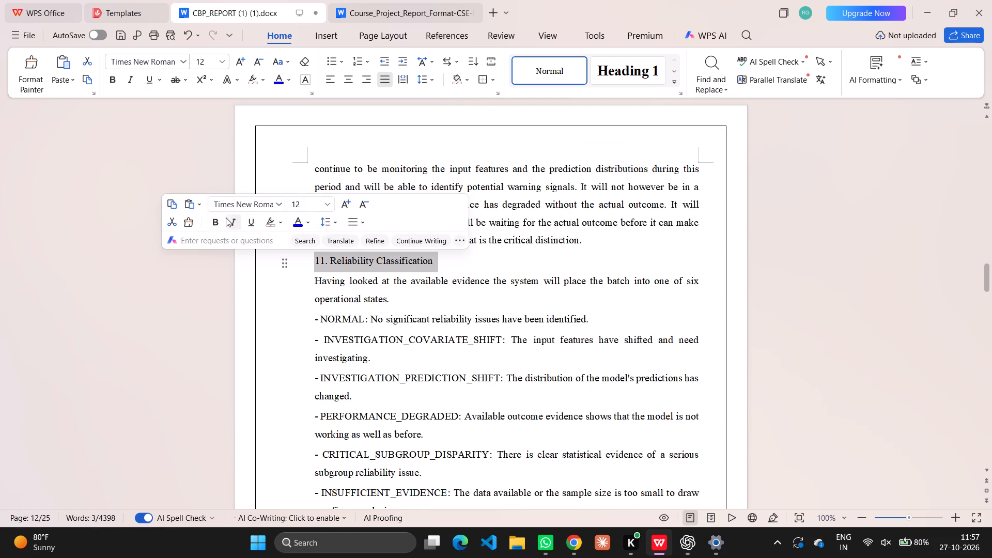
{"action": "left_click", "coordinate": [215, 218]}
Bold the "12. Report Generation" and "13. Database Management" headings in CHAPTER-2.
{"action": "scroll", "coordinate": [475, 264], "scroll_direction": "down", "scroll_amount": 5}
{"action": "scroll", "coordinate": [417, 262], "scroll_direction": "down", "scroll_amount": 5}
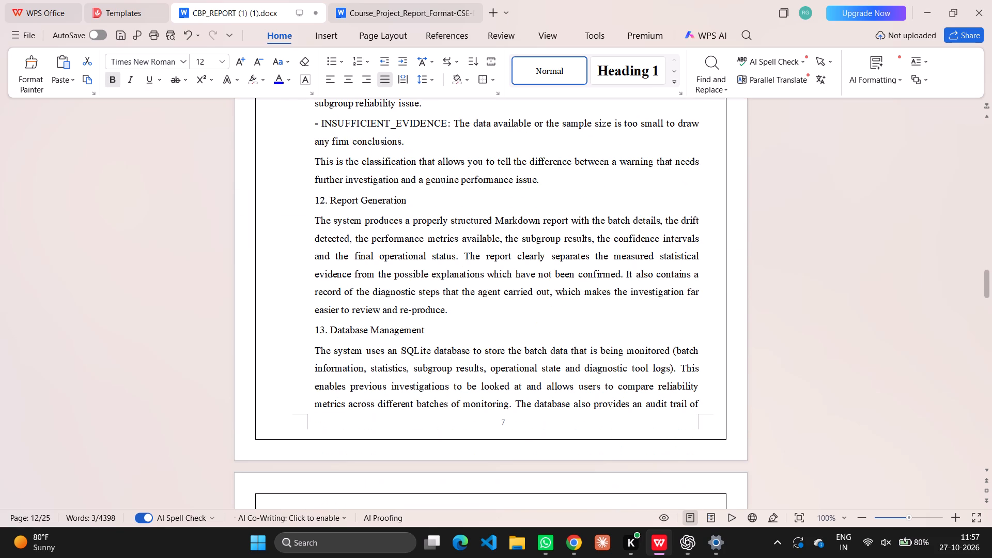
{"action": "left_click_drag", "start_coordinate": [365, 203], "coordinate": [298, 196]}
{"action": "left_click", "coordinate": [442, 200]}
{"action": "left_click_drag", "start_coordinate": [435, 200], "coordinate": [311, 197]}
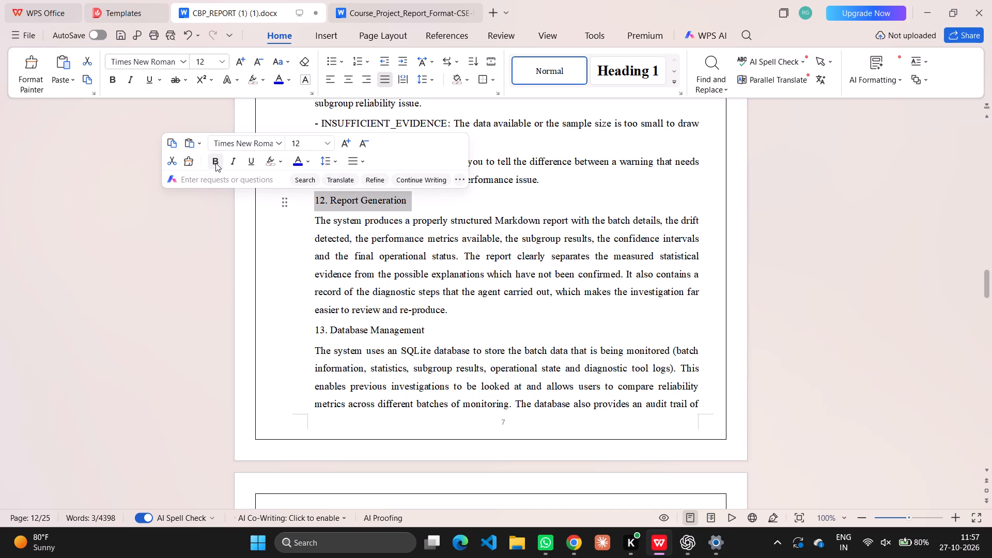
{"action": "left_click", "coordinate": [214, 162]}
{"action": "left_click_drag", "start_coordinate": [442, 326], "coordinate": [282, 321]}
{"action": "left_click", "coordinate": [215, 288]}
Bold the "14. Interactive Dashboard" and "15. Controlled Experiments and System Validation" headings in CHAPTER-2.
{"action": "scroll", "coordinate": [476, 368], "scroll_direction": "down", "scroll_amount": 6}
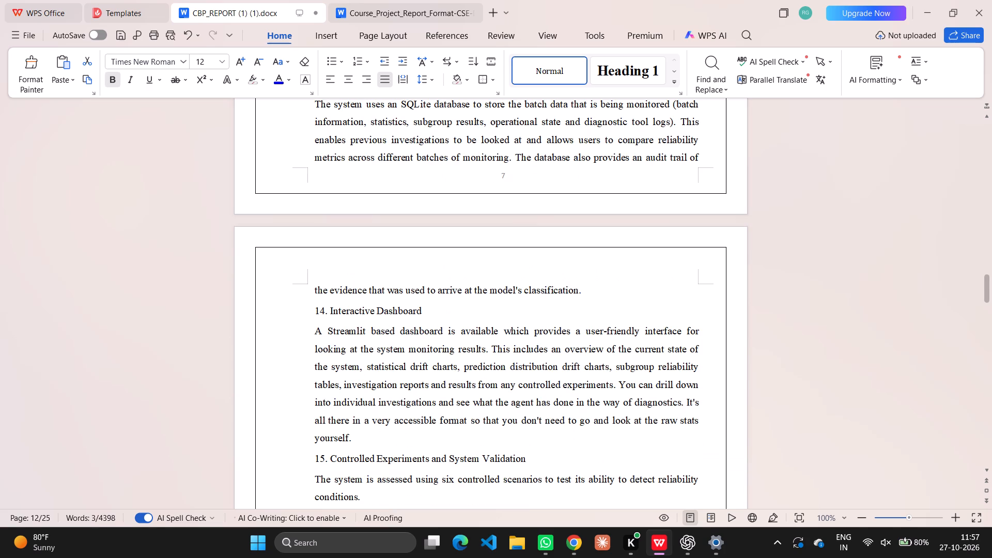
{"action": "left_click_drag", "start_coordinate": [436, 316], "coordinate": [277, 317]}
{"action": "double_click", "coordinate": [207, 274]}
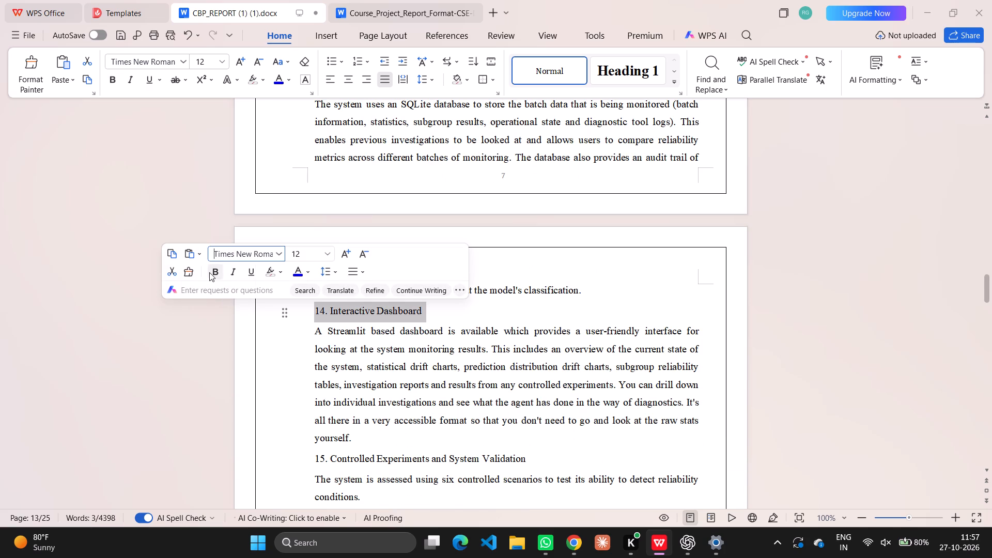
{"action": "scroll", "coordinate": [450, 414], "scroll_direction": "down", "scroll_amount": 4}
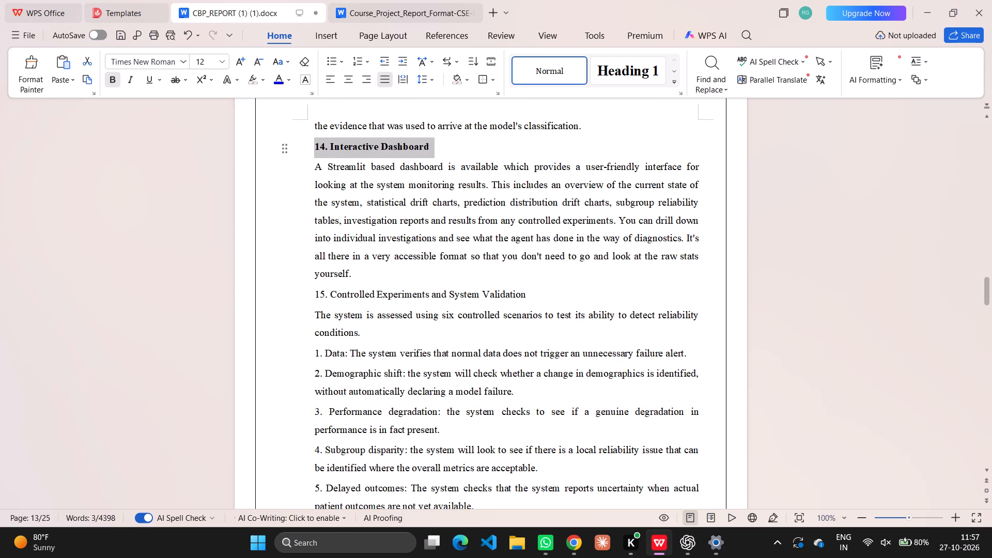
{"action": "left_click_drag", "start_coordinate": [542, 292], "coordinate": [288, 294]}
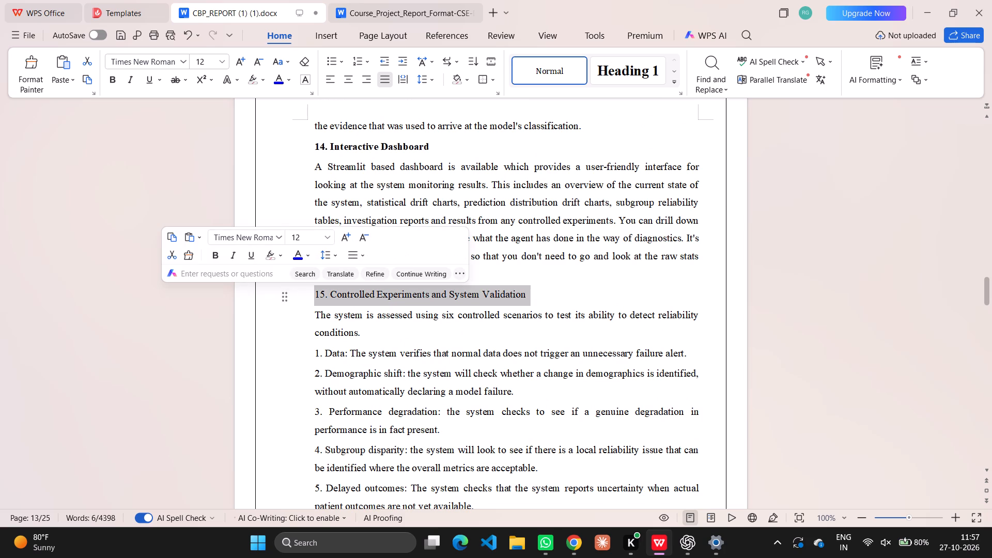
{"action": "left_click", "coordinate": [215, 250]}
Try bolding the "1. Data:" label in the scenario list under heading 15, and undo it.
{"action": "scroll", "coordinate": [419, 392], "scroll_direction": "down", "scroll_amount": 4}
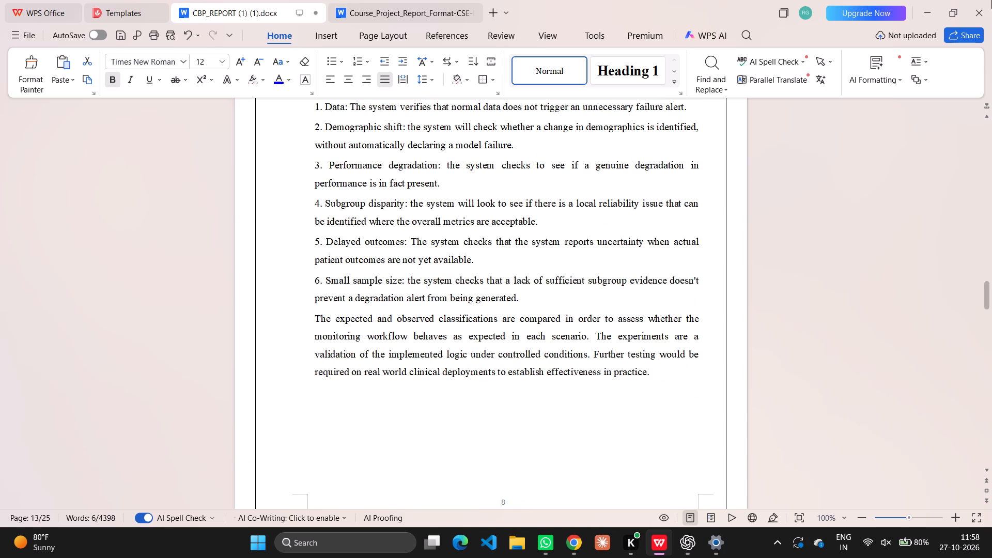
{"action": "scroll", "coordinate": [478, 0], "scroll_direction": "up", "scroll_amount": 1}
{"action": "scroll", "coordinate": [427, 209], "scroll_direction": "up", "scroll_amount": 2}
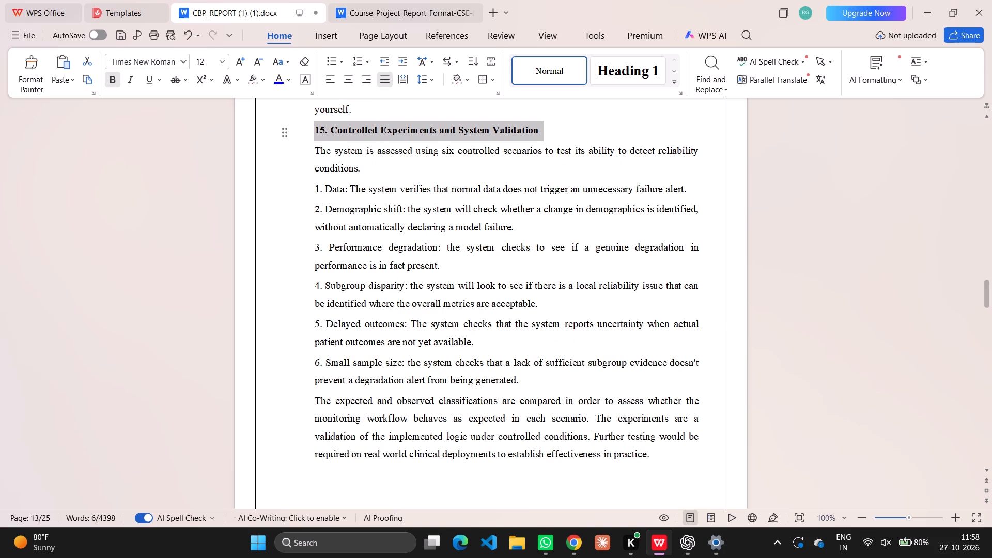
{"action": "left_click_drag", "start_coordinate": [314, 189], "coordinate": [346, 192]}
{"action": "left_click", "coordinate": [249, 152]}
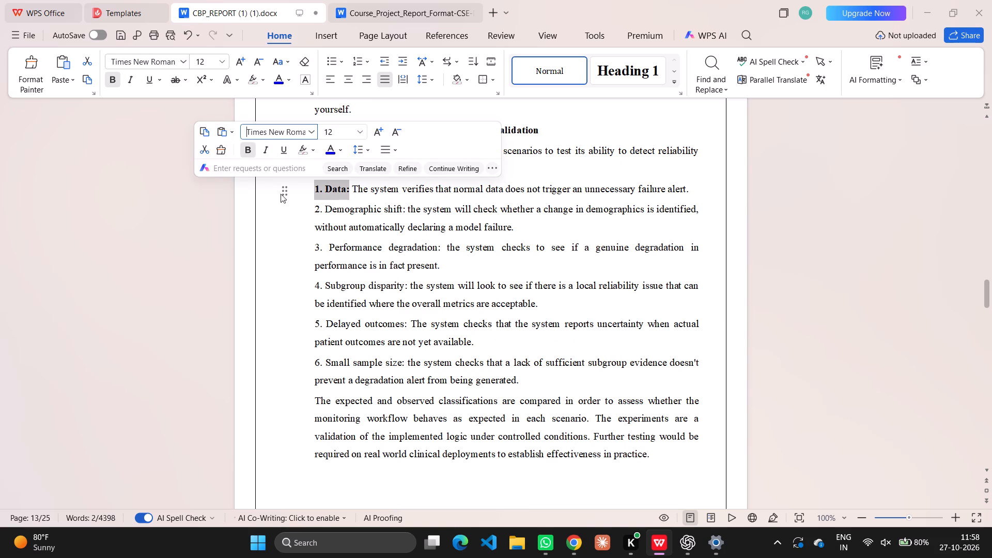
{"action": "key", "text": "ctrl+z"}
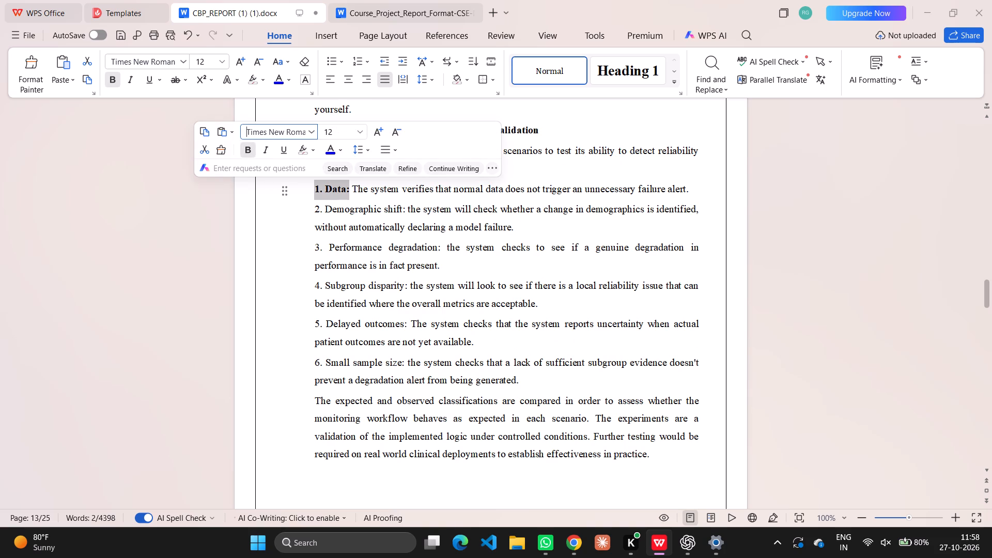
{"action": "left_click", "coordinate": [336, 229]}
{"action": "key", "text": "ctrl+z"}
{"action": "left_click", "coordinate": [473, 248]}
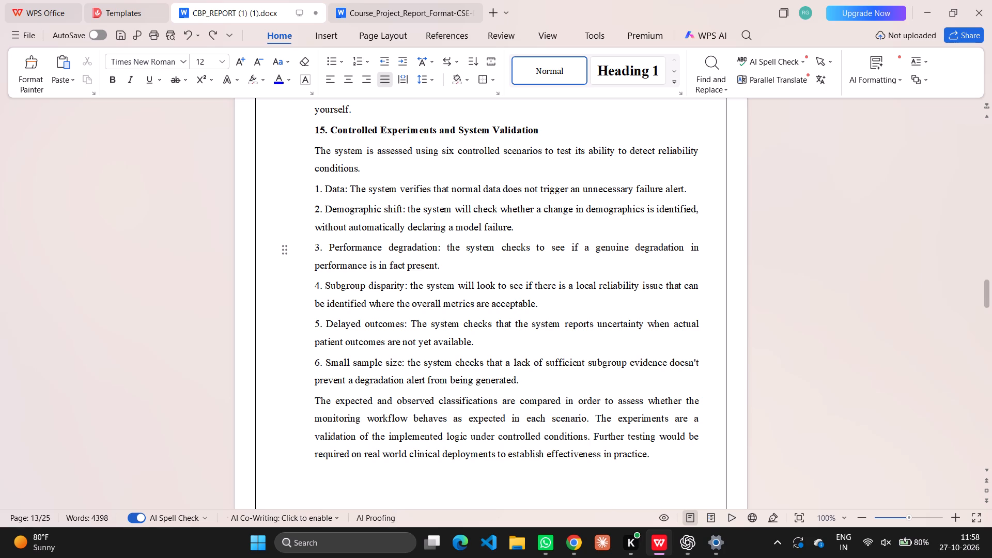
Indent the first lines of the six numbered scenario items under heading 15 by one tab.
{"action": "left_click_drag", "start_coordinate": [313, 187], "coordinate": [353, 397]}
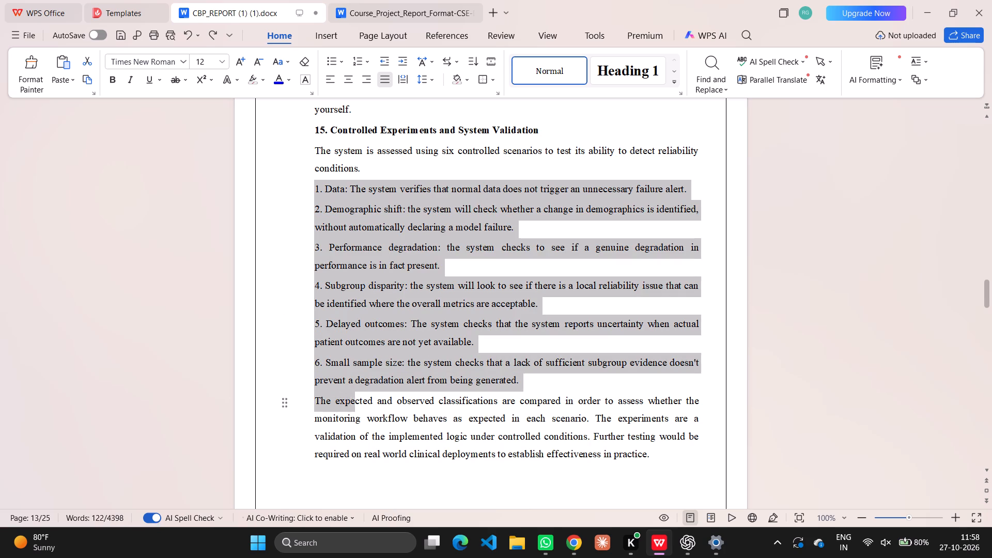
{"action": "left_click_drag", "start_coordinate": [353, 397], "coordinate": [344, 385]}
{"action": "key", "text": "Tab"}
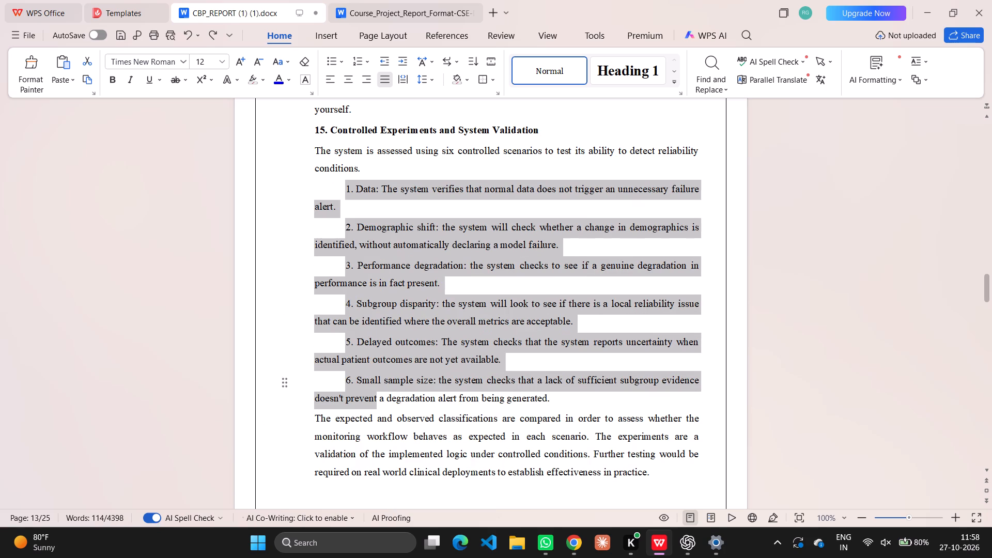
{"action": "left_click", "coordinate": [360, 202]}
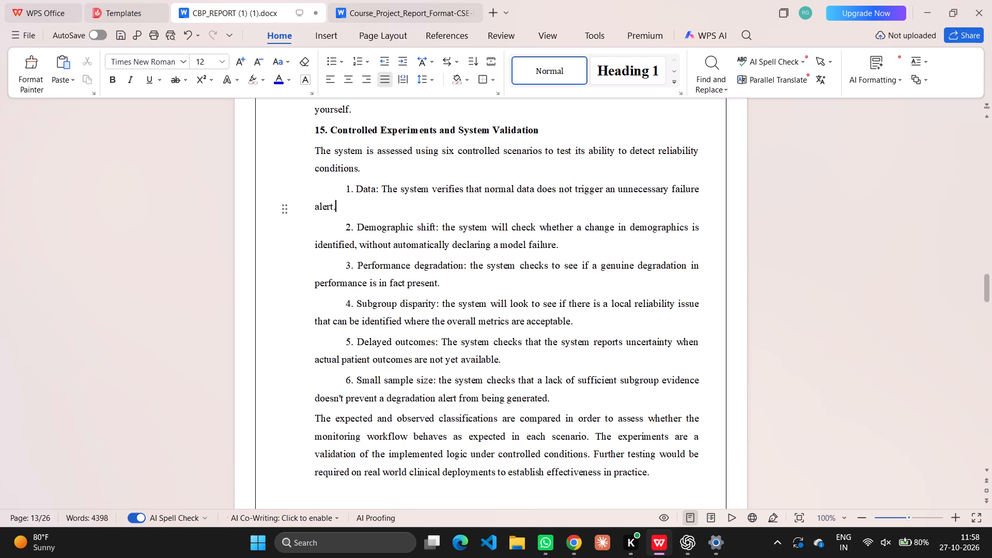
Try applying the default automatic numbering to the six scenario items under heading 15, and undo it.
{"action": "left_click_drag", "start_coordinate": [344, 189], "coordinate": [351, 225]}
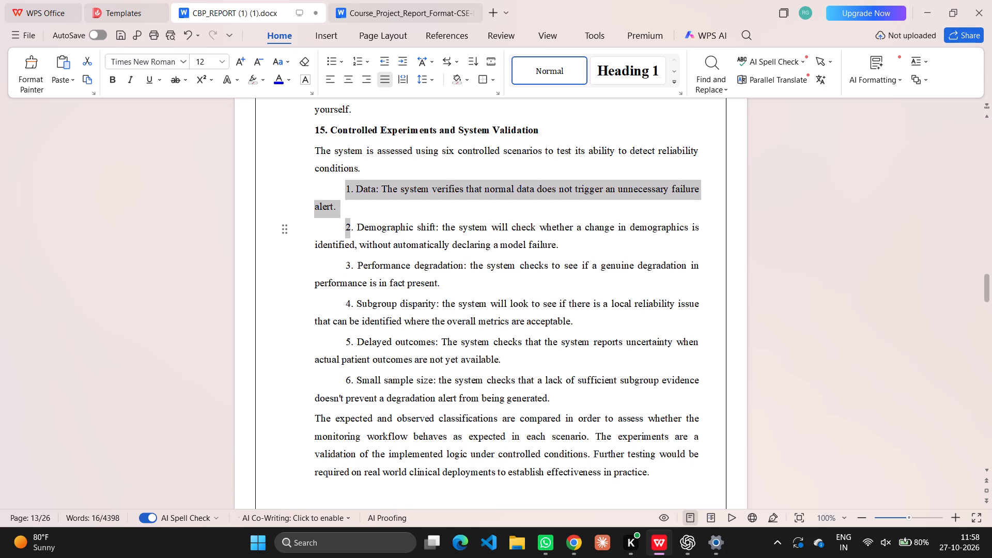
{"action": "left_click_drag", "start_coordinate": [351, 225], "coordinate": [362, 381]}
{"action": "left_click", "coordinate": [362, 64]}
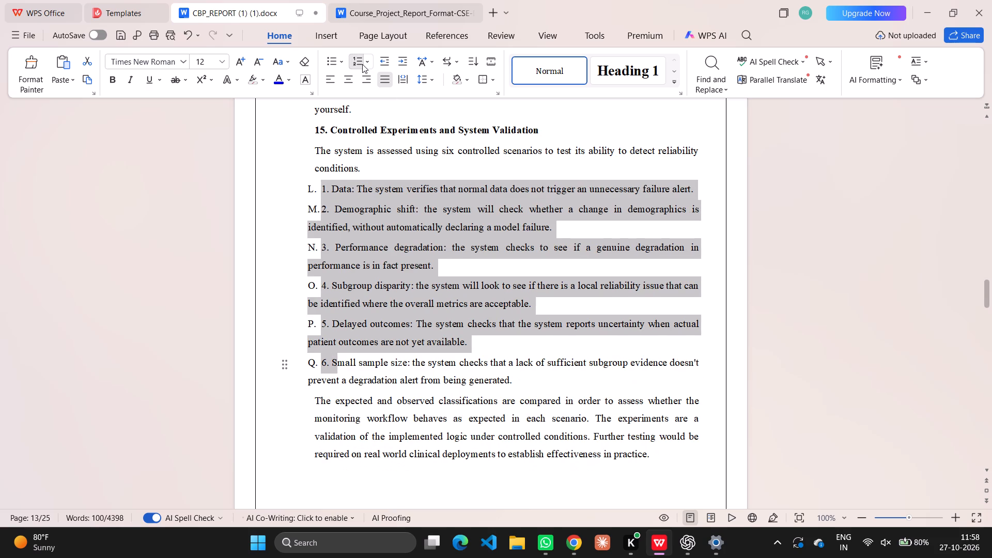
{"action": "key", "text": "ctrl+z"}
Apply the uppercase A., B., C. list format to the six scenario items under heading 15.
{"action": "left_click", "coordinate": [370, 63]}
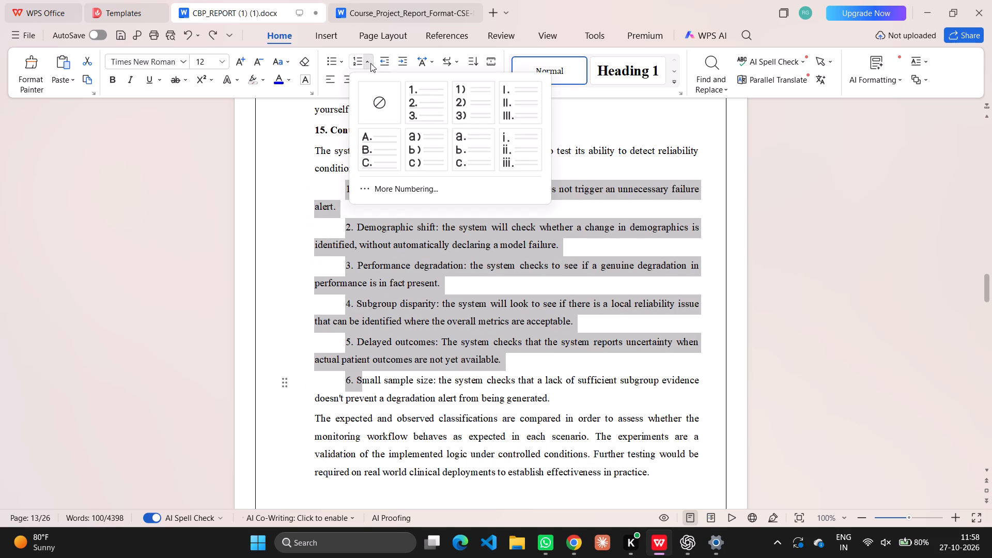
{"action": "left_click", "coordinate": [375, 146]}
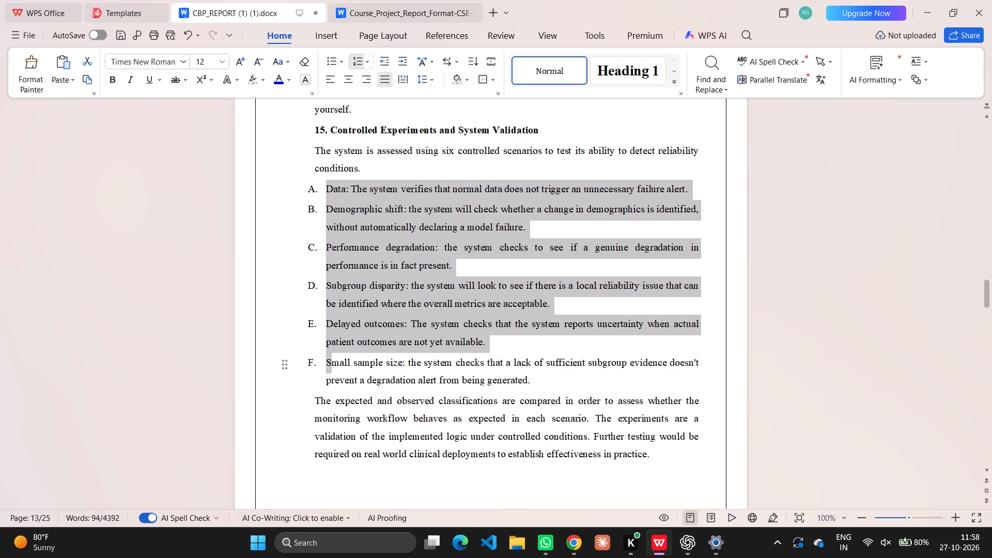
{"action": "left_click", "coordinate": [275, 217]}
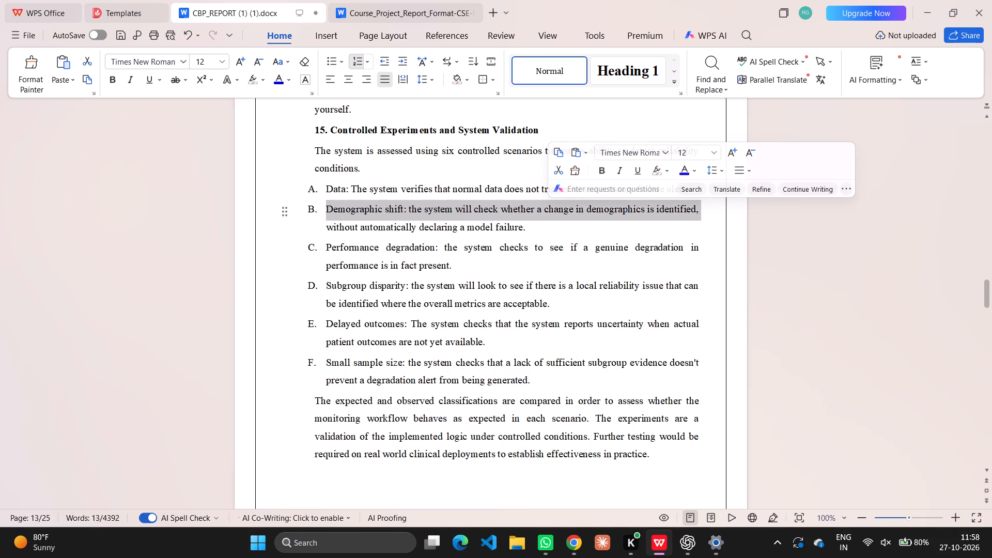
Apply the lowercase a., b., c. list format to the six scenario items under heading 15.
{"action": "left_click_drag", "start_coordinate": [306, 188], "coordinate": [337, 336]}
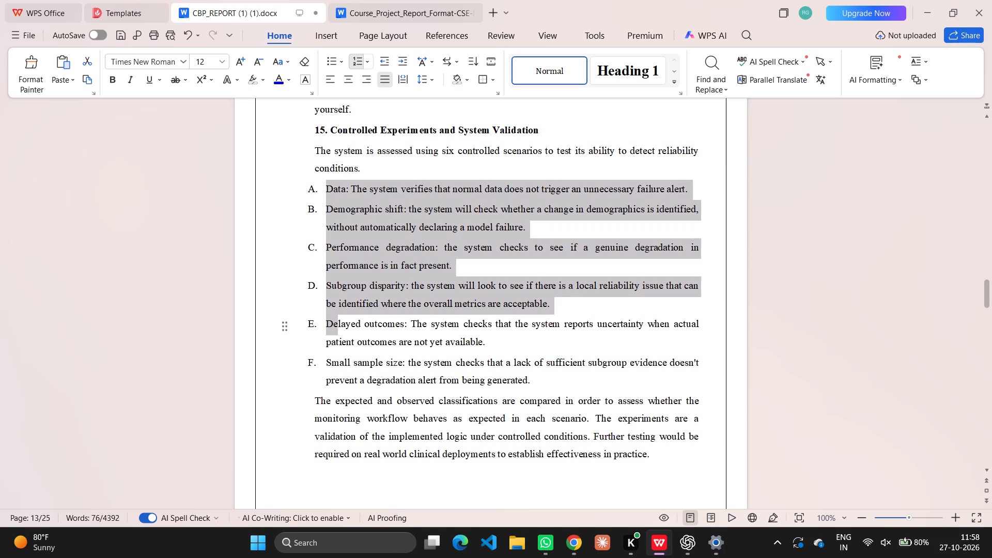
{"action": "left_click_drag", "start_coordinate": [337, 336], "coordinate": [337, 364]}
{"action": "left_click", "coordinate": [373, 62]}
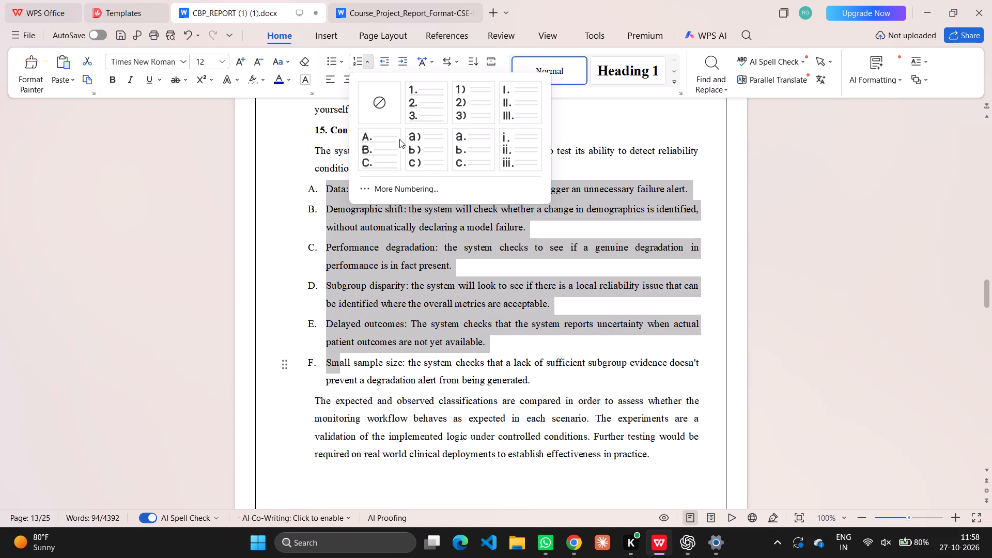
{"action": "left_click", "coordinate": [461, 156]}
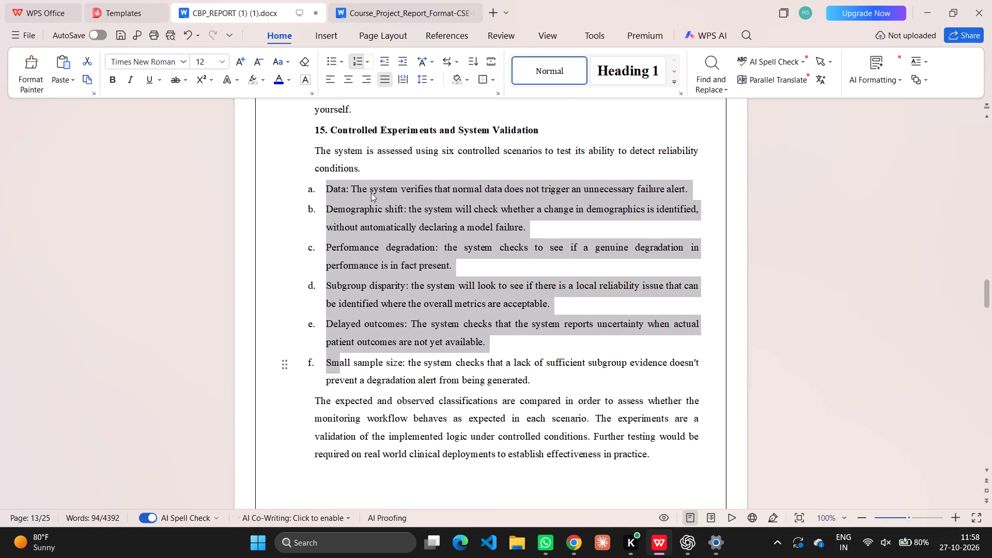
Bold the "Data:", "Demographic shift:" and "Performance degradation:" labels in the scenario list under heading 15.
{"action": "left_click", "coordinate": [284, 193]}
{"action": "left_click", "coordinate": [327, 188]}
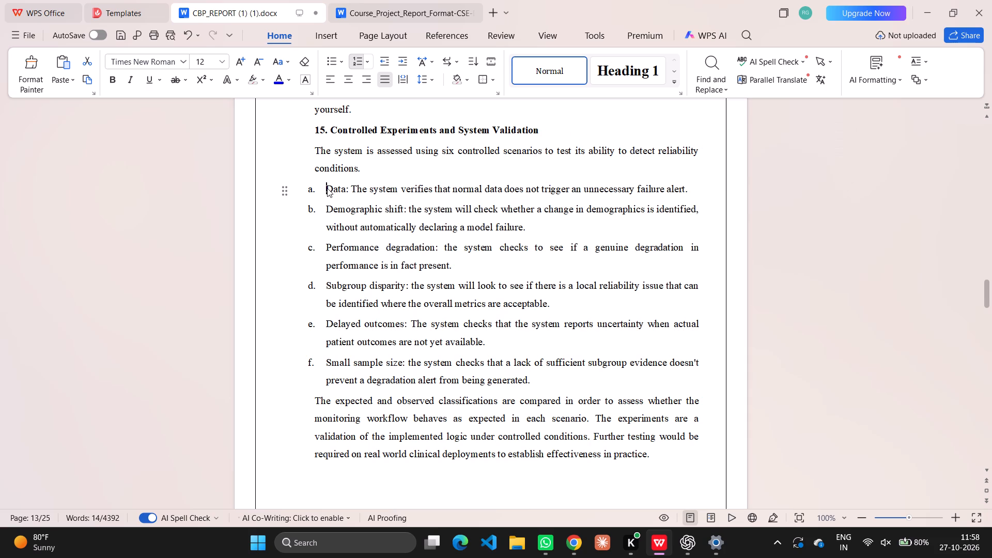
{"action": "left_click_drag", "start_coordinate": [327, 188], "coordinate": [348, 197]}
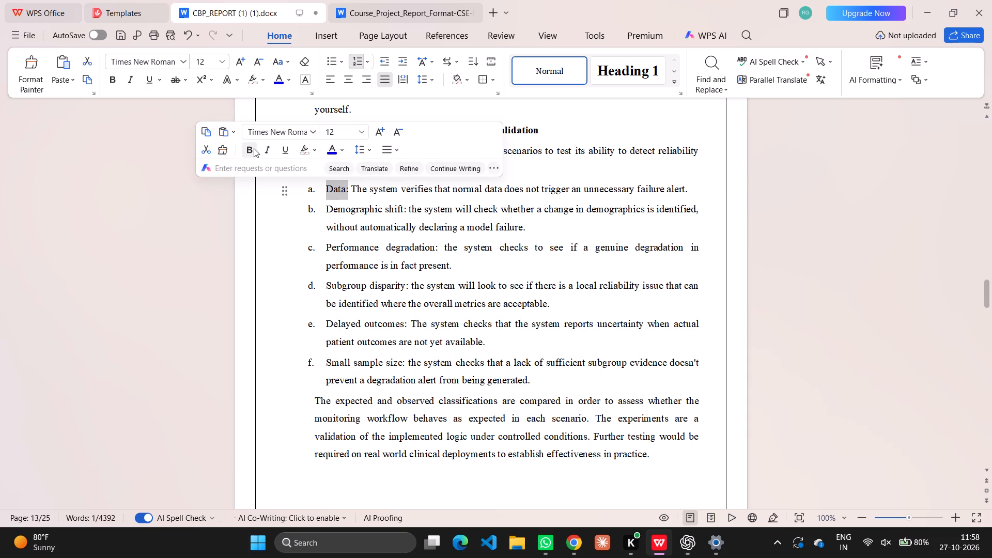
{"action": "left_click", "coordinate": [254, 148]}
{"action": "left_click_drag", "start_coordinate": [320, 210], "coordinate": [404, 213]}
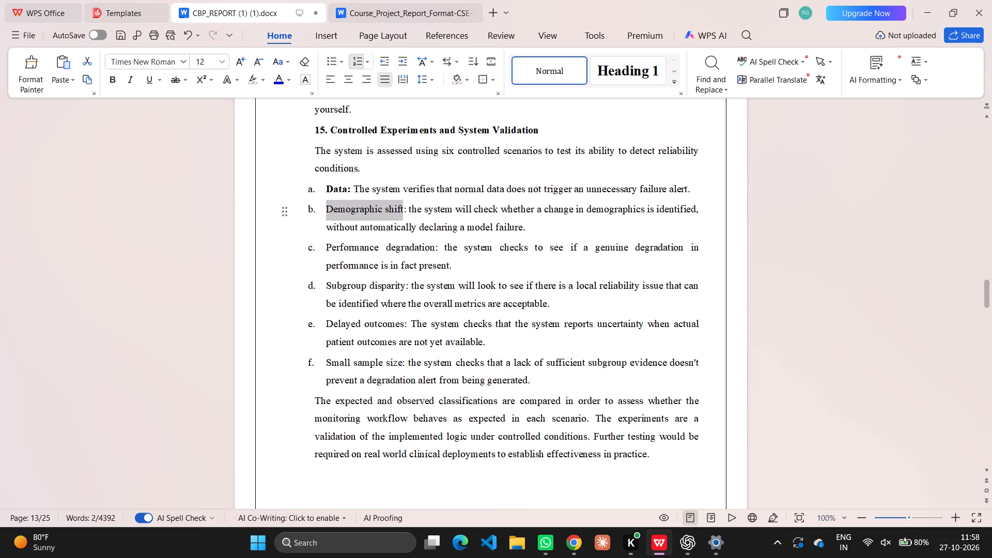
{"action": "left_click_drag", "start_coordinate": [404, 213], "coordinate": [405, 213]}
{"action": "left_click", "coordinate": [307, 171]}
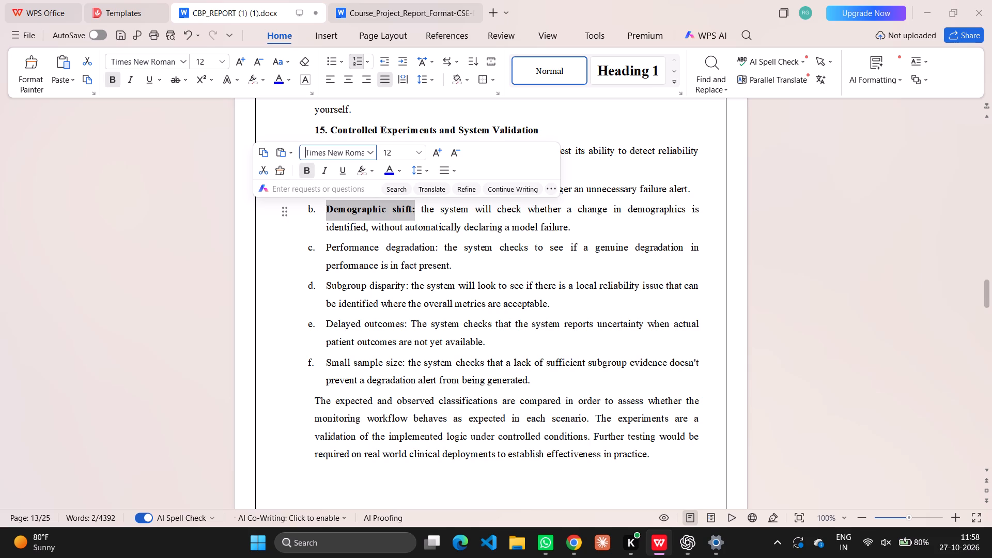
{"action": "left_click_drag", "start_coordinate": [324, 251], "coordinate": [440, 253]}
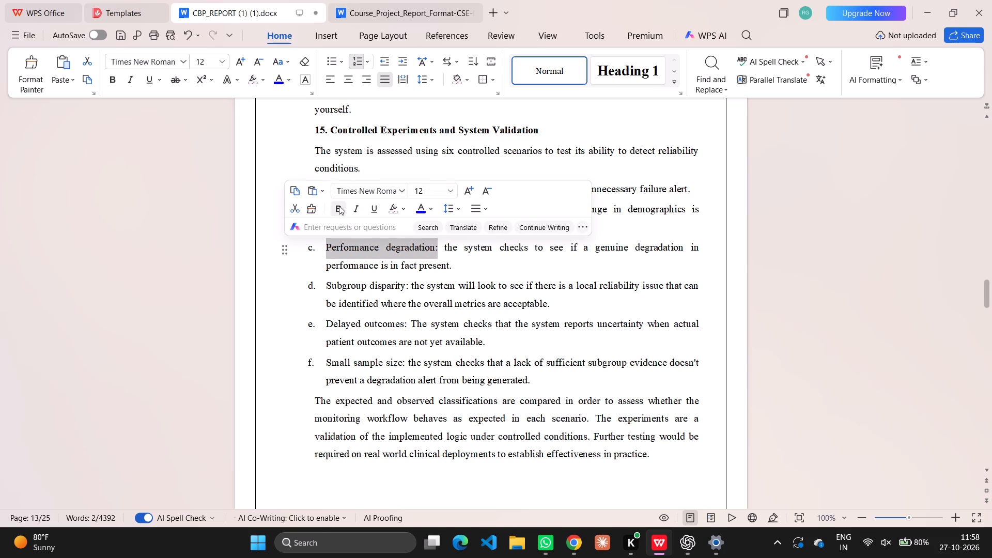
{"action": "left_click", "coordinate": [339, 206]}
Bold the "Subgroup disparity:", "Delayed outcomes:" and "Small sample size:" labels in the scenario list under heading 15.
{"action": "left_click_drag", "start_coordinate": [323, 288], "coordinate": [409, 287]}
{"action": "left_click", "coordinate": [312, 242]}
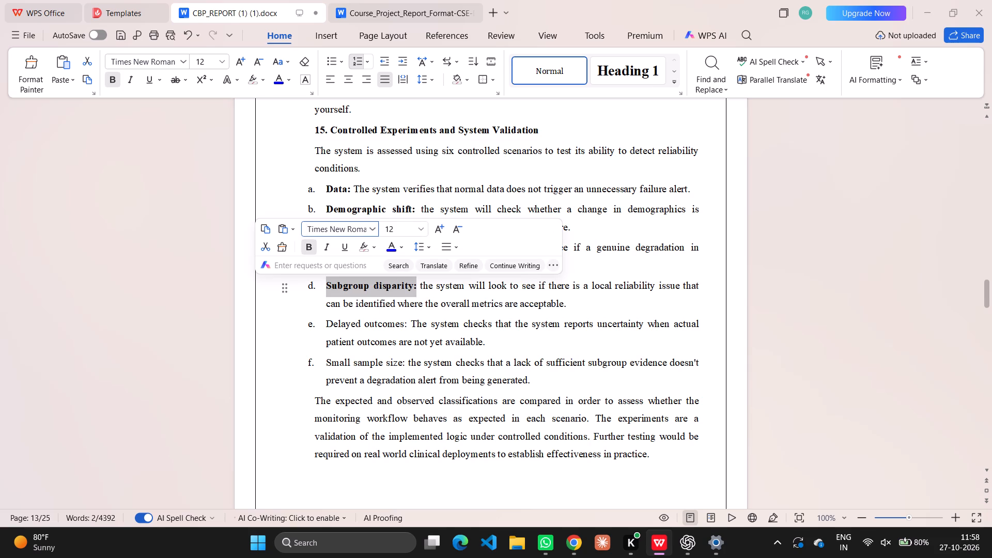
{"action": "left_click_drag", "start_coordinate": [325, 321], "coordinate": [407, 321]}
{"action": "left_click", "coordinate": [311, 284]}
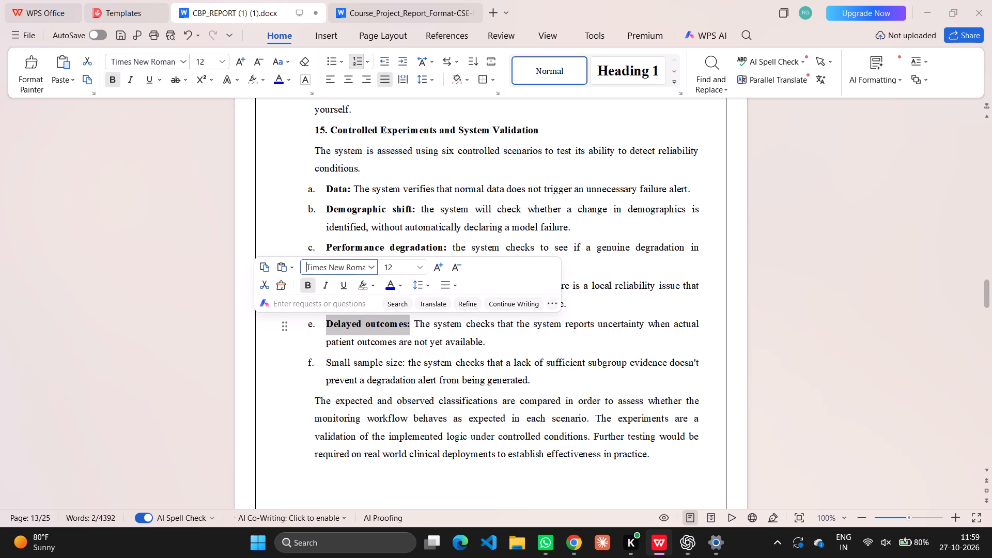
{"action": "left_click_drag", "start_coordinate": [326, 366], "coordinate": [396, 364]}
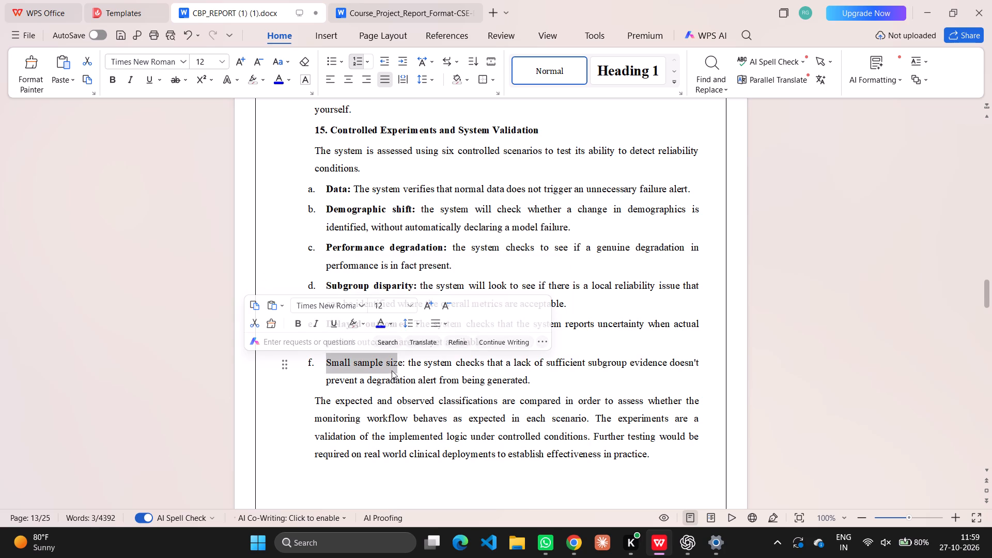
{"action": "left_click", "coordinate": [407, 363]}
{"action": "left_click", "coordinate": [404, 365]}
{"action": "left_click_drag", "start_coordinate": [404, 365], "coordinate": [345, 364]}
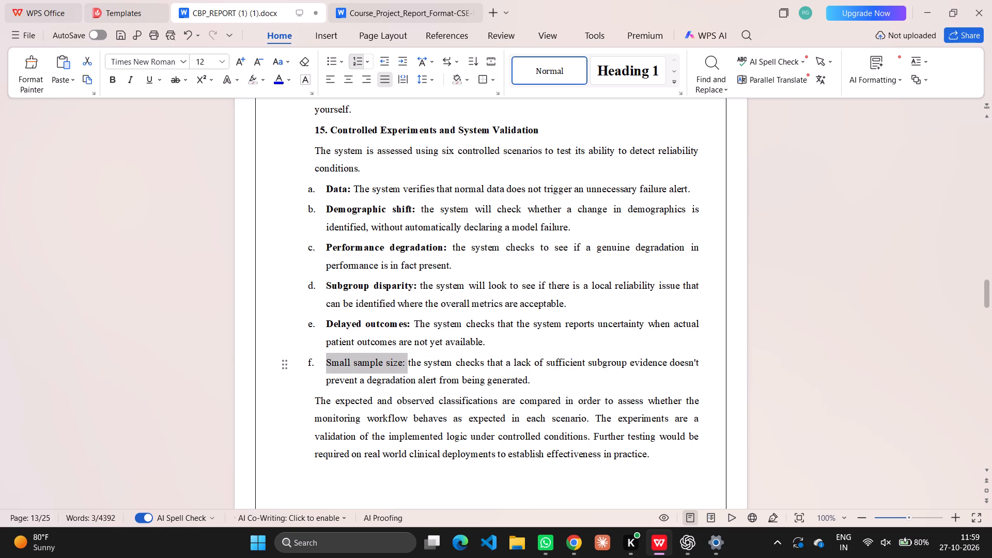
{"action": "left_click_drag", "start_coordinate": [345, 364], "coordinate": [339, 364]}
{"action": "left_click", "coordinate": [234, 326]}
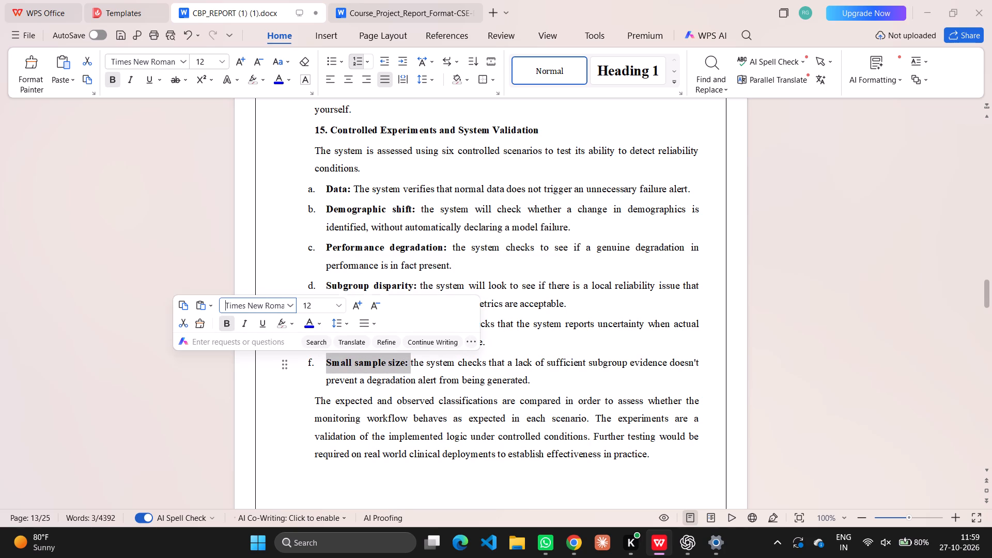
{"action": "left_click", "coordinate": [344, 392]}
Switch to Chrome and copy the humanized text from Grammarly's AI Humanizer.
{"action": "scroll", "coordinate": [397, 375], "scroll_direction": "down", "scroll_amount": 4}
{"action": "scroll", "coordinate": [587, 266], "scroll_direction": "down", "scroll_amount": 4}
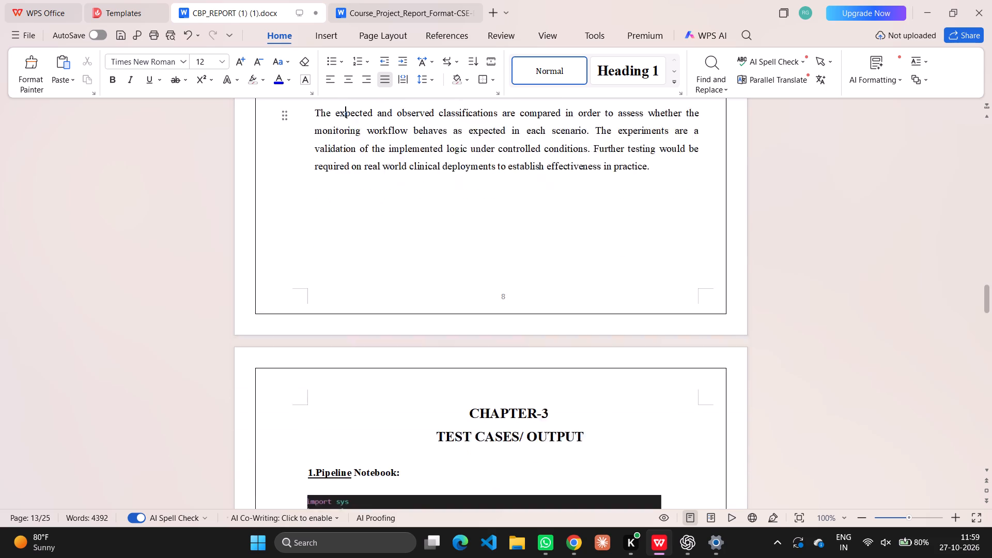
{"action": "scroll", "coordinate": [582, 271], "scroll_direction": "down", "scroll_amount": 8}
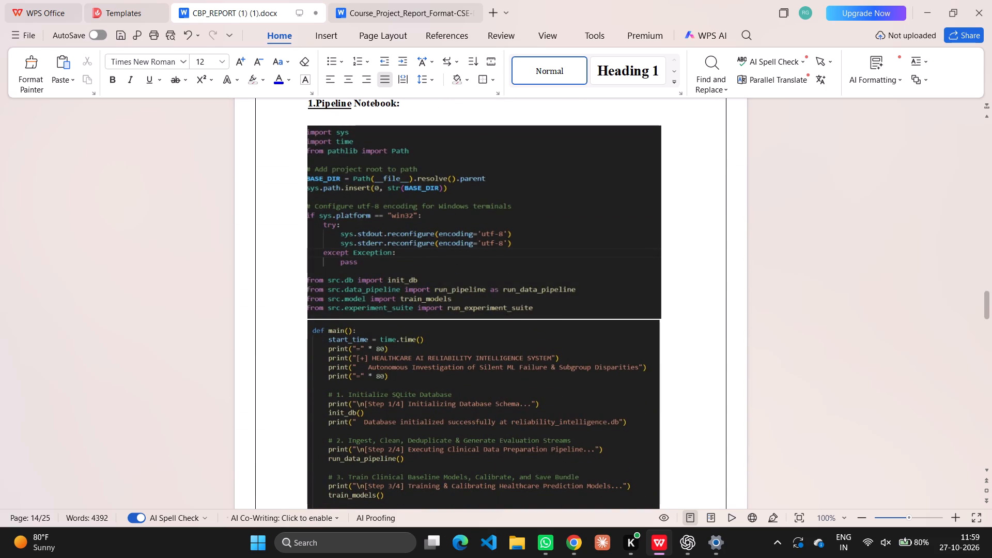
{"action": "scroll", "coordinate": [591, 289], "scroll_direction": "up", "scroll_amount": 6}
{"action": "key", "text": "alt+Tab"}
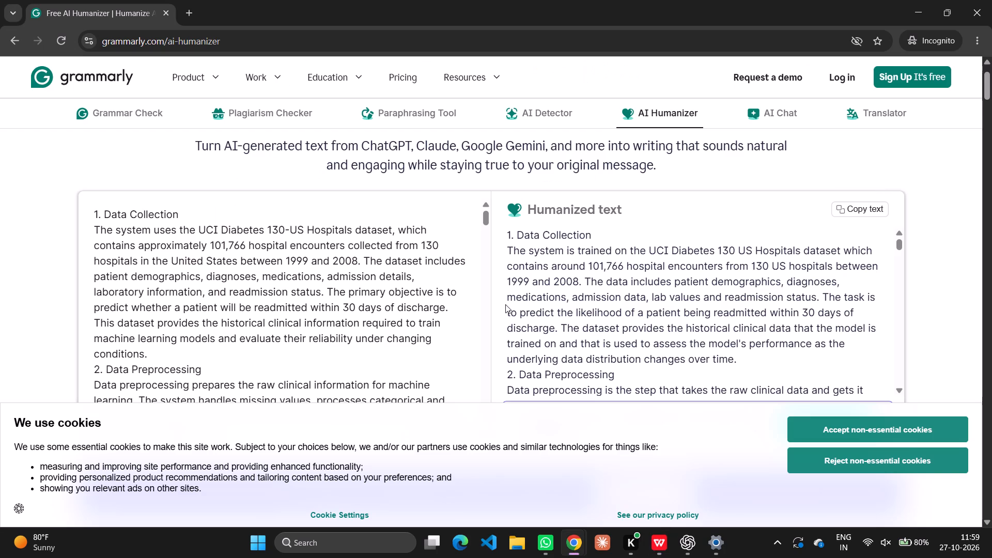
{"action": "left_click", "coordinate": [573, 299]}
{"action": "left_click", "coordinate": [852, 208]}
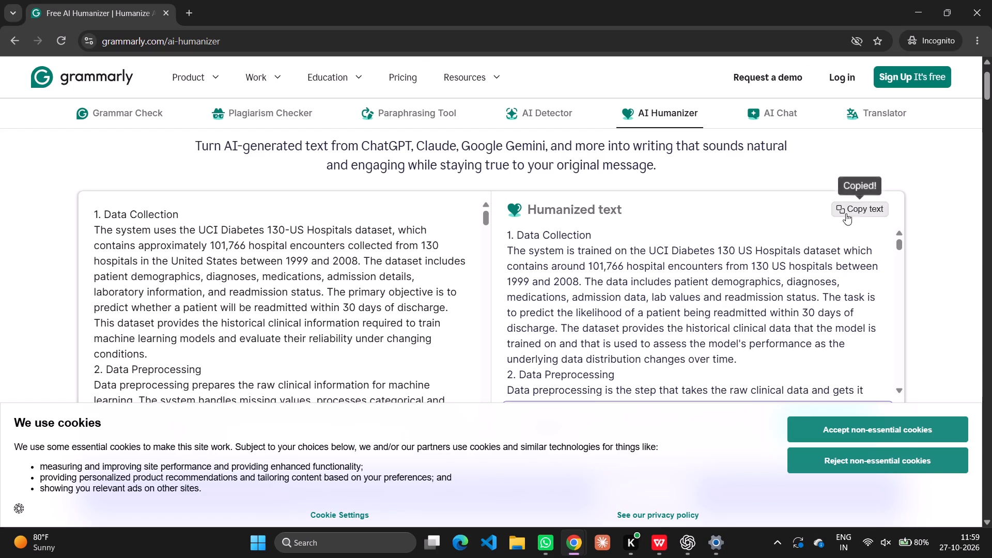
{"action": "left_click", "coordinate": [285, 107]}
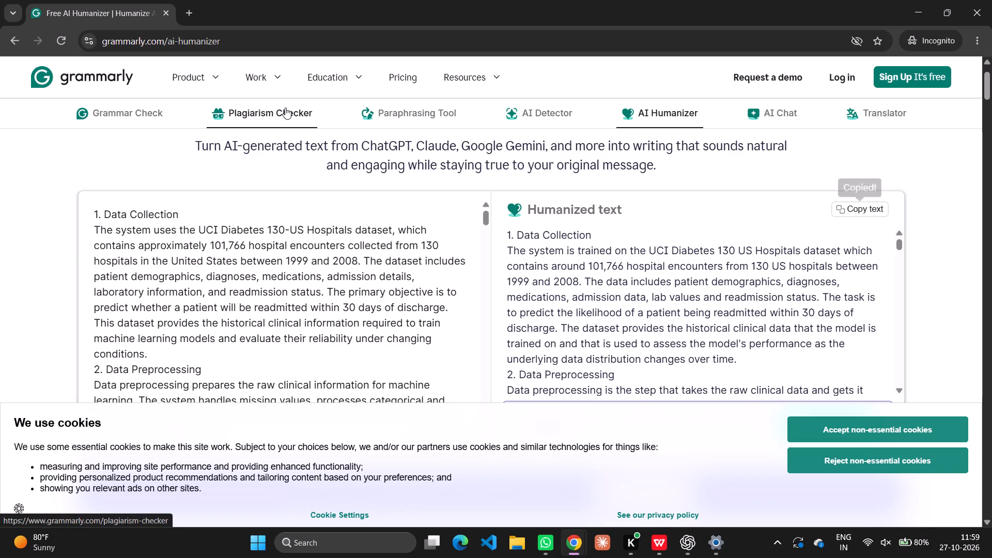
{"action": "left_click", "coordinate": [219, 271]}
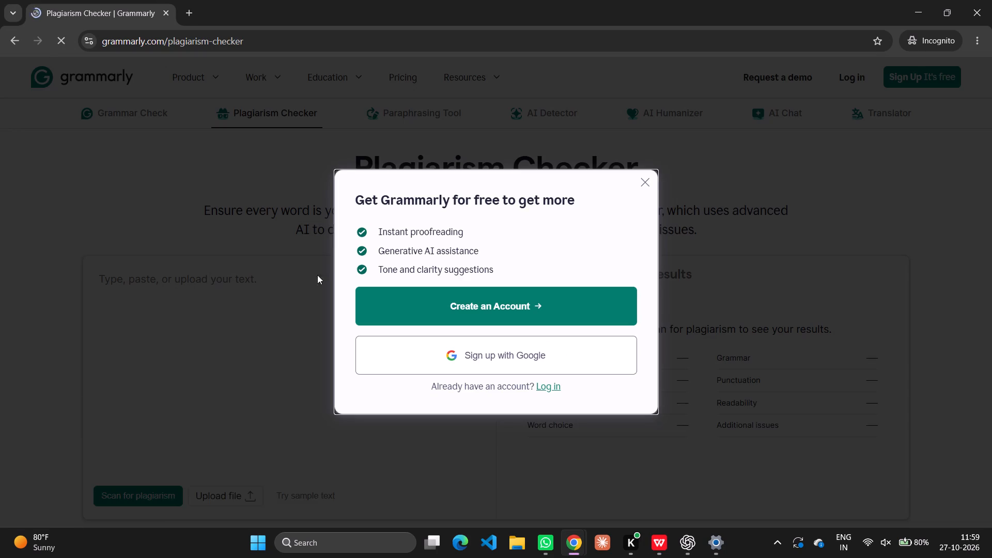
{"action": "left_click", "coordinate": [646, 181]}
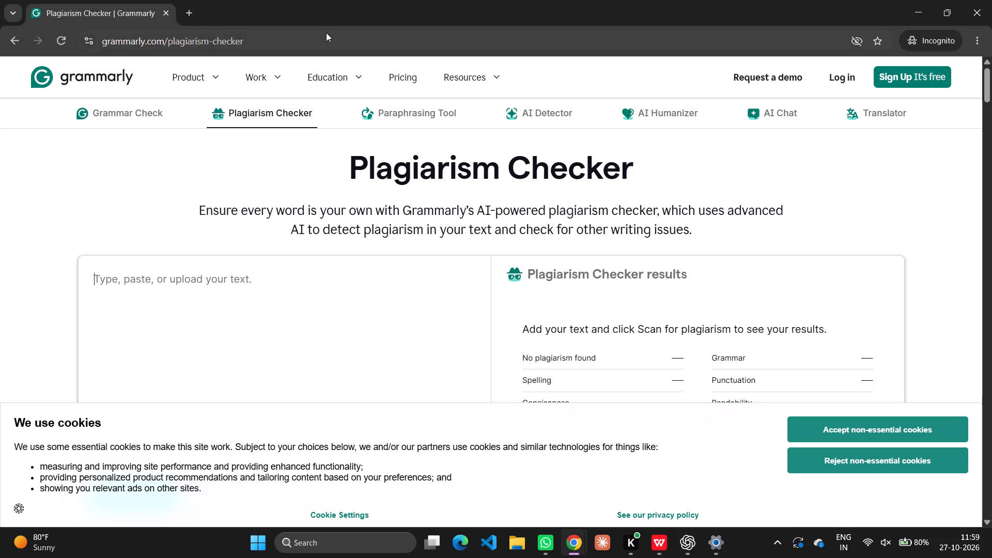
{"action": "left_click", "coordinate": [326, 33]}
{"action": "key", "text": "ctrl+a"}
{"action": "key", "text": "ctrl+c"}
{"action": "key", "text": "ctrl+c"}
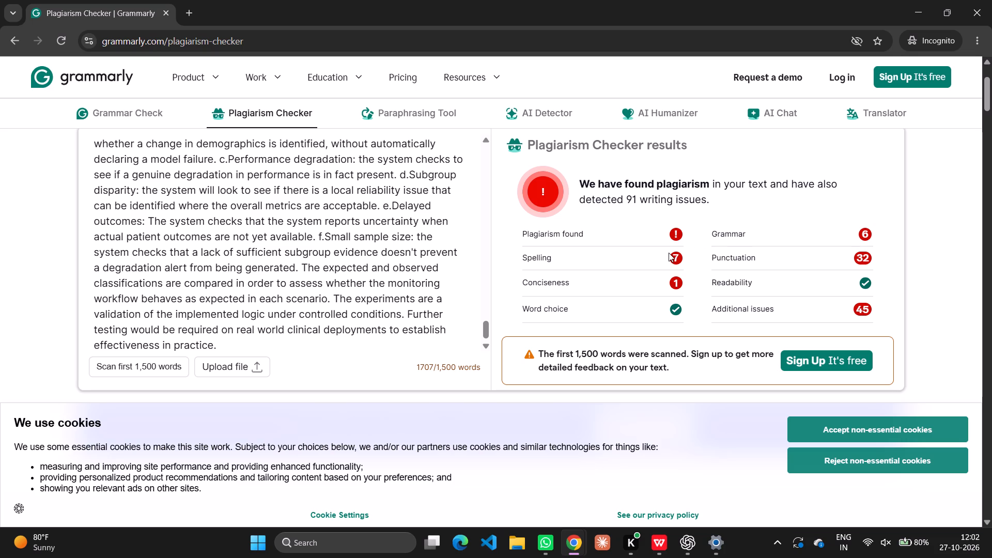
Switch to the CBP report in WPS Office and undo the bold headings and lettered-list formatting throughout CHAPTER-2.
{"action": "key", "text": "alt+Tab"}
{"action": "key", "text": "alt+Tab"}
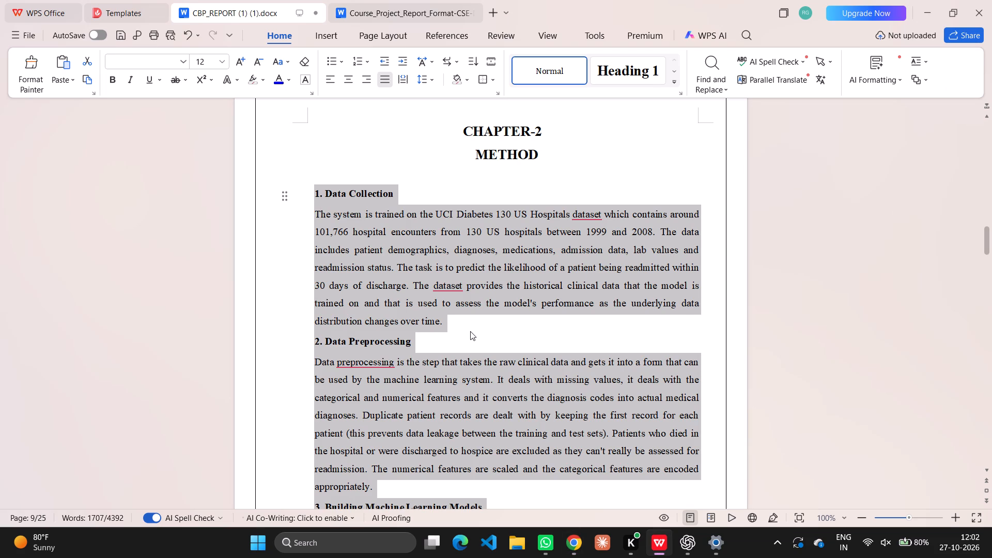
{"action": "left_click", "coordinate": [470, 331]}
{"action": "key", "text": "ctrl+z"}
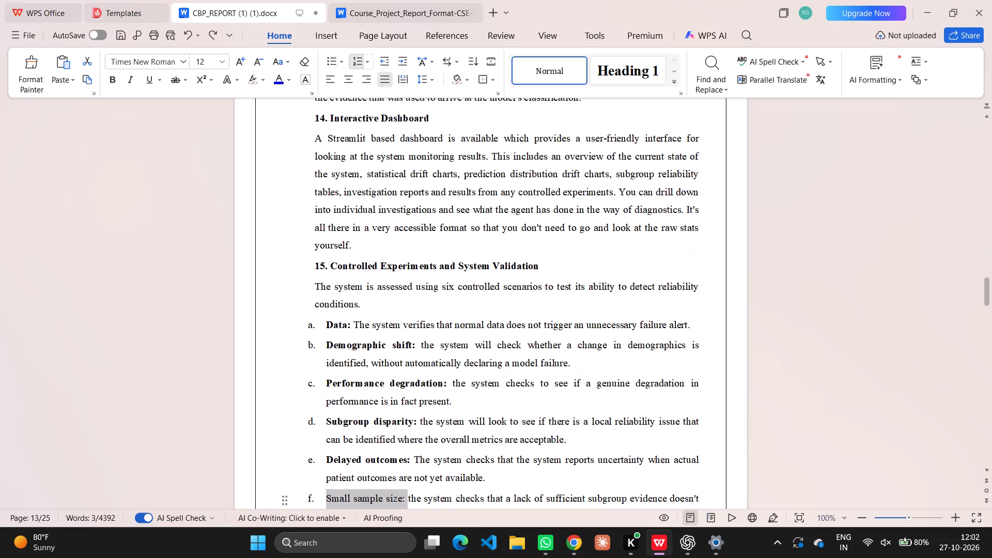
{"action": "key", "text": "ctrl+z"}
{"action": "key", "text": "ctrl+z"}
{"action": "key", "text": "ctrl+z"}
{"action": "key", "text": "ctrl+z"}
{"action": "key", "text": "ctrl+z"}
{"action": "key", "text": "ctrl+z"}
{"action": "key", "text": "ctrl+z"}
{"action": "key", "text": "ctrl+z"}
{"action": "key", "text": "ctrl+z"}
{"action": "key", "text": "ctrl+z"}
{"action": "key", "text": "ctrl+z"}
{"action": "key", "text": "ctrl+z"}
{"action": "key", "text": "ctrl+z"}
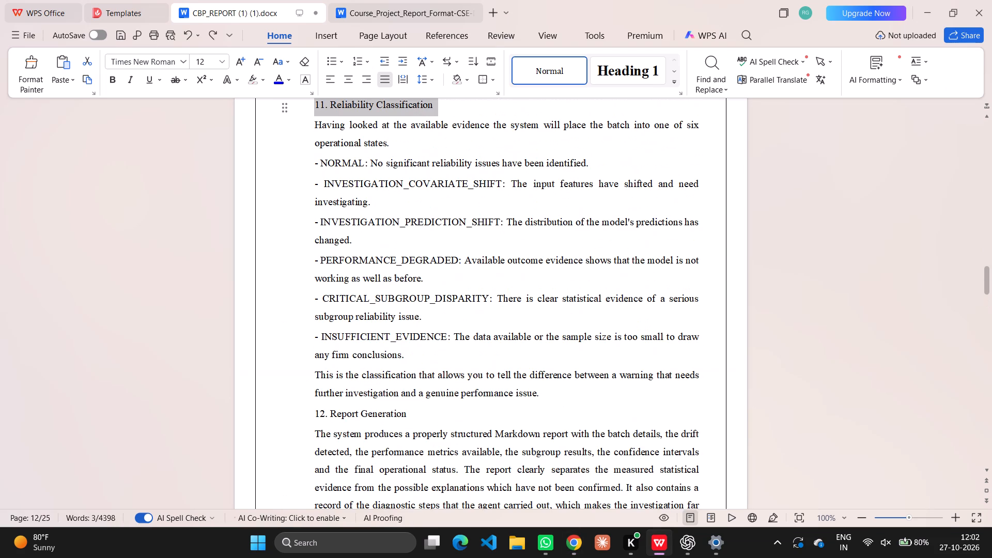
{"action": "key", "text": "ctrl+z"}
{"action": "key", "text": "ctrl+z"}
{"action": "key", "text": "ctrl+z"}
{"action": "key", "text": "ctrl+z"}
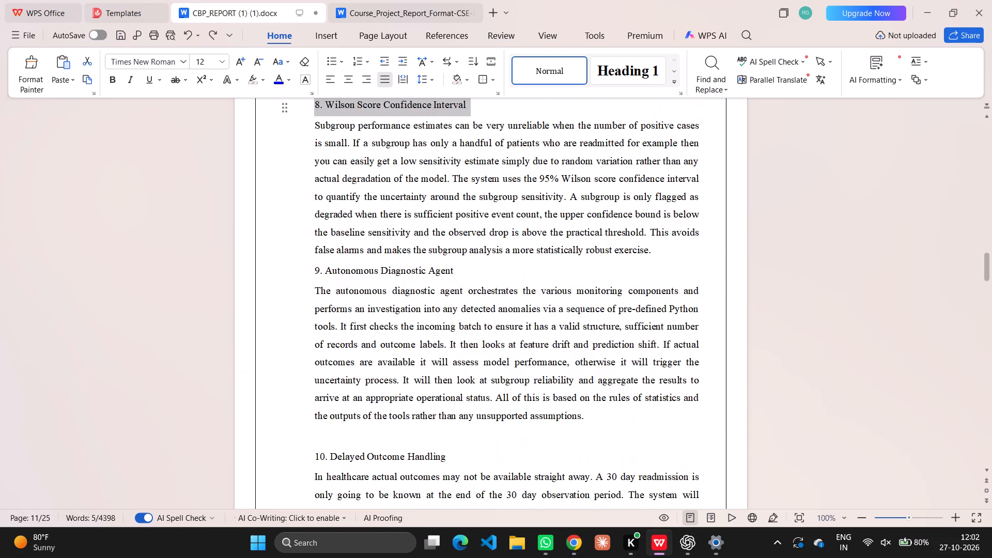
{"action": "key", "text": "ctrl+z"}
{"action": "key", "text": "ctrl+z"}
{"action": "key", "text": "ctrl+z"}
{"action": "key", "text": "ctrl+z"}
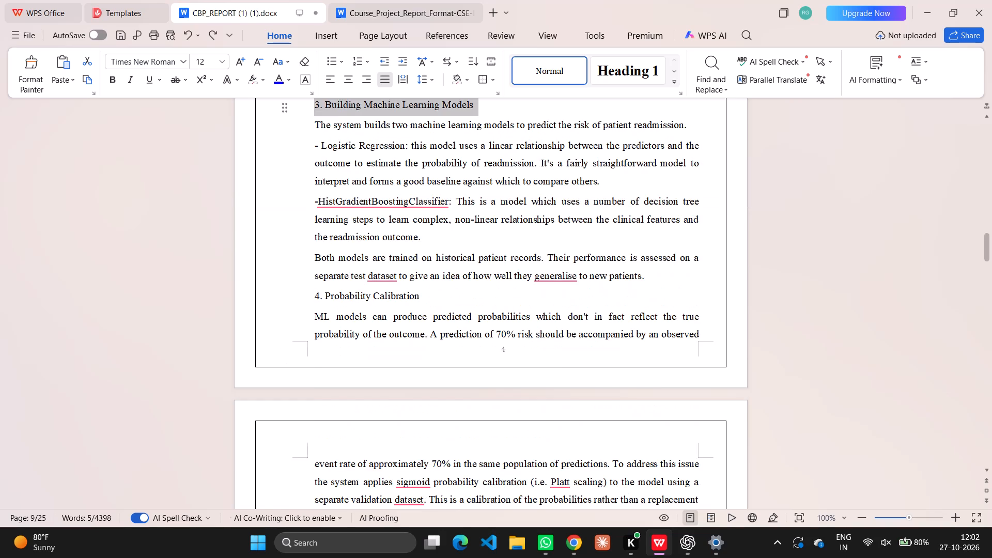
{"action": "key", "text": "ctrl+z"}
{"action": "key", "text": "ctrl+z"}
{"action": "key", "text": "ctrl+z"}
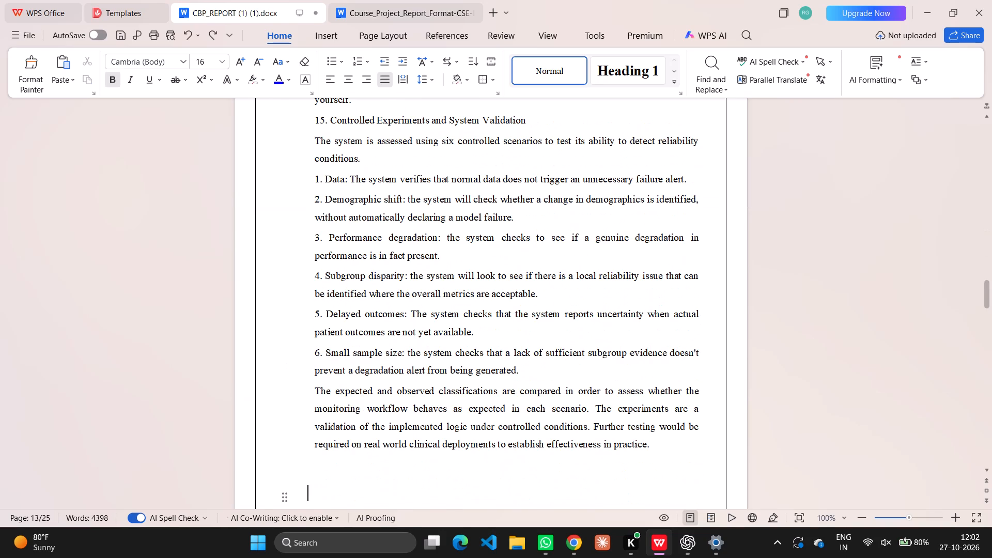
Undo the replacement of CHAPTER-2's body text with the reworded version.
{"action": "key", "text": "ctrl+z"}
{"action": "key", "text": "ctrl+z"}
{"action": "key", "text": "ctrl+z"}
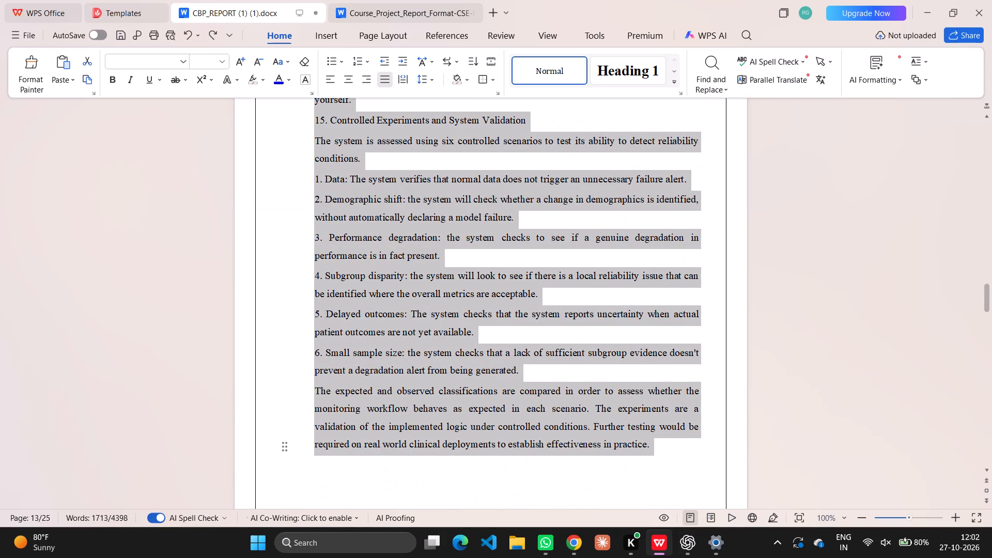
{"action": "key", "text": "ctrl+z"}
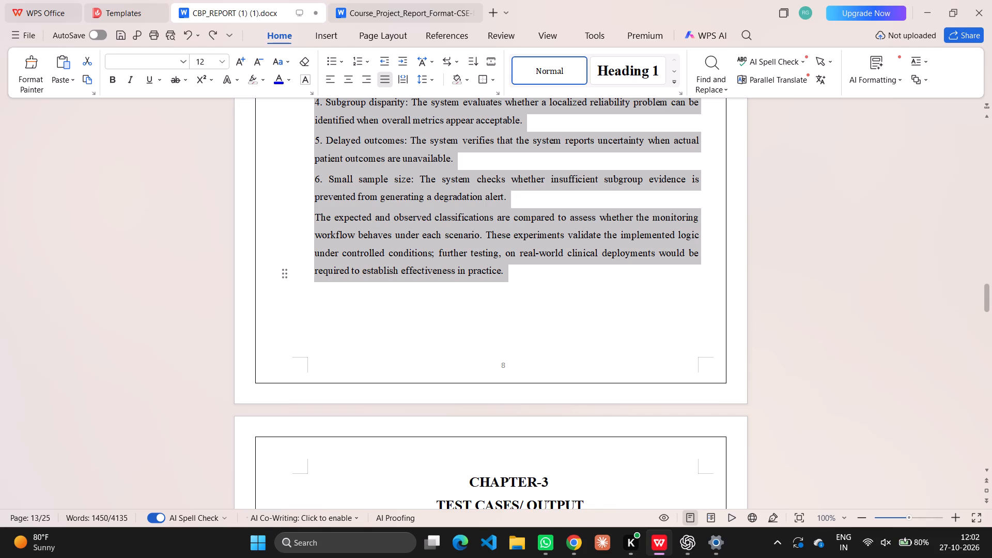
Copy the restored CHAPTER-2 body text, from 1. Data Collection through the closing paragraph of 15. Controlled Experiments and System Validation.
{"action": "scroll", "coordinate": [470, 332], "scroll_direction": "up", "scroll_amount": 4}
{"action": "scroll", "coordinate": [531, 333], "scroll_direction": "up", "scroll_amount": 6}
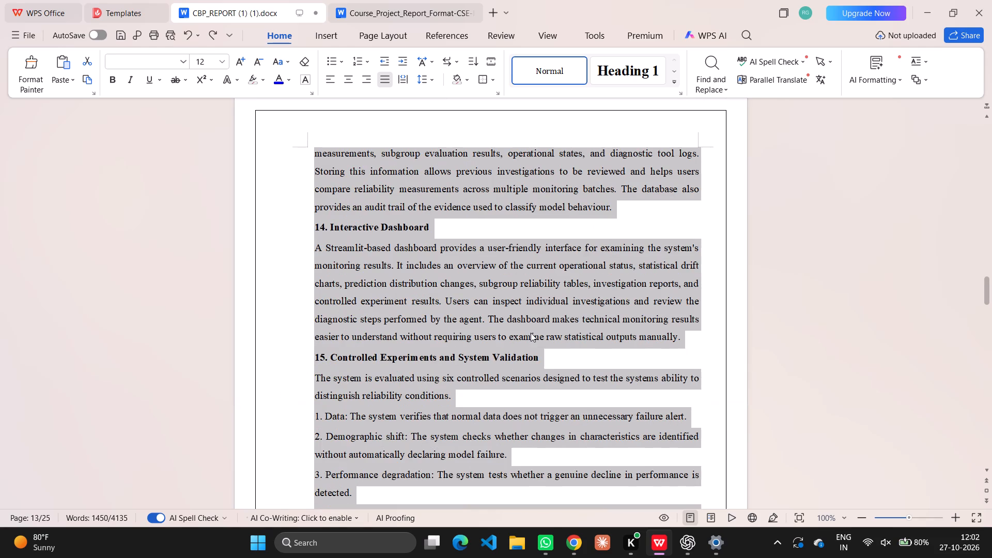
{"action": "left_click", "coordinate": [477, 222]}
{"action": "left_click", "coordinate": [457, 235]}
{"action": "scroll", "coordinate": [432, 241], "scroll_direction": "up", "scroll_amount": 9}
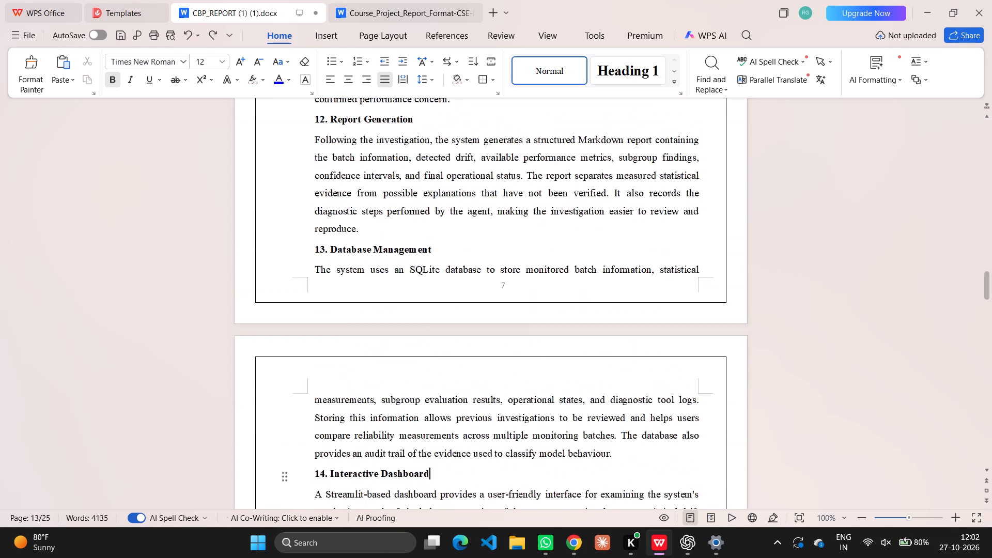
{"action": "scroll", "coordinate": [432, 241], "scroll_direction": "up", "scroll_amount": 17}
{"action": "scroll", "coordinate": [432, 241], "scroll_direction": "up", "scroll_amount": 4}
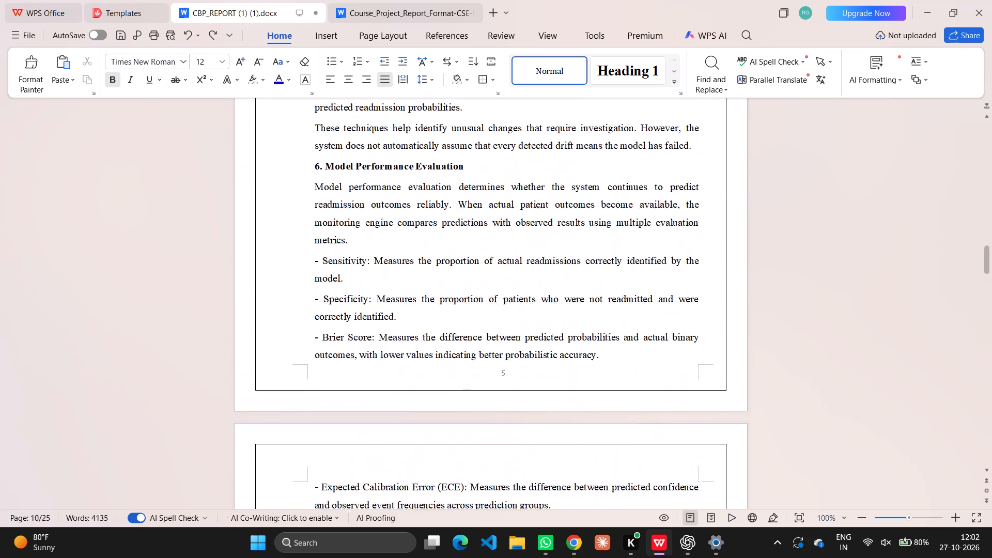
{"action": "scroll", "coordinate": [432, 241], "scroll_direction": "up", "scroll_amount": 10}
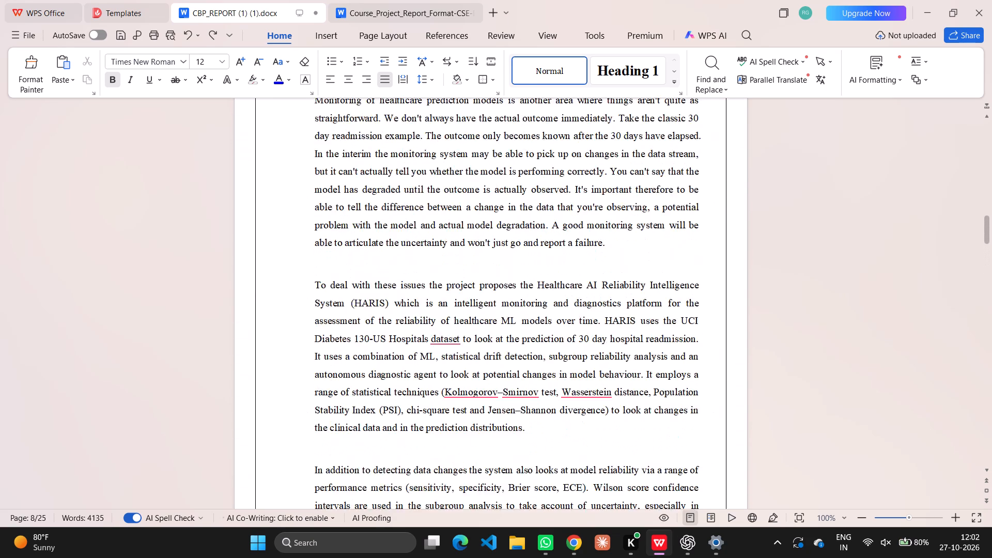
{"action": "scroll", "coordinate": [432, 241], "scroll_direction": "down", "scroll_amount": 1}
{"action": "scroll", "coordinate": [411, 288], "scroll_direction": "down", "scroll_amount": 10}
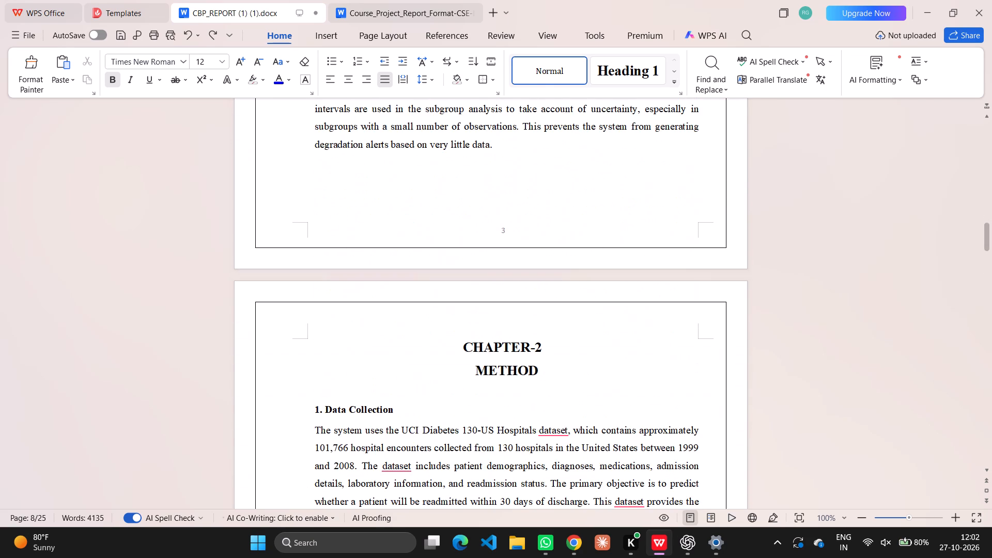
{"action": "scroll", "coordinate": [402, 288], "scroll_direction": "down", "scroll_amount": 3}
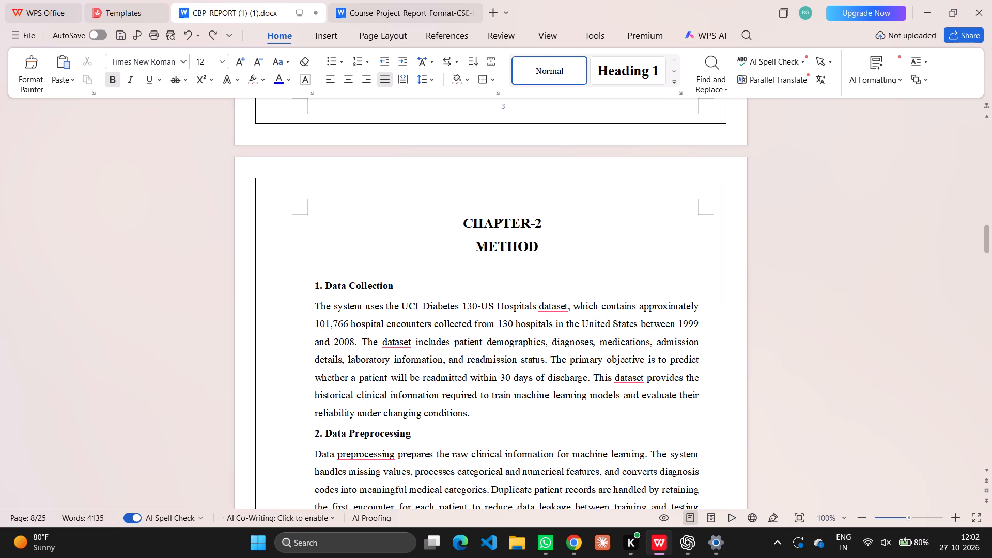
{"action": "left_click_drag", "start_coordinate": [312, 286], "coordinate": [493, 530]}
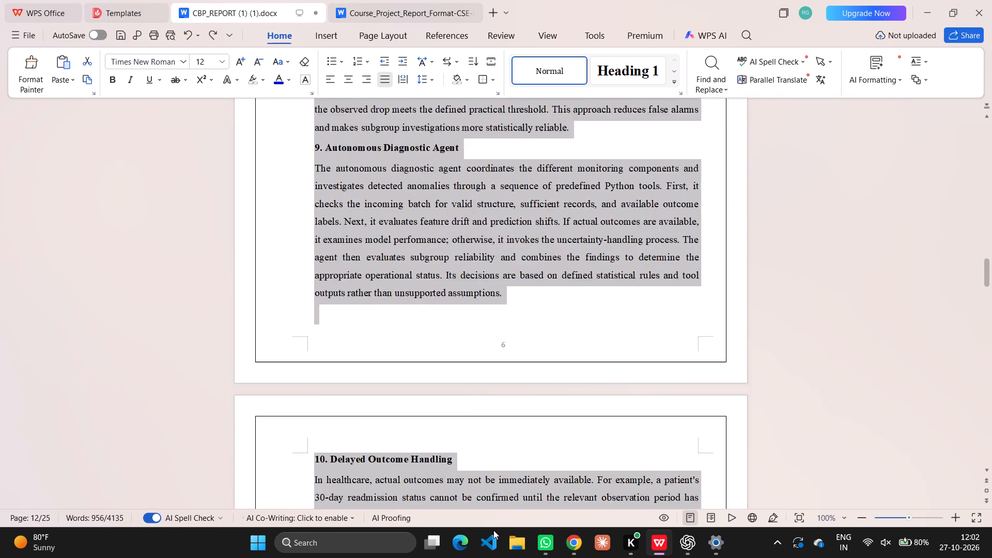
{"action": "left_click_drag", "start_coordinate": [493, 530], "coordinate": [473, 515]}
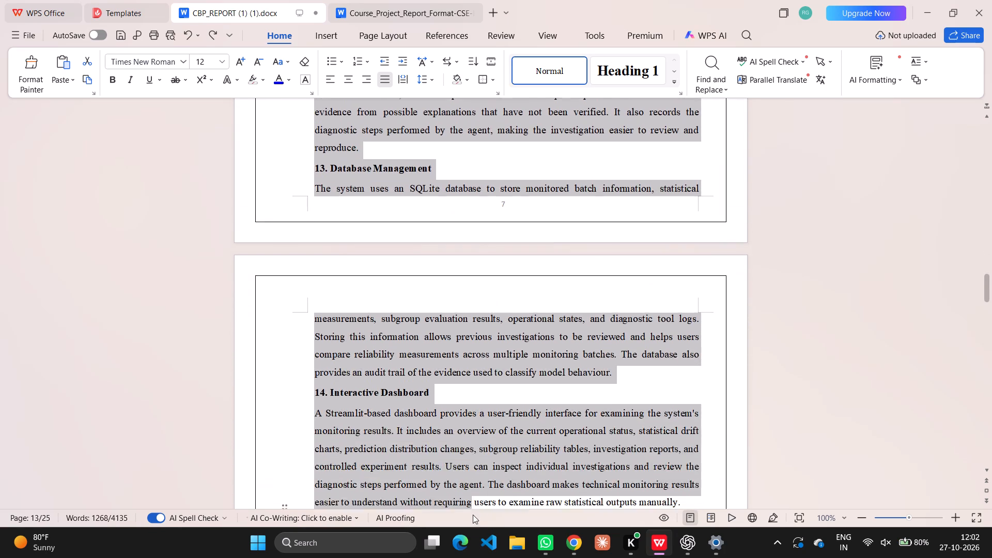
{"action": "left_click_drag", "start_coordinate": [473, 515], "coordinate": [509, 396]}
{"action": "key", "text": "ctrl+c"}
{"action": "key", "text": "ctrl+c"}
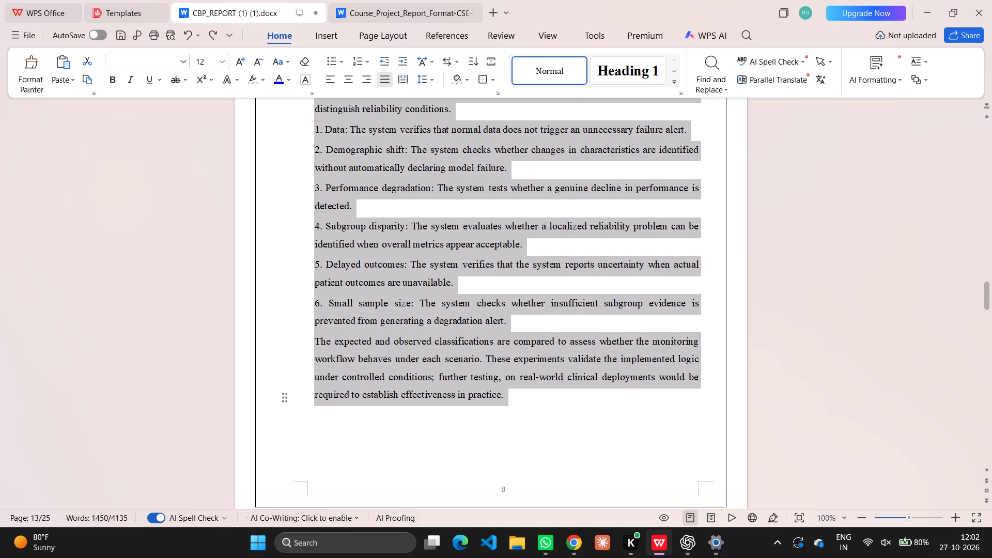
Compare the opening of the report's CHAPTER-2 text with the text already scanned in Grammarly's Plagiarism Checker.
{"action": "scroll", "coordinate": [630, 417], "scroll_direction": "up", "scroll_amount": 20}
{"action": "scroll", "coordinate": [633, 417], "scroll_direction": "up", "scroll_amount": 3}
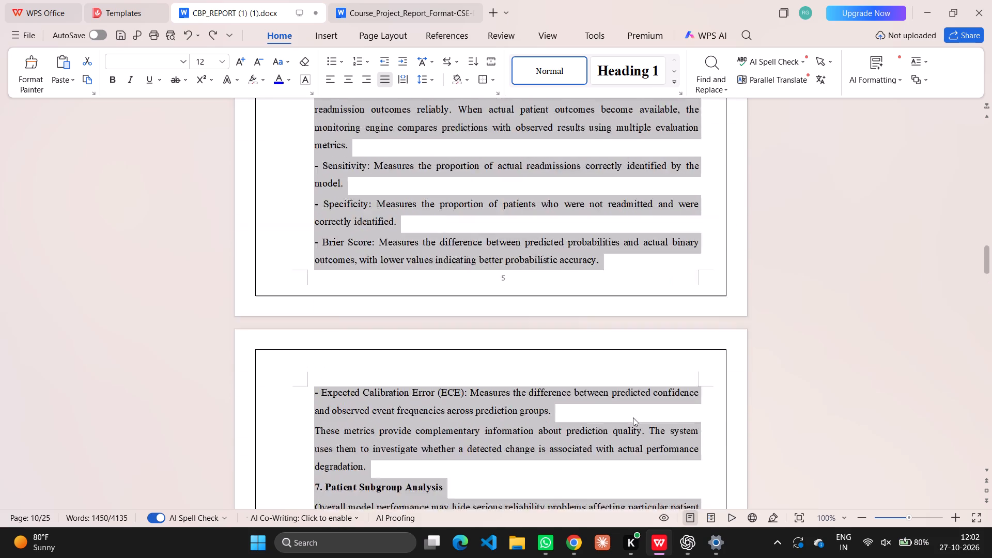
{"action": "scroll", "coordinate": [633, 417], "scroll_direction": "up", "scroll_amount": 4}
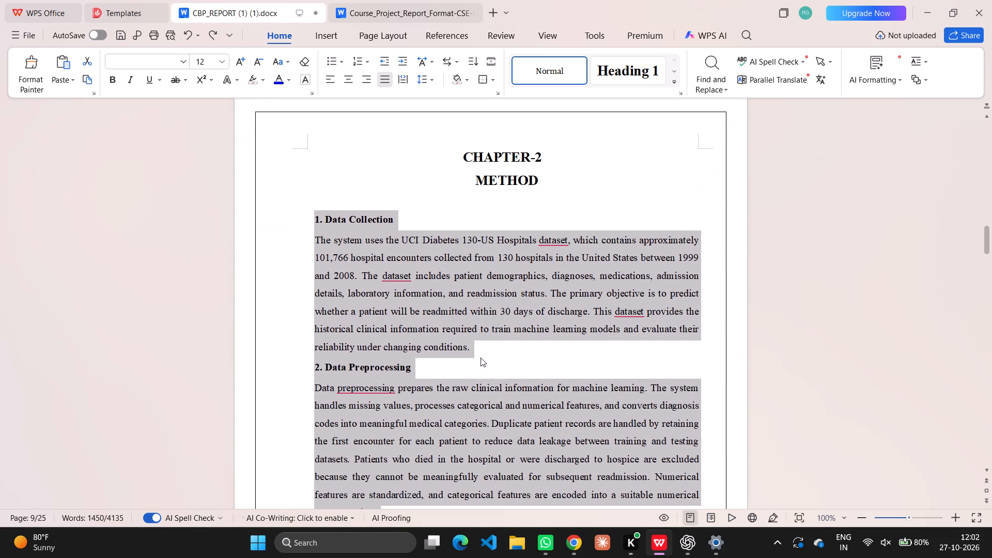
{"action": "key", "text": "alt+Tab"}
{"action": "scroll", "coordinate": [241, 273], "scroll_direction": "up", "scroll_amount": 6}
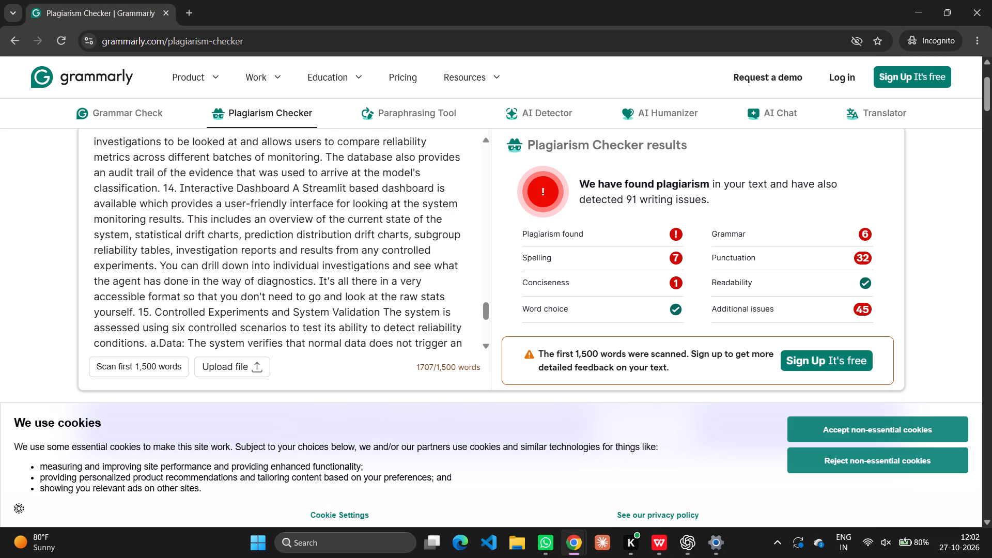
{"action": "scroll", "coordinate": [241, 273], "scroll_direction": "up", "scroll_amount": 3}
{"action": "left_click_drag", "start_coordinate": [485, 281], "coordinate": [495, 103]}
{"action": "scroll", "coordinate": [152, 231], "scroll_direction": "up", "scroll_amount": 3}
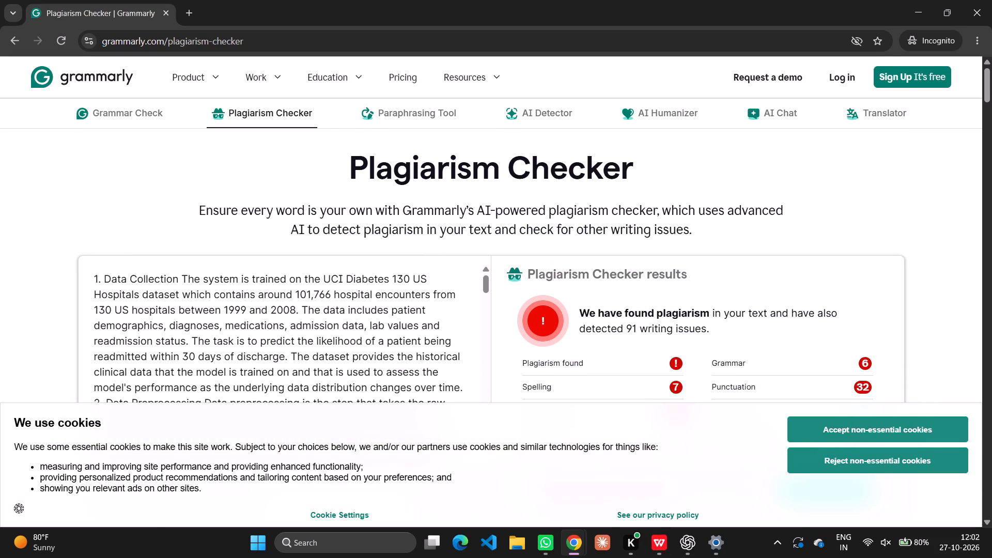
{"action": "key", "text": "alt+Tab"}
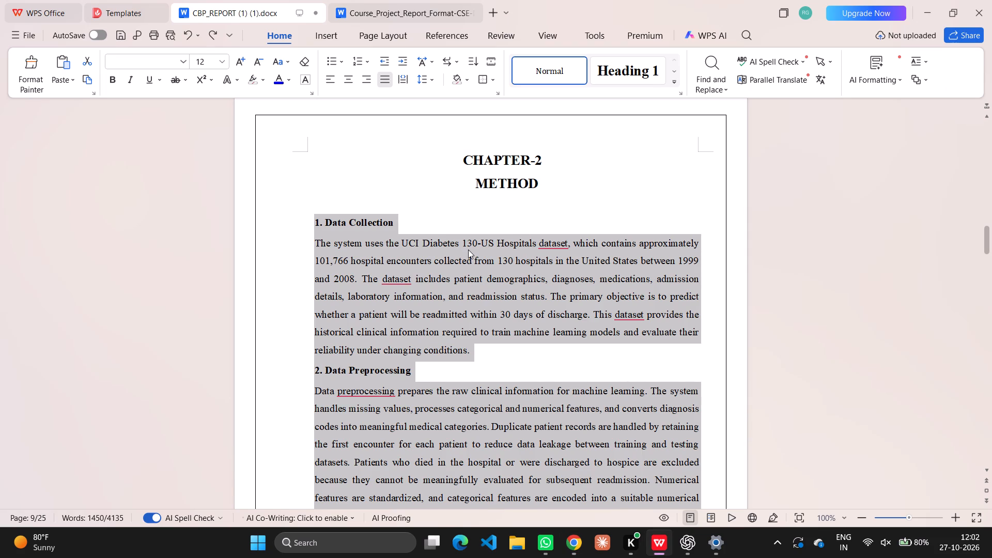
{"action": "key", "text": "alt+Tab"}
{"action": "scroll", "coordinate": [137, 352], "scroll_direction": "up", "scroll_amount": 4}
{"action": "key", "text": "alt+Tab"}
{"action": "key", "text": "alt+Tab"}
Close the Incognito window holding the previous Grammarly plagiarism scan.
{"action": "left_click", "coordinate": [339, 303]}
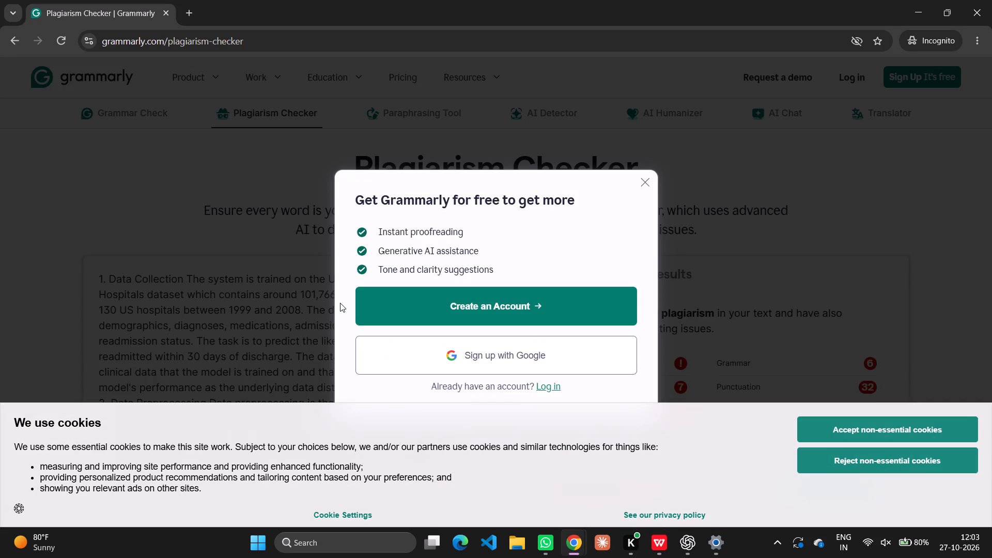
{"action": "left_click", "coordinate": [991, 0]}
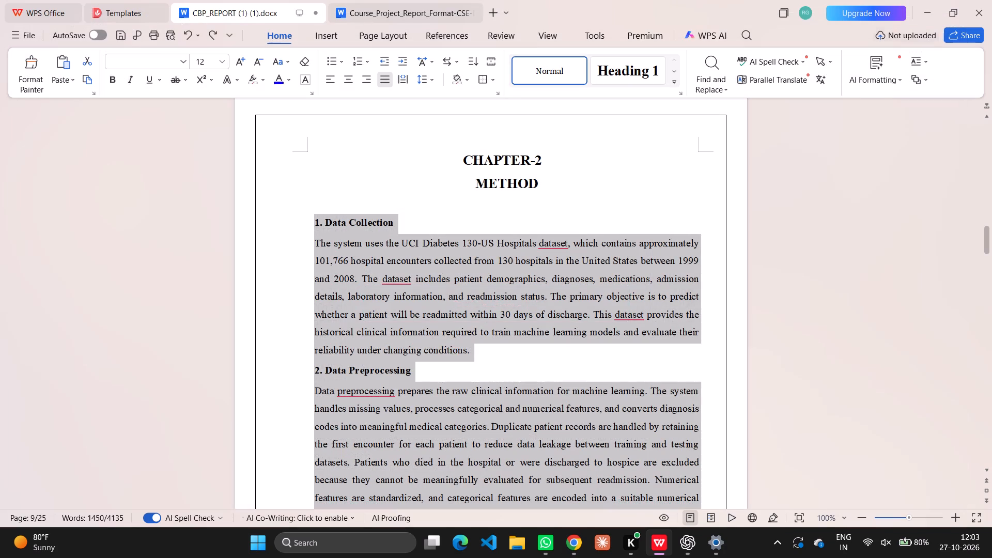
Open a new Incognito window in Chrome and search Google for grammarly.
{"action": "left_click", "coordinate": [578, 545]}
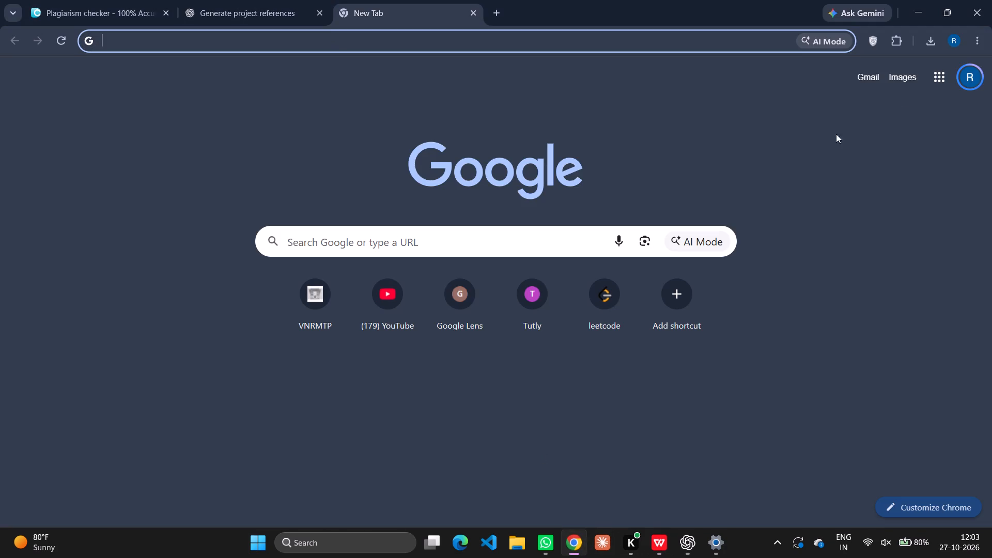
{"action": "left_click", "coordinate": [974, 41]}
{"action": "left_click", "coordinate": [846, 106]}
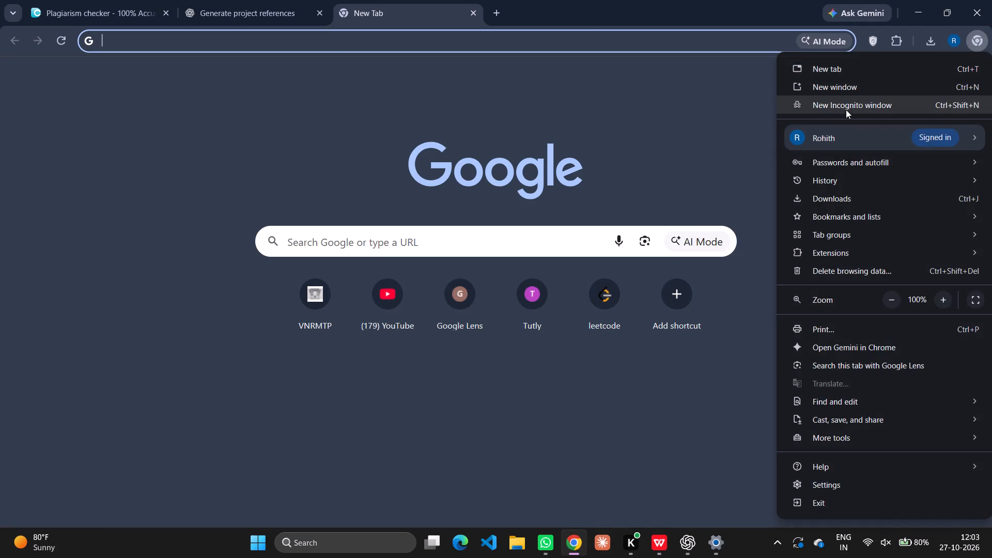
{"action": "type", "text": "gram"}
{"action": "key", "text": "Down"}
{"action": "key", "text": "Return"}
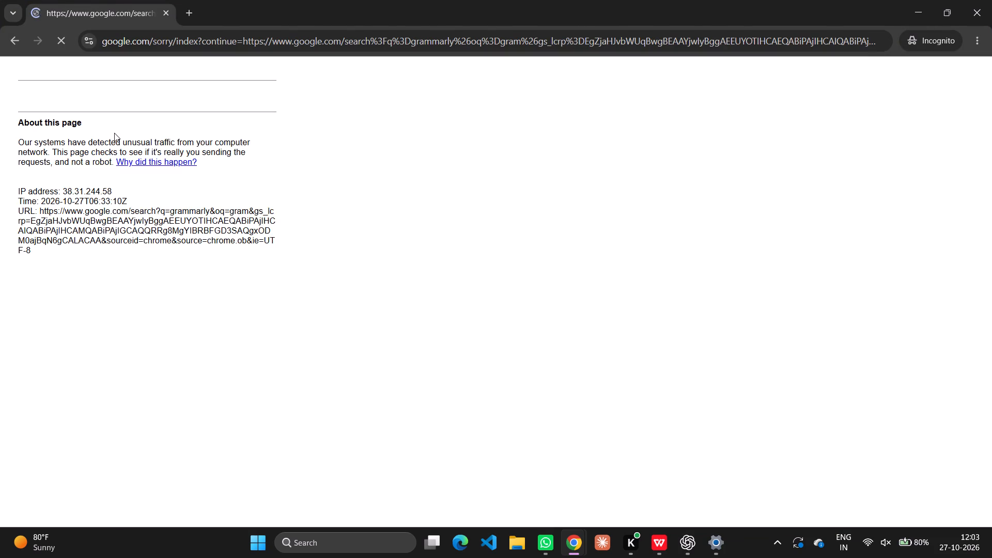
Complete Google's image verification by selecting all the pictures that contain cars.
{"action": "left_click", "coordinate": [37, 134]}
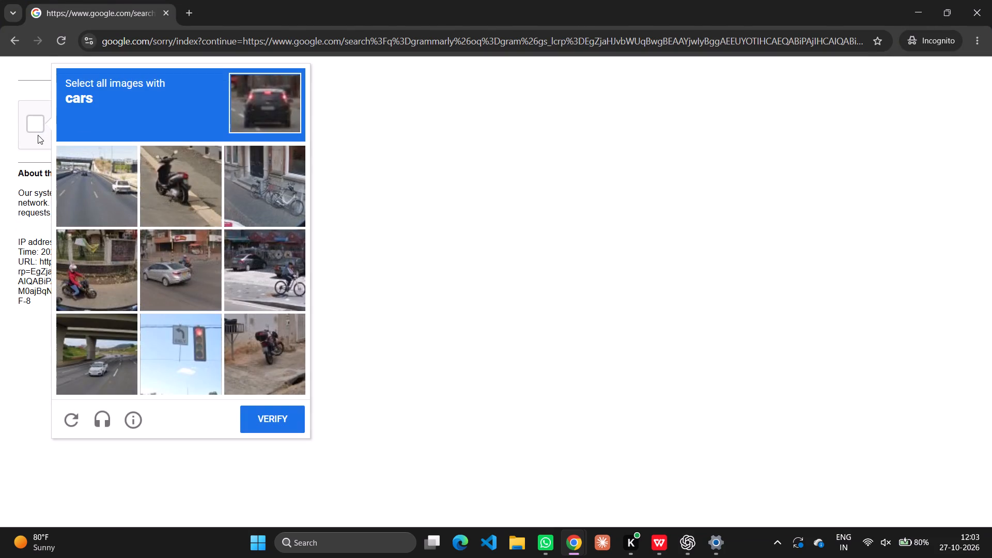
{"action": "left_click", "coordinate": [82, 181]}
{"action": "left_click_drag", "start_coordinate": [180, 251], "coordinate": [180, 256]}
{"action": "left_click", "coordinate": [75, 364]}
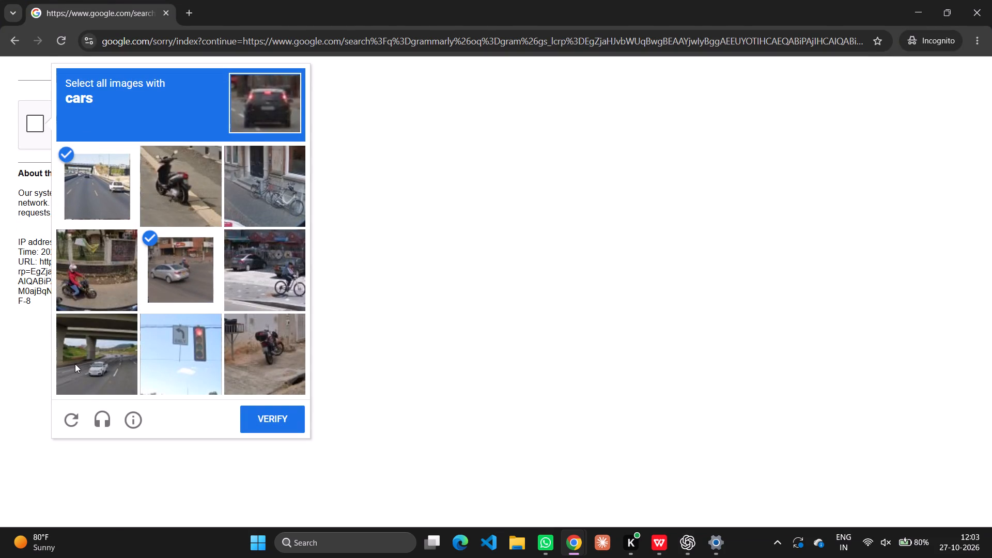
{"action": "left_click", "coordinate": [255, 275]}
{"action": "left_click", "coordinate": [269, 422]}
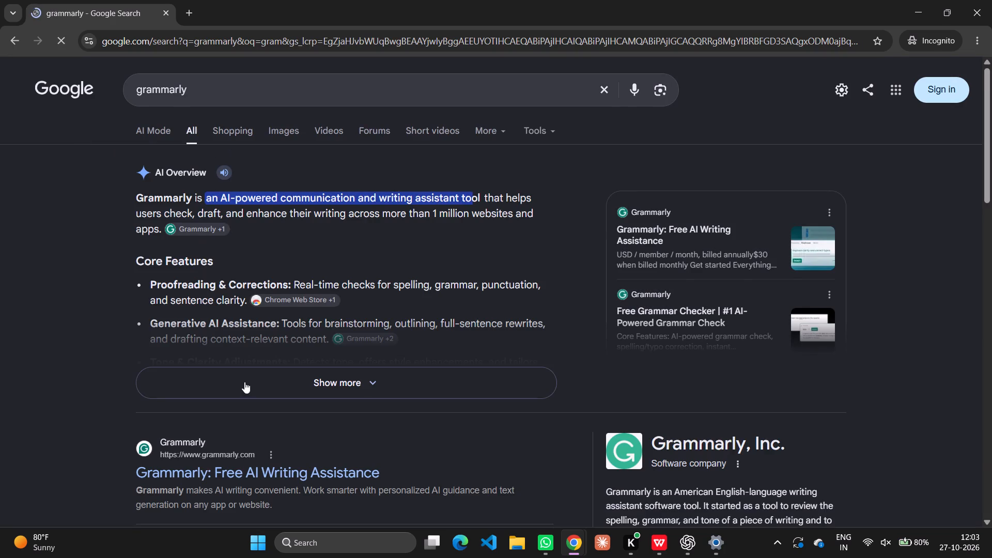
Open Grammarly's Plagiarism Checker from the search results.
{"action": "scroll", "coordinate": [221, 393], "scroll_direction": "down", "scroll_amount": 1}
{"action": "left_click", "coordinate": [183, 401]}
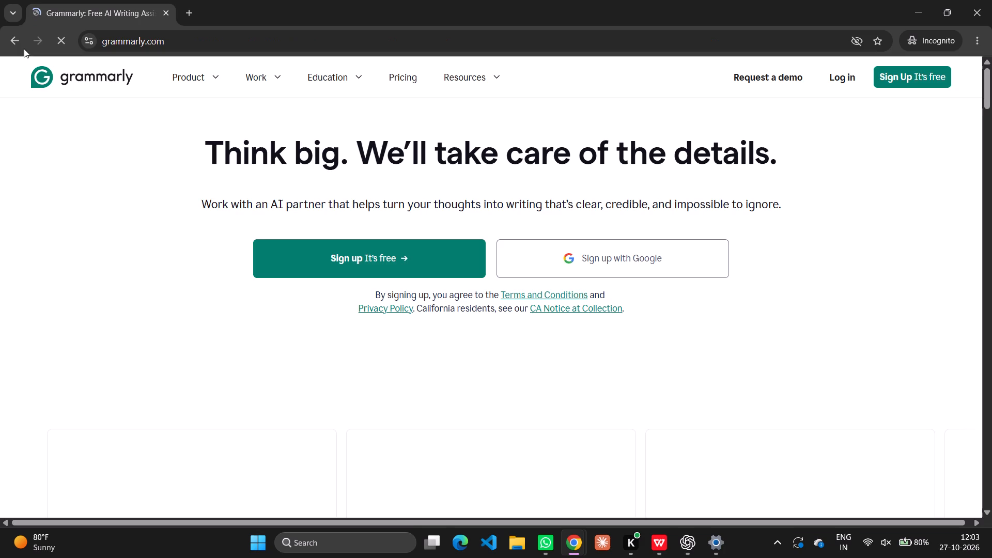
{"action": "left_click", "coordinate": [17, 37]}
{"action": "scroll", "coordinate": [309, 321], "scroll_direction": "down", "scroll_amount": 4}
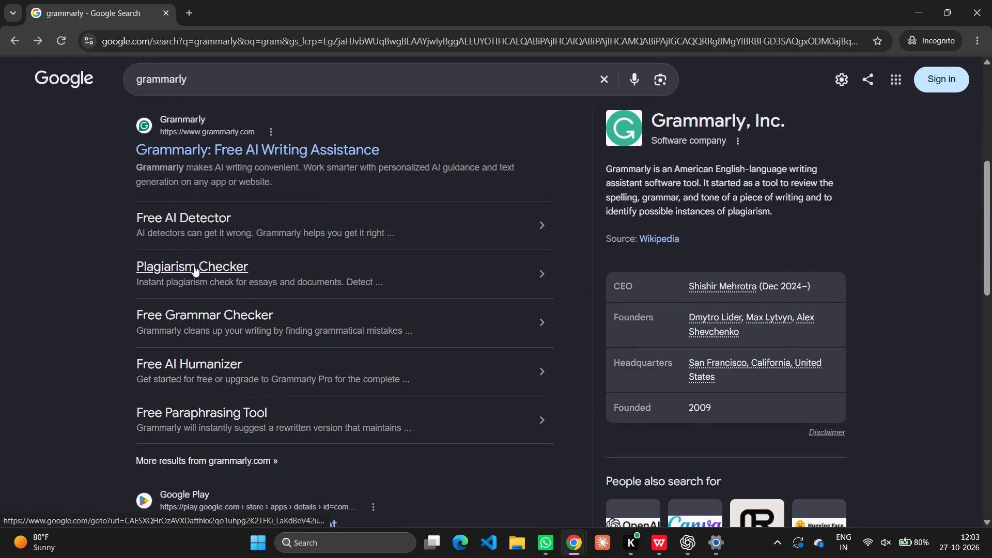
{"action": "left_click", "coordinate": [190, 263]}
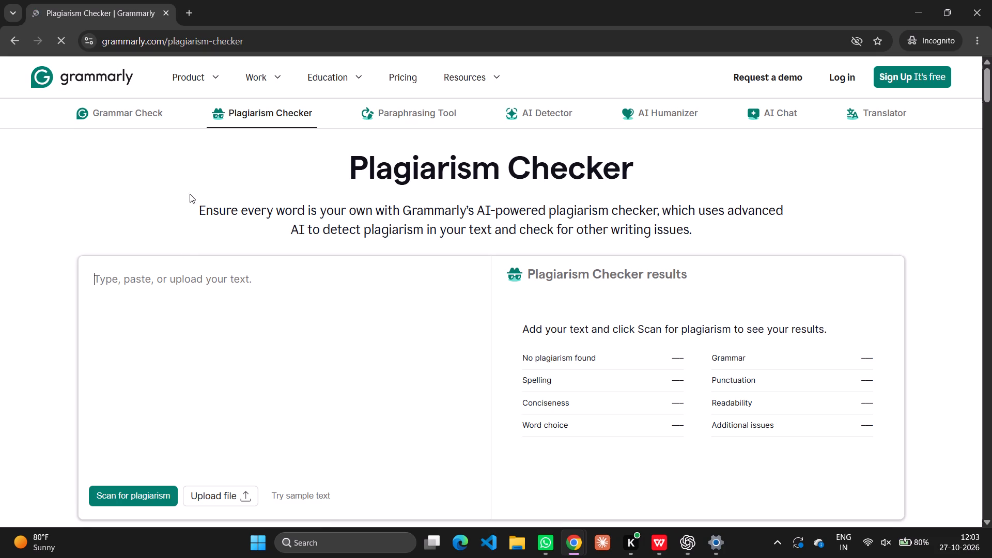
Paste the restored CHAPTER-2 text into the Plagiarism Checker and scan it for plagiarism.
{"action": "left_click", "coordinate": [135, 300]}
{"action": "key", "text": "ctrl+v"}
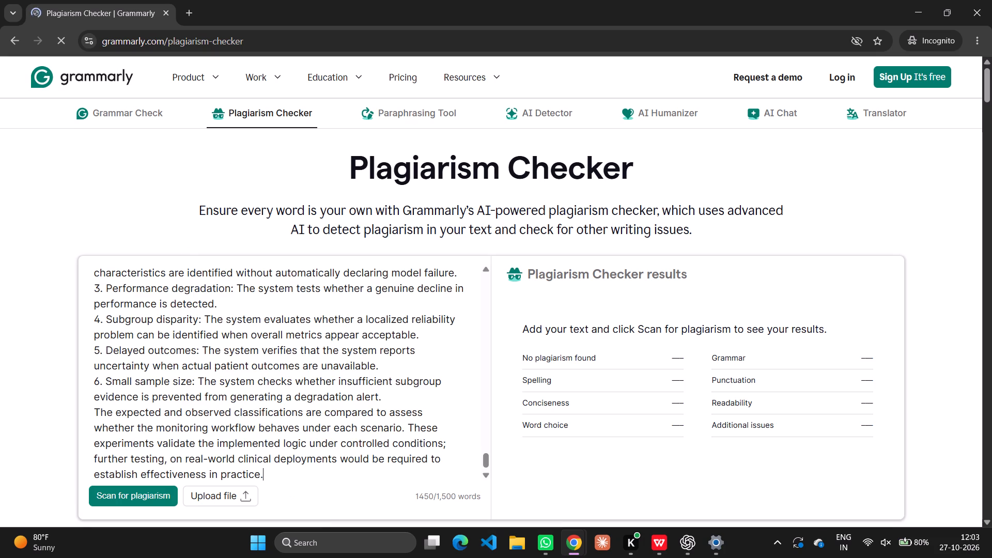
{"action": "scroll", "coordinate": [135, 300], "scroll_direction": "down", "scroll_amount": 4}
{"action": "scroll", "coordinate": [191, 297], "scroll_direction": "down", "scroll_amount": 3}
{"action": "scroll", "coordinate": [291, 258], "scroll_direction": "down", "scroll_amount": 4}
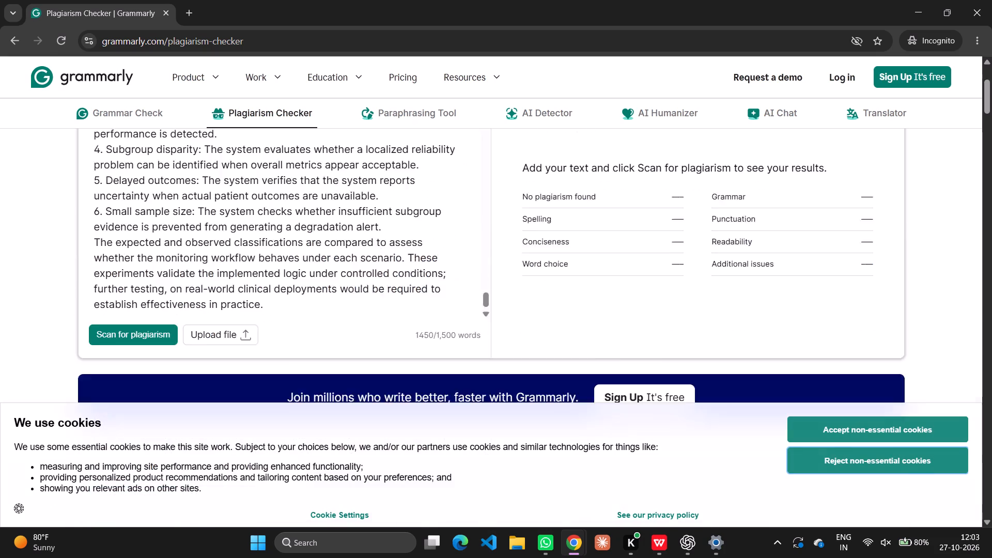
{"action": "scroll", "coordinate": [293, 254], "scroll_direction": "down", "scroll_amount": 1}
{"action": "left_click", "coordinate": [147, 169]}
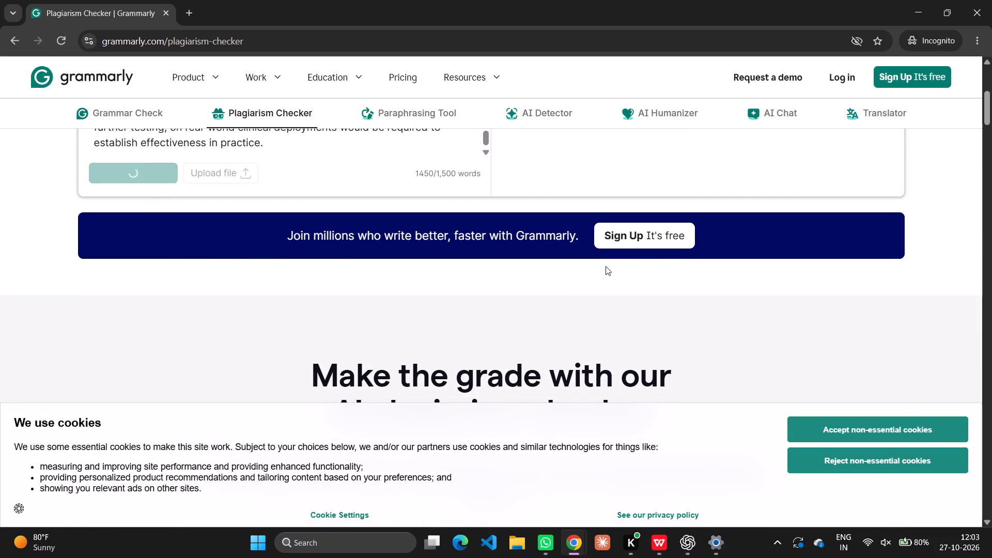
Examine the Plagiarism Checker results for the restored CHAPTER-2 text, including the writing-issue categories.
{"action": "scroll", "coordinate": [767, 266], "scroll_direction": "up", "scroll_amount": 2}
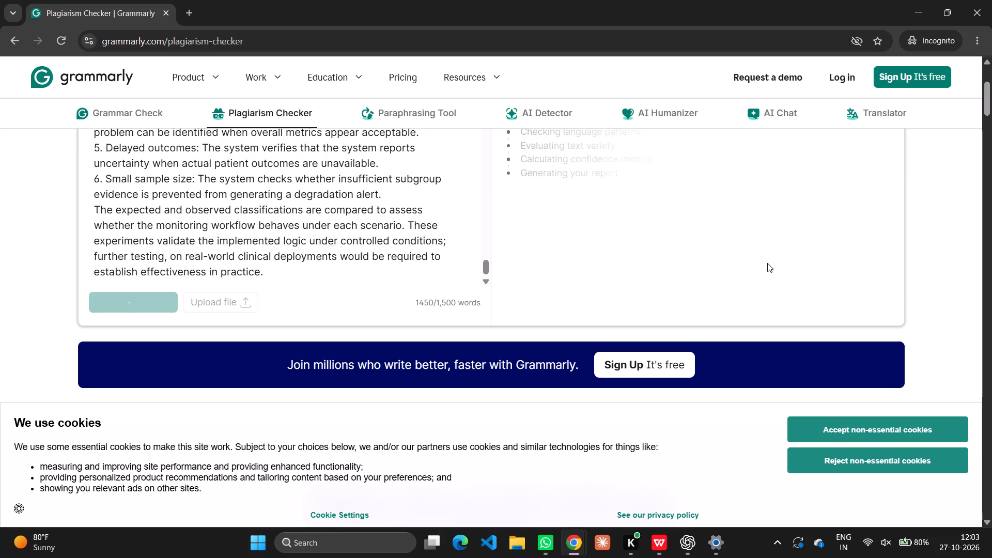
{"action": "scroll", "coordinate": [767, 263], "scroll_direction": "up", "scroll_amount": 2}
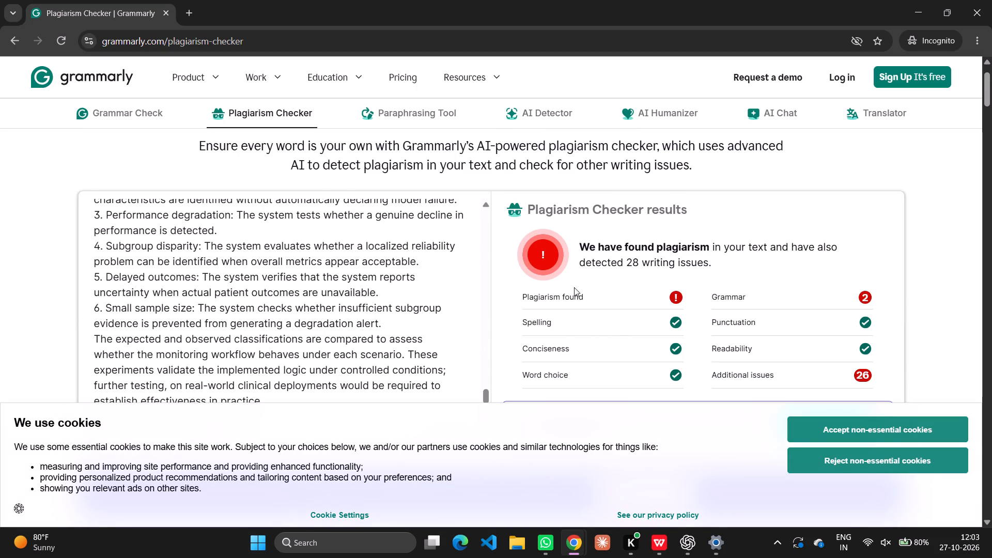
{"action": "scroll", "coordinate": [549, 274], "scroll_direction": "down", "scroll_amount": 2}
{"action": "scroll", "coordinate": [550, 274], "scroll_direction": "up", "scroll_amount": 1}
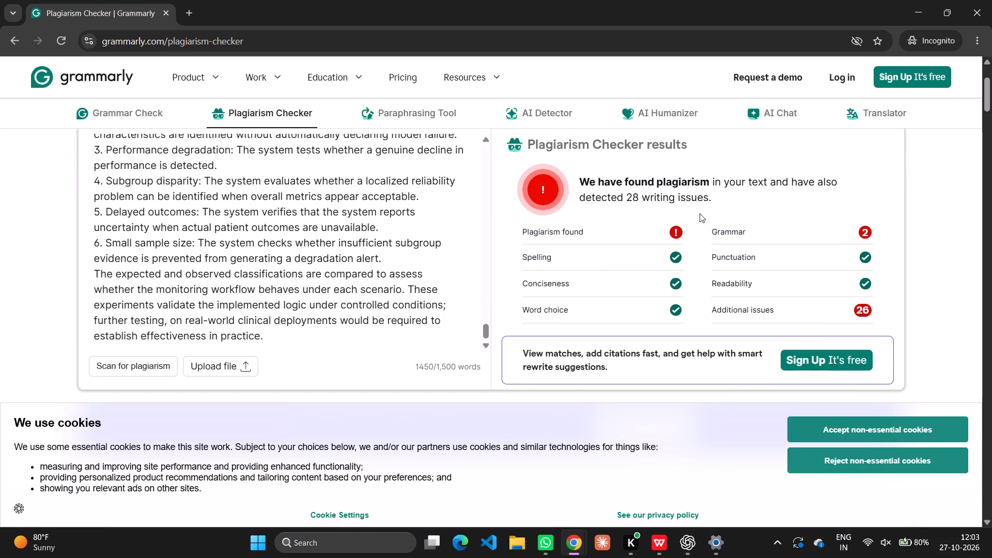
{"action": "scroll", "coordinate": [701, 216], "scroll_direction": "down", "scroll_amount": 1}
{"action": "scroll", "coordinate": [701, 216], "scroll_direction": "up", "scroll_amount": 3}
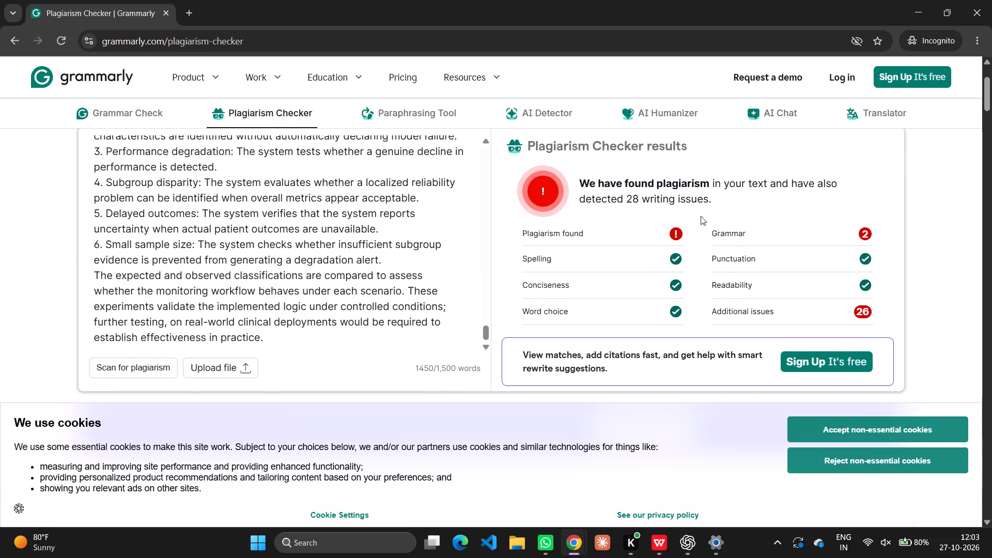
{"action": "scroll", "coordinate": [701, 216], "scroll_direction": "up", "scroll_amount": 1}
{"action": "scroll", "coordinate": [701, 216], "scroll_direction": "down", "scroll_amount": 6}
{"action": "scroll", "coordinate": [700, 216], "scroll_direction": "up", "scroll_amount": 1}
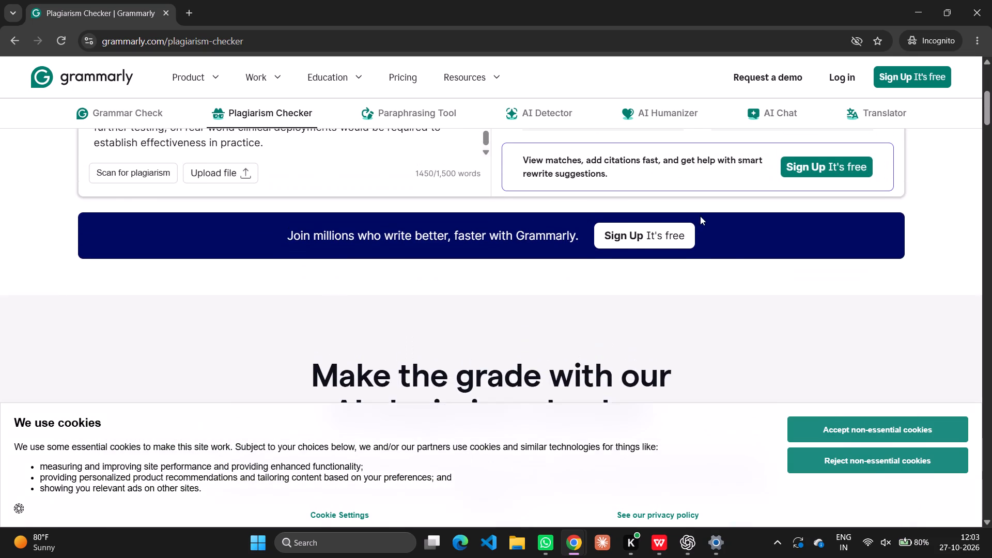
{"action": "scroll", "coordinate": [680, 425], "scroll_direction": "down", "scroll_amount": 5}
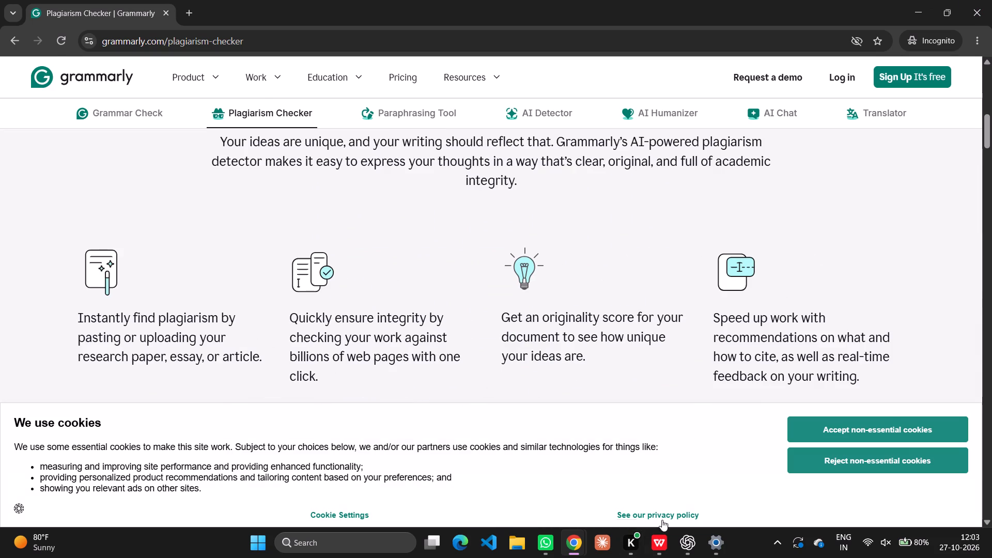
Switch to the CBP report in WPS Office and review it from the Data Preprocessing section through the code and output images to REFERENCES.
{"action": "left_click", "coordinate": [662, 540]}
{"action": "left_click", "coordinate": [846, 206]}
{"action": "scroll", "coordinate": [557, 268], "scroll_direction": "down", "scroll_amount": 6}
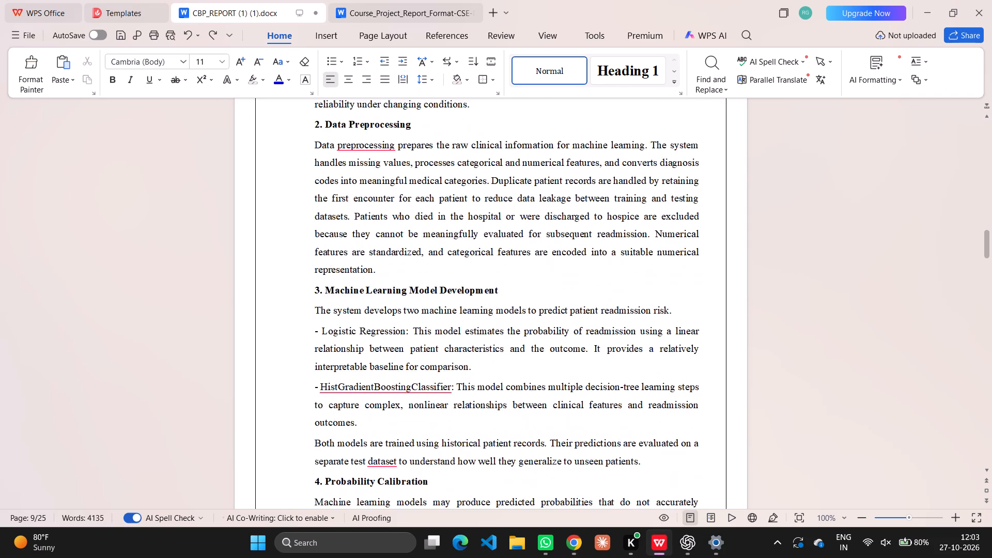
{"action": "scroll", "coordinate": [572, 223], "scroll_direction": "down", "scroll_amount": 14}
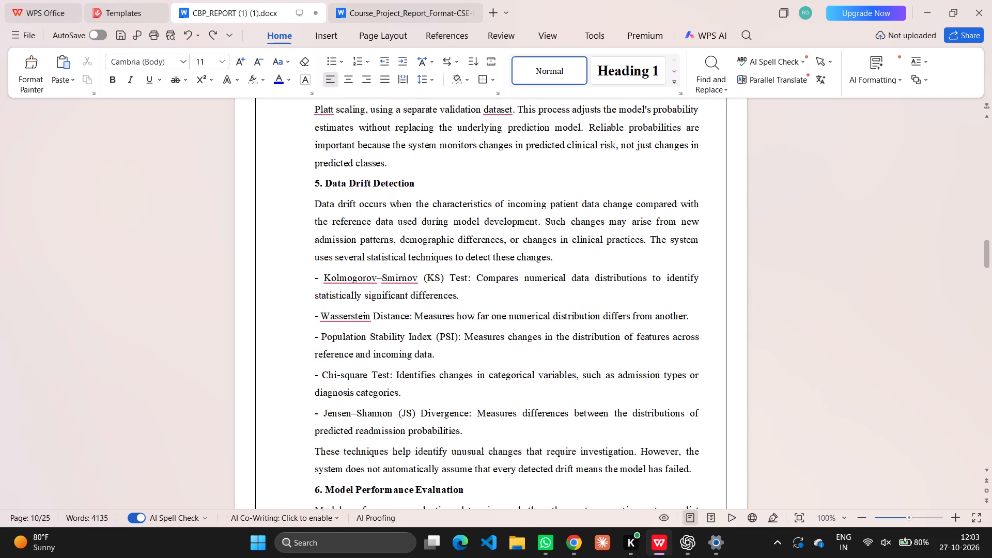
{"action": "scroll", "coordinate": [683, 297], "scroll_direction": "down", "scroll_amount": 20}
{"action": "scroll", "coordinate": [683, 297], "scroll_direction": "down", "scroll_amount": 17}
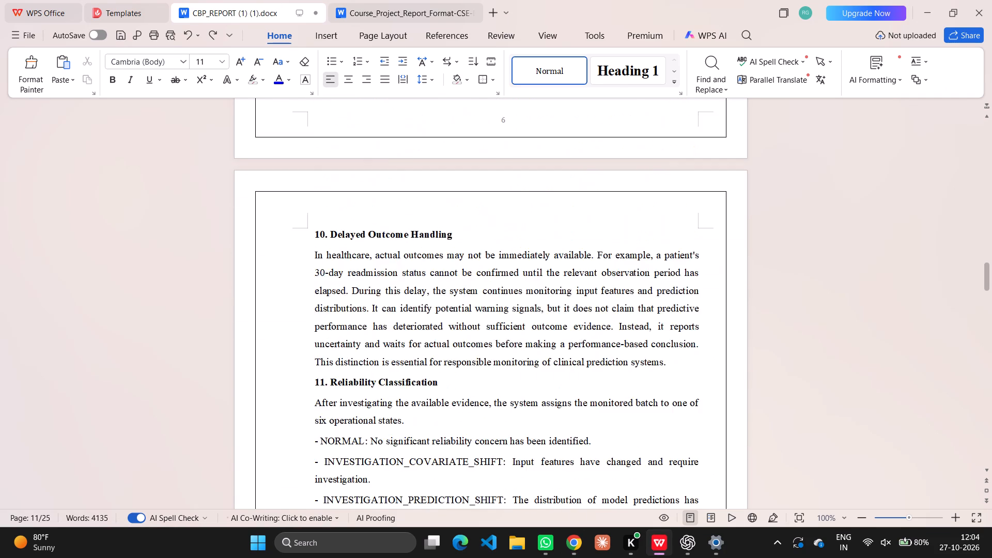
{"action": "scroll", "coordinate": [877, 261], "scroll_direction": "down", "scroll_amount": 20}
{"action": "scroll", "coordinate": [877, 261], "scroll_direction": "down", "scroll_amount": 20}
{"action": "scroll", "coordinate": [877, 261], "scroll_direction": "down", "scroll_amount": 2}
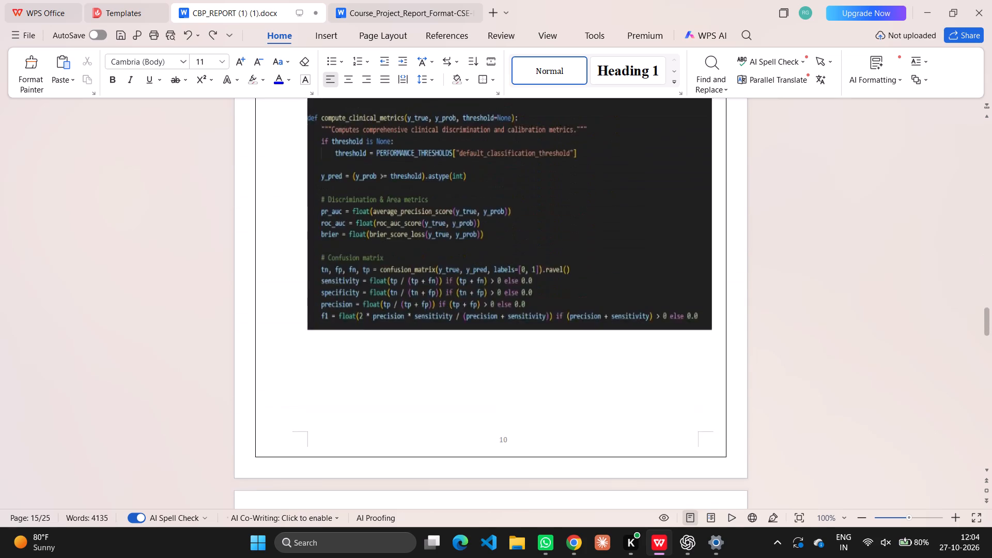
{"action": "scroll", "coordinate": [714, 274], "scroll_direction": "down", "scroll_amount": 20}
{"action": "scroll", "coordinate": [714, 274], "scroll_direction": "down", "scroll_amount": 20}
{"action": "scroll", "coordinate": [714, 274], "scroll_direction": "down", "scroll_amount": 2}
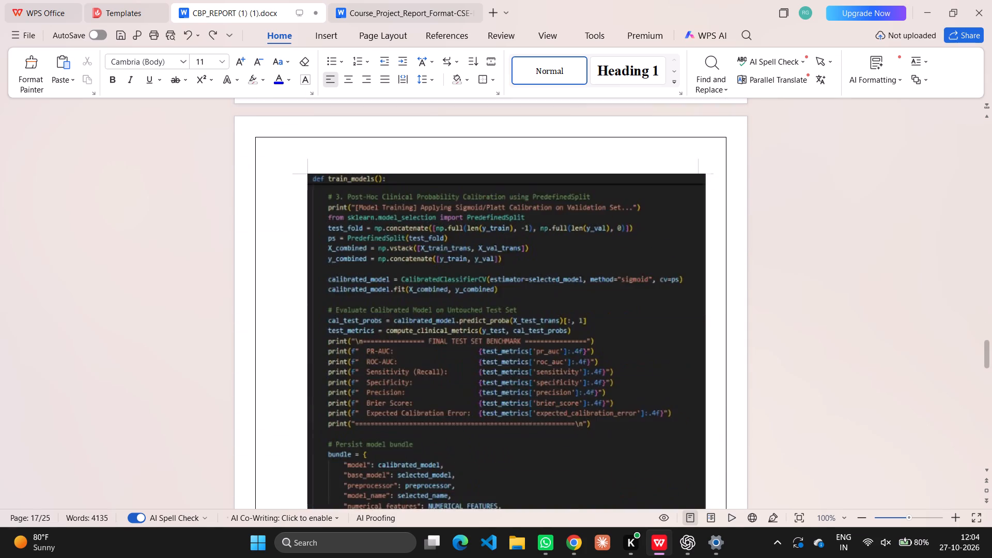
{"action": "scroll", "coordinate": [746, 273], "scroll_direction": "down", "scroll_amount": 20}
{"action": "scroll", "coordinate": [746, 273], "scroll_direction": "down", "scroll_amount": 20}
{"action": "scroll", "coordinate": [746, 273], "scroll_direction": "down", "scroll_amount": 2}
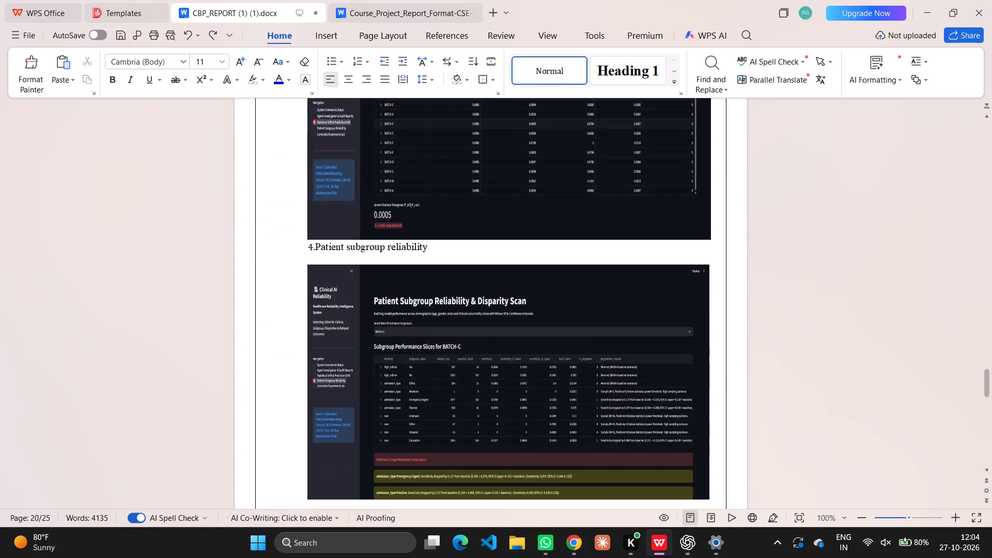
{"action": "scroll", "coordinate": [754, 256], "scroll_direction": "down", "scroll_amount": 20}
{"action": "scroll", "coordinate": [754, 256], "scroll_direction": "down", "scroll_amount": 9}
{"action": "scroll", "coordinate": [751, 233], "scroll_direction": "up", "scroll_amount": 7}
{"action": "scroll", "coordinate": [751, 233], "scroll_direction": "down", "scroll_amount": 20}
{"action": "scroll", "coordinate": [751, 233], "scroll_direction": "down", "scroll_amount": 17}
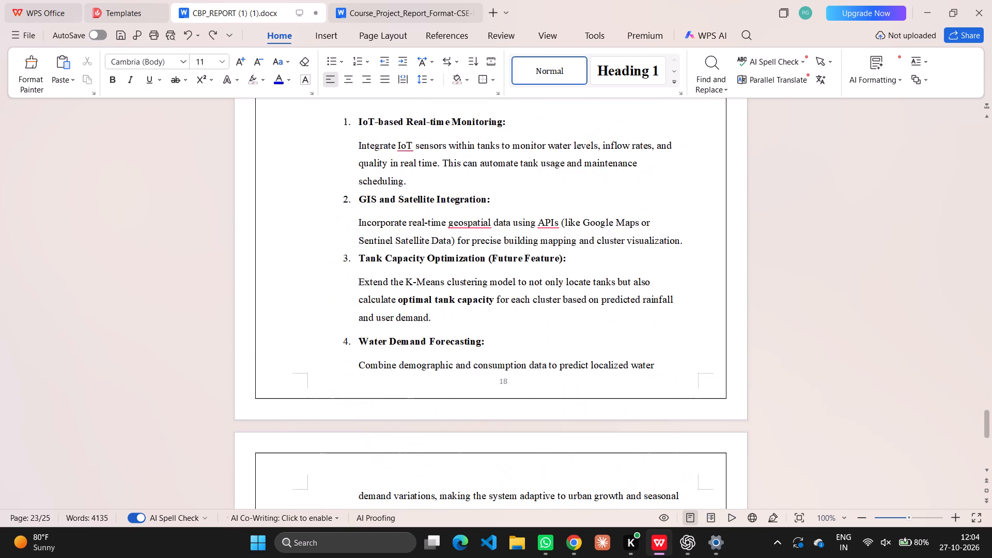
{"action": "scroll", "coordinate": [841, 194], "scroll_direction": "down", "scroll_amount": 17}
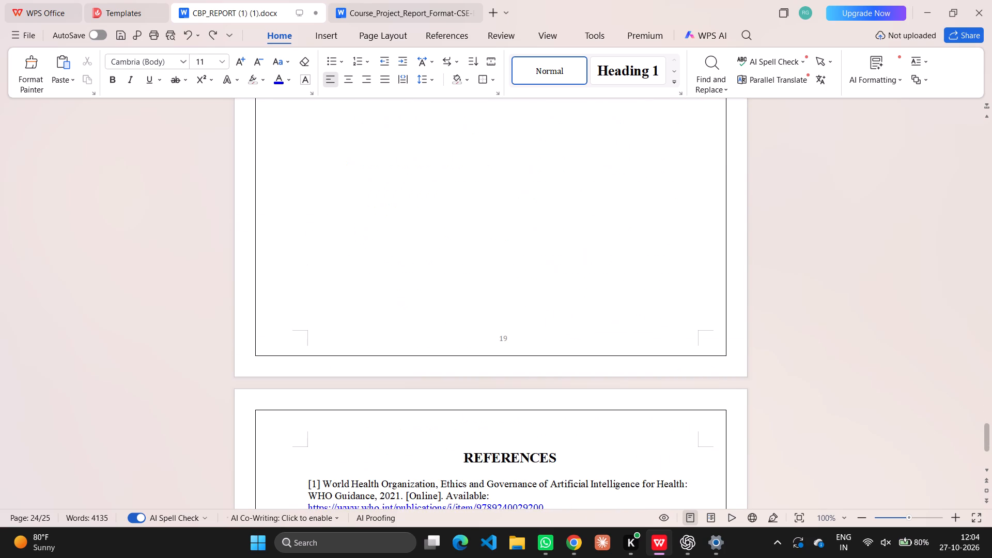
{"action": "scroll", "coordinate": [846, 192], "scroll_direction": "down", "scroll_amount": 20}
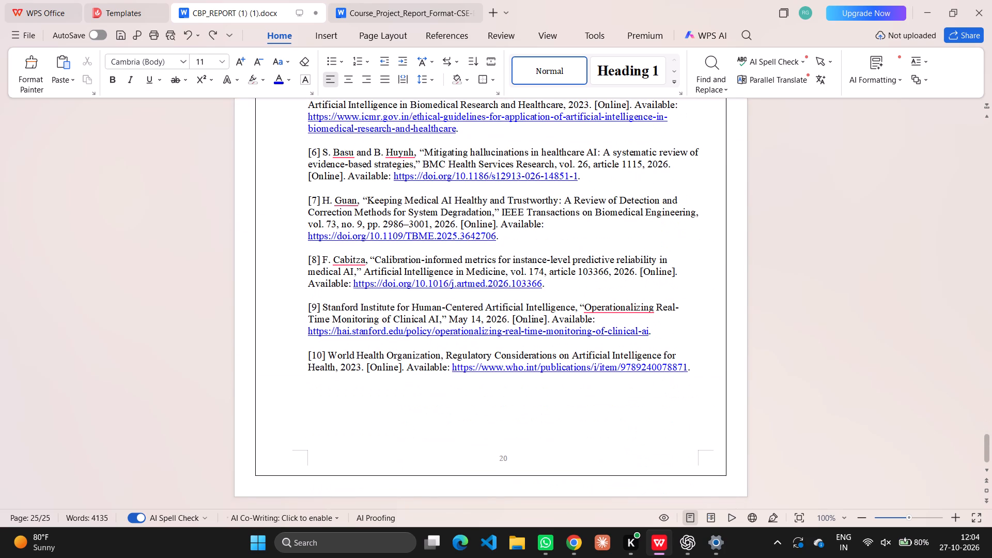
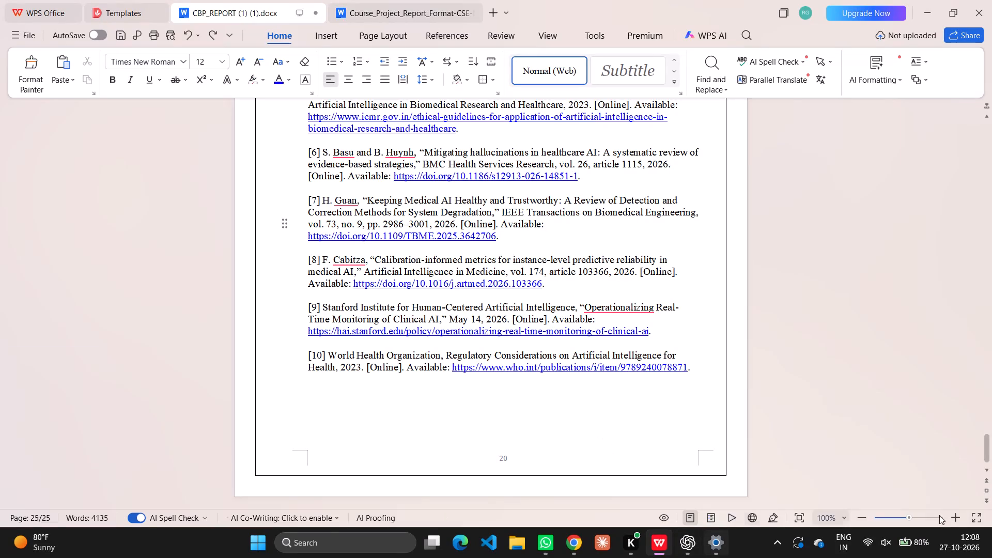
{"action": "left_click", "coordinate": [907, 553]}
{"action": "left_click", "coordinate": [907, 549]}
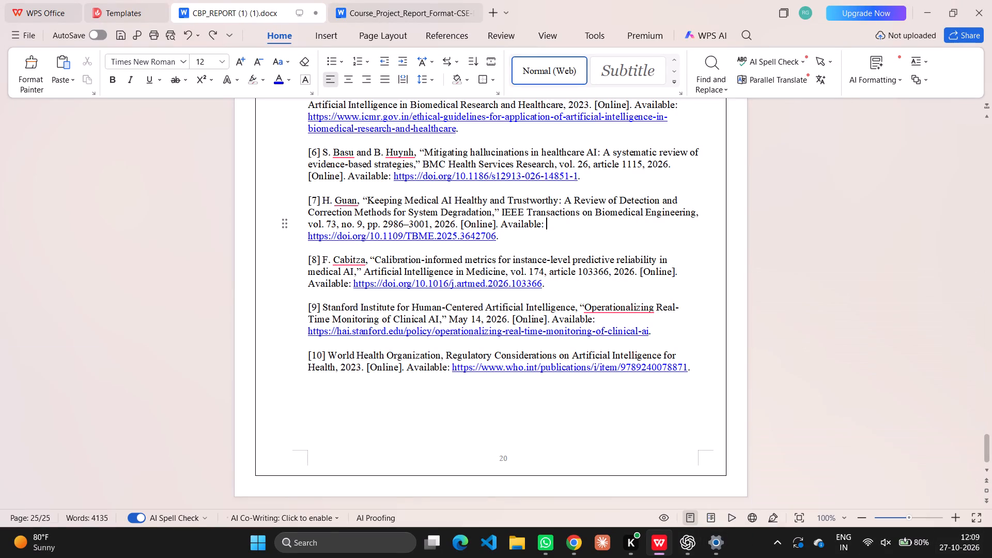
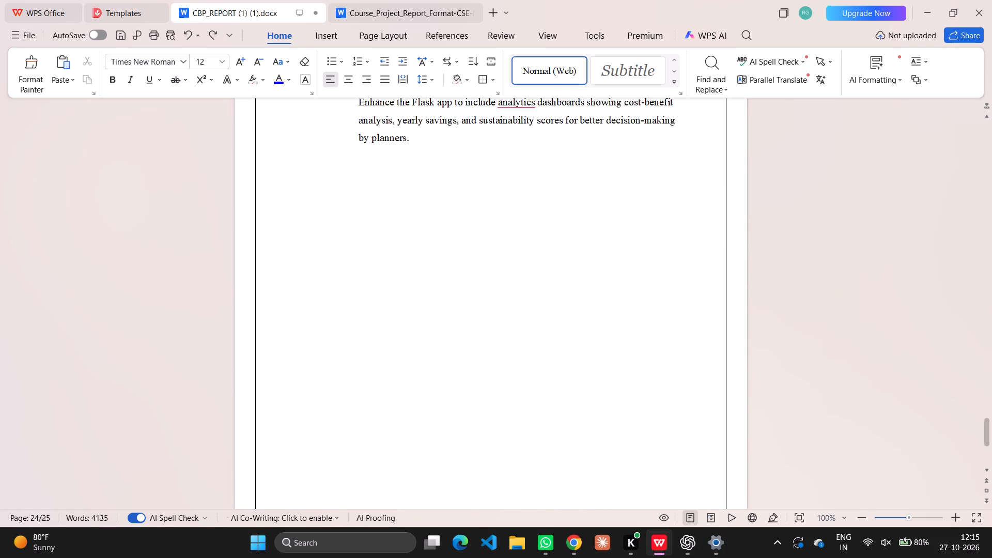
{"action": "scroll", "coordinate": [600, 472], "scroll_direction": "up", "scroll_amount": 4}
{"action": "scroll", "coordinate": [600, 472], "scroll_direction": "down", "scroll_amount": 20}
{"action": "scroll", "coordinate": [625, 471], "scroll_direction": "down", "scroll_amount": 3}
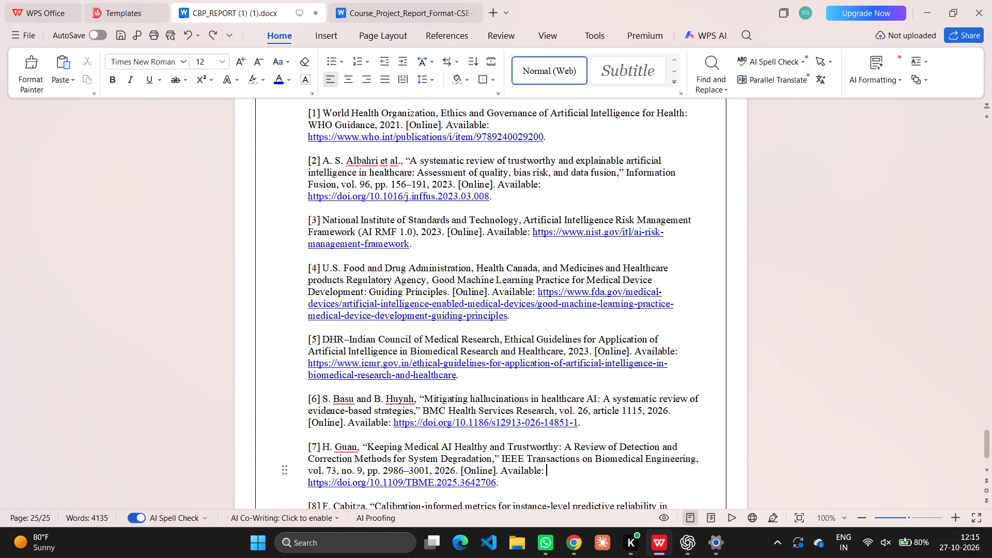
{"action": "scroll", "coordinate": [626, 471], "scroll_direction": "up", "scroll_amount": 1}
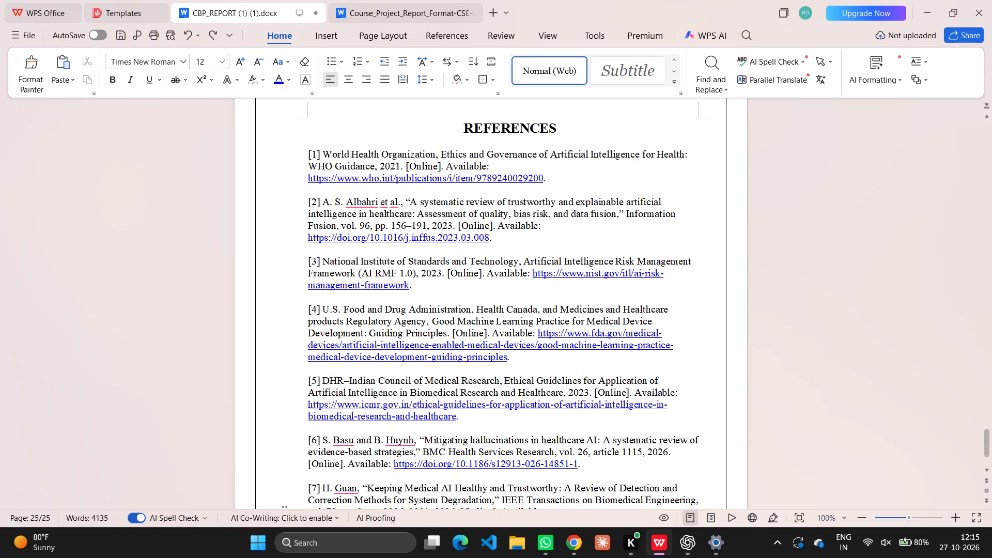
{"action": "scroll", "coordinate": [801, 498], "scroll_direction": "up", "scroll_amount": 1}
{"action": "scroll", "coordinate": [644, 289], "scroll_direction": "down", "scroll_amount": 7}
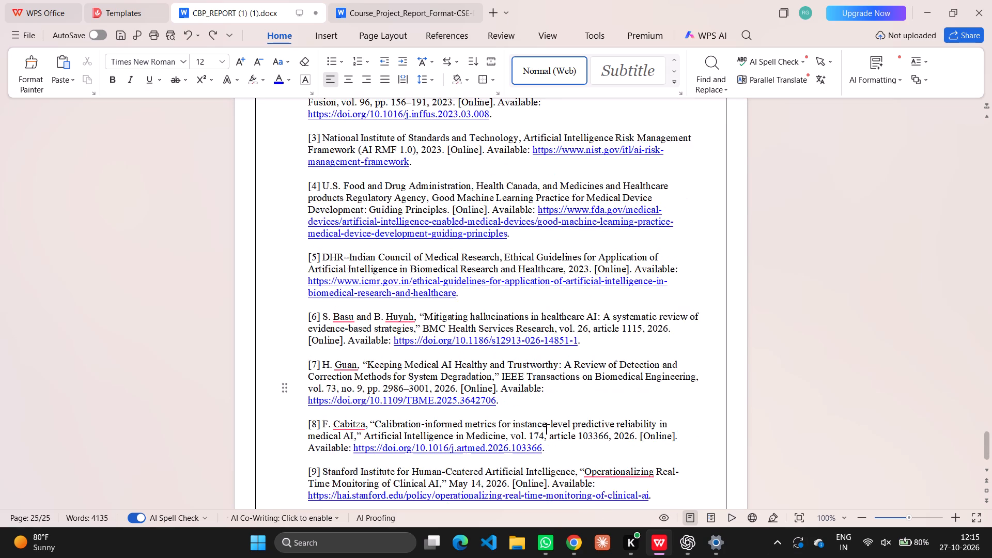
{"action": "scroll", "coordinate": [644, 289], "scroll_direction": "down", "scroll_amount": 15}
{"action": "scroll", "coordinate": [644, 289], "scroll_direction": "up", "scroll_amount": 16}
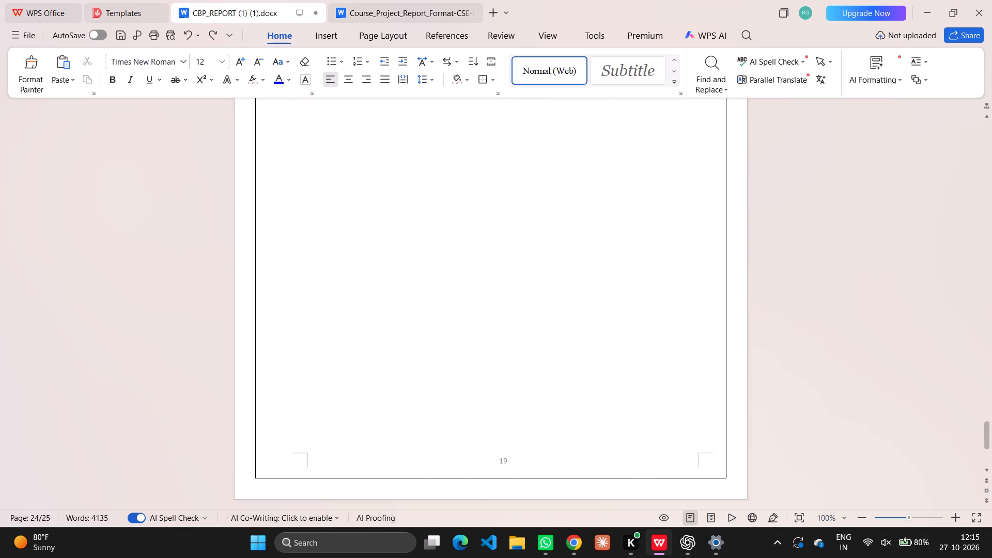
{"action": "scroll", "coordinate": [644, 289], "scroll_direction": "up", "scroll_amount": 14}
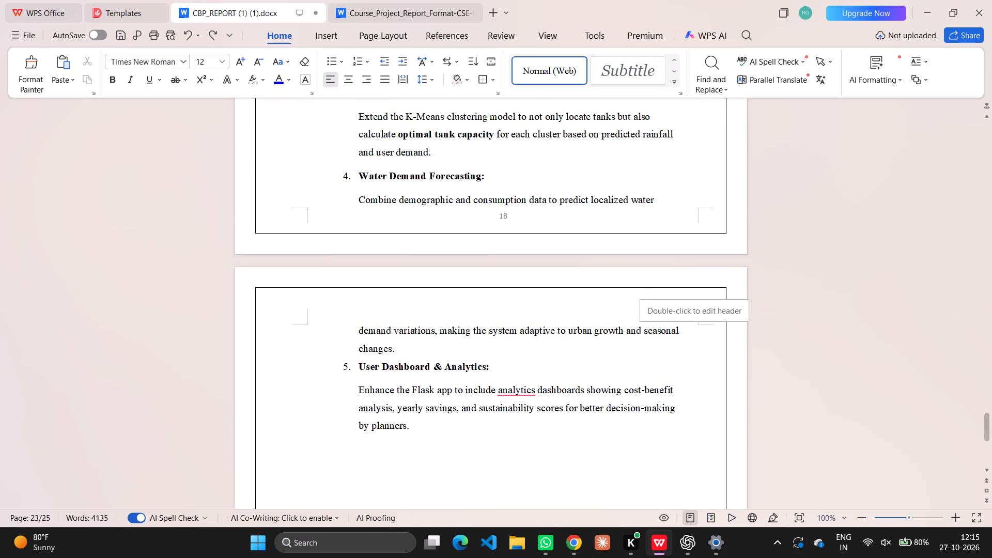
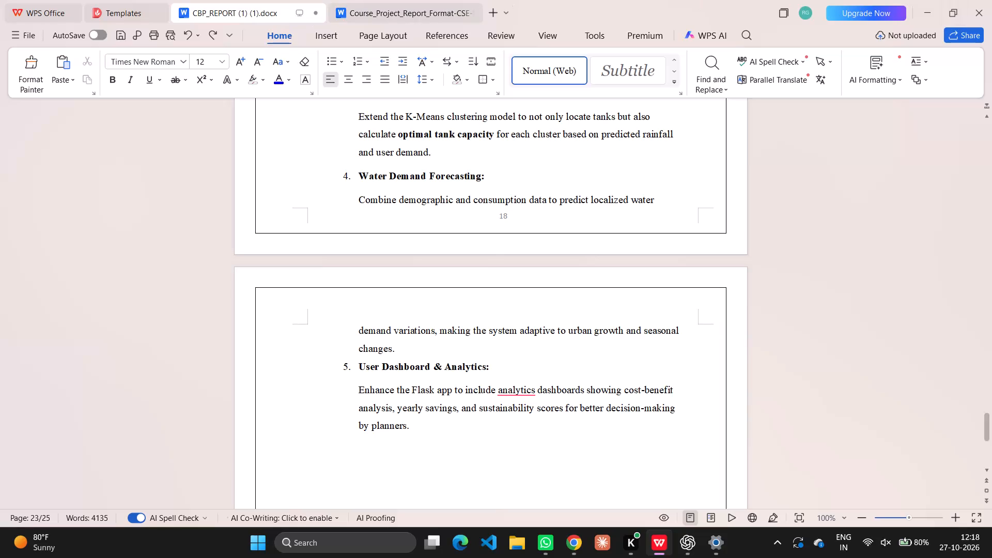
Switch to the incognito Chrome window showing Grammarly's Plagiarism Checker and close that window.
{"action": "scroll", "coordinate": [575, 360], "scroll_direction": "down", "scroll_amount": 2}
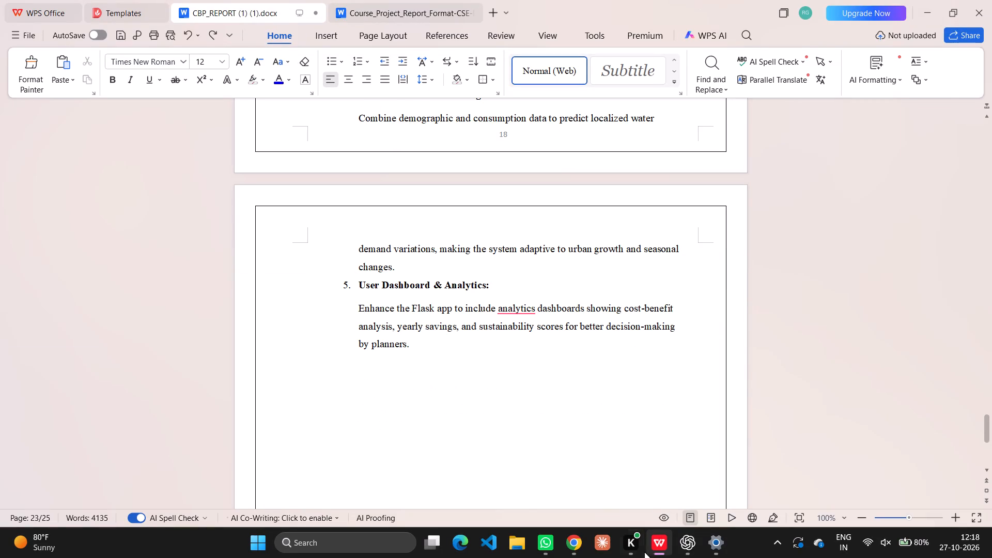
{"action": "left_click", "coordinate": [570, 552]}
{"action": "left_click", "coordinate": [557, 486]}
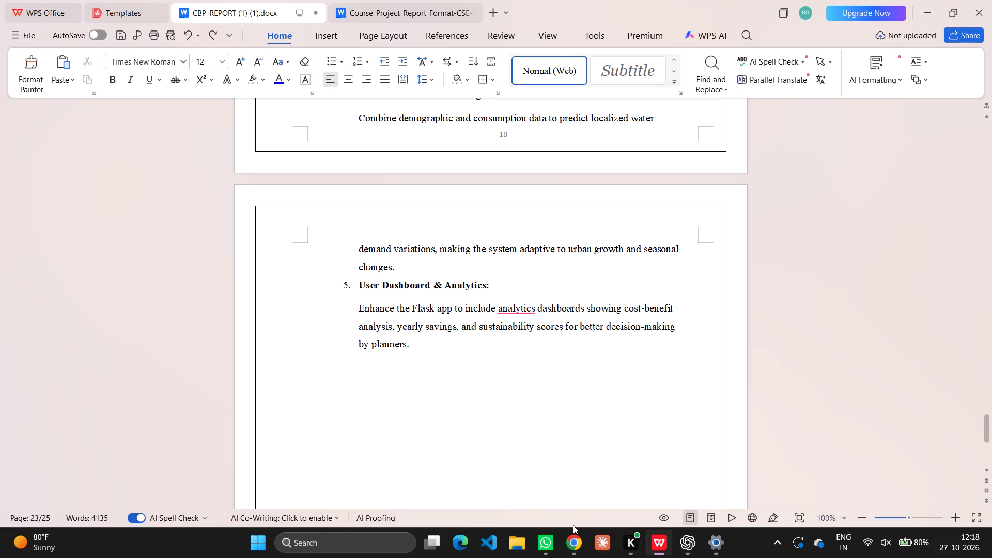
{"action": "left_click", "coordinate": [574, 531]}
{"action": "left_click", "coordinate": [586, 473]}
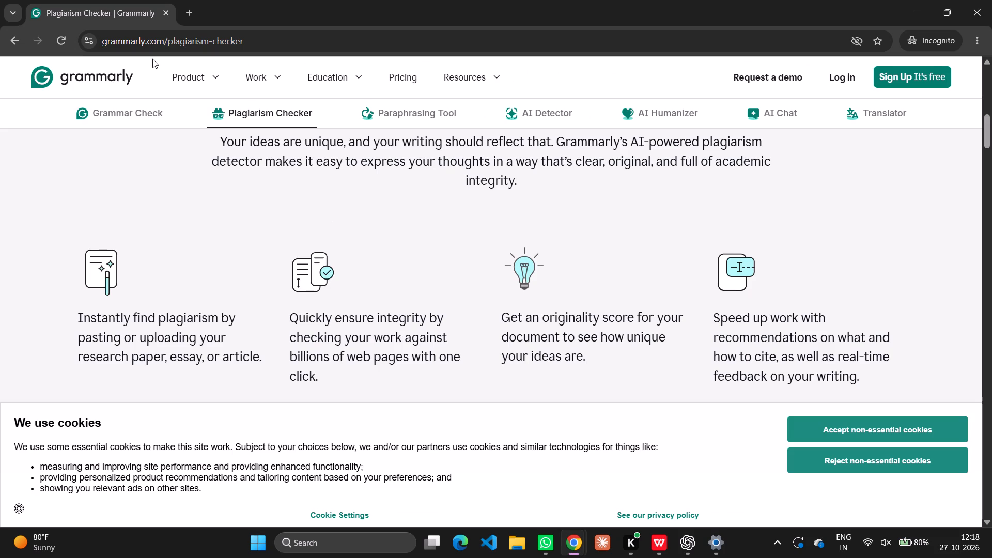
{"action": "left_click", "coordinate": [991, 0]}
Switch to the main Chrome window and review the ChatGPT project references and the DupliChecker plagiarism report with its submitted text.
{"action": "left_click", "coordinate": [565, 542]}
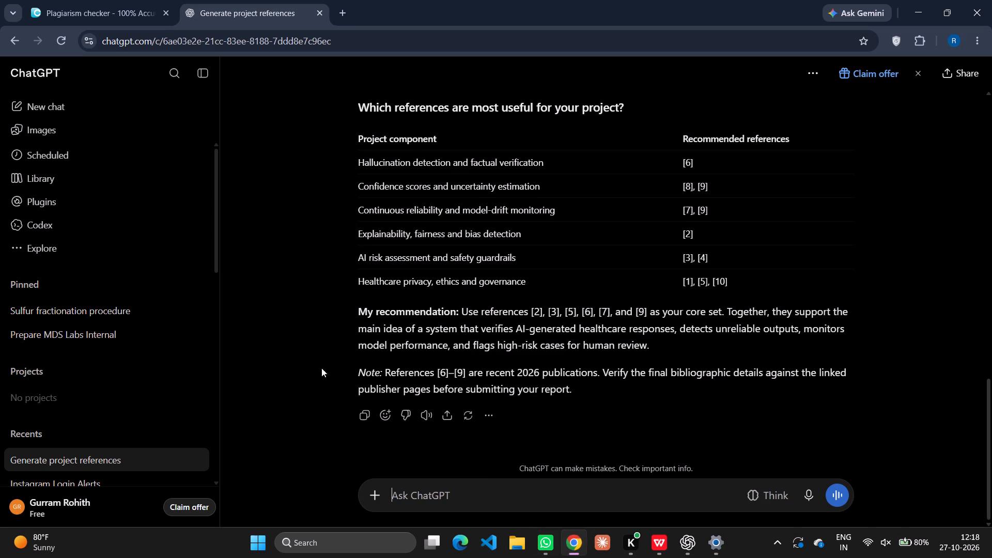
{"action": "scroll", "coordinate": [426, 204], "scroll_direction": "up", "scroll_amount": 4}
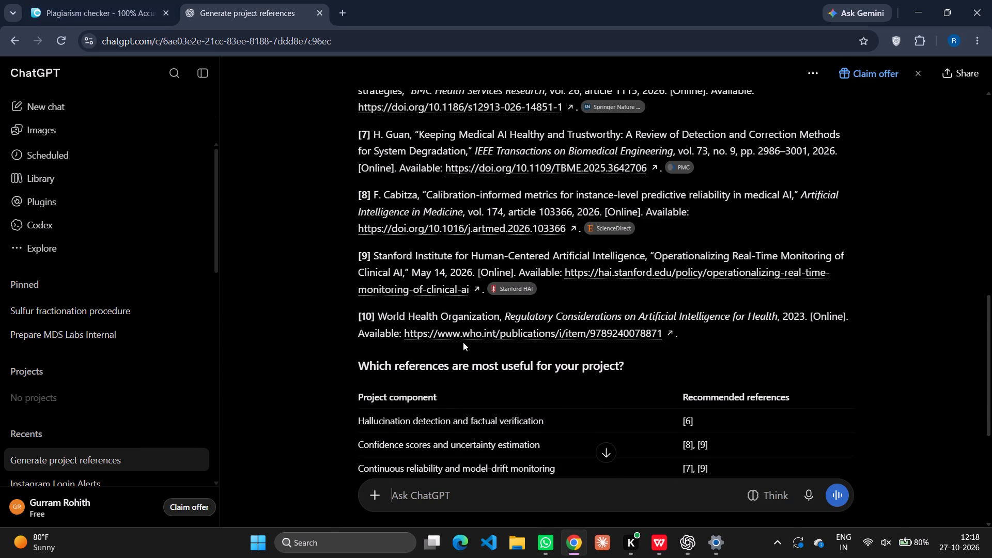
{"action": "scroll", "coordinate": [463, 342], "scroll_direction": "up", "scroll_amount": 3}
{"action": "left_click", "coordinate": [129, 0]}
{"action": "scroll", "coordinate": [475, 293], "scroll_direction": "up", "scroll_amount": 4}
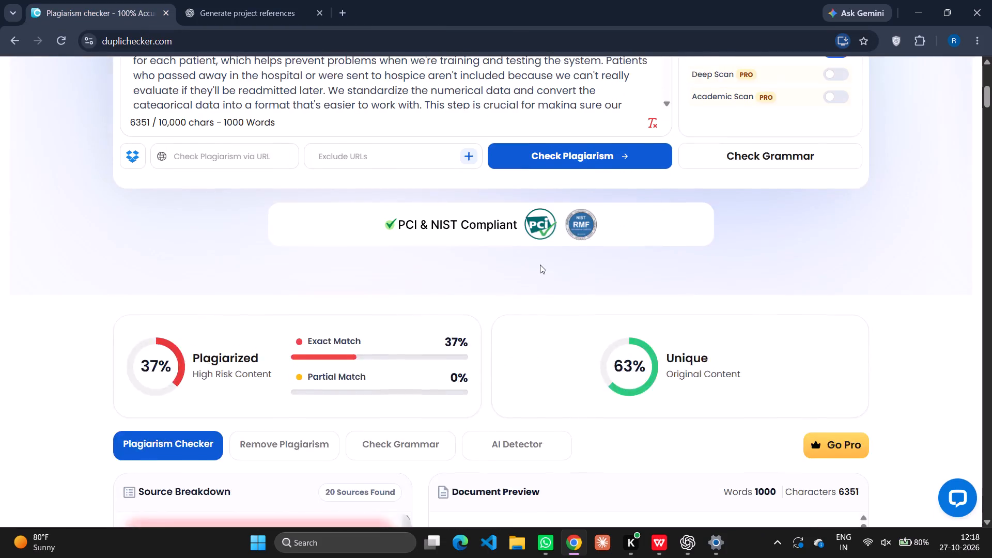
{"action": "scroll", "coordinate": [540, 265], "scroll_direction": "up", "scroll_amount": 8}
{"action": "left_click", "coordinate": [492, 203]}
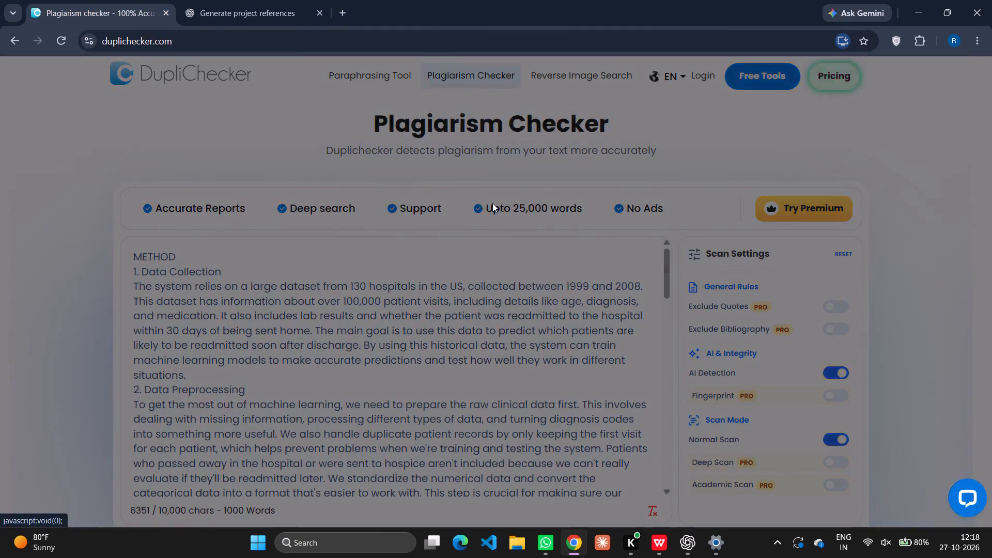
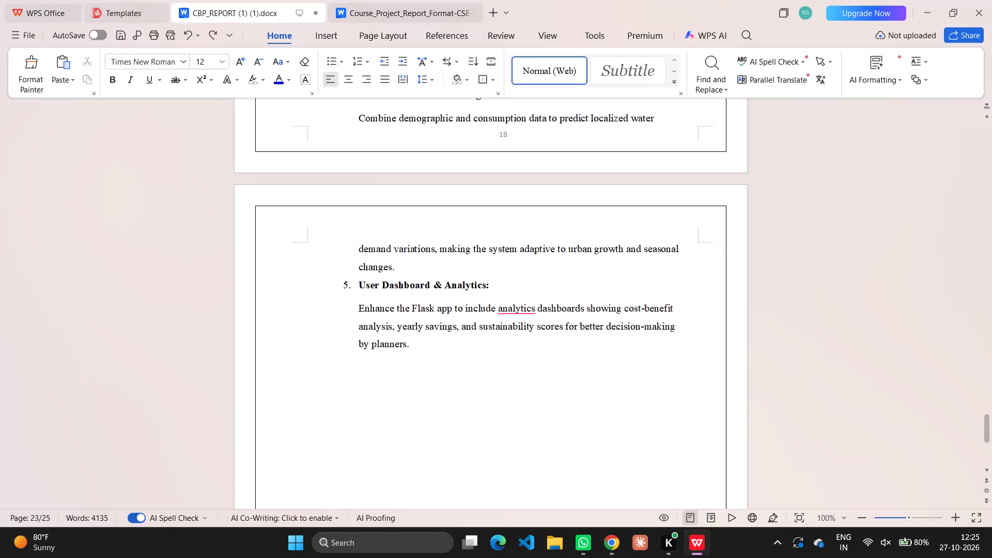
Switch to Chrome, where the DupliChecker plagiarism checker page is open.
{"action": "left_click", "coordinate": [620, 544]}
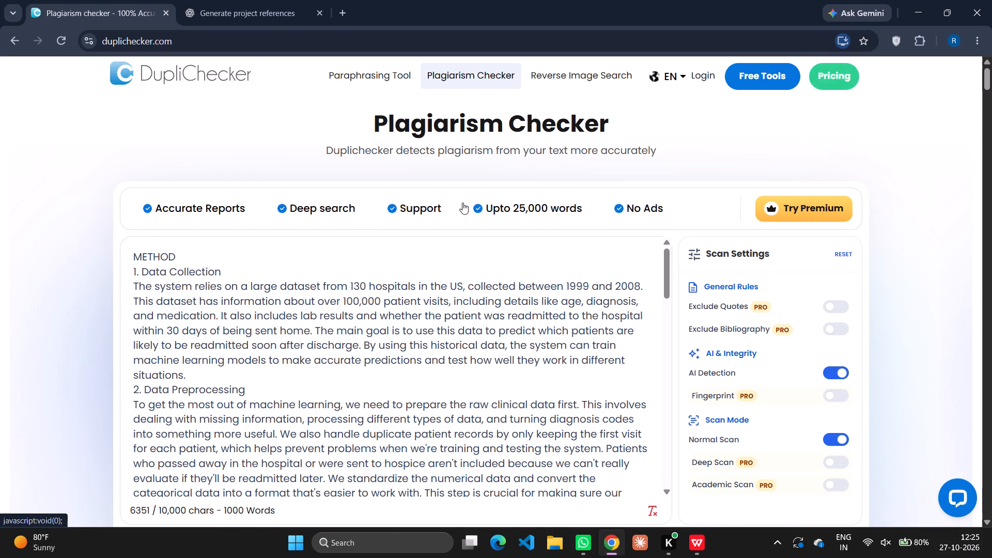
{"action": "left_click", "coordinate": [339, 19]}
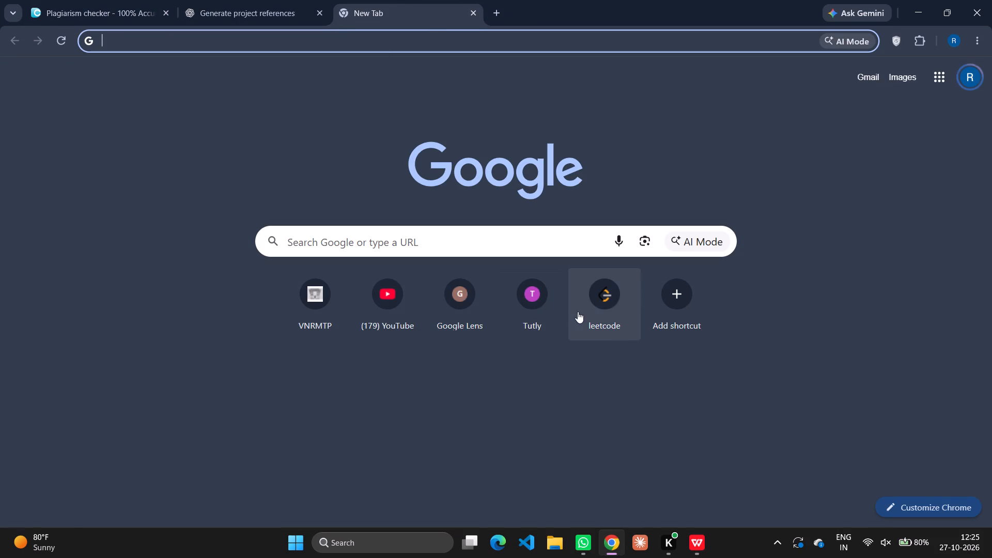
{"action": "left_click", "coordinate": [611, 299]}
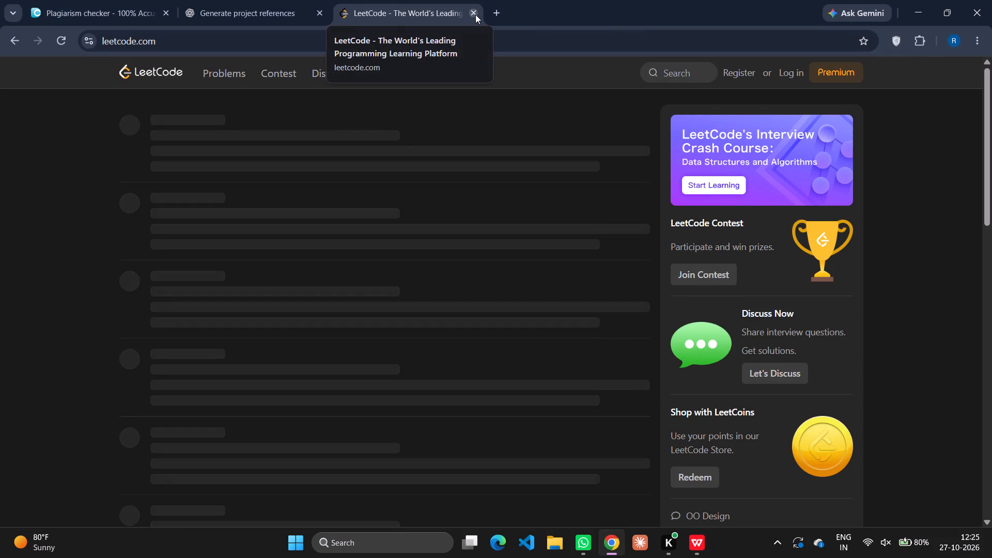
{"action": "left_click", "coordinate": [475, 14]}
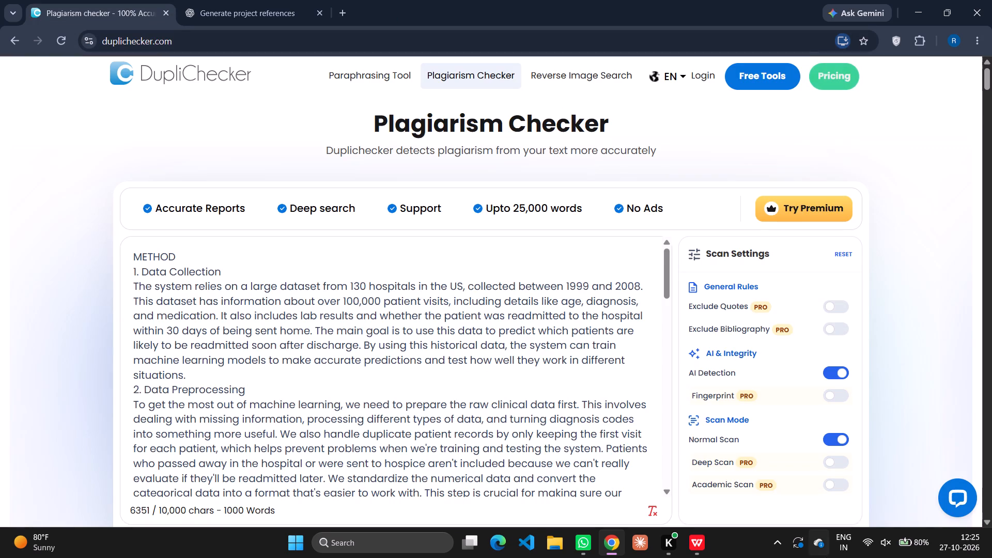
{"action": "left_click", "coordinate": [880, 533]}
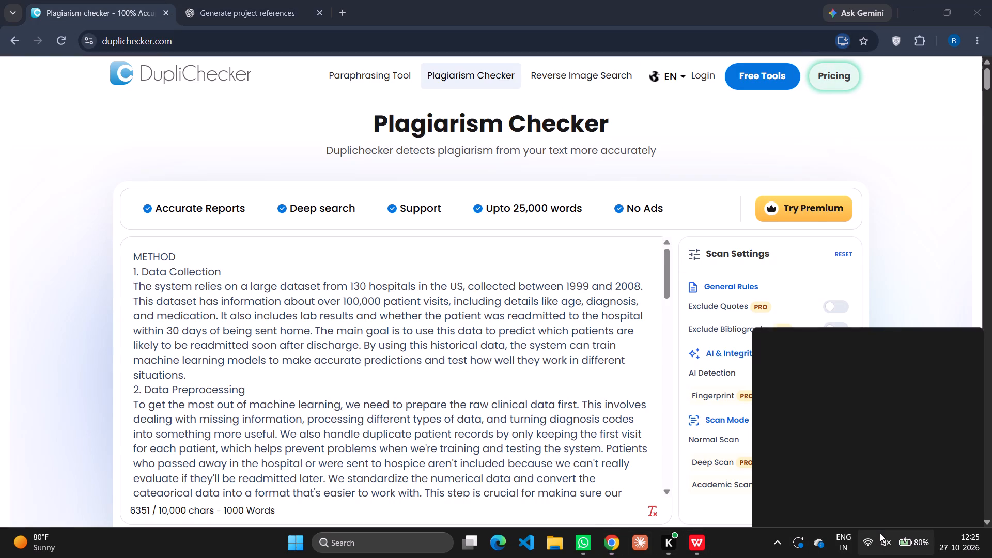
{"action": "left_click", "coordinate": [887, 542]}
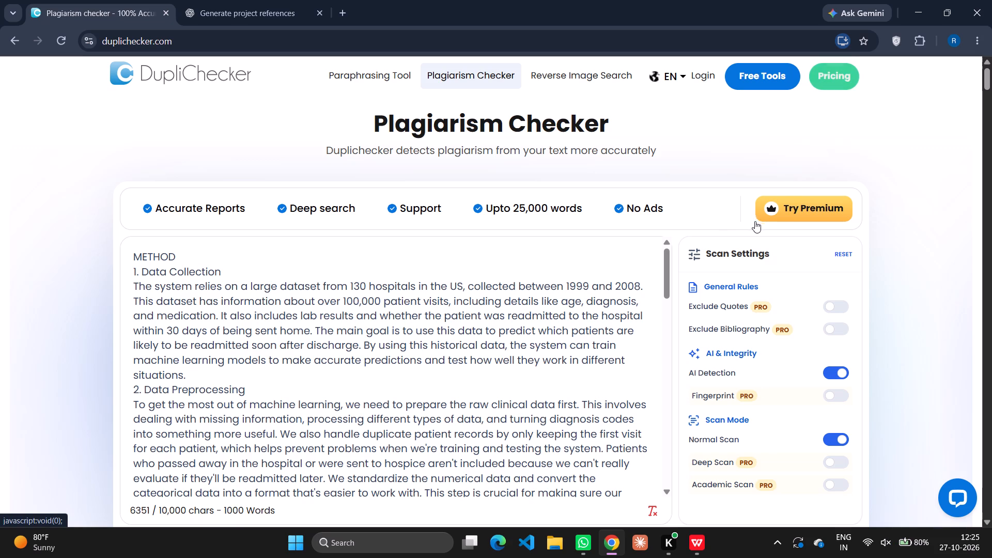
Review the METHOD text's plagiarism results on DupliChecker, examining the plagiarized and unique scores and the underlined passages in the document preview.
{"action": "scroll", "coordinate": [580, 274], "scroll_direction": "down", "scroll_amount": 14}
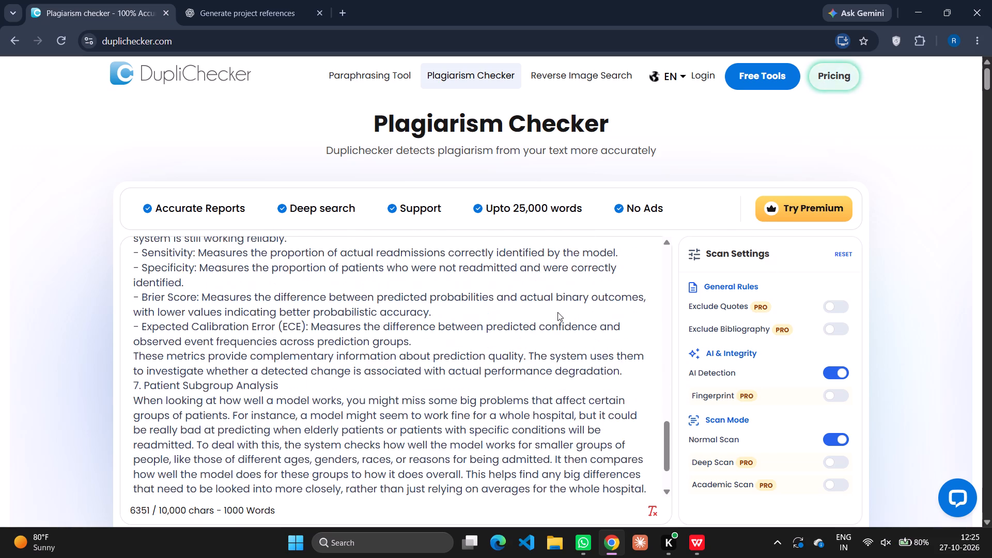
{"action": "scroll", "coordinate": [559, 311], "scroll_direction": "down", "scroll_amount": 6}
{"action": "scroll", "coordinate": [425, 328], "scroll_direction": "down", "scroll_amount": 7}
{"action": "scroll", "coordinate": [414, 257], "scroll_direction": "up", "scroll_amount": 2}
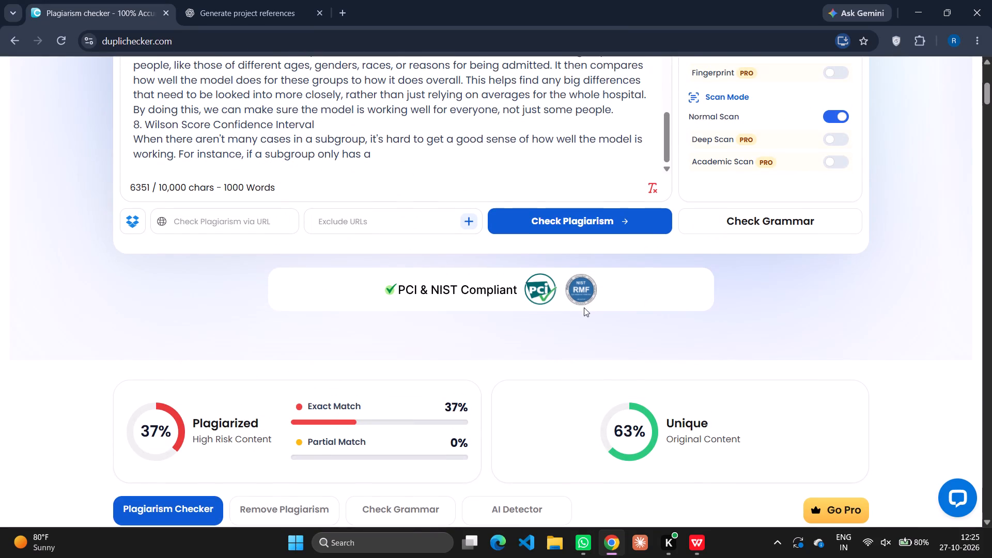
{"action": "scroll", "coordinate": [603, 306], "scroll_direction": "down", "scroll_amount": 3}
{"action": "left_click_drag", "start_coordinate": [747, 245], "coordinate": [654, 215]}
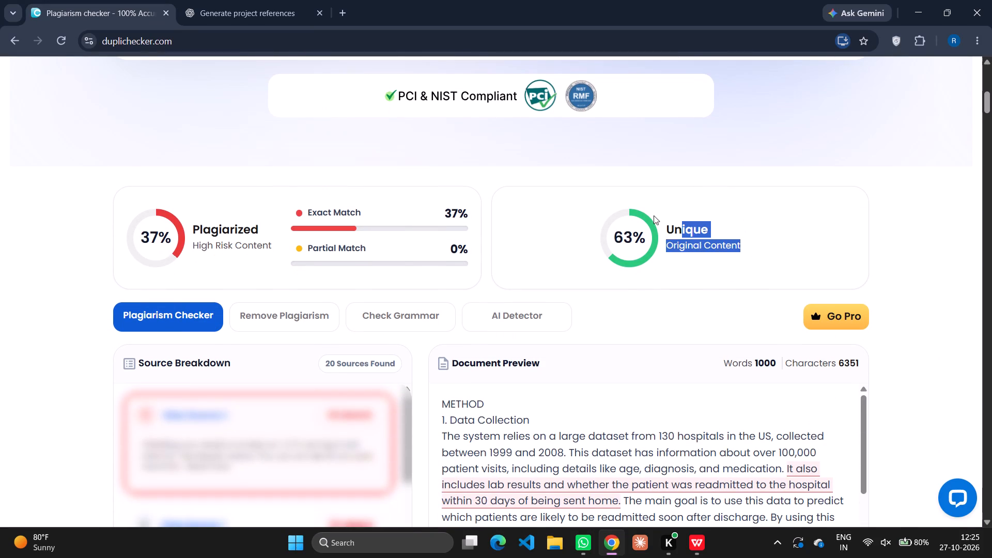
{"action": "left_click_drag", "start_coordinate": [654, 215], "coordinate": [581, 206]}
{"action": "left_click", "coordinate": [499, 216]}
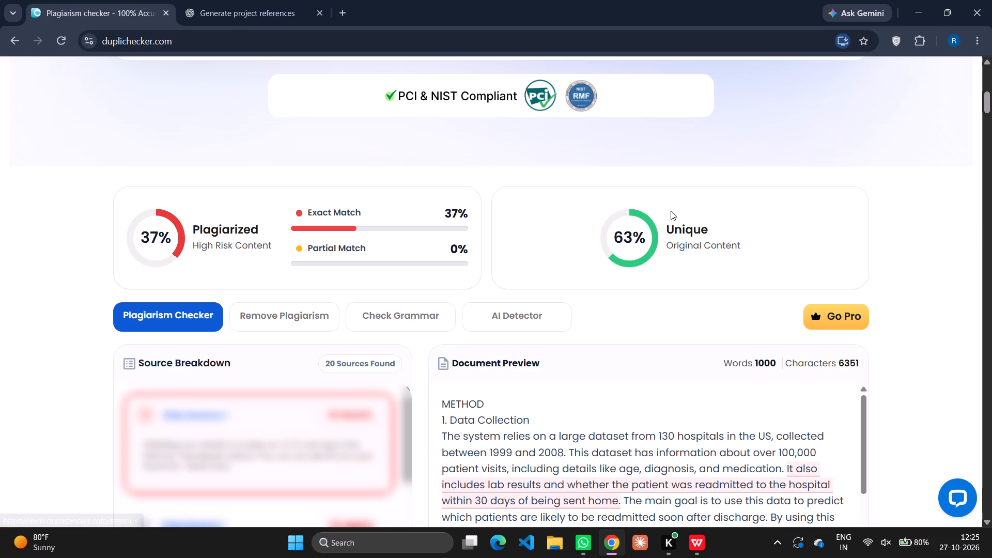
{"action": "scroll", "coordinate": [648, 256], "scroll_direction": "down", "scroll_amount": 7}
{"action": "scroll", "coordinate": [677, 79], "scroll_direction": "down", "scroll_amount": 7}
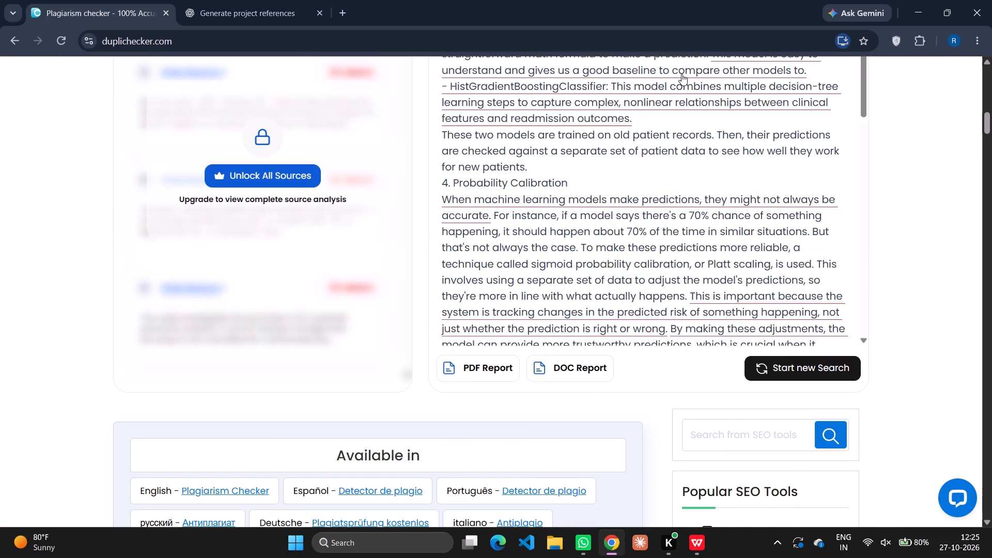
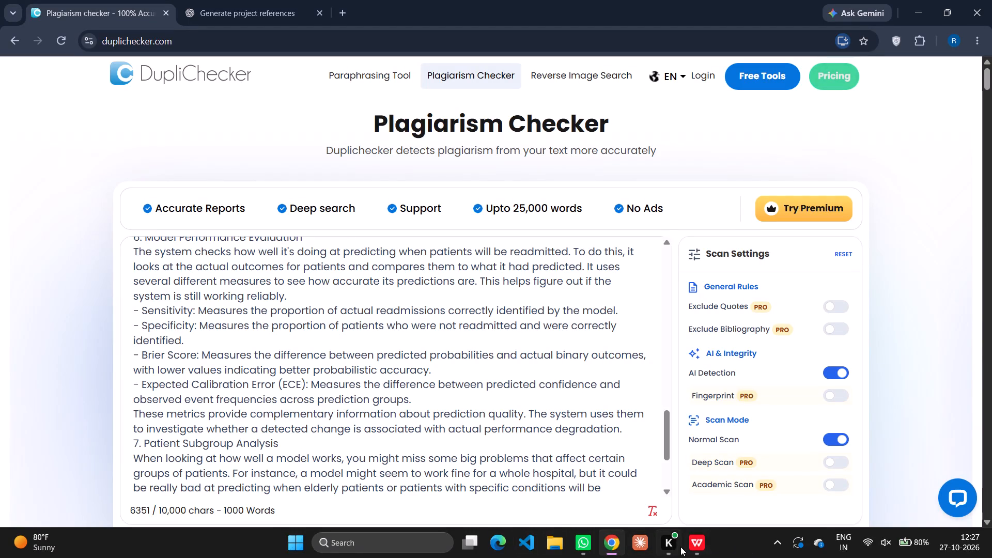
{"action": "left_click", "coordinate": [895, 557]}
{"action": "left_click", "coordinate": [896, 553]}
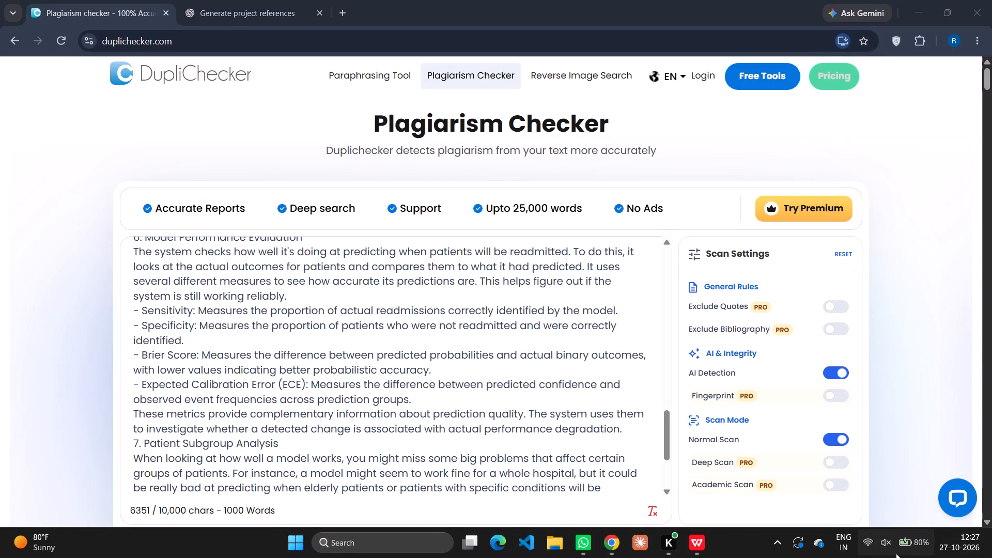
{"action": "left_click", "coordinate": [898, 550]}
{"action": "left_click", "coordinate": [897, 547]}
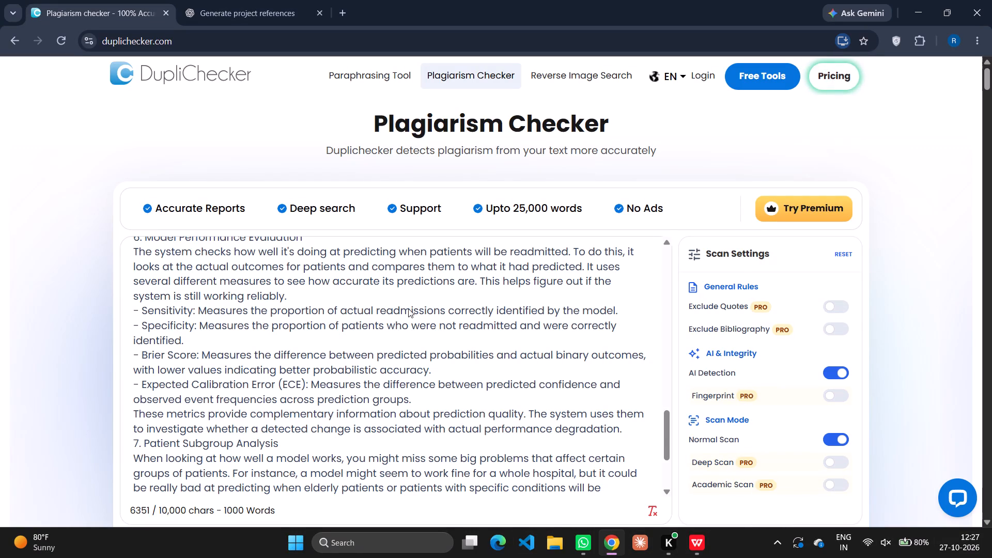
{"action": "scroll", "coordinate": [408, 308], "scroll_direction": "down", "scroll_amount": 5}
Switch to the CBP_REPORT document in WPS Office and examine its reference list and the Recommendations and Future Scope section.
{"action": "left_click", "coordinate": [690, 541]}
{"action": "scroll", "coordinate": [609, 384], "scroll_direction": "down", "scroll_amount": 5}
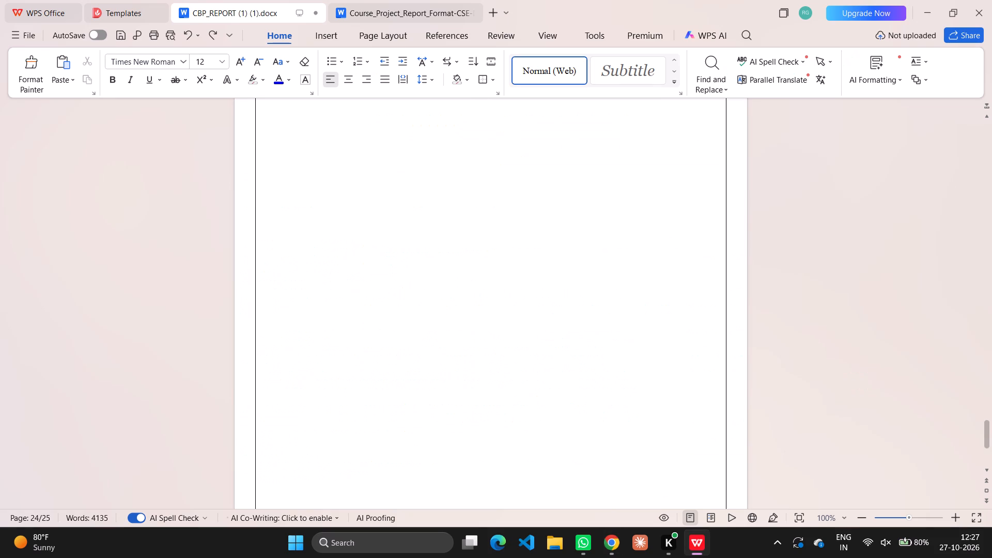
{"action": "scroll", "coordinate": [608, 378], "scroll_direction": "down", "scroll_amount": 20}
{"action": "scroll", "coordinate": [632, 297], "scroll_direction": "down", "scroll_amount": 13}
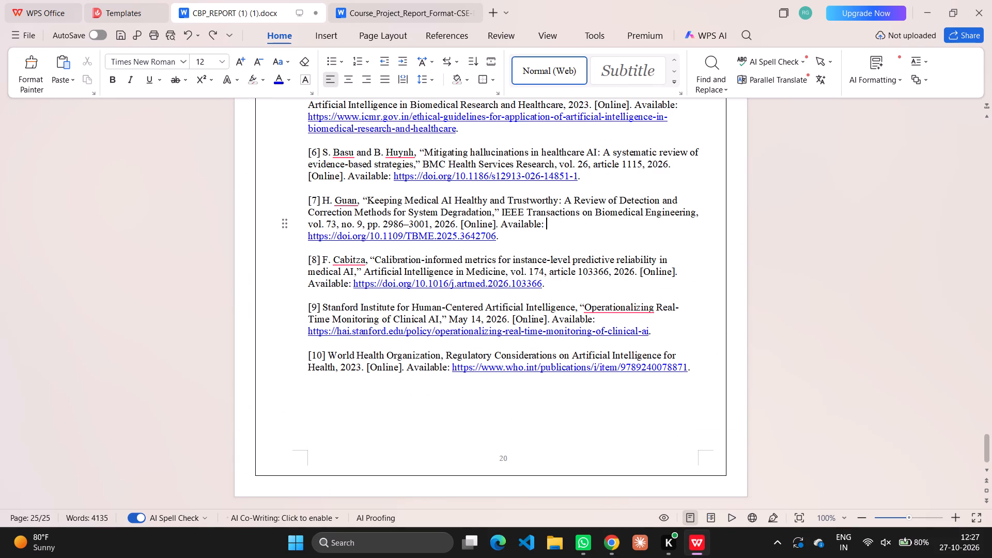
{"action": "scroll", "coordinate": [634, 274], "scroll_direction": "down", "scroll_amount": 2}
{"action": "left_click", "coordinate": [962, 551]}
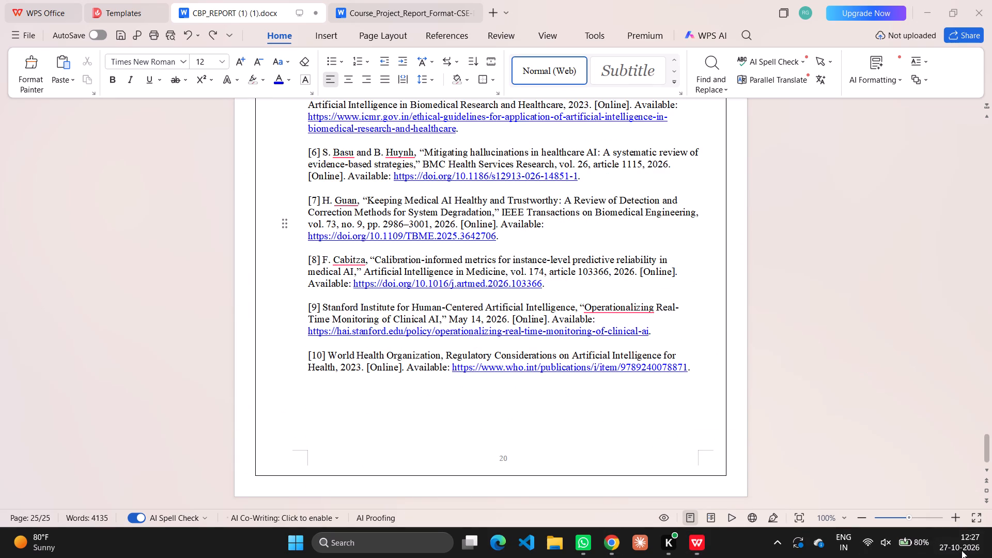
{"action": "left_click", "coordinate": [962, 550]}
{"action": "scroll", "coordinate": [528, 408], "scroll_direction": "up", "scroll_amount": 7}
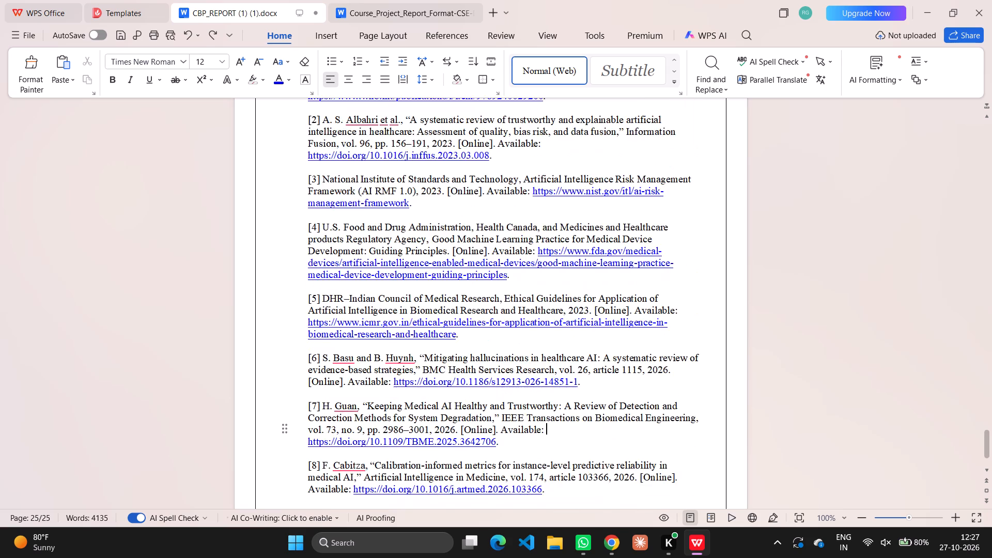
{"action": "scroll", "coordinate": [533, 402], "scroll_direction": "up", "scroll_amount": 6}
{"action": "scroll", "coordinate": [534, 401], "scroll_direction": "up", "scroll_amount": 20}
{"action": "scroll", "coordinate": [534, 401], "scroll_direction": "up", "scroll_amount": 3}
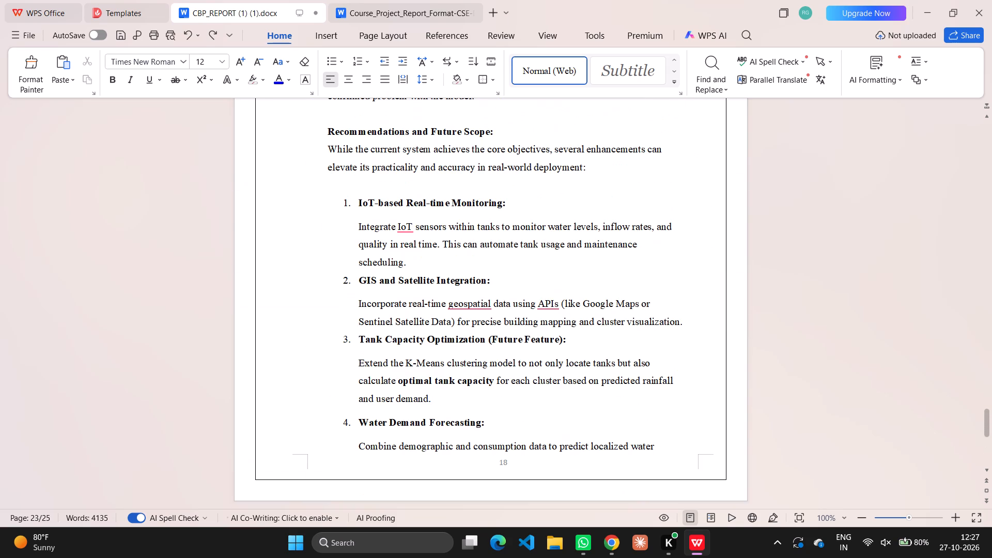
{"action": "left_click", "coordinate": [956, 551]}
{"action": "left_click", "coordinate": [957, 552]}
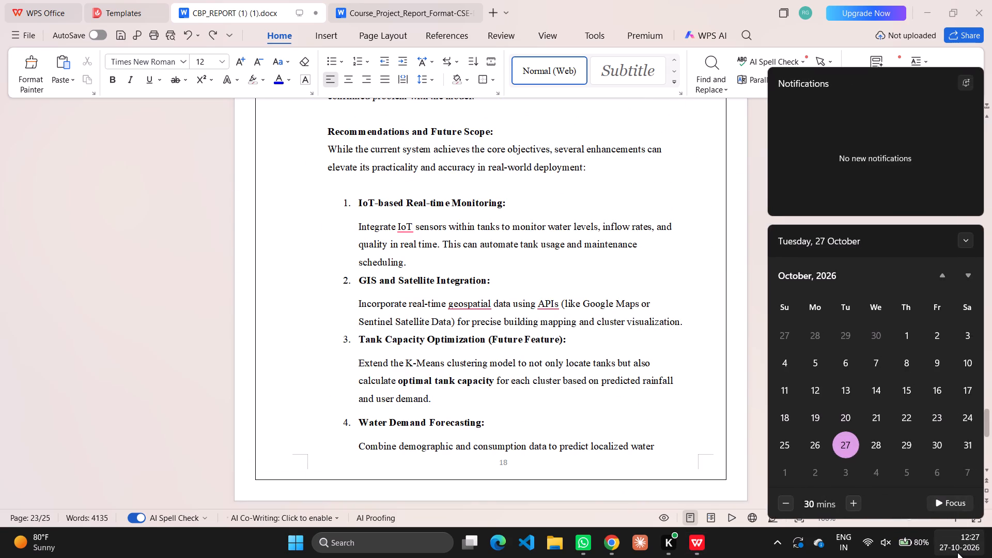
Replace the blank line between the Chapter 5 title and the Summary heading with a smaller 16 pt blank line.
{"action": "scroll", "coordinate": [956, 541], "scroll_direction": "up", "scroll_amount": 1}
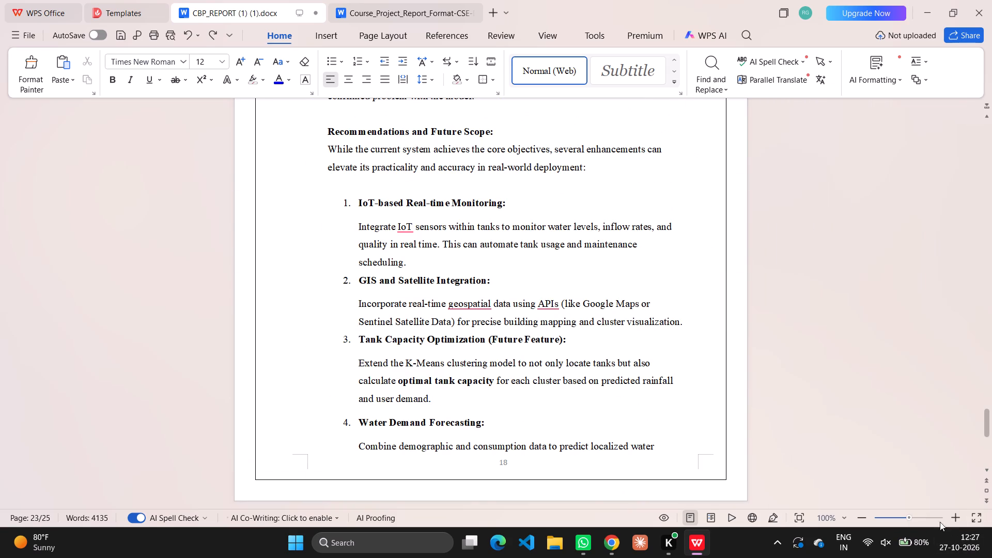
{"action": "scroll", "coordinate": [664, 419], "scroll_direction": "up", "scroll_amount": 14}
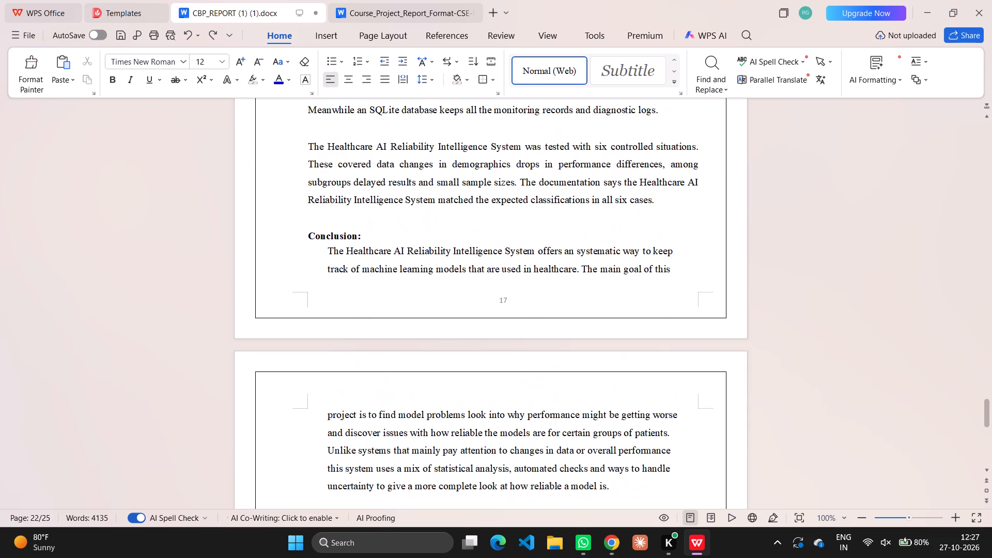
{"action": "scroll", "coordinate": [563, 301], "scroll_direction": "up", "scroll_amount": 15}
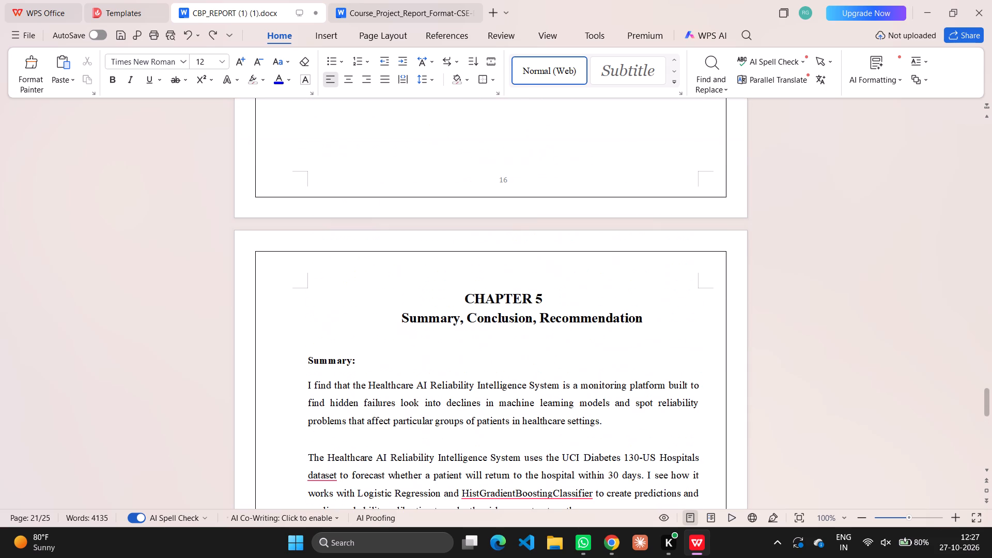
{"action": "left_click", "coordinate": [369, 344]}
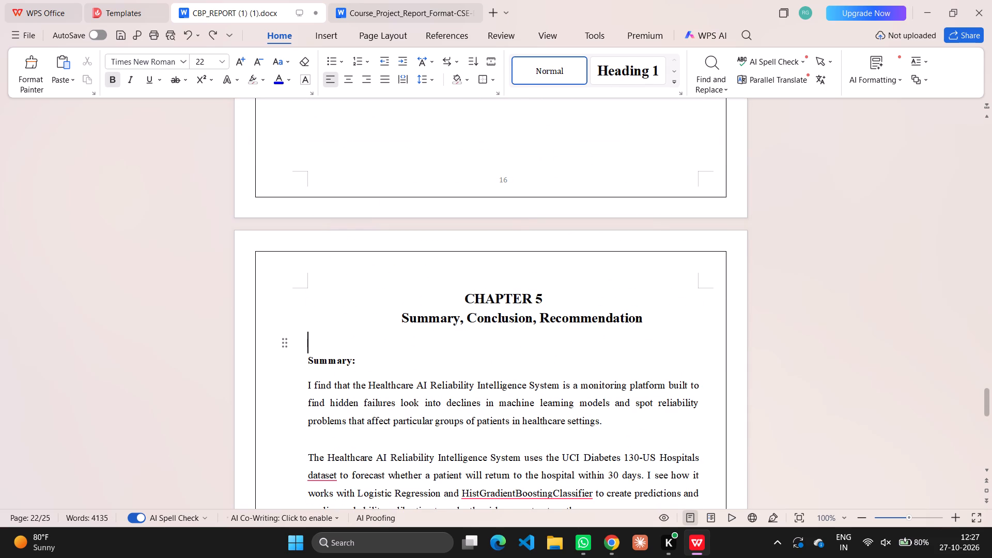
{"action": "key", "text": "BackSpace"}
{"action": "key", "text": "Return"}
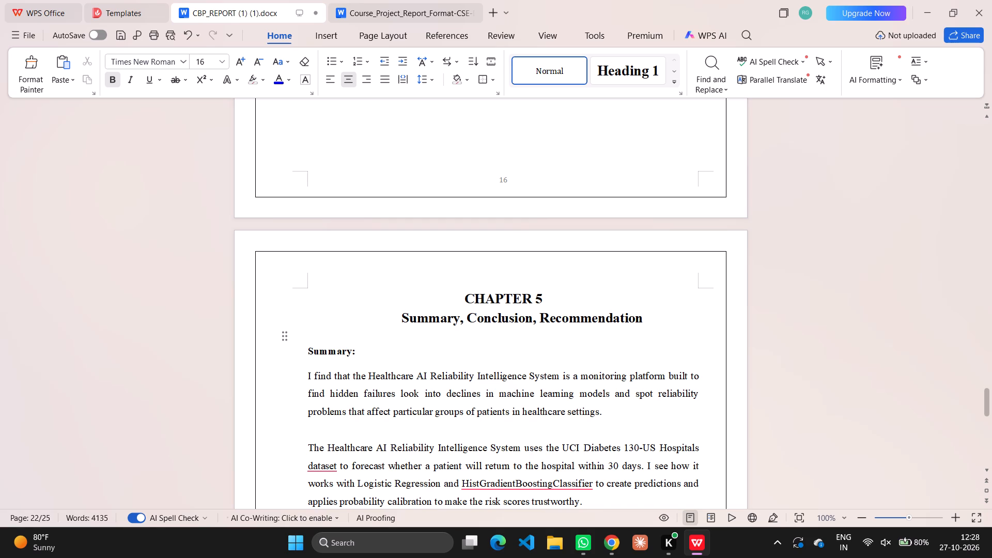
{"action": "key", "text": "BackSpace"}
{"action": "key", "text": "BackSpace"}
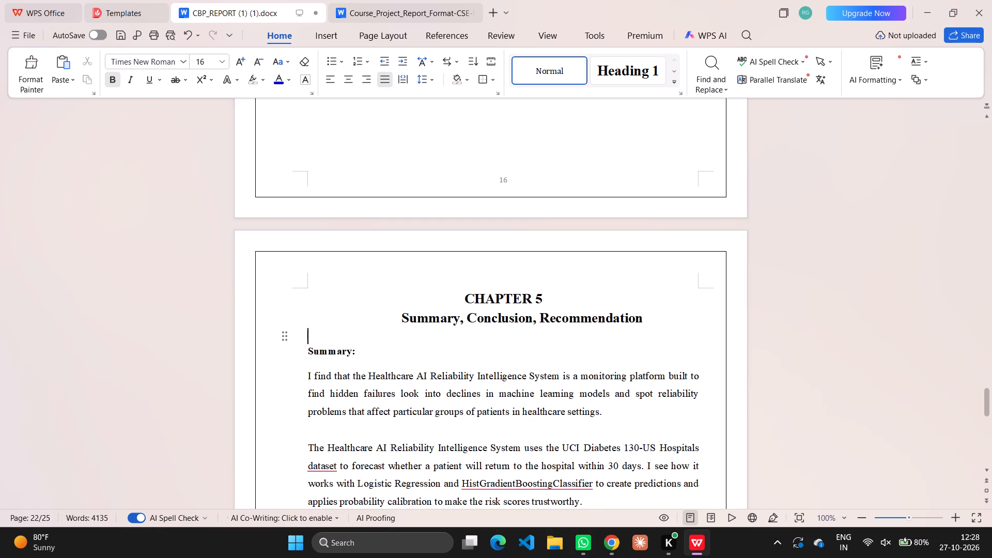
Insert a line break after the Statistical Feature Drift screenshot to add space above the "4.Patient subgroup reliability" caption.
{"action": "scroll", "coordinate": [754, 233], "scroll_direction": "up", "scroll_amount": 12}
{"action": "scroll", "coordinate": [668, 284], "scroll_direction": "up", "scroll_amount": 4}
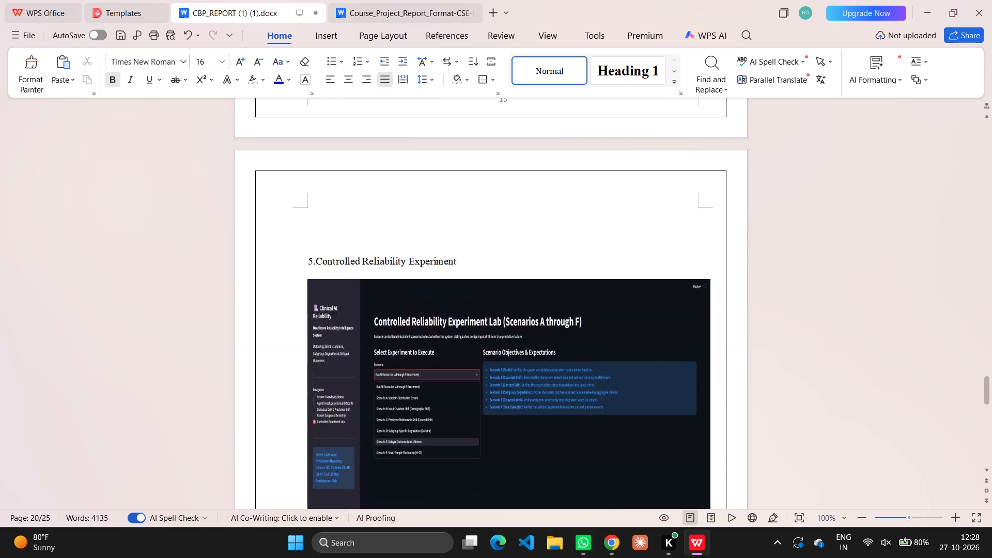
{"action": "scroll", "coordinate": [668, 284], "scroll_direction": "up", "scroll_amount": 2}
{"action": "scroll", "coordinate": [676, 276], "scroll_direction": "down", "scroll_amount": 5}
{"action": "scroll", "coordinate": [676, 276], "scroll_direction": "up", "scroll_amount": 6}
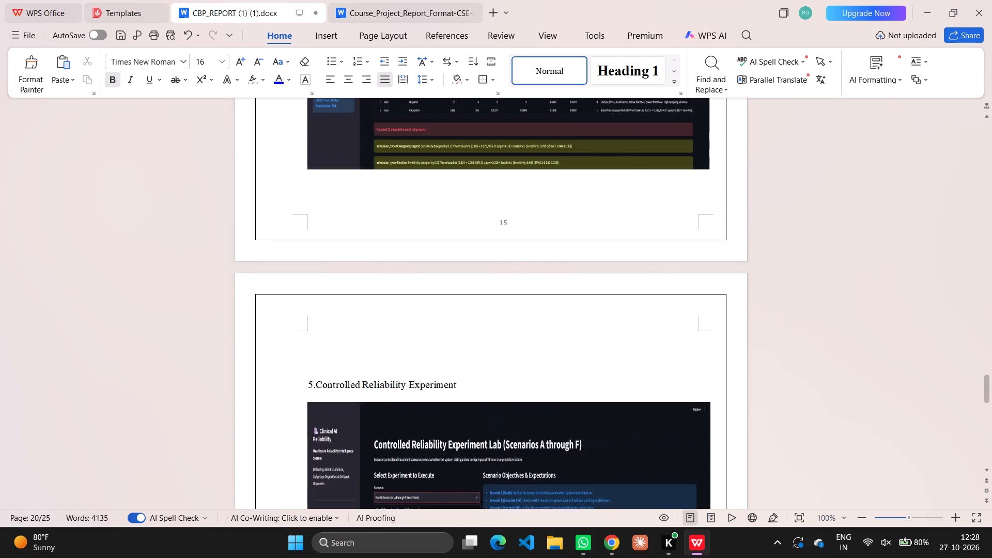
{"action": "scroll", "coordinate": [675, 265], "scroll_direction": "up", "scroll_amount": 13}
{"action": "scroll", "coordinate": [673, 263], "scroll_direction": "down", "scroll_amount": 3}
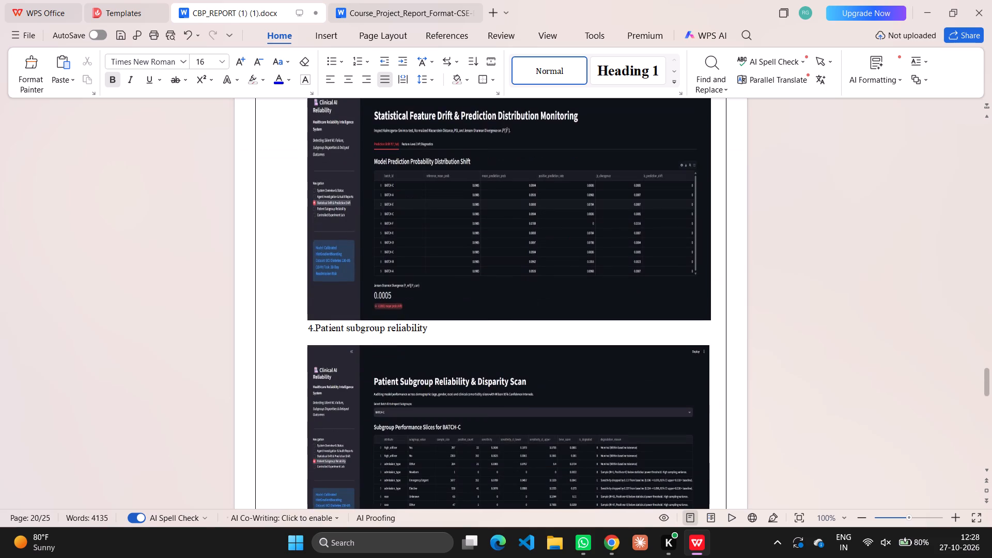
{"action": "left_click", "coordinate": [714, 318]}
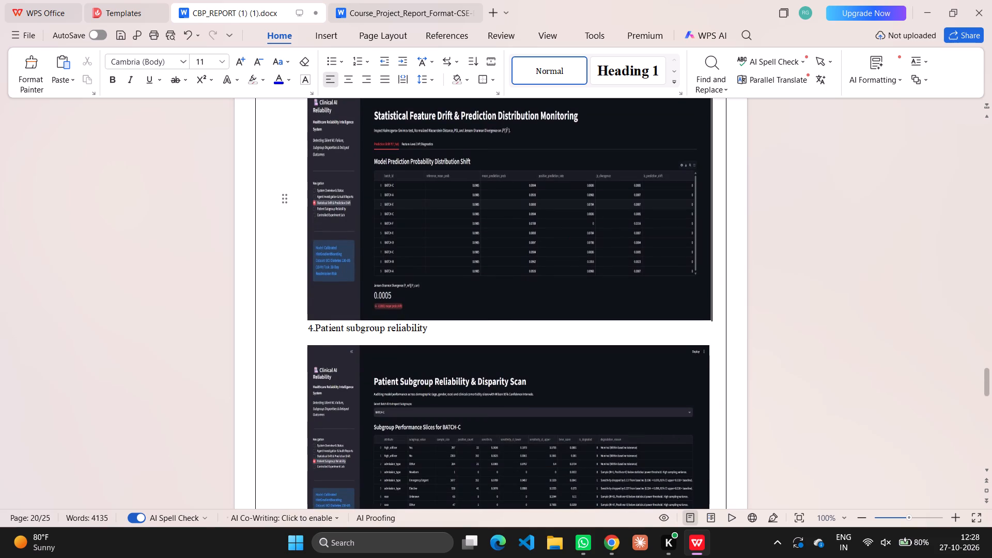
{"action": "key", "text": "Return"}
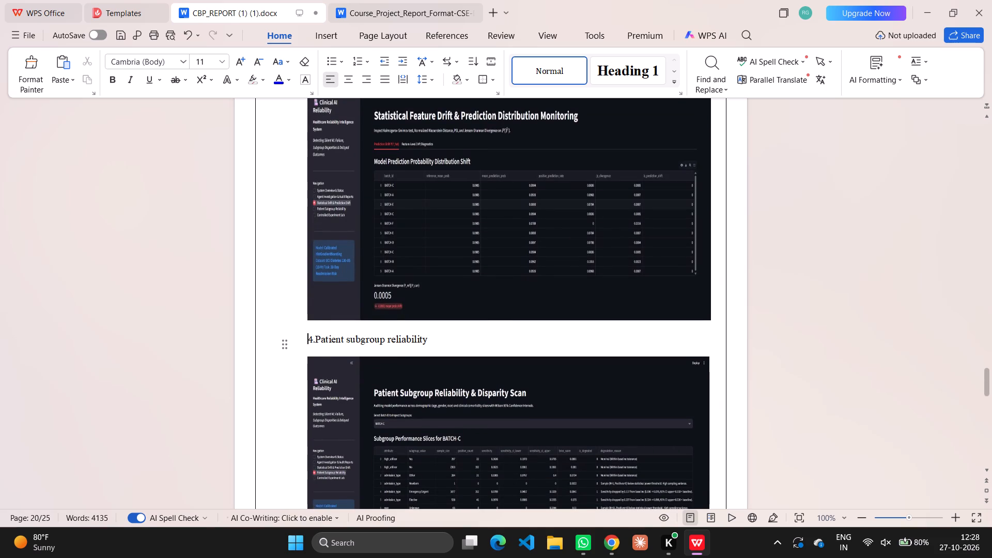
Review the Chapter 4 Results pages, examining the placement of the dashboard screenshots, their captions and the spacing between them.
{"action": "scroll", "coordinate": [882, 221], "scroll_direction": "up", "scroll_amount": 4}
{"action": "scroll", "coordinate": [876, 232], "scroll_direction": "down", "scroll_amount": 11}
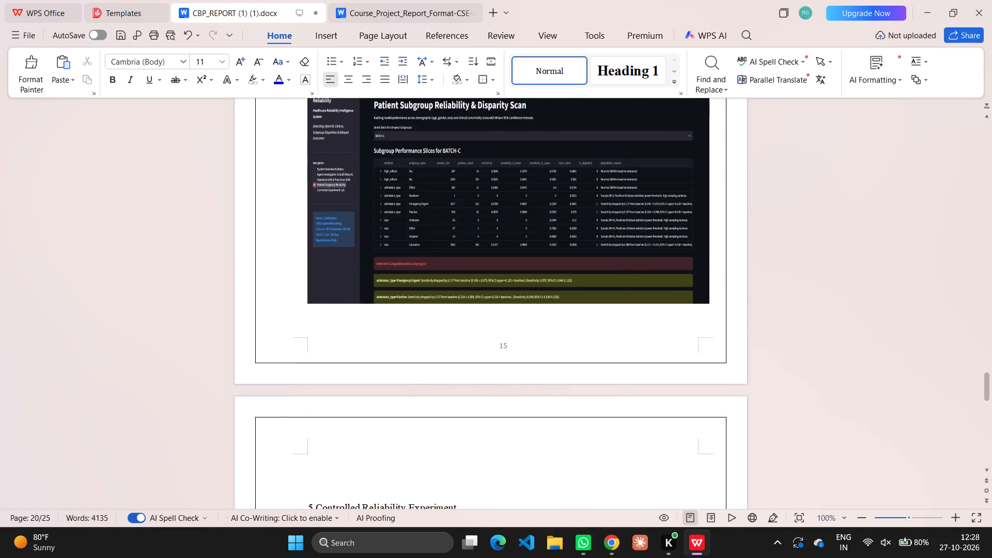
{"action": "scroll", "coordinate": [874, 192], "scroll_direction": "down", "scroll_amount": 19}
{"action": "scroll", "coordinate": [847, 148], "scroll_direction": "down", "scroll_amount": 6}
{"action": "scroll", "coordinate": [845, 152], "scroll_direction": "up", "scroll_amount": 7}
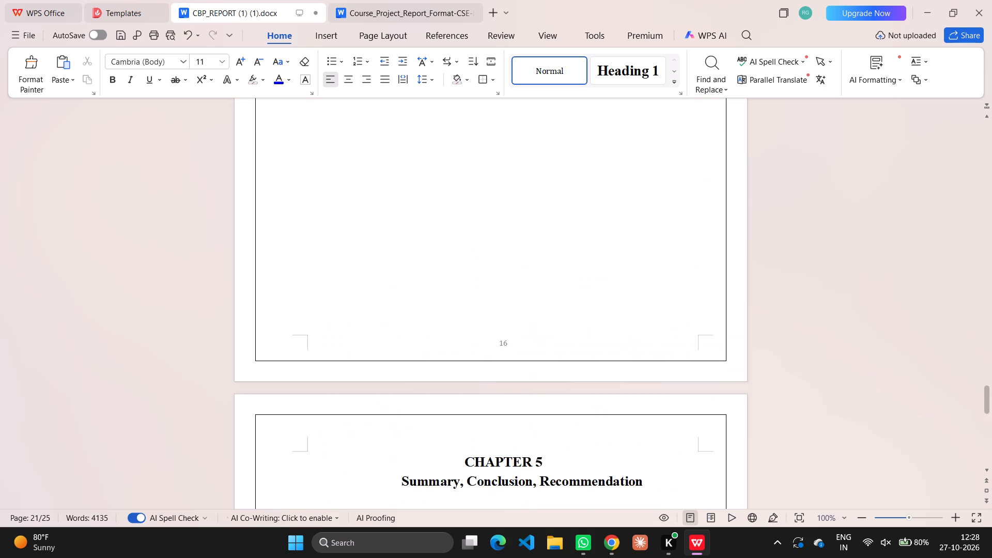
{"action": "scroll", "coordinate": [845, 152], "scroll_direction": "up", "scroll_amount": 13}
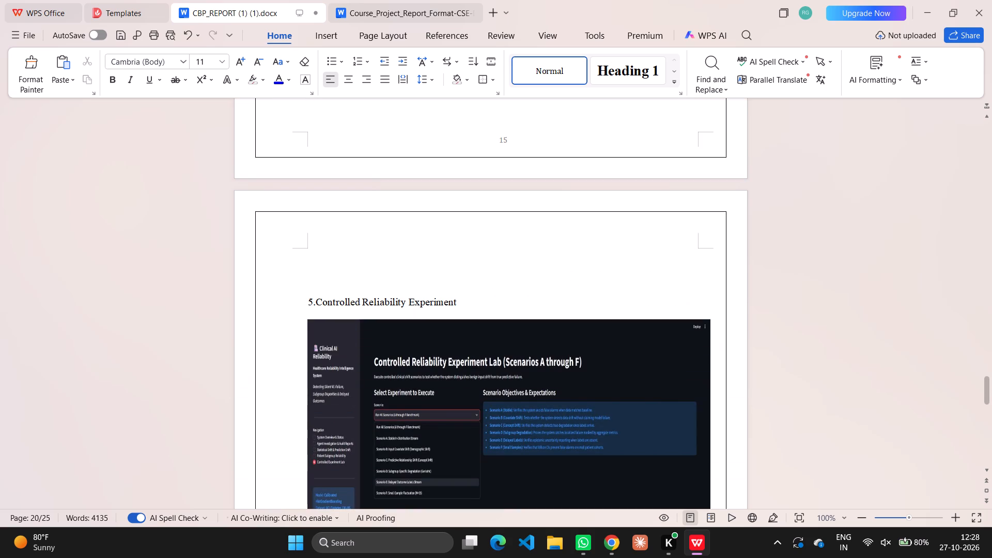
{"action": "scroll", "coordinate": [835, 151], "scroll_direction": "up", "scroll_amount": 18}
{"action": "scroll", "coordinate": [835, 151], "scroll_direction": "up", "scroll_amount": 7}
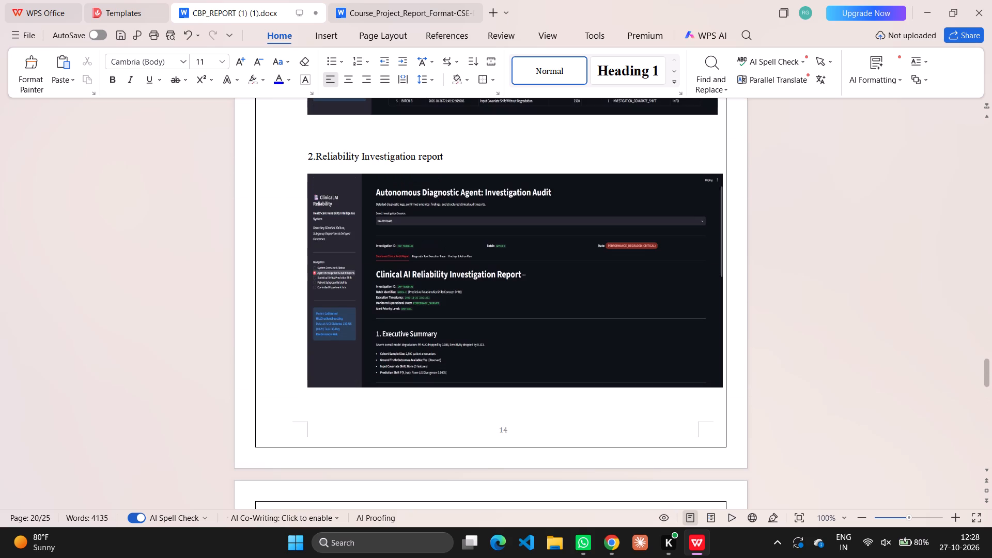
{"action": "scroll", "coordinate": [835, 151], "scroll_direction": "up", "scroll_amount": 8}
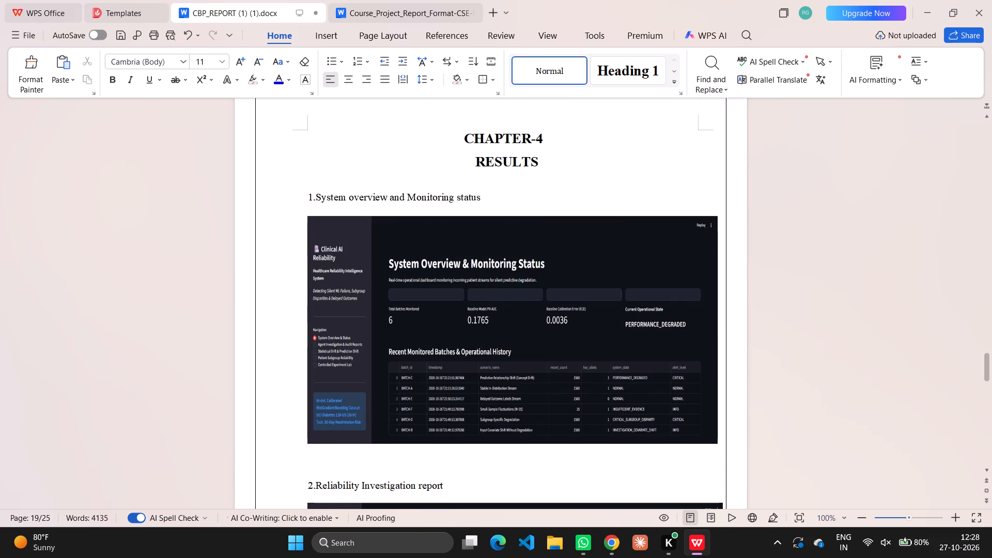
{"action": "scroll", "coordinate": [441, 268], "scroll_direction": "down", "scroll_amount": 1}
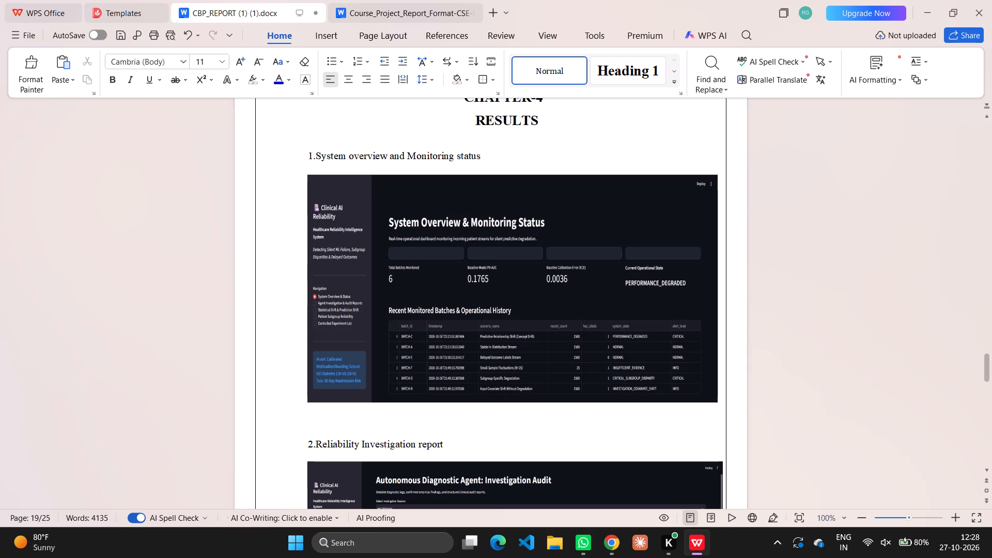
{"action": "scroll", "coordinate": [377, 381], "scroll_direction": "down", "scroll_amount": 1}
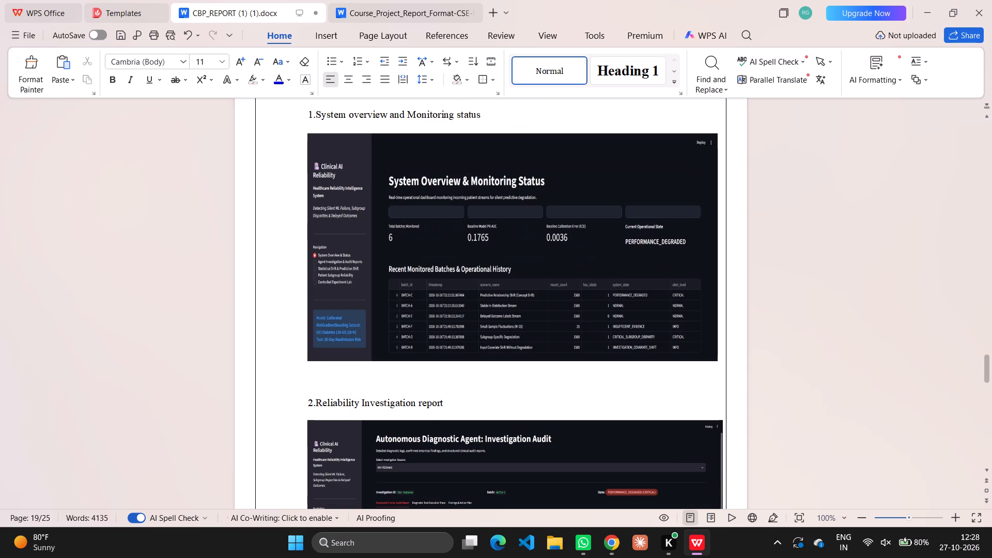
{"action": "scroll", "coordinate": [384, 386], "scroll_direction": "up", "scroll_amount": 1}
{"action": "scroll", "coordinate": [438, 388], "scroll_direction": "up", "scroll_amount": 2}
{"action": "scroll", "coordinate": [473, 322], "scroll_direction": "up", "scroll_amount": 2}
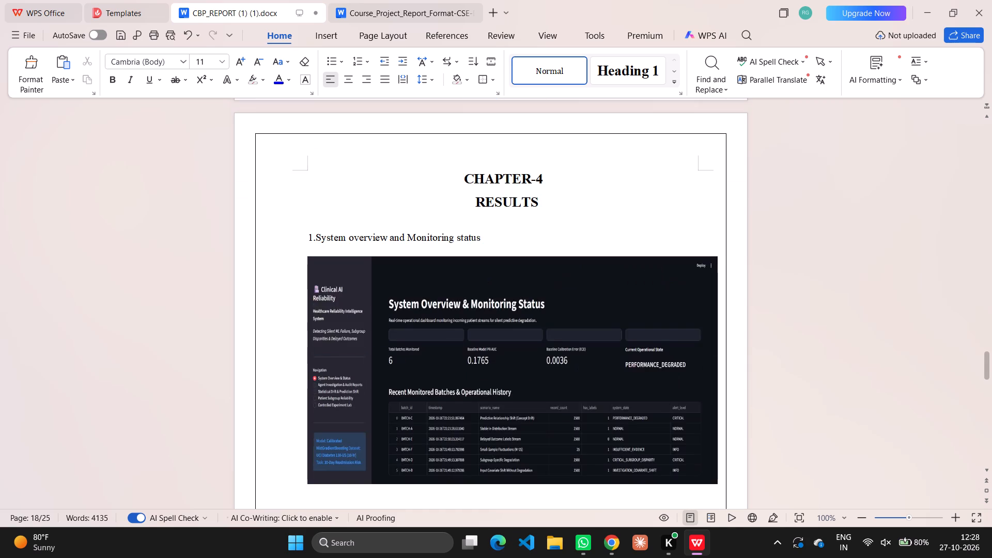
Select the train_models code screenshot on the page before Chapter 4.
{"action": "scroll", "coordinate": [471, 318], "scroll_direction": "up", "scroll_amount": 5}
{"action": "scroll", "coordinate": [540, 305], "scroll_direction": "up", "scroll_amount": 3}
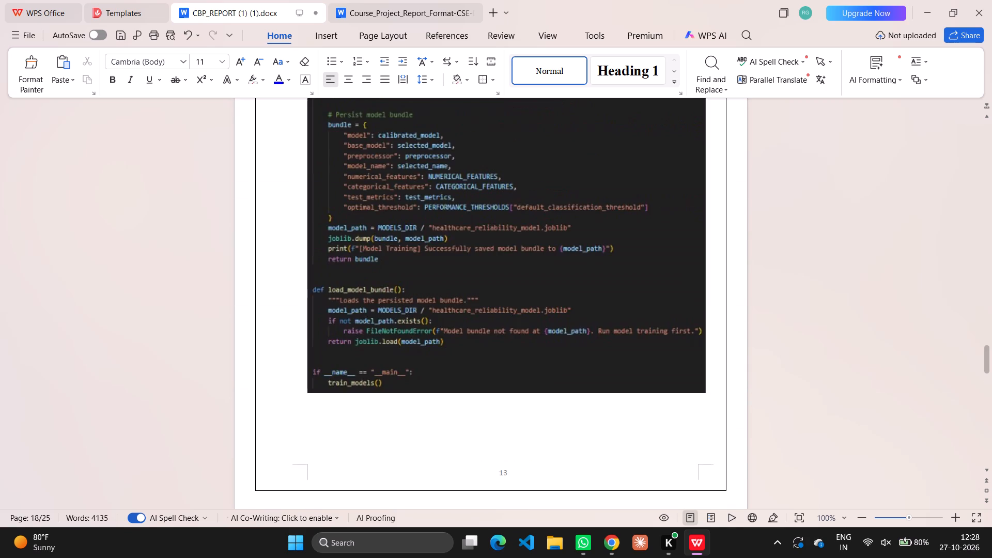
{"action": "scroll", "coordinate": [599, 240], "scroll_direction": "up", "scroll_amount": 7}
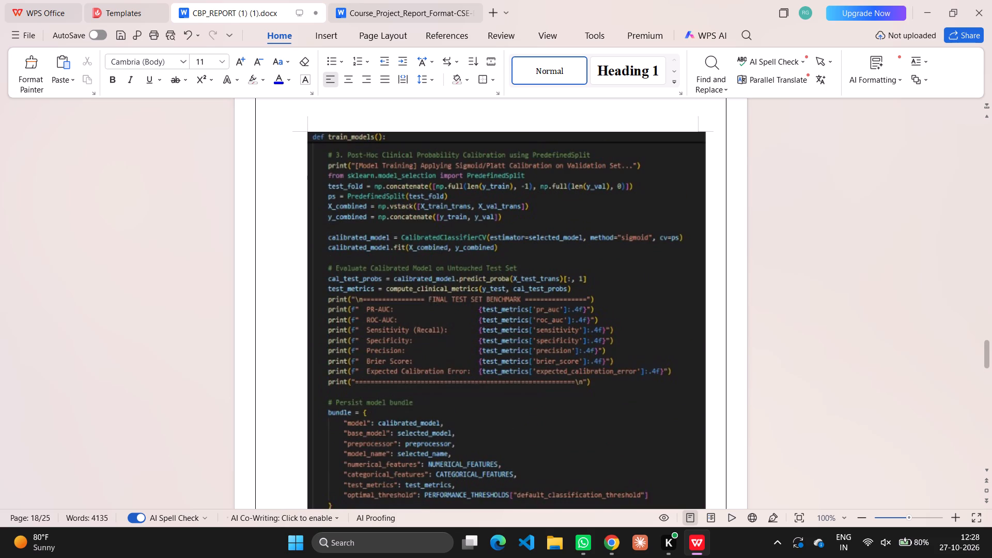
{"action": "scroll", "coordinate": [608, 217], "scroll_direction": "down", "scroll_amount": 1}
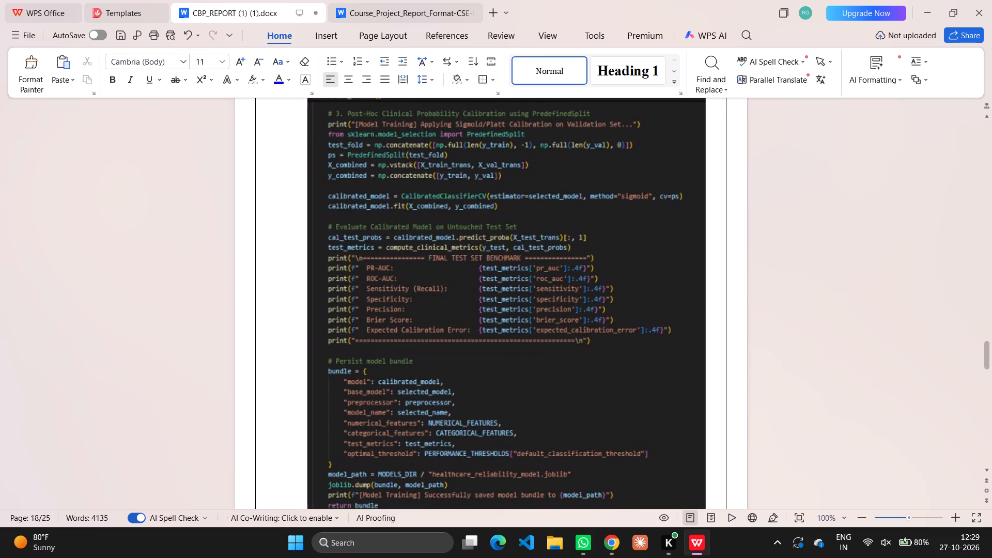
{"action": "left_click", "coordinate": [637, 215]}
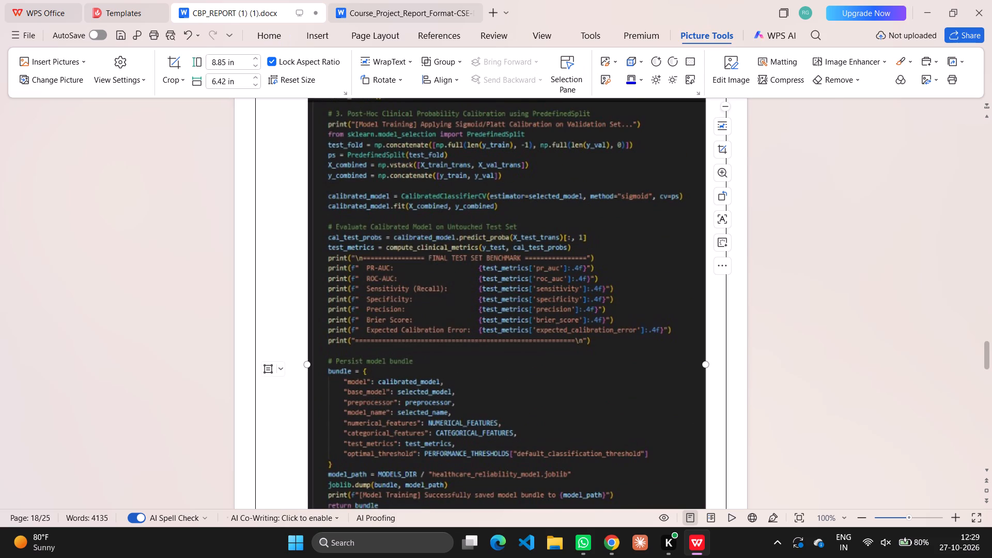
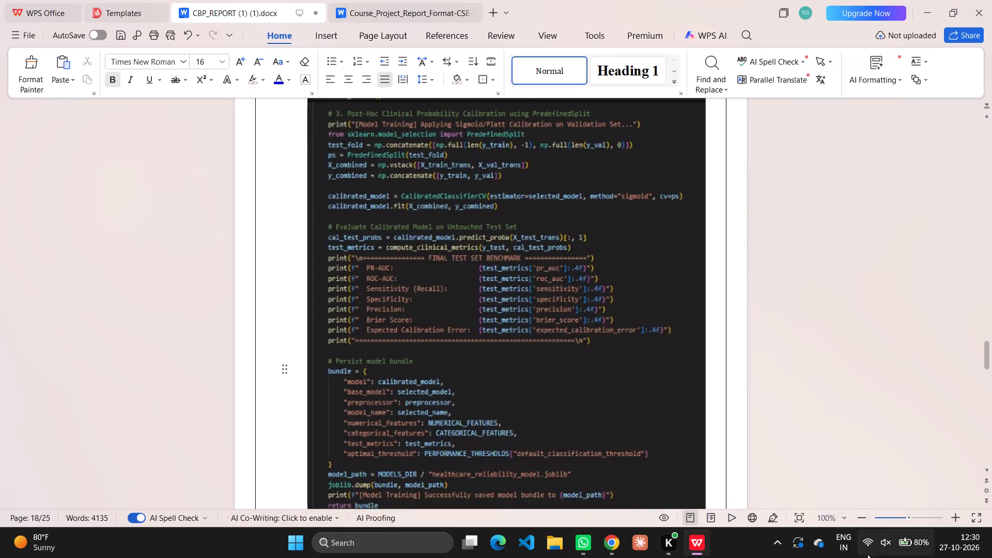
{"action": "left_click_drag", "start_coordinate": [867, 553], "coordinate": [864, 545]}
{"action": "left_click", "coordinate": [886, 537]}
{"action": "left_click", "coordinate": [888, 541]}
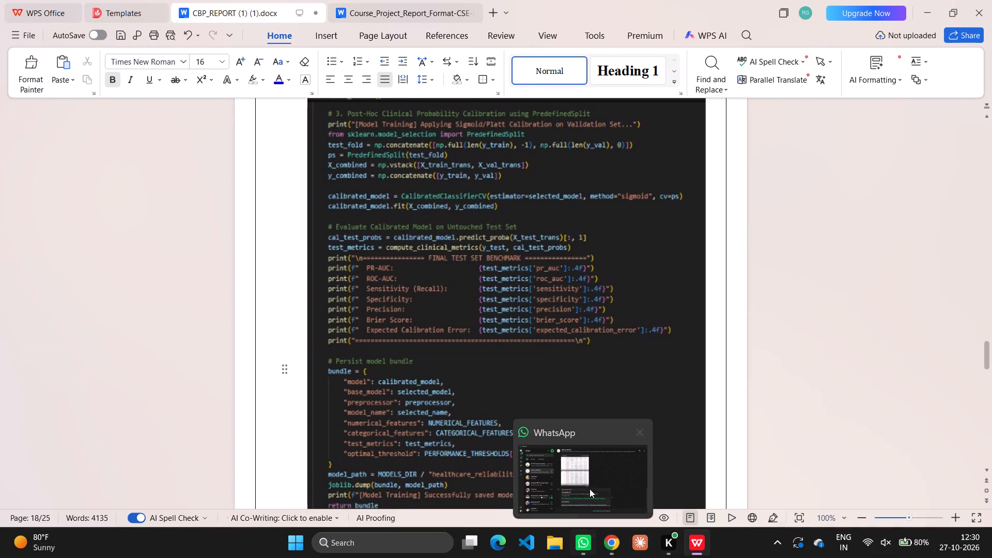
Close the WhatsApp window running in the background.
{"action": "left_click", "coordinate": [642, 435]}
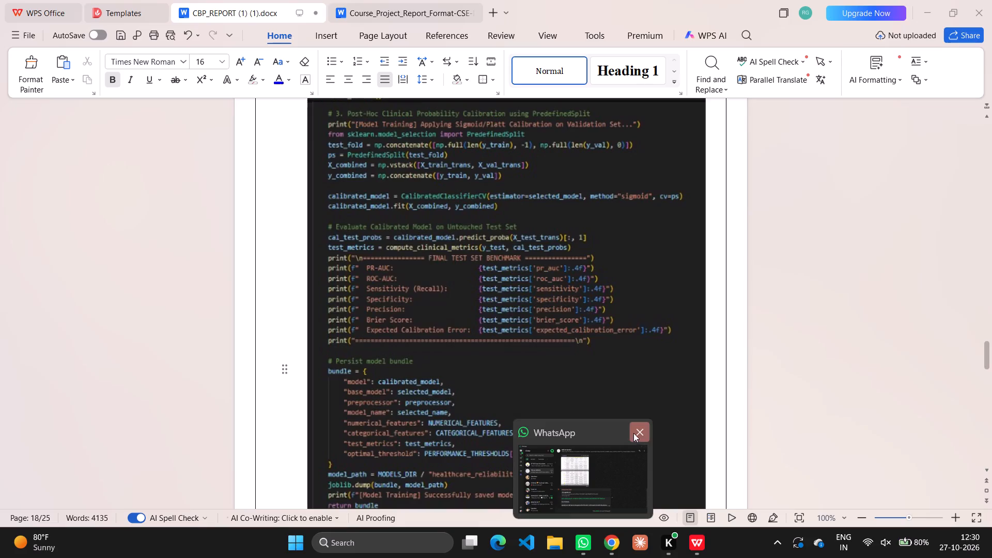
{"action": "left_click", "coordinate": [633, 433]}
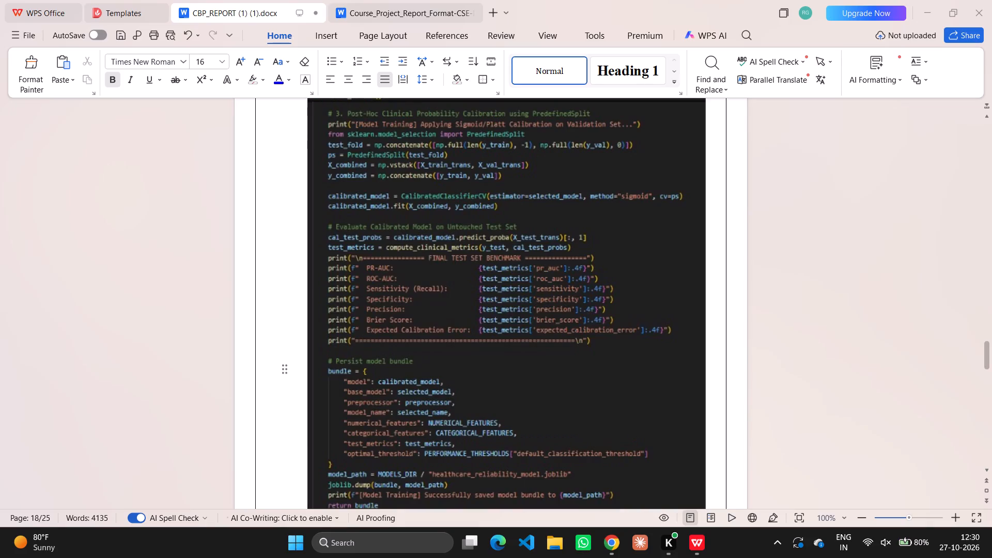
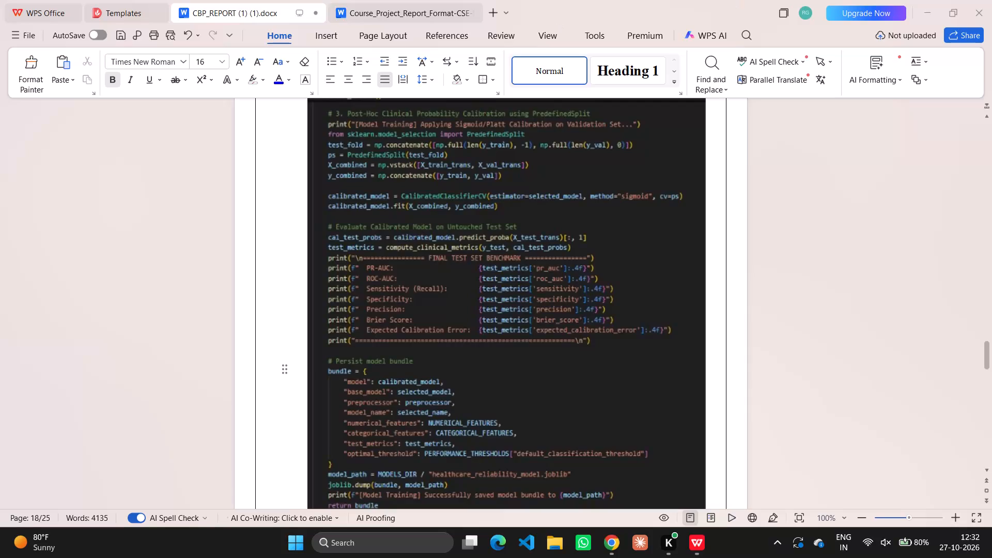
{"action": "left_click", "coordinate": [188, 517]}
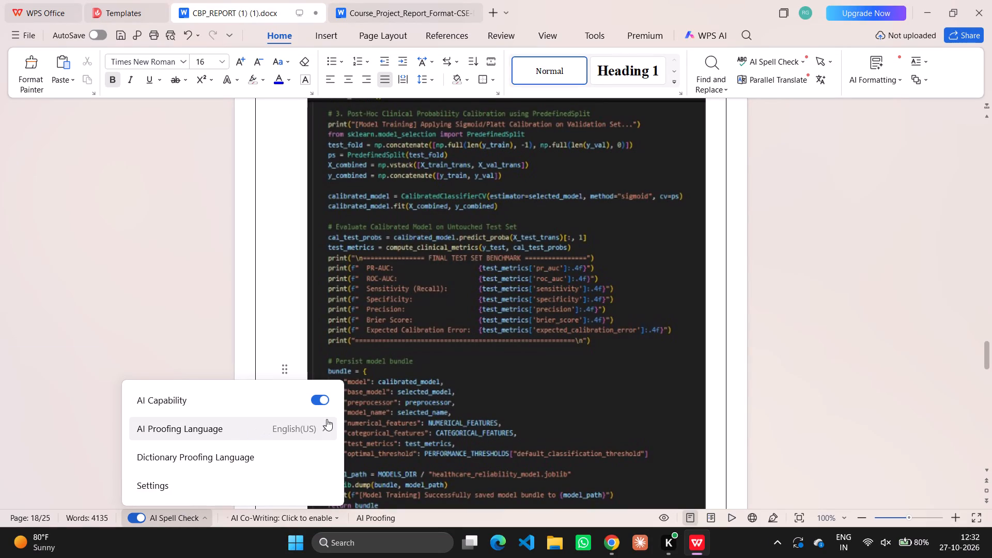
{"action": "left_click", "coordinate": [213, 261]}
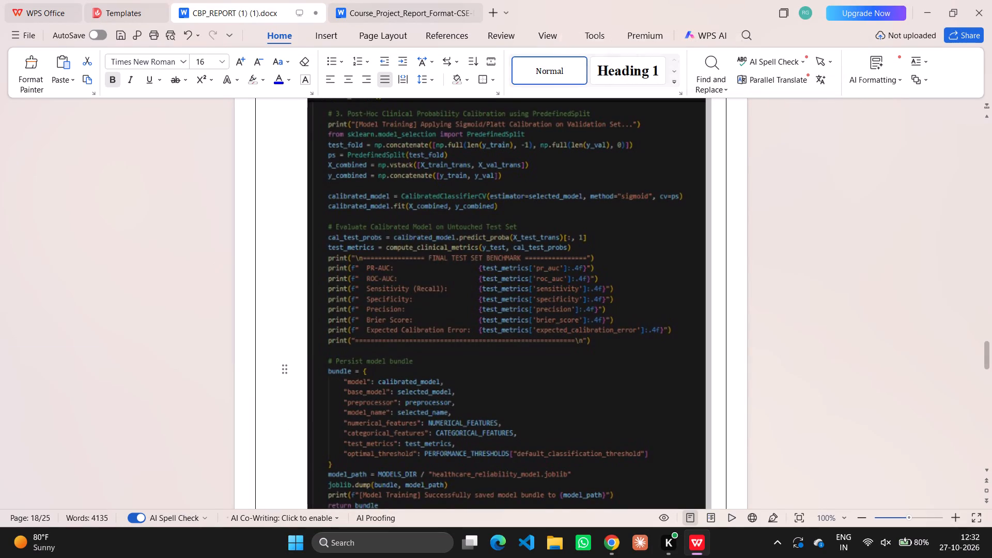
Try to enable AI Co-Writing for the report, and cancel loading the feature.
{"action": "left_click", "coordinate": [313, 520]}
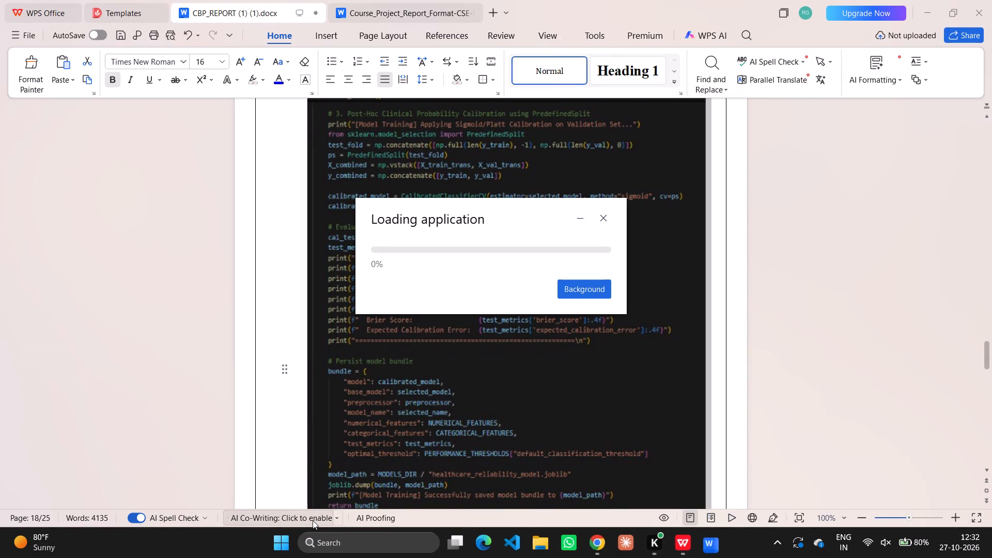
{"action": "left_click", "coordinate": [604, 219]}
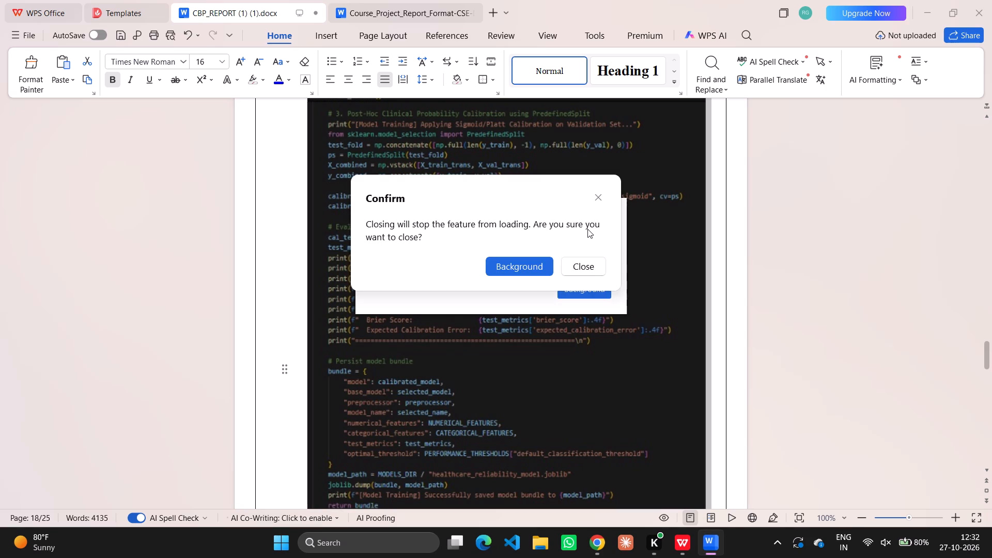
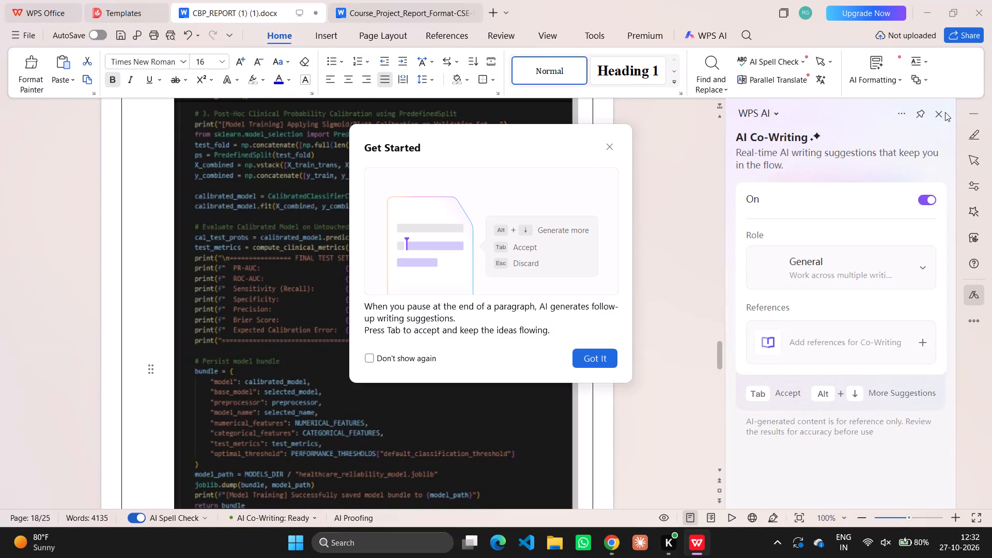
Dismiss the Get Started introduction and close the AI Co-Writing pane to return to the report.
{"action": "left_click", "coordinate": [945, 112]}
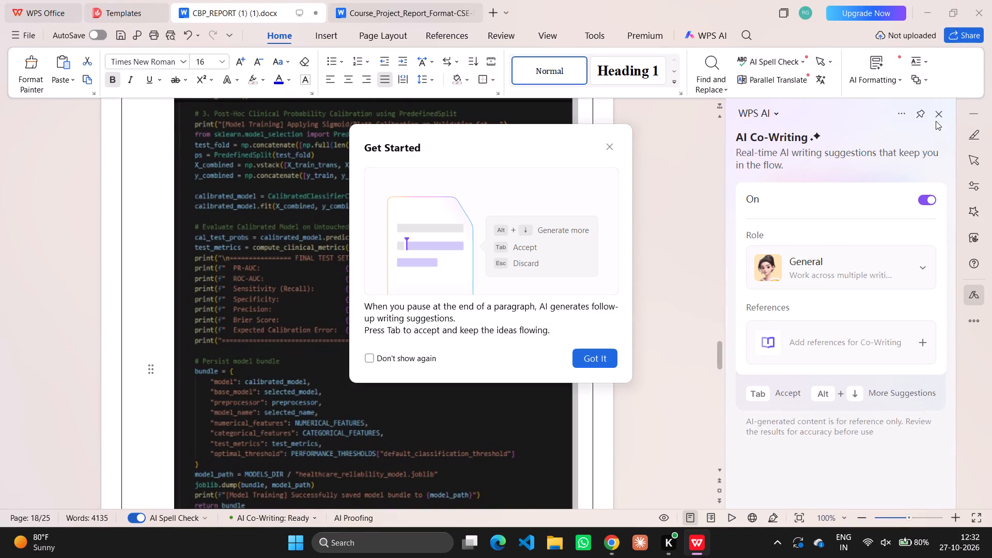
{"action": "left_click", "coordinate": [936, 121]}
{"action": "left_click", "coordinate": [611, 146]}
{"action": "left_click", "coordinate": [939, 115]}
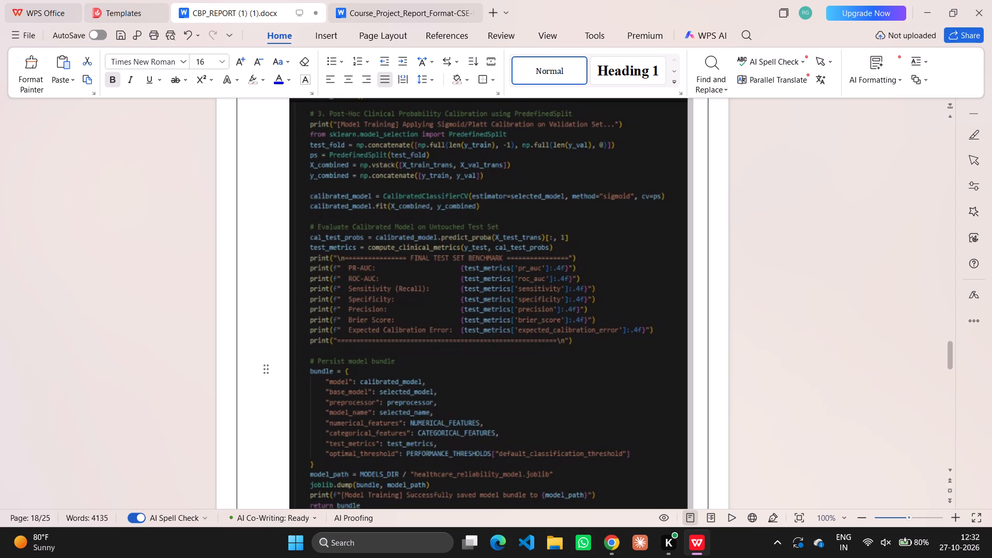
Open the Windows quick settings for network, sound and battery.
{"action": "left_click", "coordinate": [896, 546]}
{"action": "left_click", "coordinate": [891, 539]}
{"action": "left_click", "coordinate": [891, 539]}
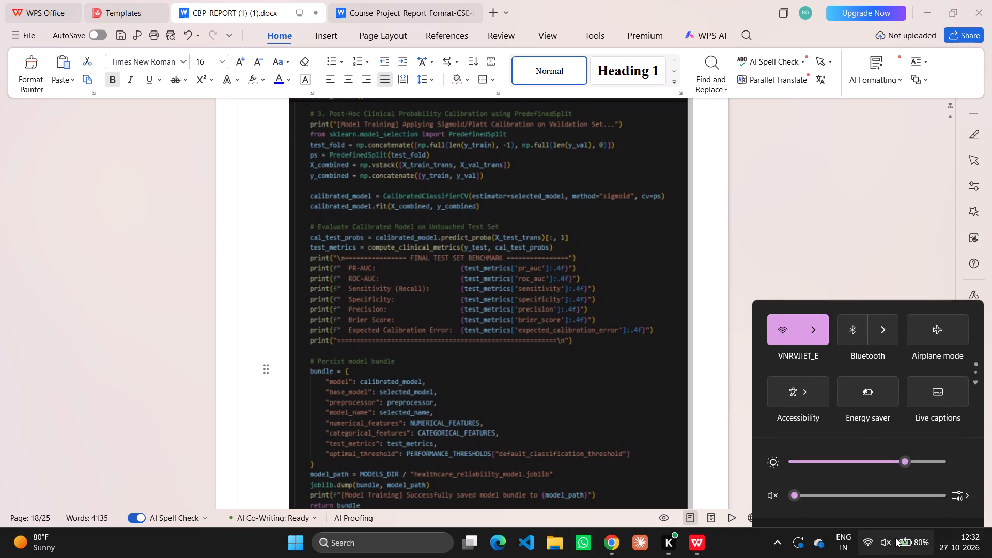
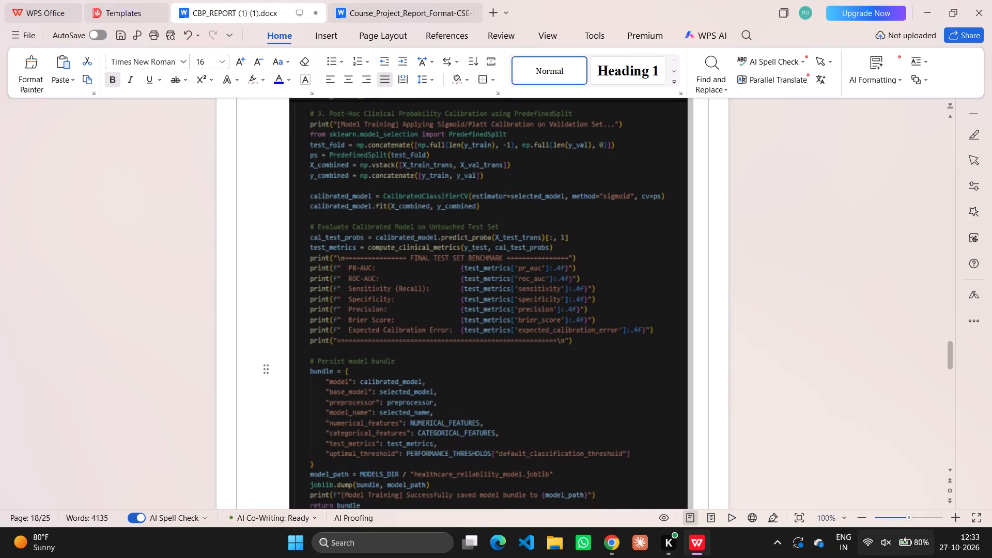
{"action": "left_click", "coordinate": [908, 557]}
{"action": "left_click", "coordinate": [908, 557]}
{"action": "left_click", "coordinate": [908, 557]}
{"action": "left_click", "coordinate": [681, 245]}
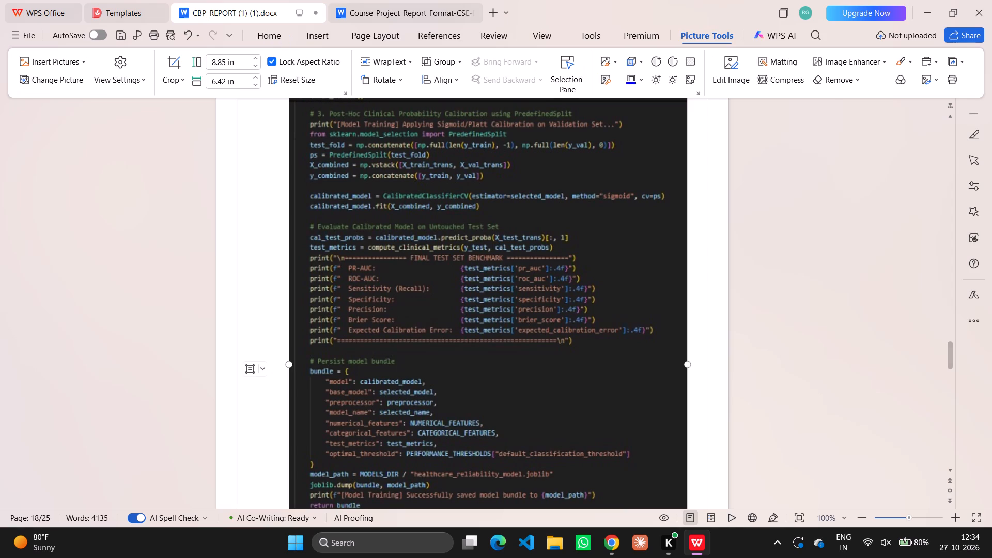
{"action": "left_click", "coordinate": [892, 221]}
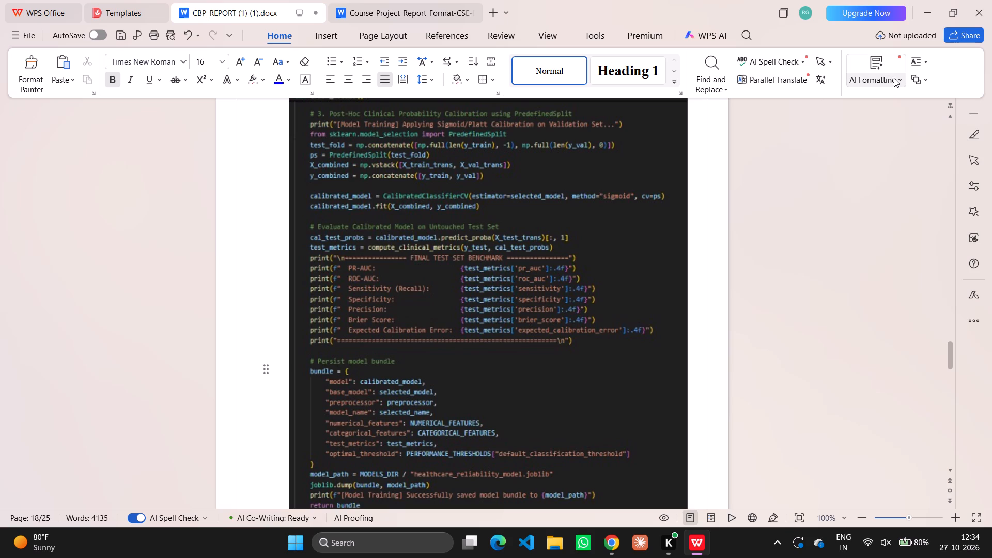
Switch to Chrome and examine the Duplichecker plagiarism results, including the source breakdown and the underlined sentences in the document preview.
{"action": "left_click", "coordinate": [608, 542]}
{"action": "scroll", "coordinate": [290, 415], "scroll_direction": "down", "scroll_amount": 11}
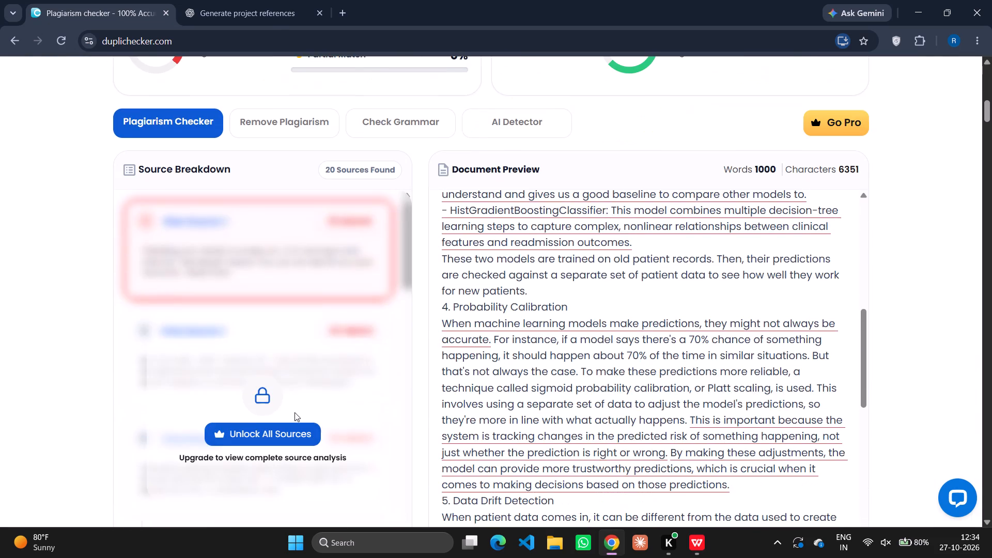
Examine the DupliChecker plagiarism scores, source breakdown and highlighted document preview, dismissing the pricing offer.
{"action": "scroll", "coordinate": [323, 404], "scroll_direction": "up", "scroll_amount": 5}
{"action": "scroll", "coordinate": [325, 402], "scroll_direction": "down", "scroll_amount": 1}
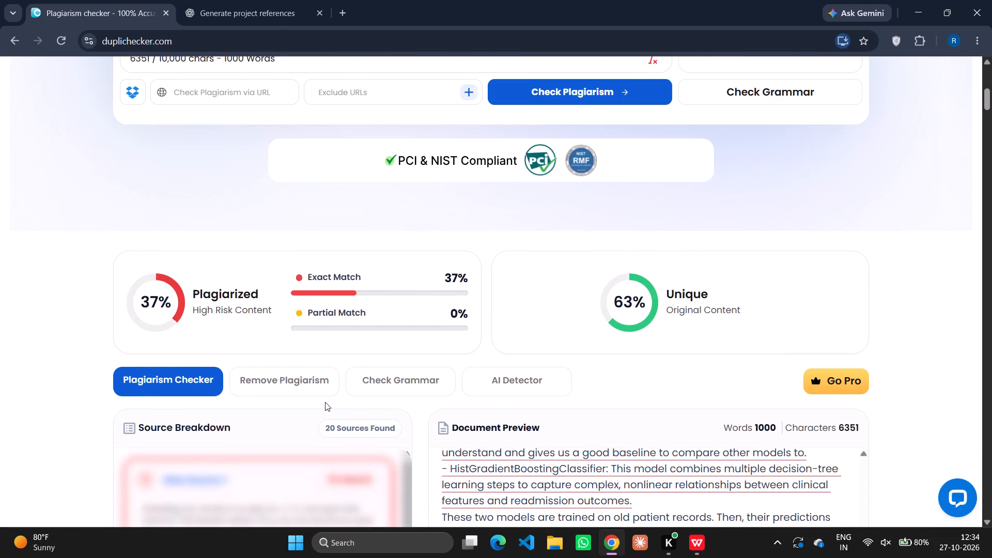
{"action": "scroll", "coordinate": [315, 411], "scroll_direction": "down", "scroll_amount": 5}
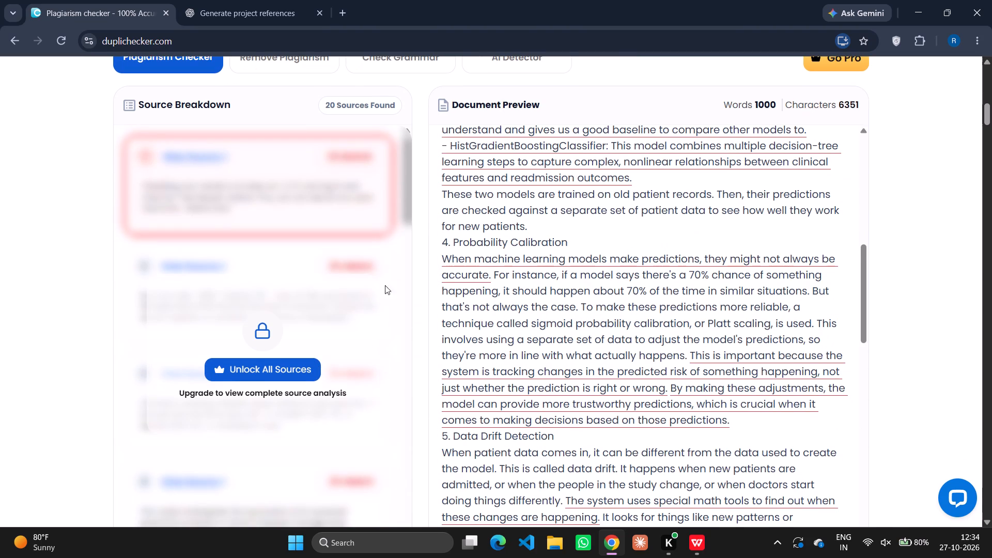
{"action": "left_click_drag", "start_coordinate": [407, 219], "coordinate": [368, 428]}
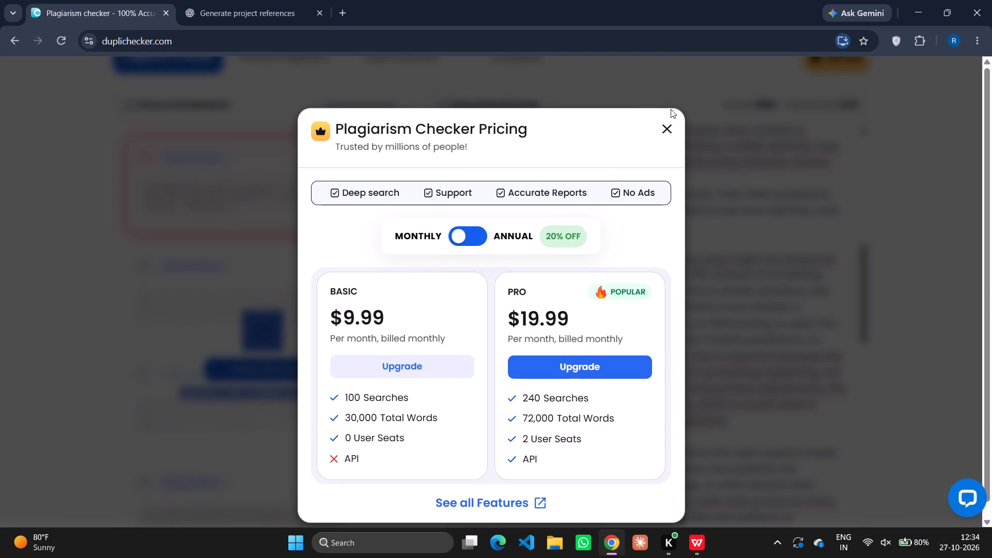
{"action": "left_click", "coordinate": [665, 132]}
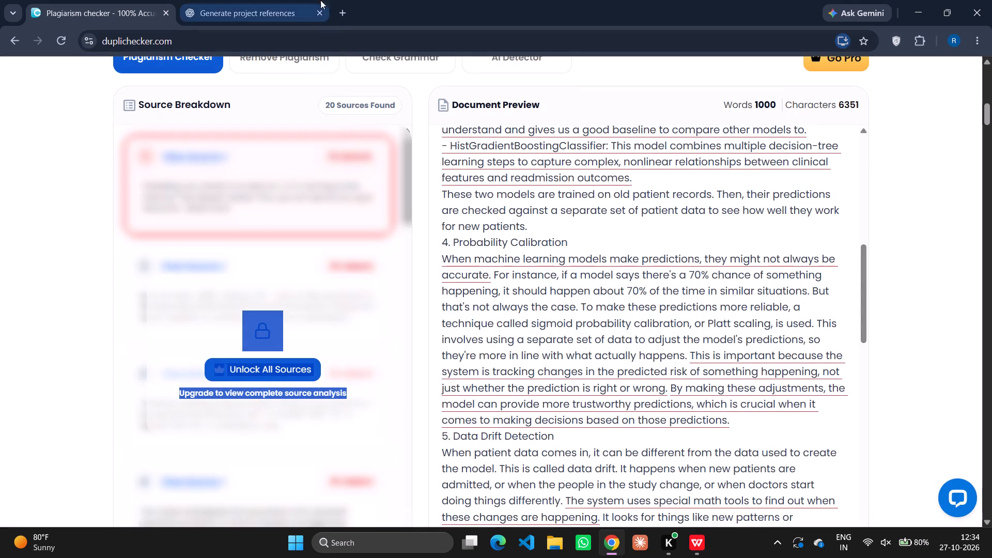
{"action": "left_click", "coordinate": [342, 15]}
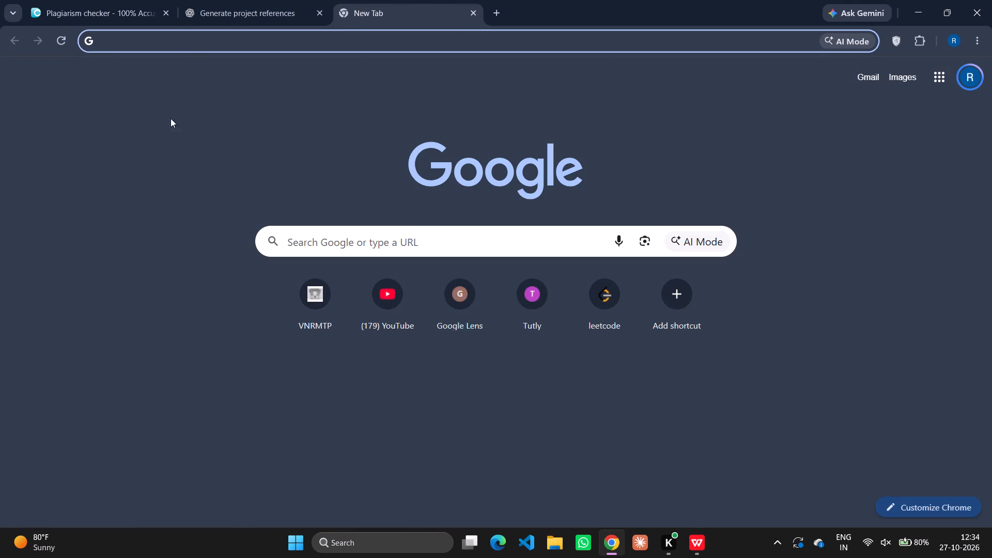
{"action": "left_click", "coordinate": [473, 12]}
{"action": "left_click", "coordinate": [635, 553]}
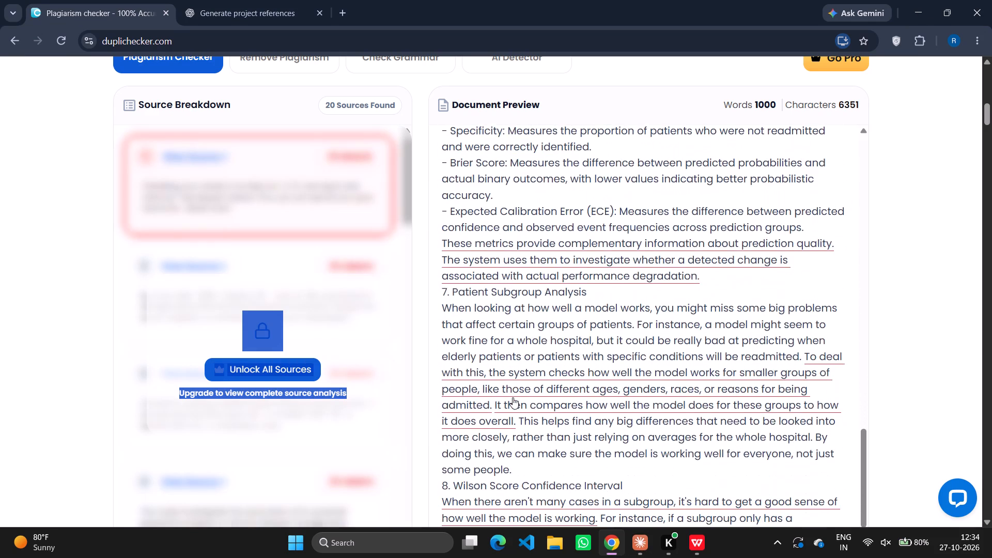
{"action": "scroll", "coordinate": [513, 397], "scroll_direction": "down", "scroll_amount": 9}
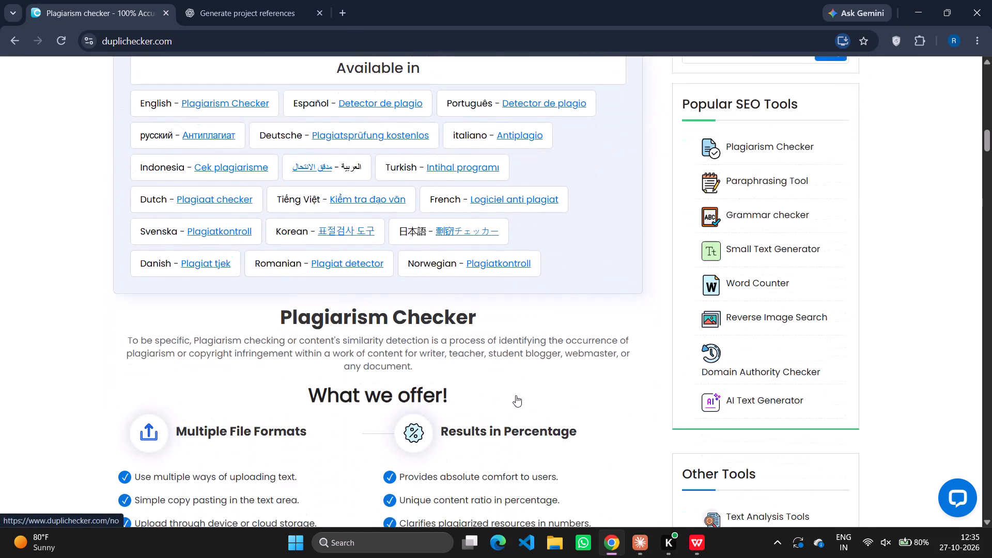
{"action": "scroll", "coordinate": [516, 395], "scroll_direction": "down", "scroll_amount": 12}
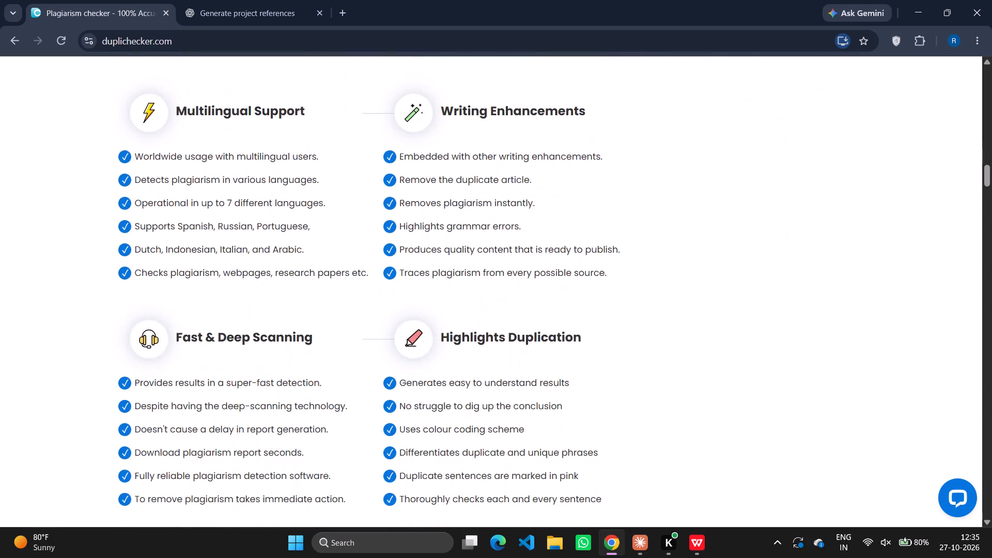
{"action": "scroll", "coordinate": [516, 395], "scroll_direction": "down", "scroll_amount": 9}
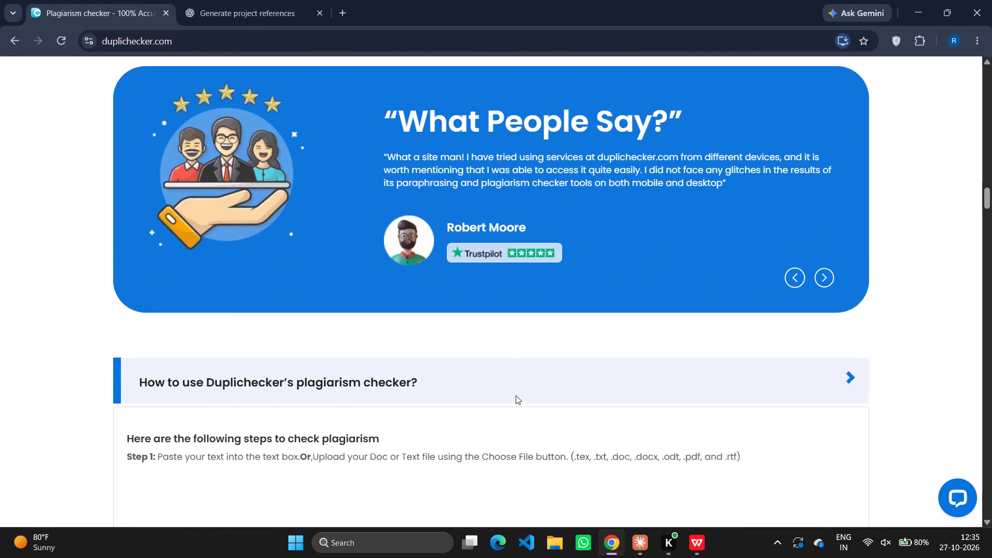
{"action": "scroll", "coordinate": [516, 395], "scroll_direction": "down", "scroll_amount": 2}
{"action": "scroll", "coordinate": [516, 395], "scroll_direction": "up", "scroll_amount": 2}
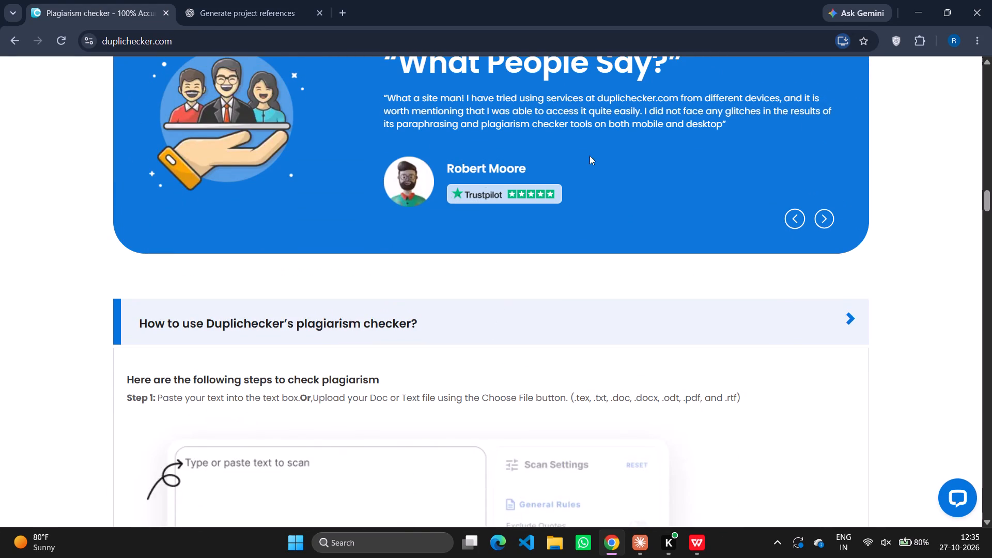
{"action": "scroll", "coordinate": [551, 293], "scroll_direction": "down", "scroll_amount": 4}
Return to the beginning of the Plagiarism Checker page to review the submitted text and scan settings.
{"action": "middle_click", "coordinate": [856, 304]}
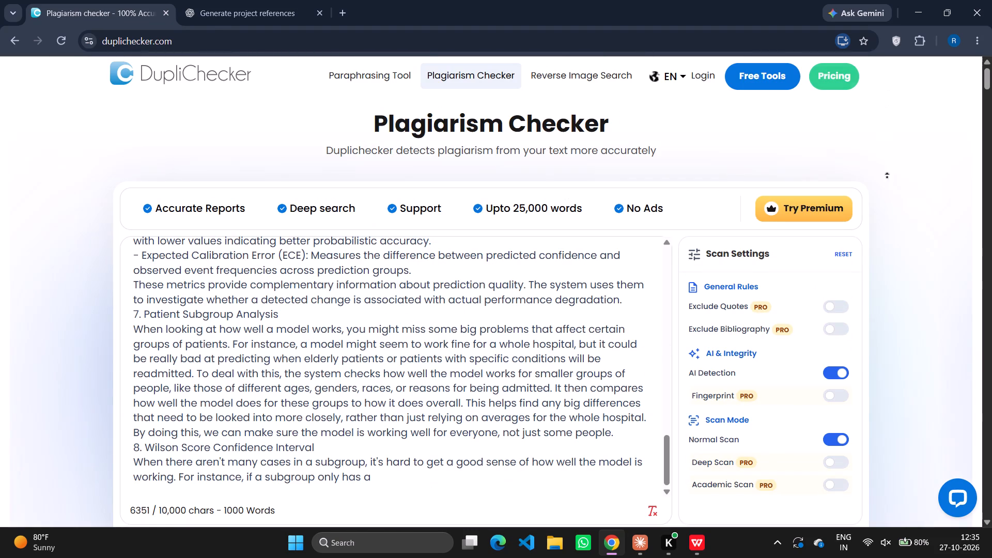
{"action": "scroll", "coordinate": [925, 533], "scroll_direction": "down", "scroll_amount": 1}
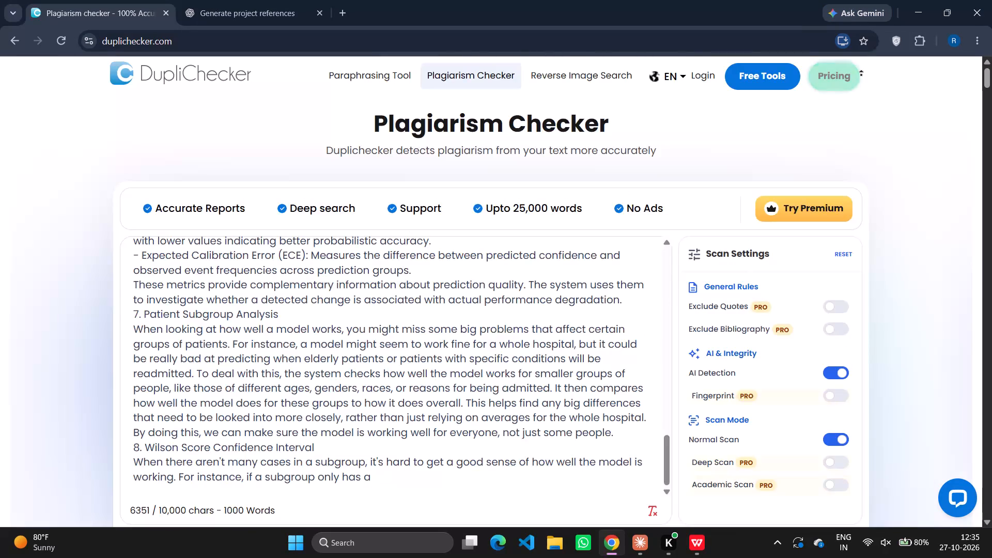
{"action": "middle_click", "coordinate": [897, 99]}
{"action": "scroll", "coordinate": [873, 141], "scroll_direction": "up", "scroll_amount": 1}
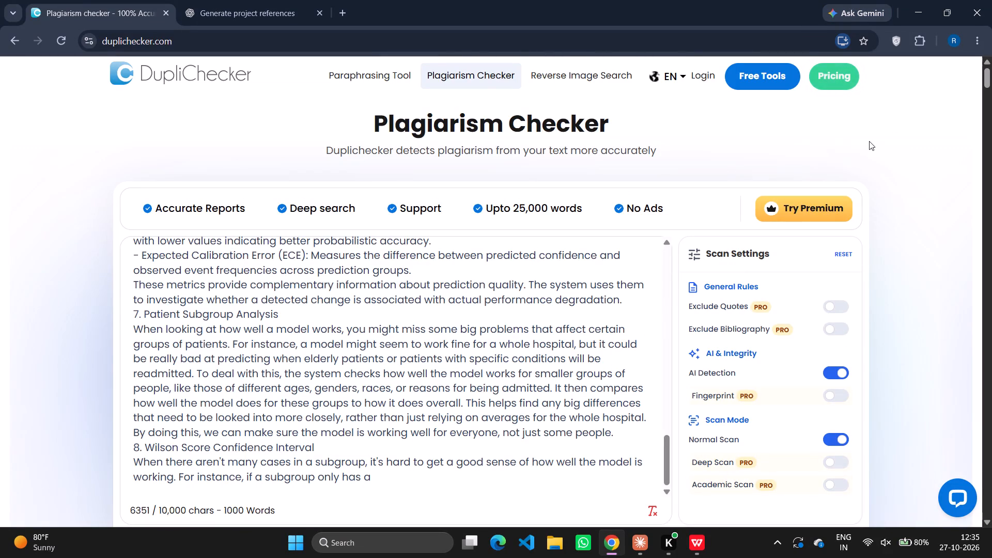
{"action": "scroll", "coordinate": [866, 146], "scroll_direction": "up", "scroll_amount": 1}
{"action": "scroll", "coordinate": [726, 220], "scroll_direction": "down", "scroll_amount": 2}
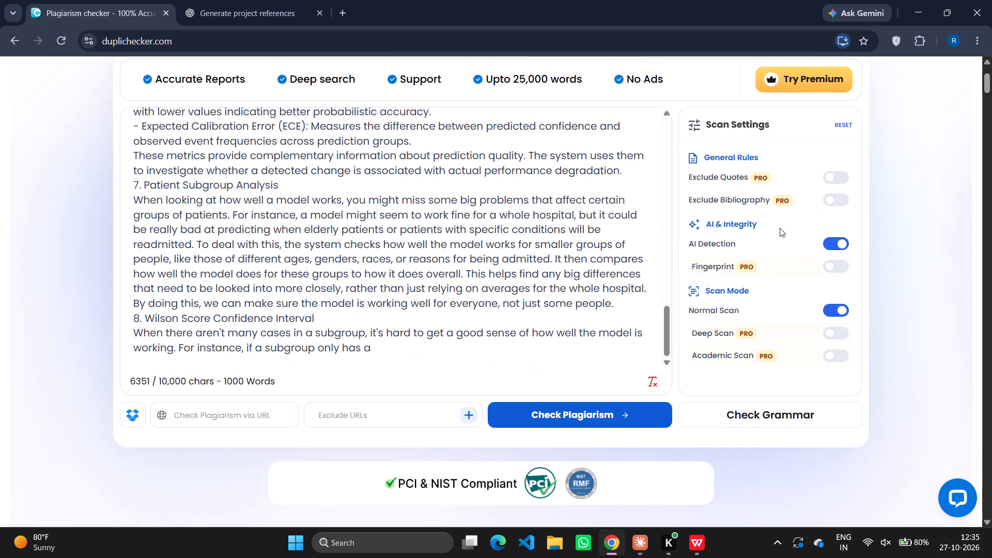
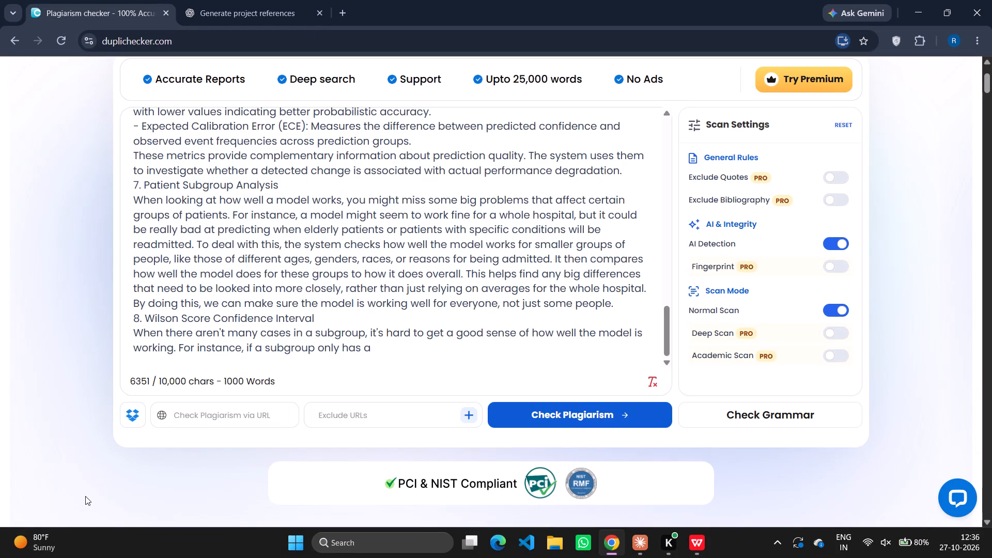
Open Calculator and compute 304 × 4, dividing the result by 3.
{"action": "left_click", "coordinate": [361, 541]}
{"action": "key", "text": "c"}
{"action": "type", "text": "alc"}
{"action": "key", "text": "l"}
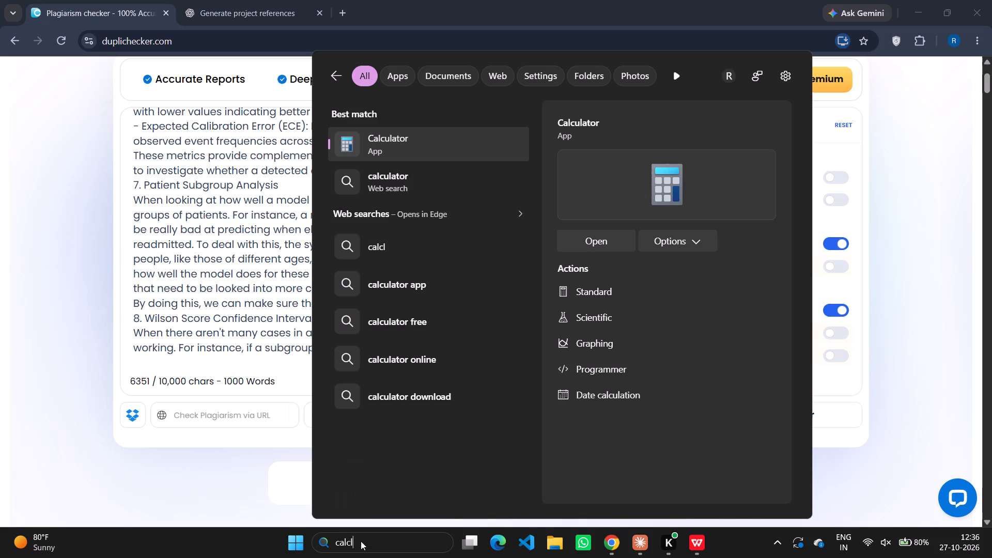
{"action": "key", "text": "BackSpace"}
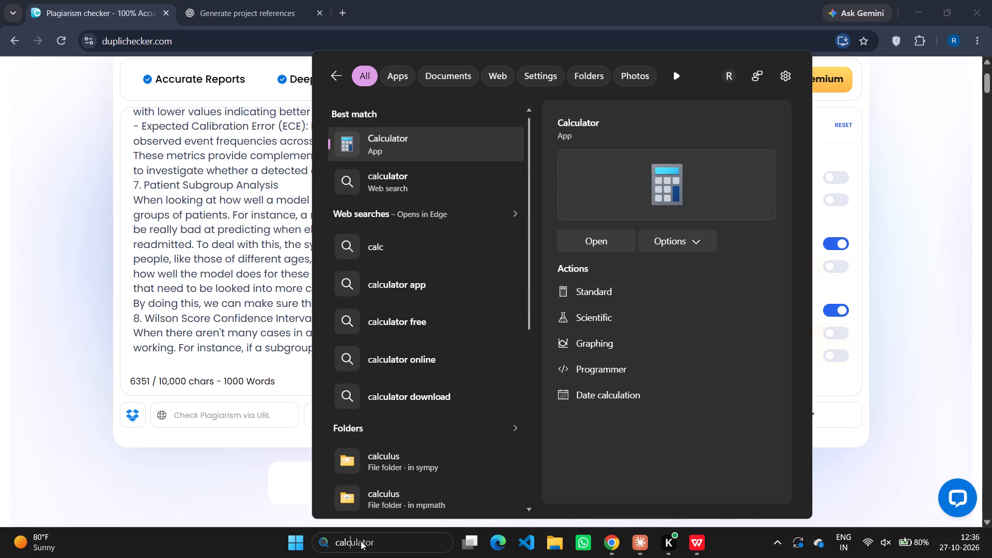
{"action": "key", "text": "Return"}
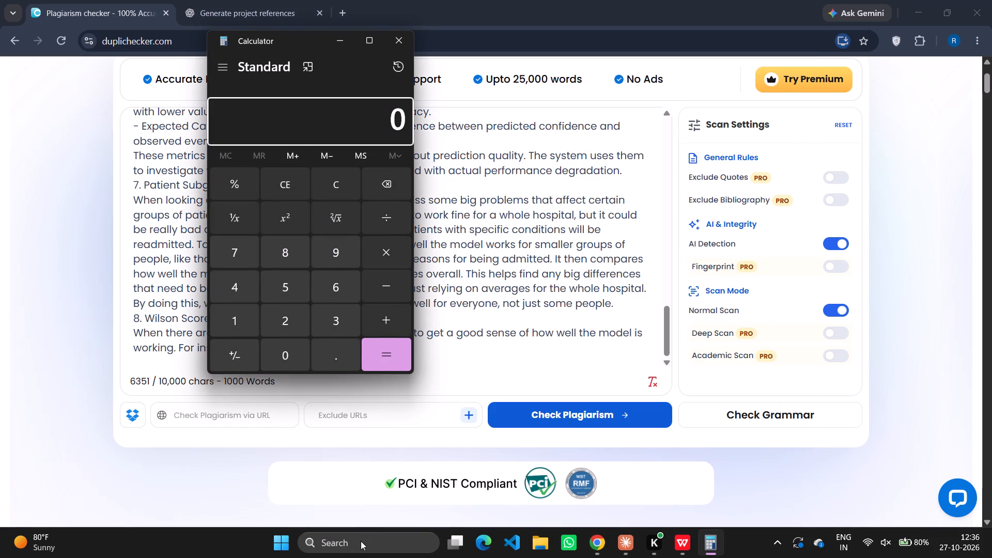
{"action": "type", "text": "304"}
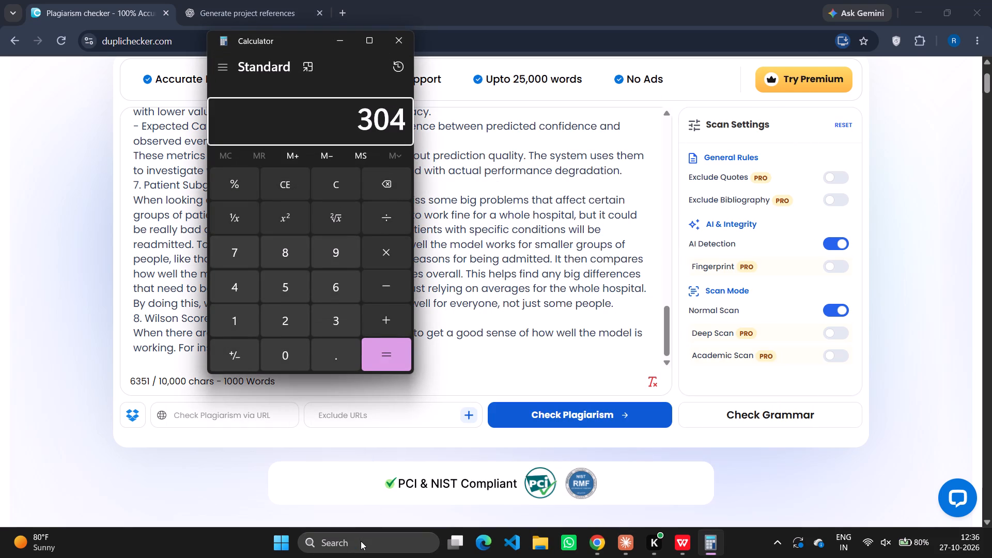
{"action": "key", "text": "shift+asterisk"}
{"action": "key", "text": "4"}
{"action": "key", "text": "Return"}
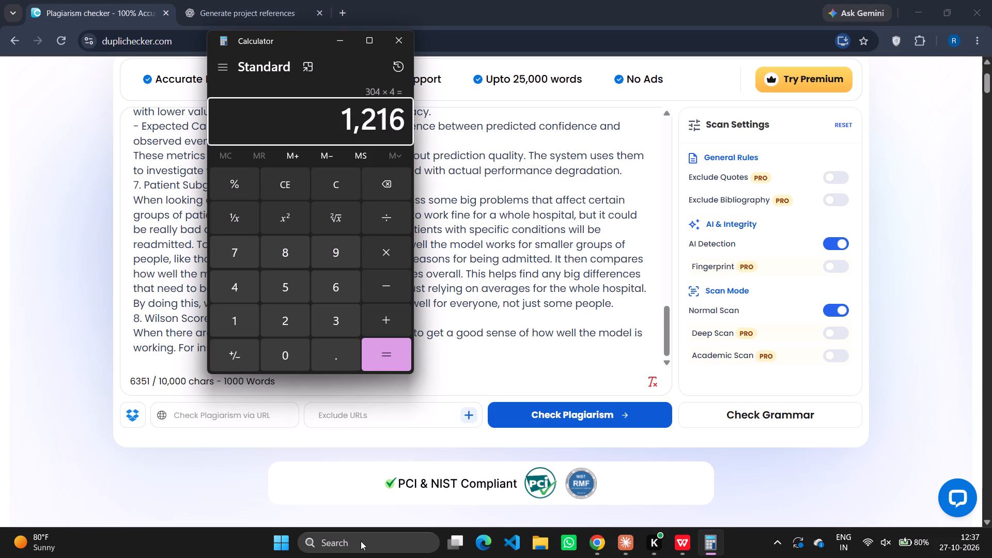
{"action": "type", "text": "/3"}
{"action": "key", "text": "Return"}
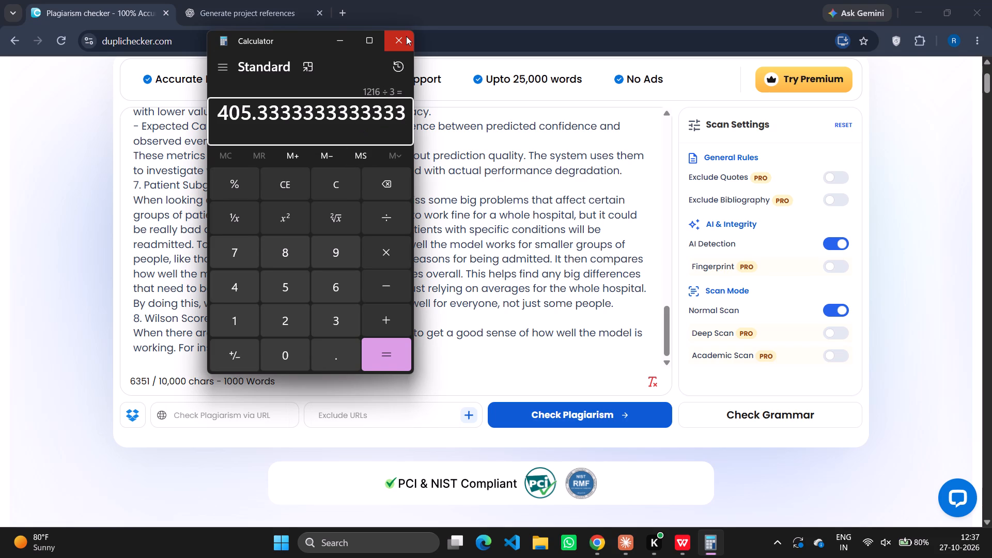
Search Google for eduprime in a new browser tab and open the EduPrime login page from the VNRVJIET website.
{"action": "left_click", "coordinate": [342, 3]}
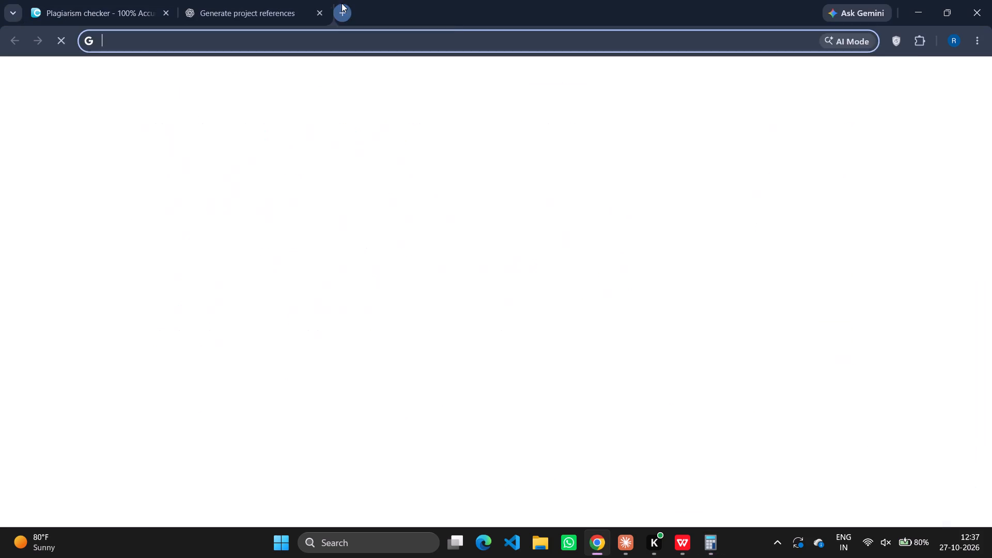
{"action": "type", "text": "eduprijme"}
{"action": "key", "text": "BackSpace"}
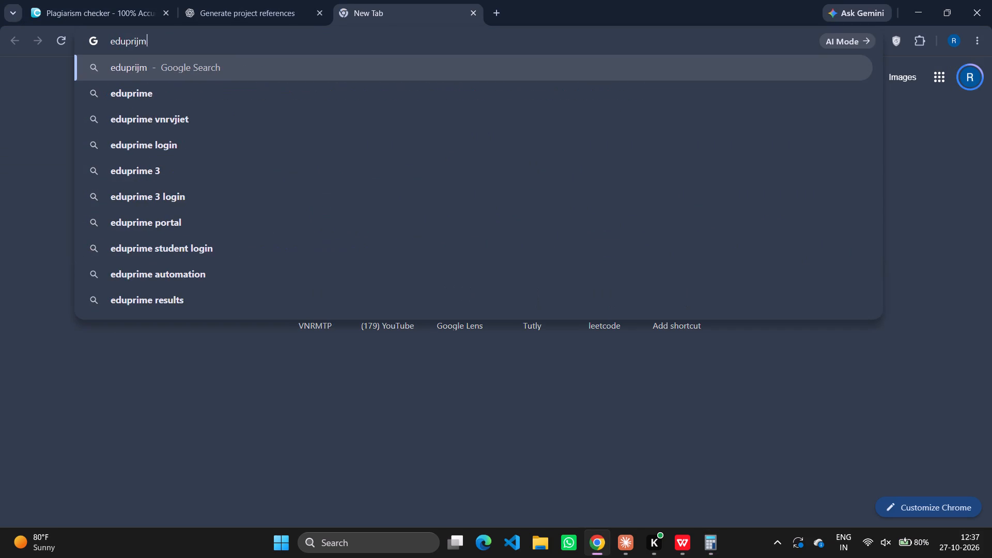
{"action": "key", "text": "BackSpace"}
{"action": "key", "text": "BackSpace"}
{"action": "type", "text": "me"}
{"action": "key", "text": "Return"}
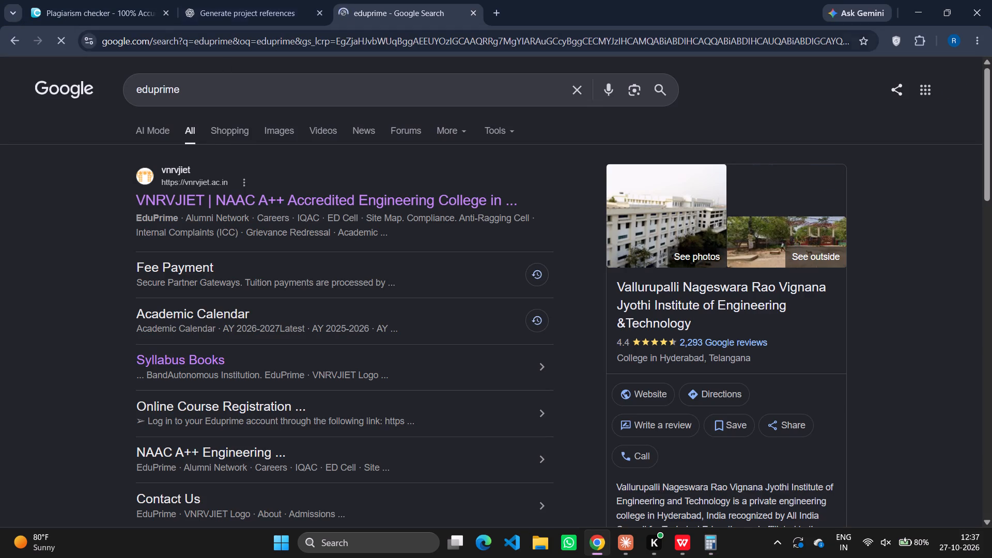
{"action": "left_click", "coordinate": [231, 188]}
{"action": "left_click", "coordinate": [230, 200]}
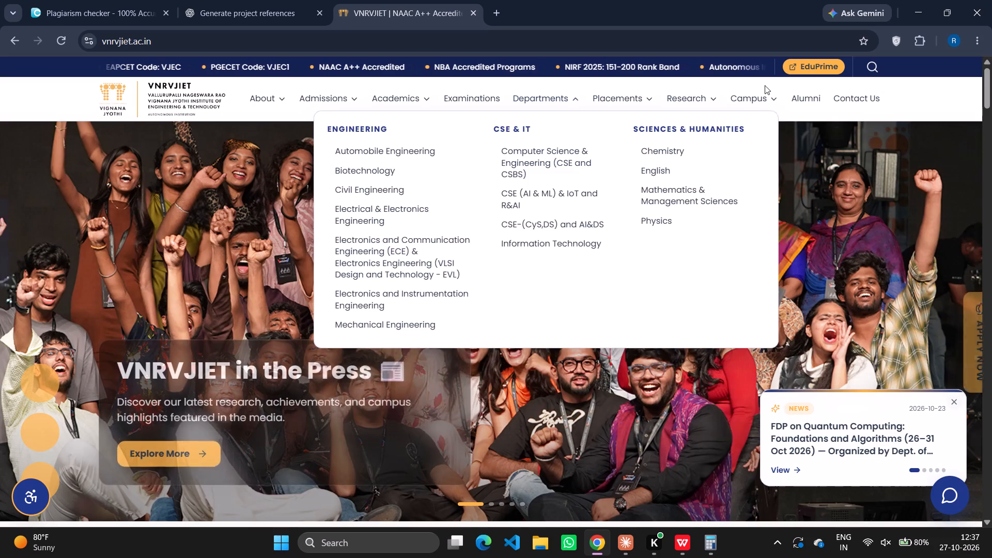
{"action": "left_click", "coordinate": [797, 71]}
{"action": "left_click", "coordinate": [818, 66]}
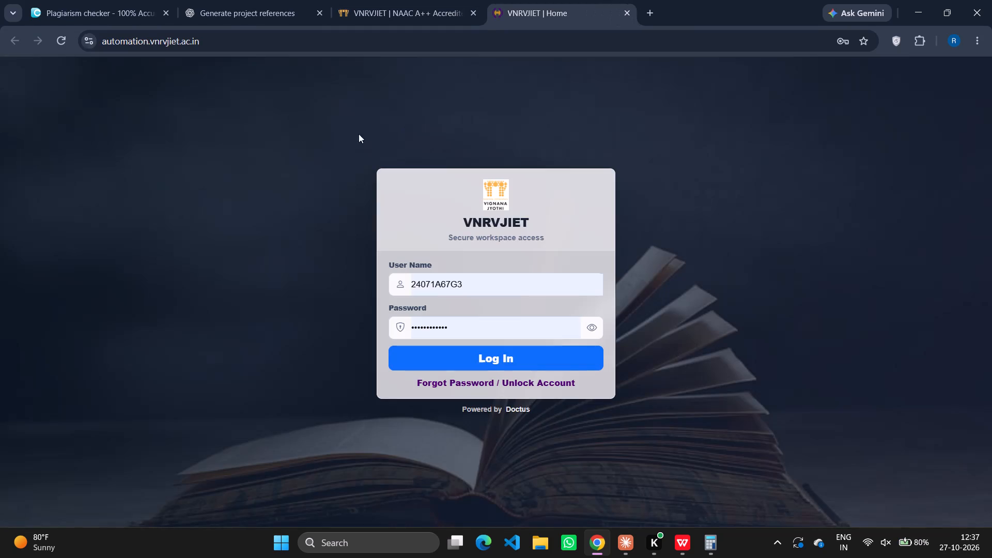
{"action": "left_click", "coordinate": [516, 348]}
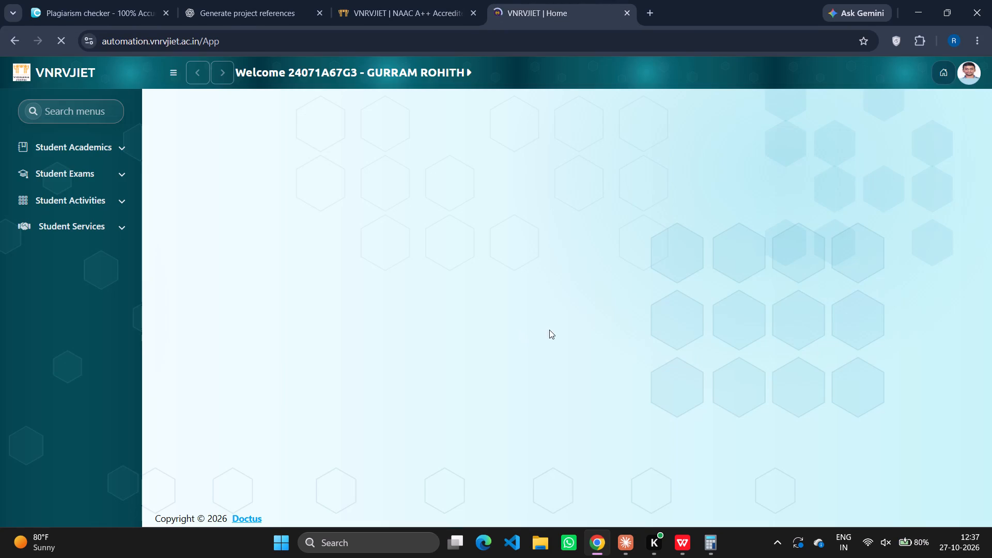
{"action": "left_click", "coordinate": [221, 162]}
{"action": "left_click", "coordinate": [222, 151]}
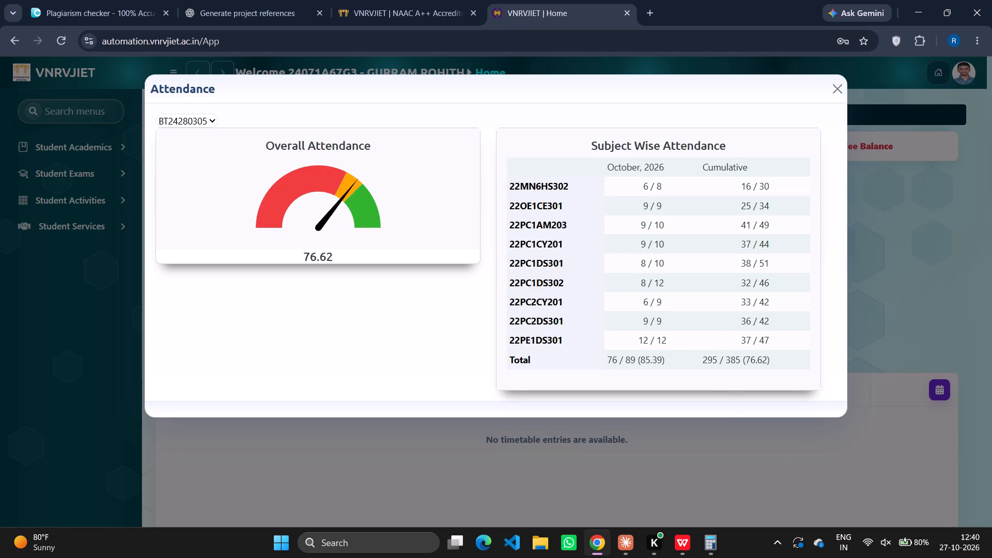
Examine the subject-wise attendance figures and the cumulative total in the Attendance summary.
{"action": "left_click_drag", "start_coordinate": [717, 362], "coordinate": [705, 362]}
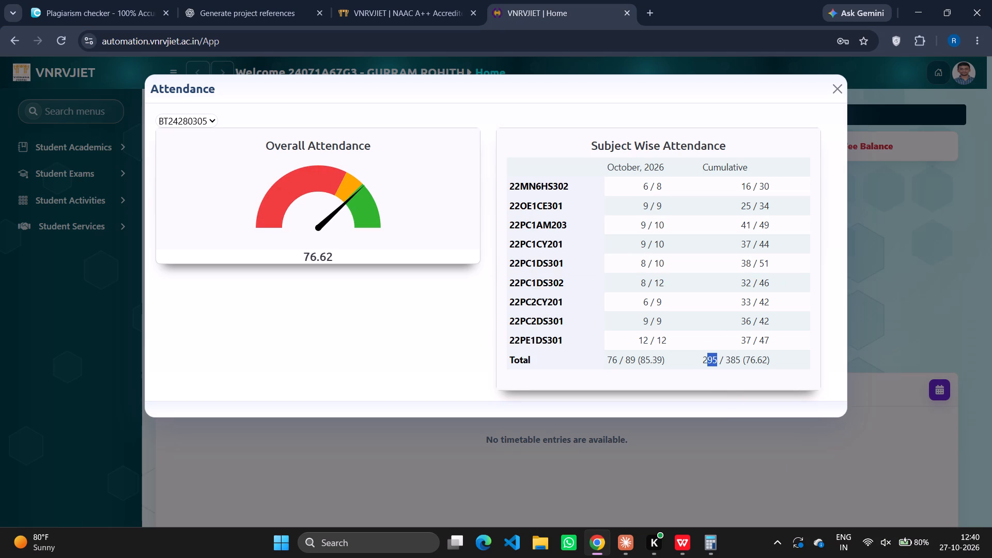
{"action": "left_click_drag", "start_coordinate": [705, 362], "coordinate": [704, 362]}
{"action": "left_click", "coordinate": [720, 295]}
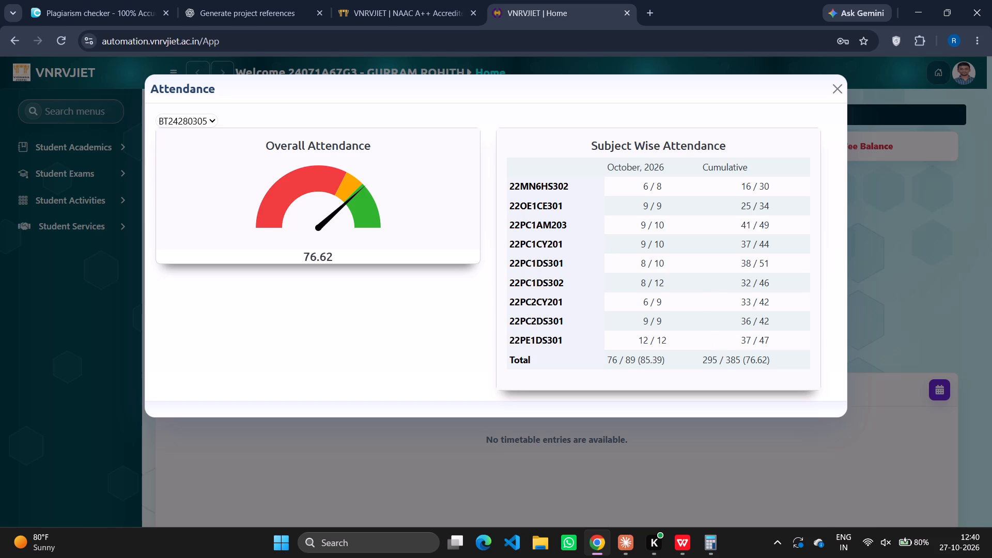
{"action": "left_click_drag", "start_coordinate": [717, 360], "coordinate": [702, 358]}
{"action": "left_click", "coordinate": [715, 289]}
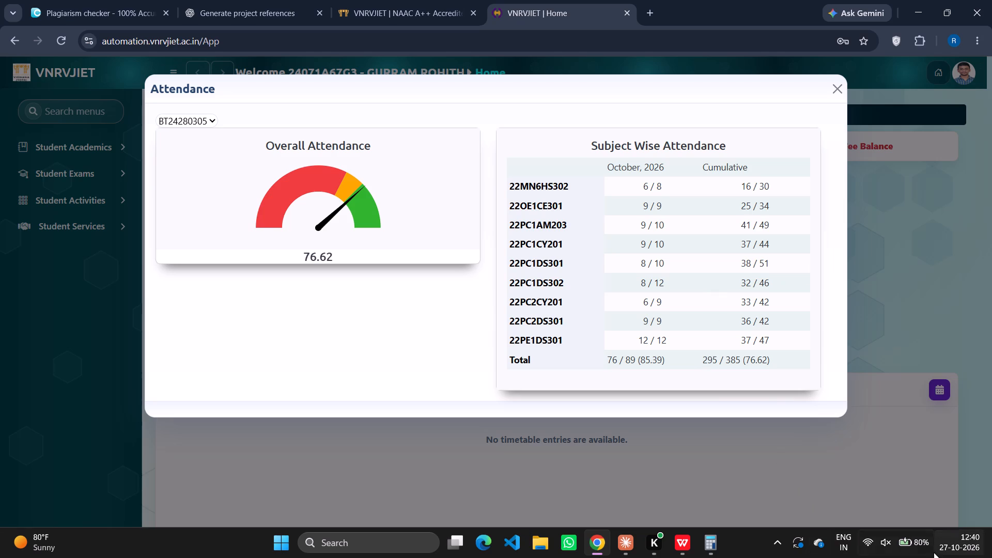
{"action": "left_click", "coordinate": [877, 549]}
{"action": "left_click", "coordinate": [887, 547]}
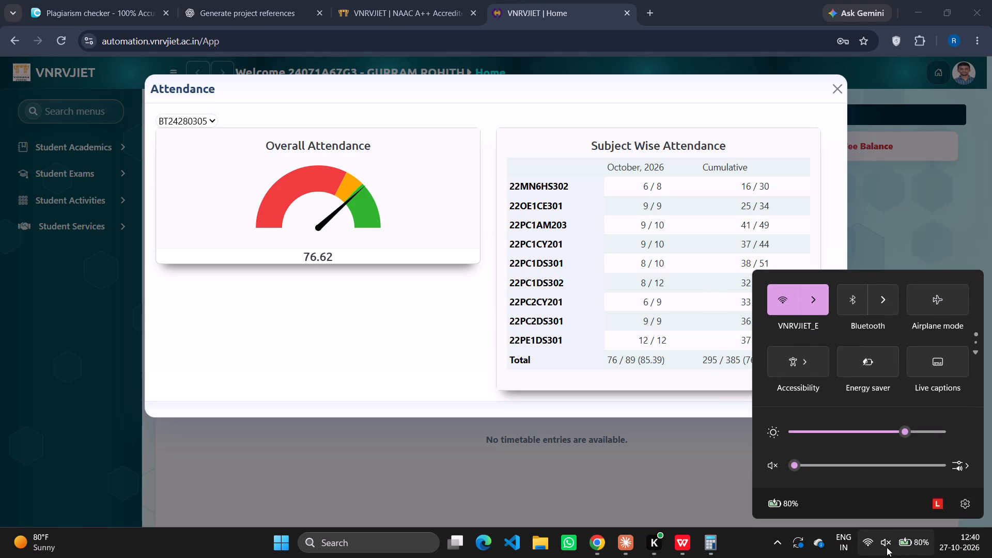
{"action": "left_click", "coordinate": [887, 547]}
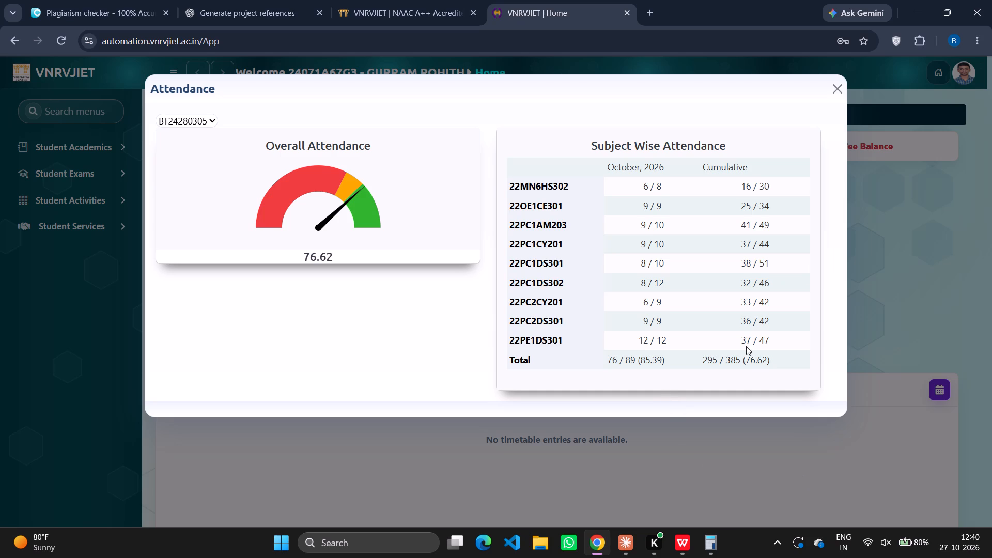
{"action": "left_click_drag", "start_coordinate": [718, 364], "coordinate": [701, 363]}
{"action": "left_click_drag", "start_coordinate": [701, 363], "coordinate": [701, 363]}
{"action": "left_click", "coordinate": [796, 313]}
{"action": "scroll", "coordinate": [789, 312], "scroll_direction": "down", "scroll_amount": 6}
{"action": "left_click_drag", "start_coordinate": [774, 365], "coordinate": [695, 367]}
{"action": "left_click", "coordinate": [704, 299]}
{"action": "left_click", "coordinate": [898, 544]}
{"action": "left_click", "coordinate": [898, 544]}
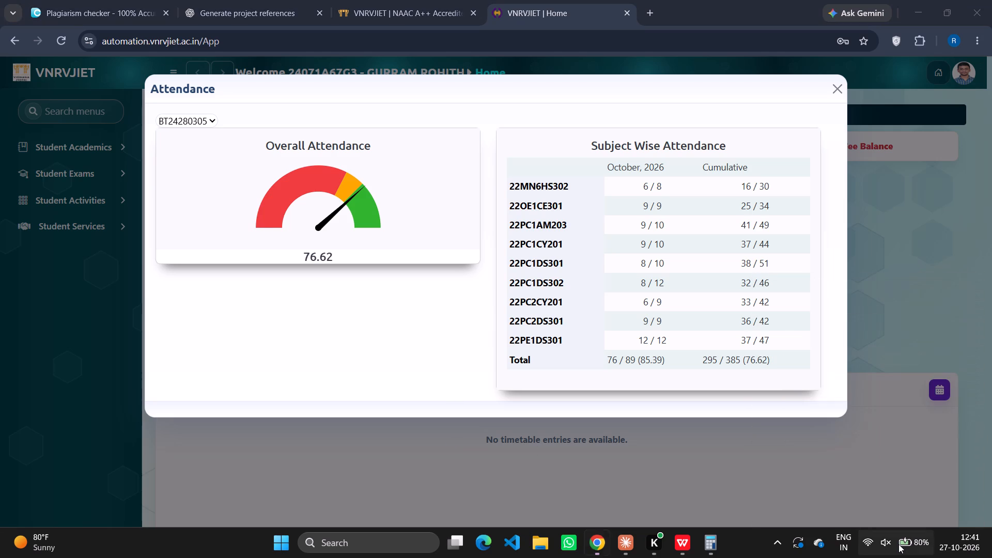
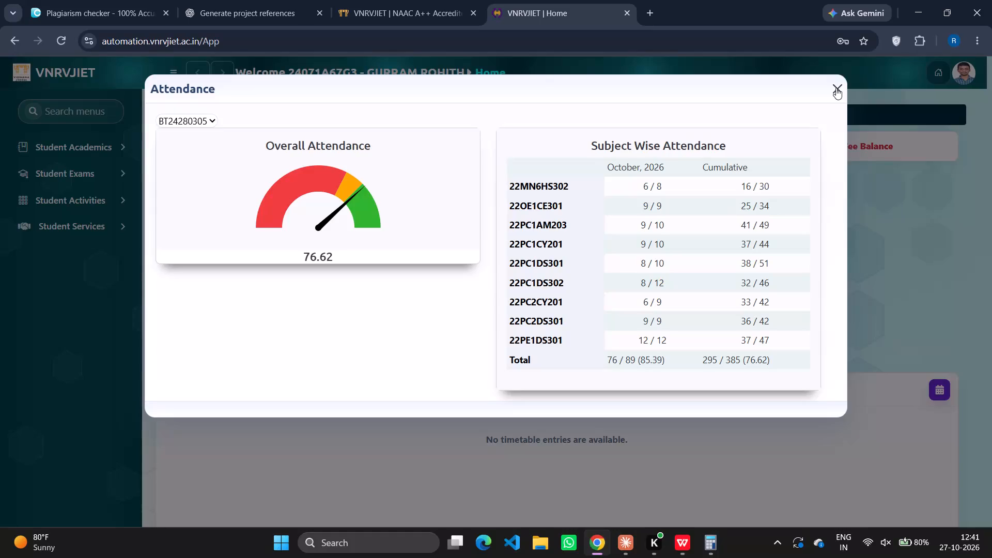
Close the Attendance summary in the EduPrime portal.
{"action": "left_click_drag", "start_coordinate": [836, 88], "coordinate": [828, 102]}
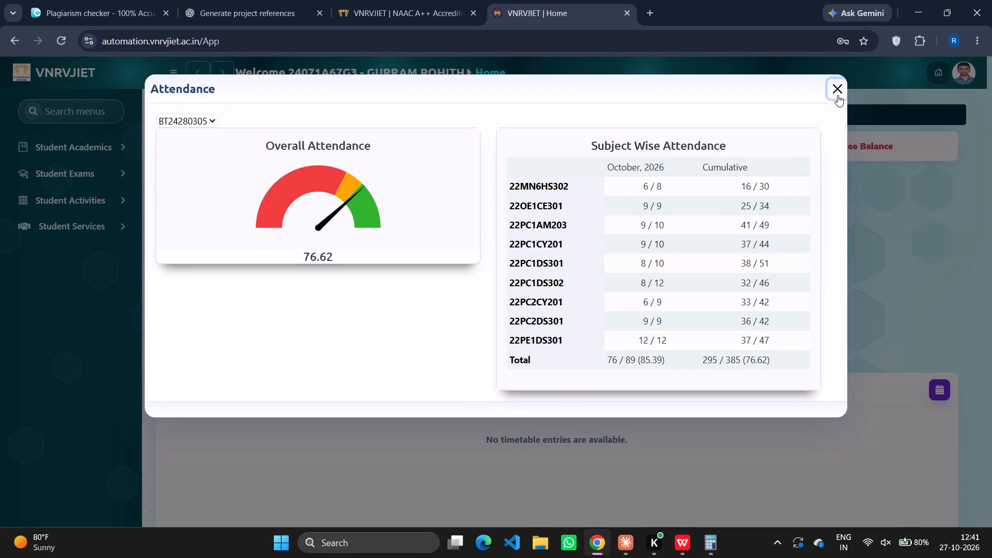
{"action": "left_click", "coordinate": [838, 95]}
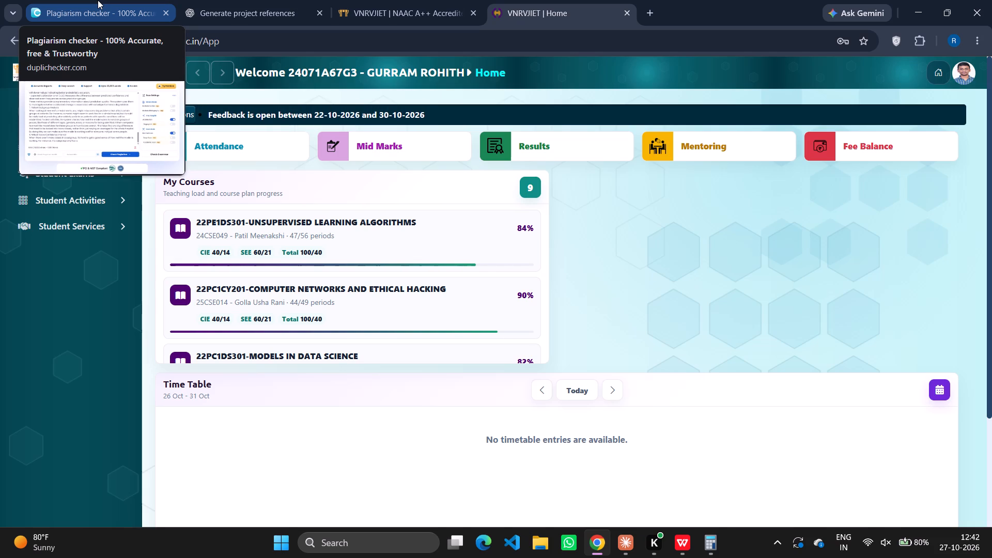
Close the browser window and the calculator.
{"action": "left_click", "coordinate": [989, 0]}
{"action": "left_click", "coordinate": [974, 0]}
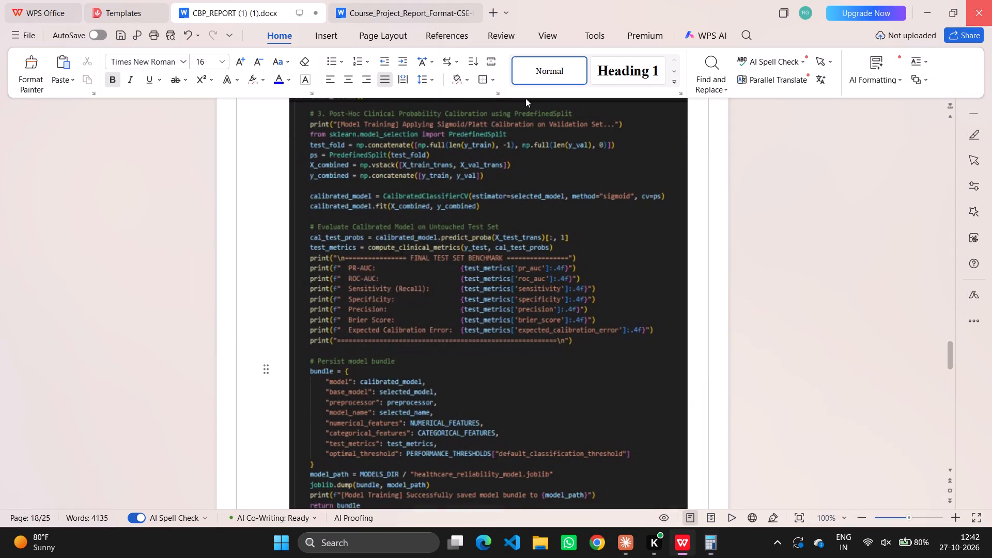
Close WPS Office, saving the changes made to CBP_REPORT (1) (1).docx.
{"action": "left_click", "coordinate": [991, 0]}
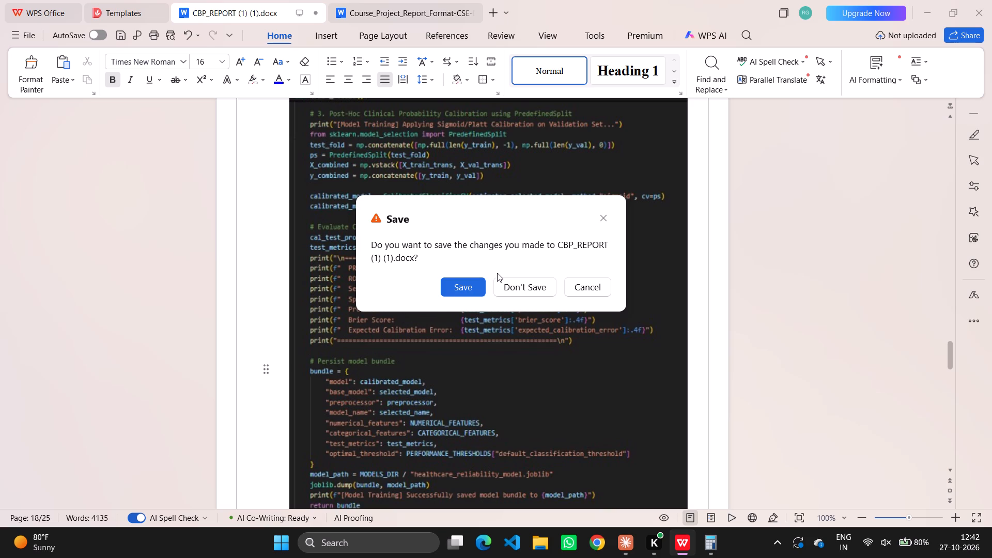
{"action": "left_click", "coordinate": [469, 291]}
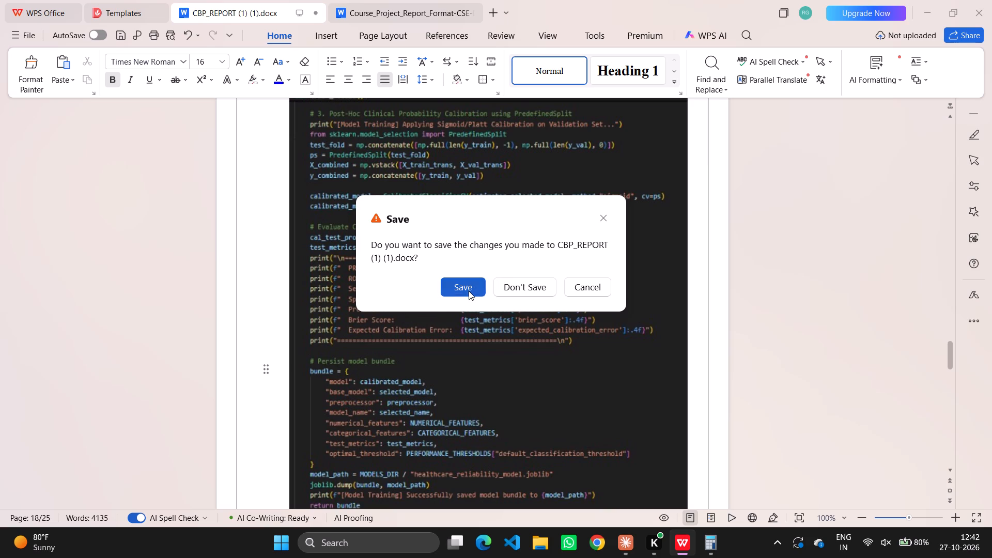